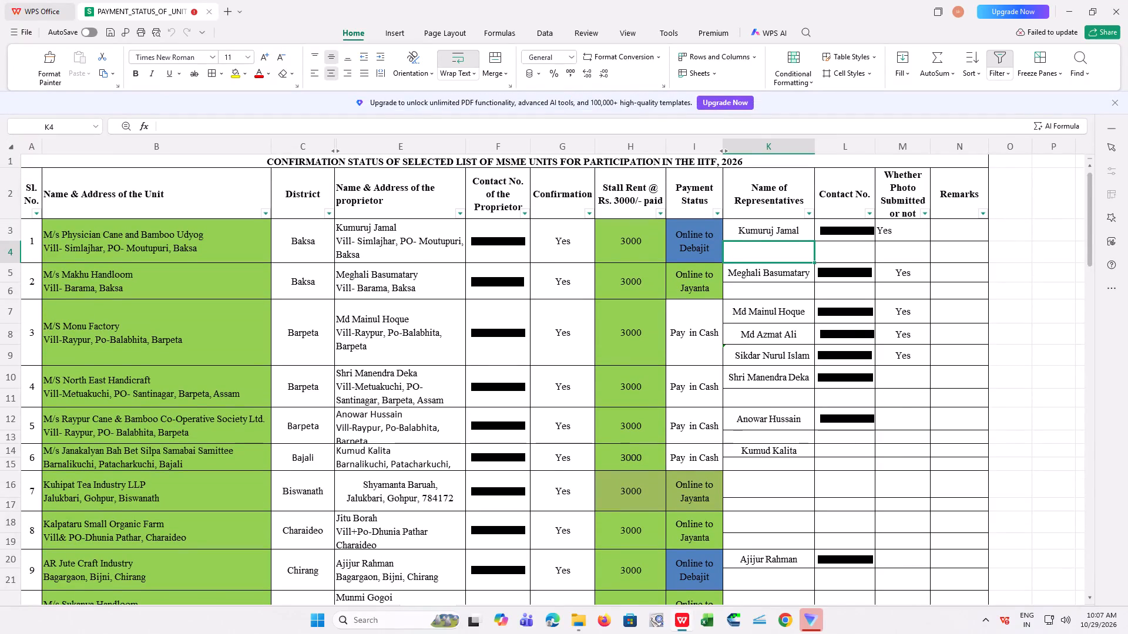
# Review the full list of MSME units selected for IITF 2026, examining confirmation, stall rent, payment status, representatives and remarks.
pyautogui.scroll(-5, 763, 263)
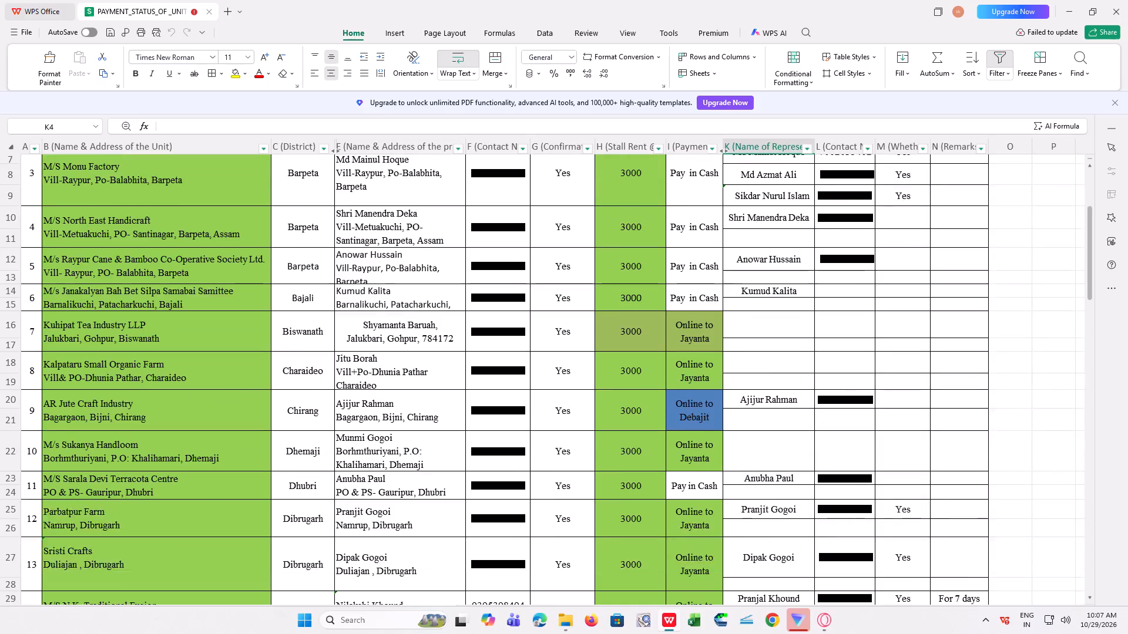
pyautogui.scroll(6, 741, 276)
pyautogui.scroll(-3, 740, 276)
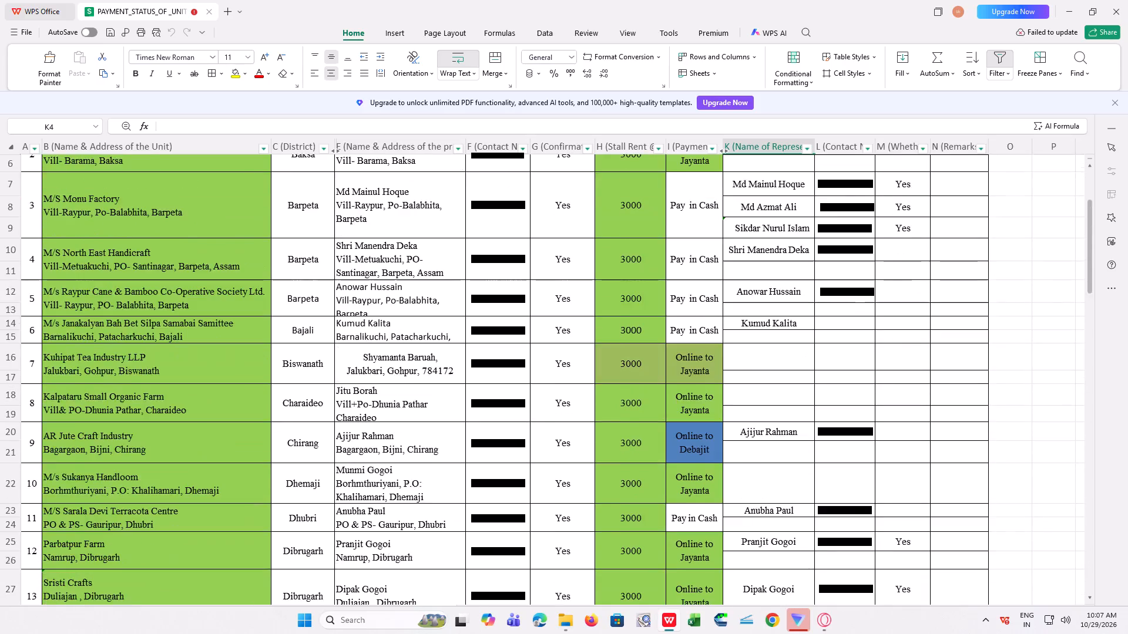
pyautogui.scroll(-20, 740, 276)
pyautogui.scroll(-2, 721, 295)
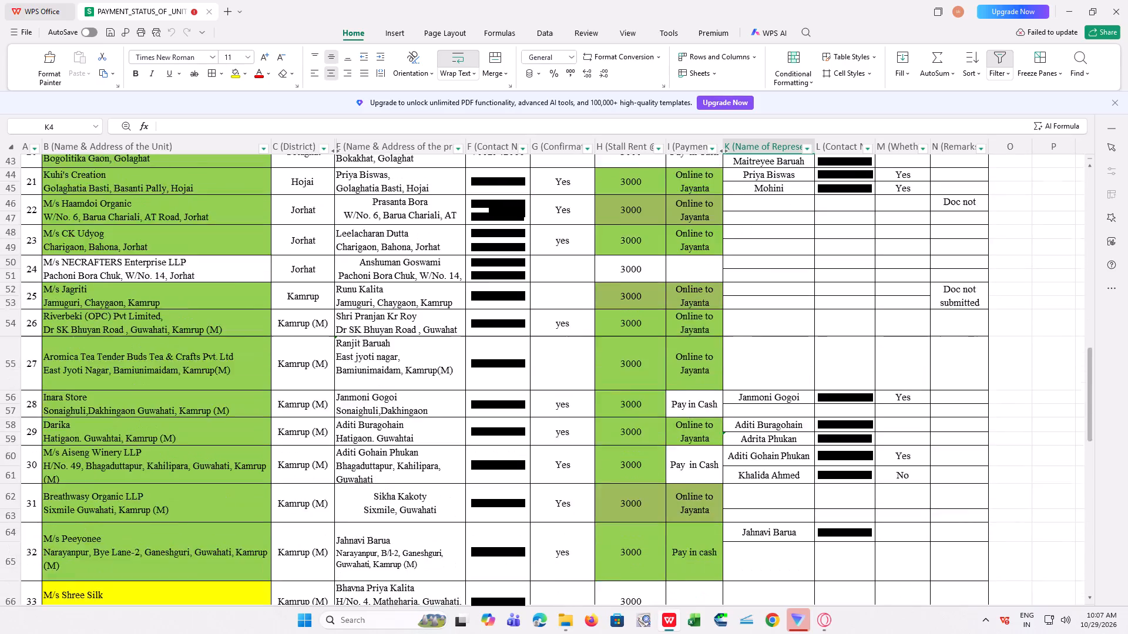
pyautogui.scroll(-20, 721, 295)
pyautogui.scroll(-11, 721, 295)
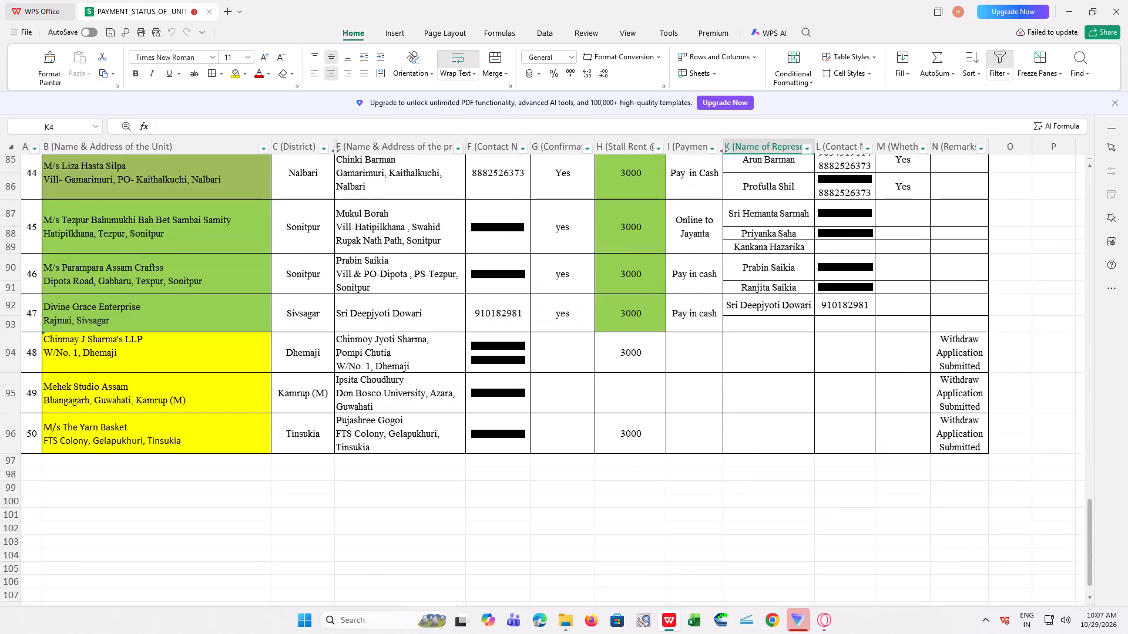
pyautogui.scroll(6, 718, 298)
pyautogui.scroll(-6, 718, 298)
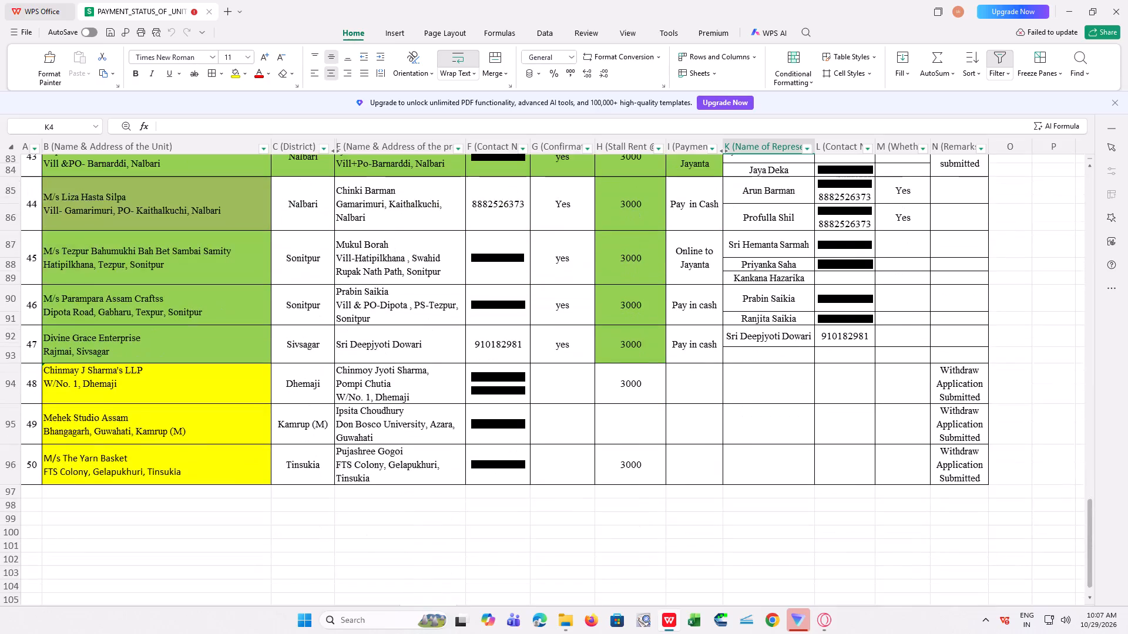
pyautogui.scroll(19, 718, 298)
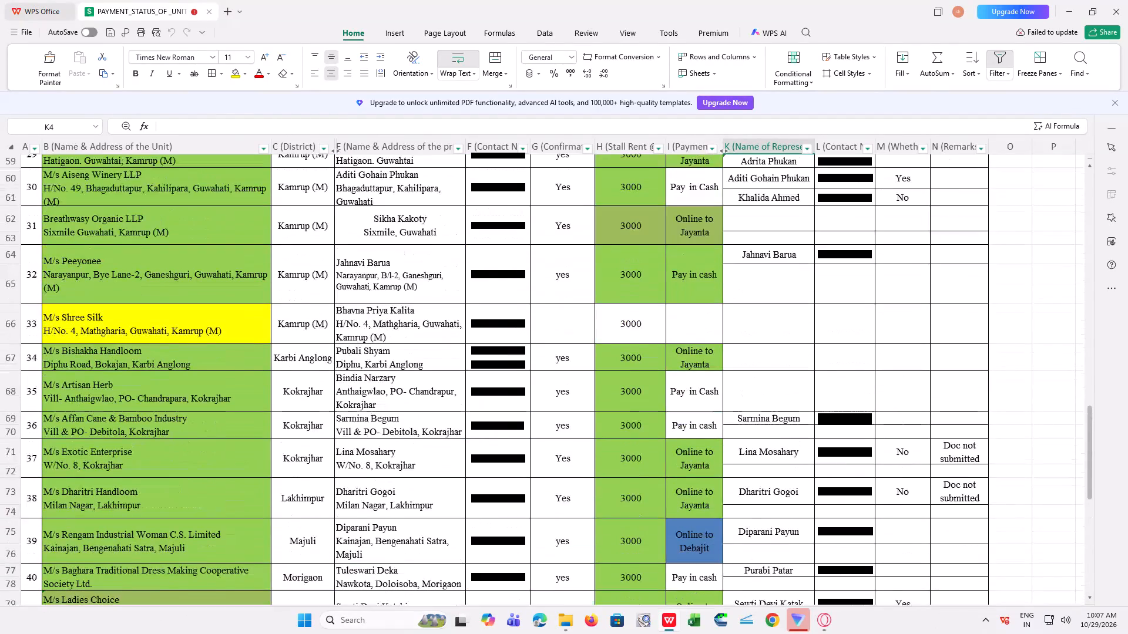
pyautogui.scroll(11, 717, 298)
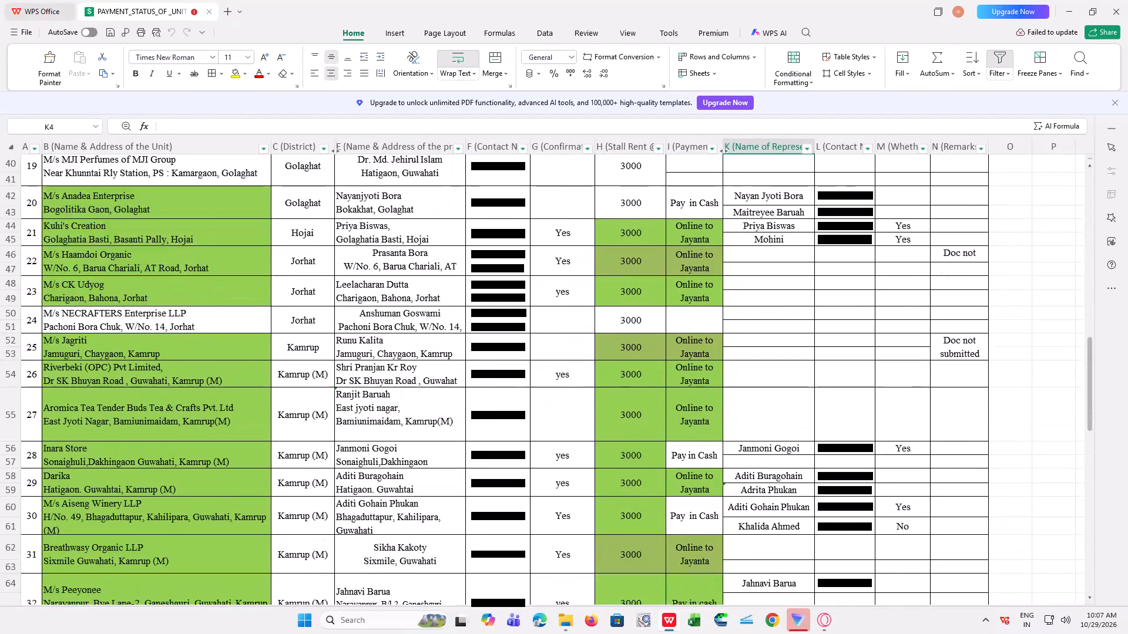
pyautogui.scroll(16, 717, 298)
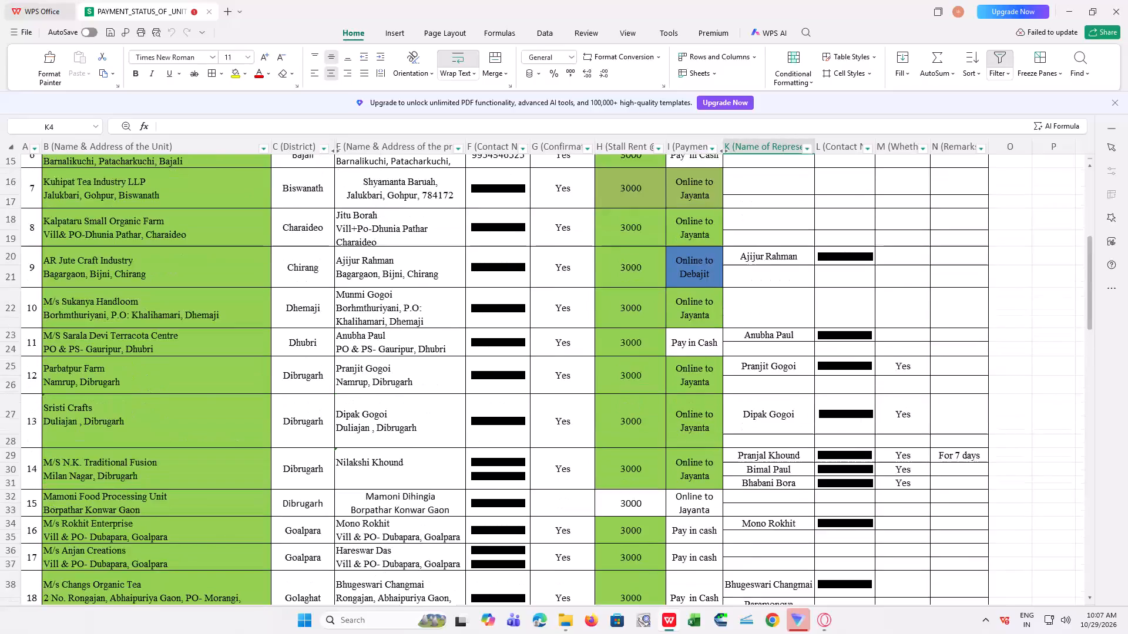
pyautogui.scroll(-19, 717, 298)
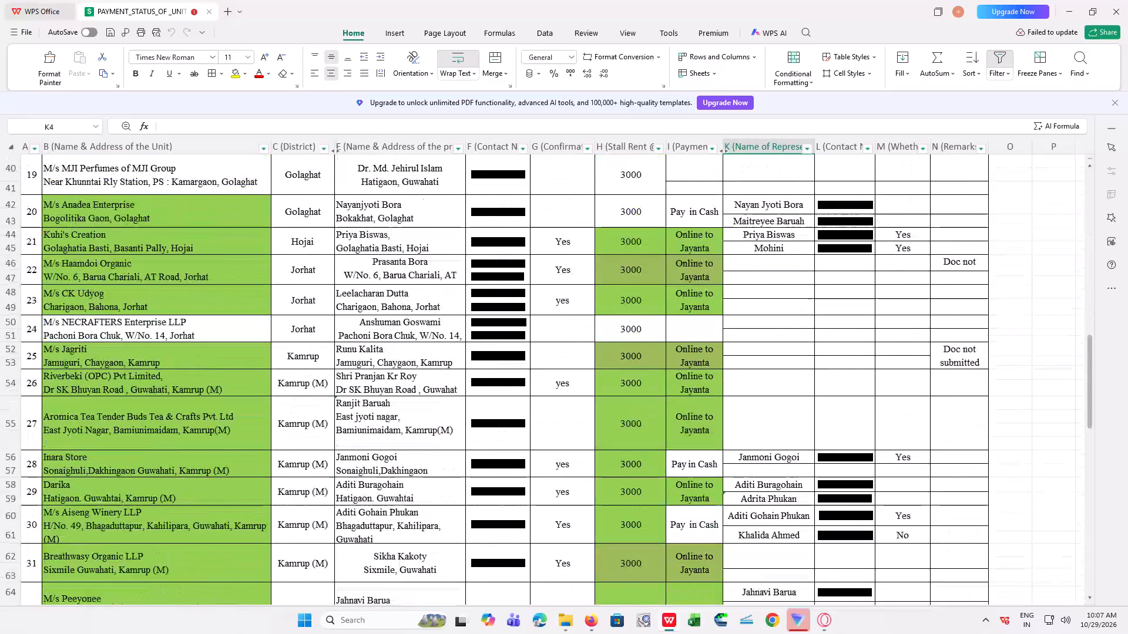
pyautogui.scroll(-1, 714, 299)
pyautogui.scroll(9, 714, 299)
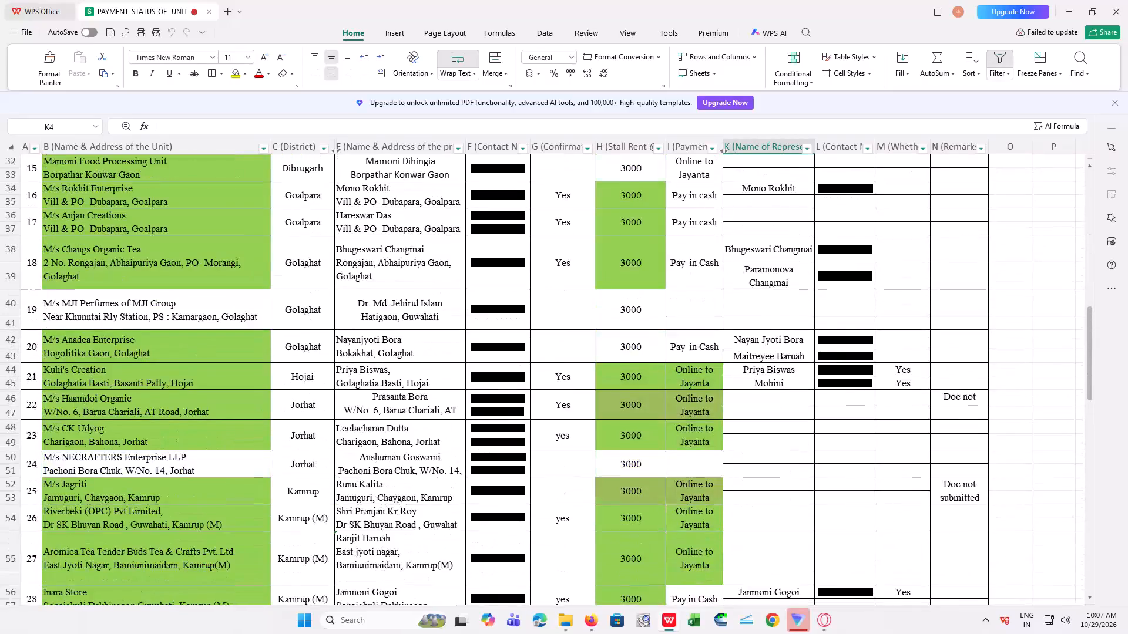
pyautogui.scroll(13, 714, 299)
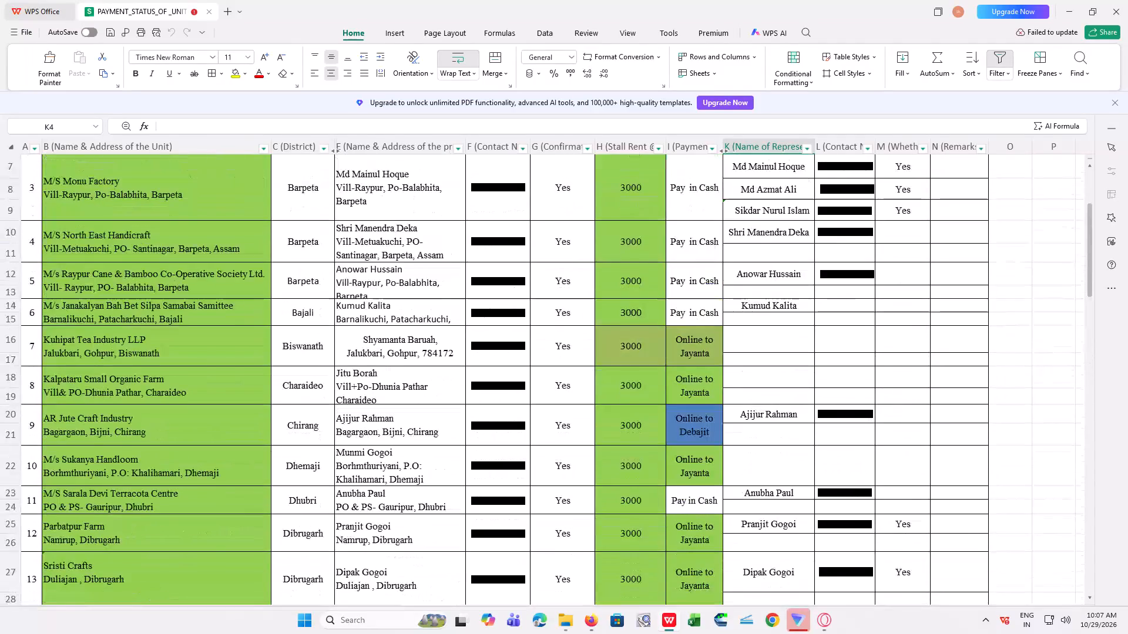
pyautogui.scroll(9, 714, 299)
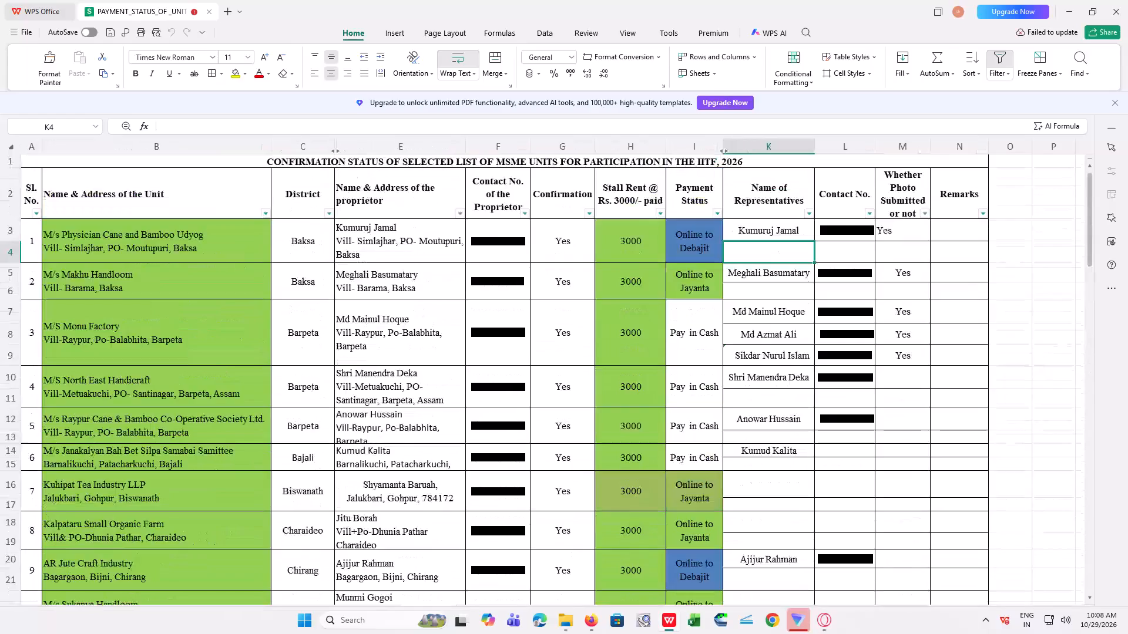
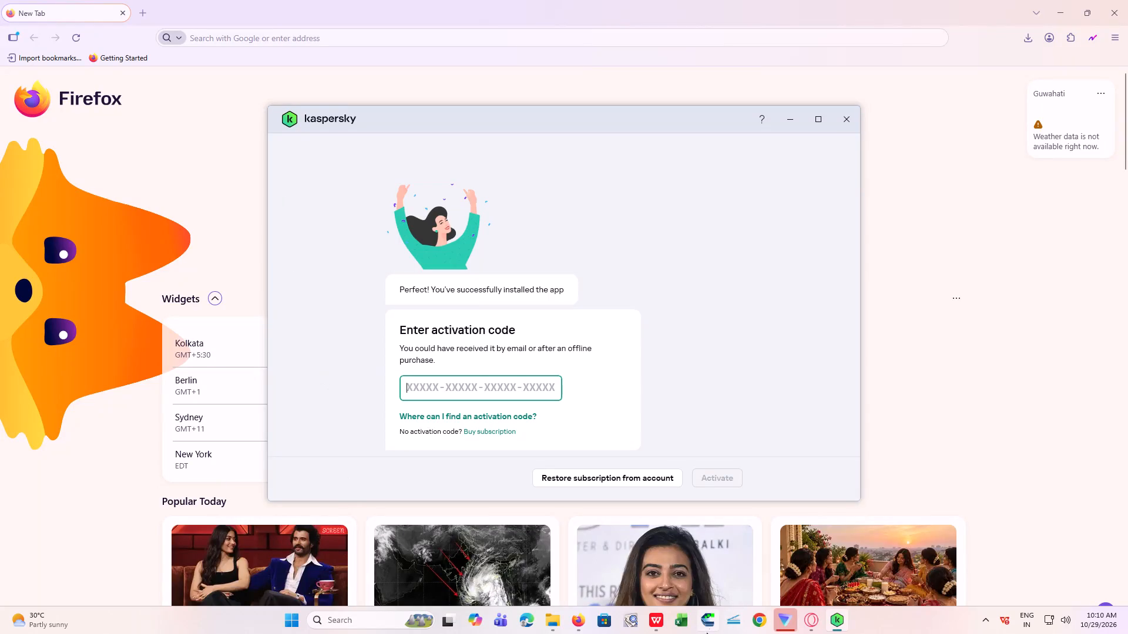
# Switch to the payment status spreadsheet in WPS Office and search for "Jagrit" to locate that unit's row.
pyautogui.click(656, 627)
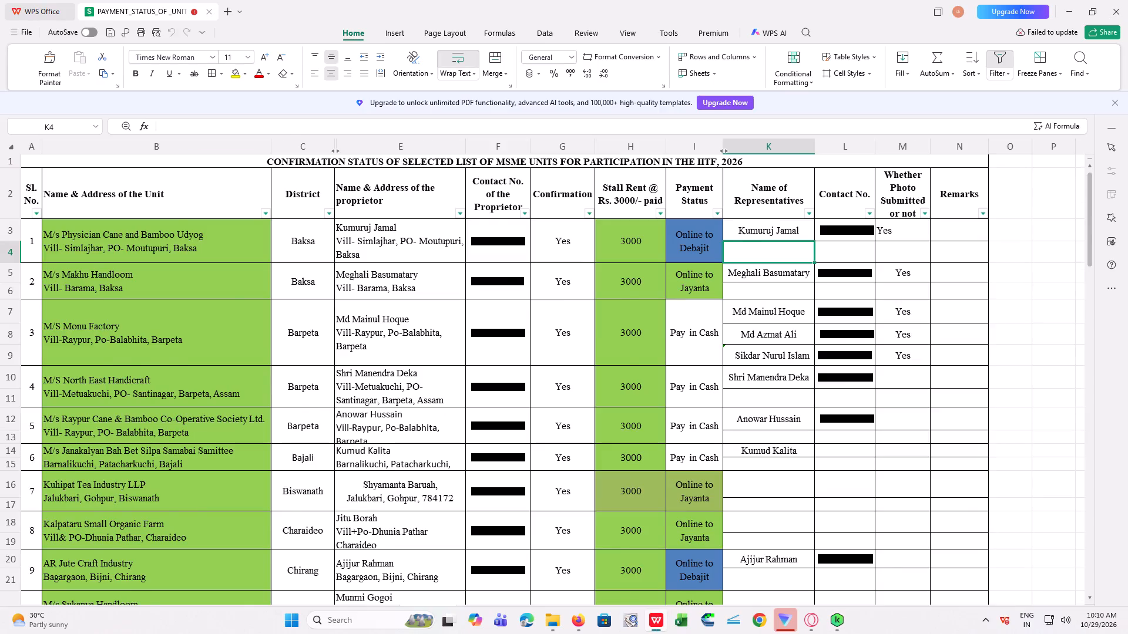
pyautogui.scroll(-20, 513, 469)
pyautogui.scroll(-17, 513, 469)
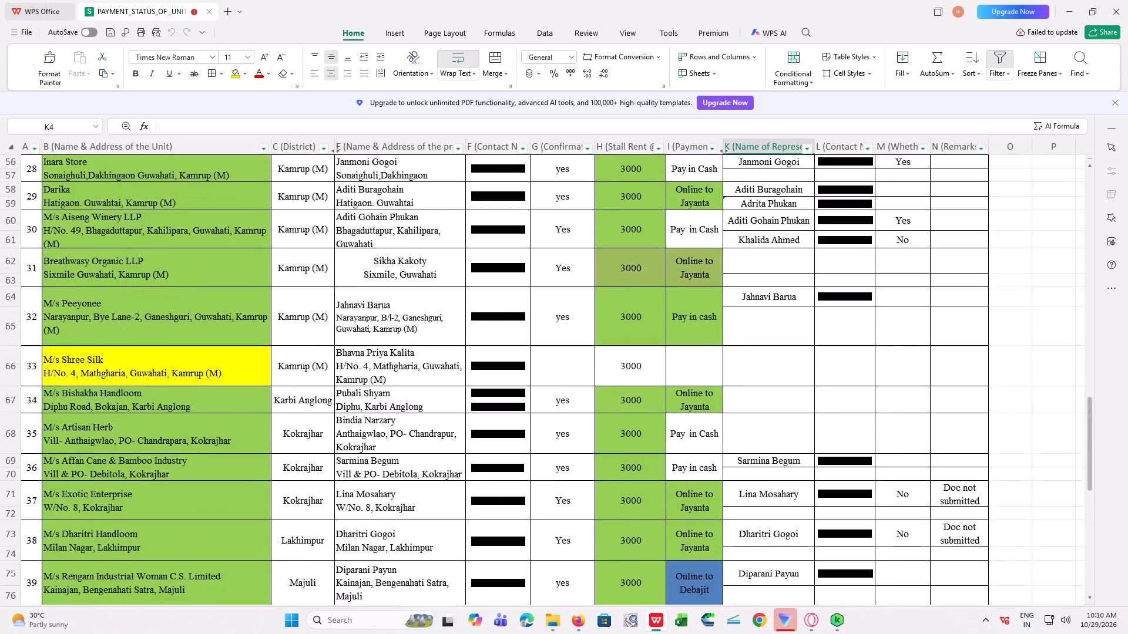
pyautogui.scroll(-15, 449, 524)
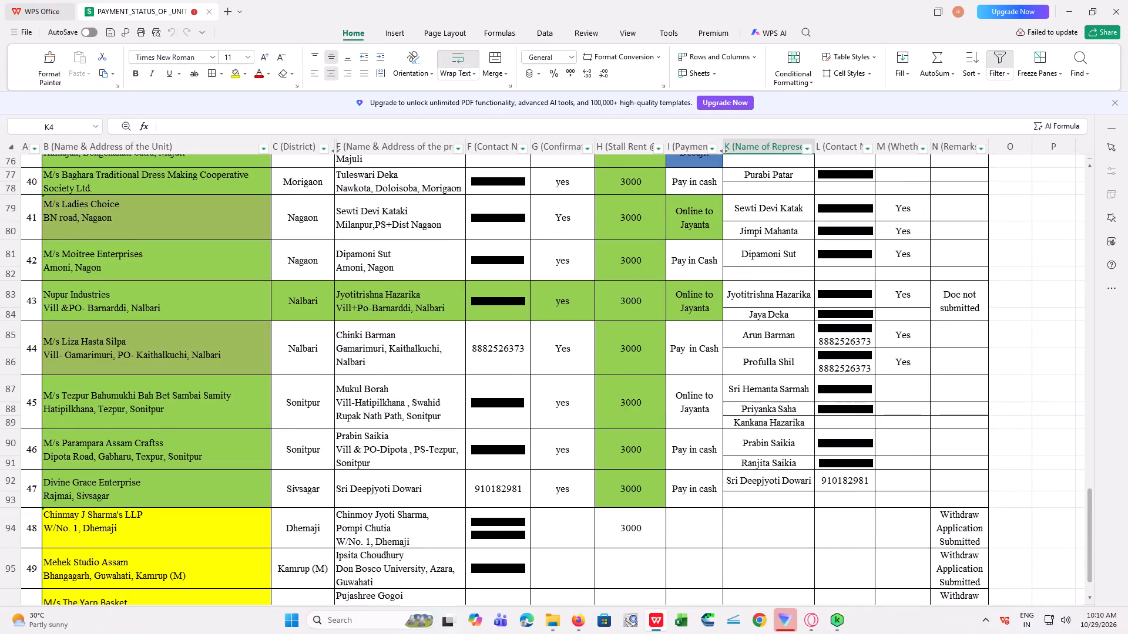
pyautogui.hotkey('ctrl', 'f')
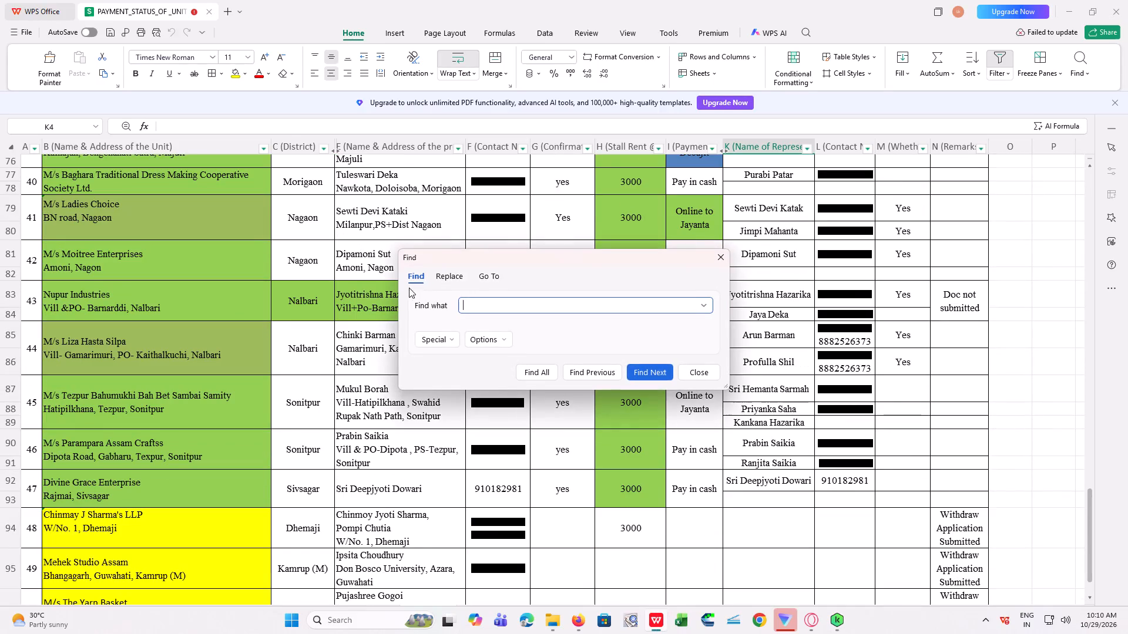
pyautogui.write('Jagrit')
pyautogui.press('Return')
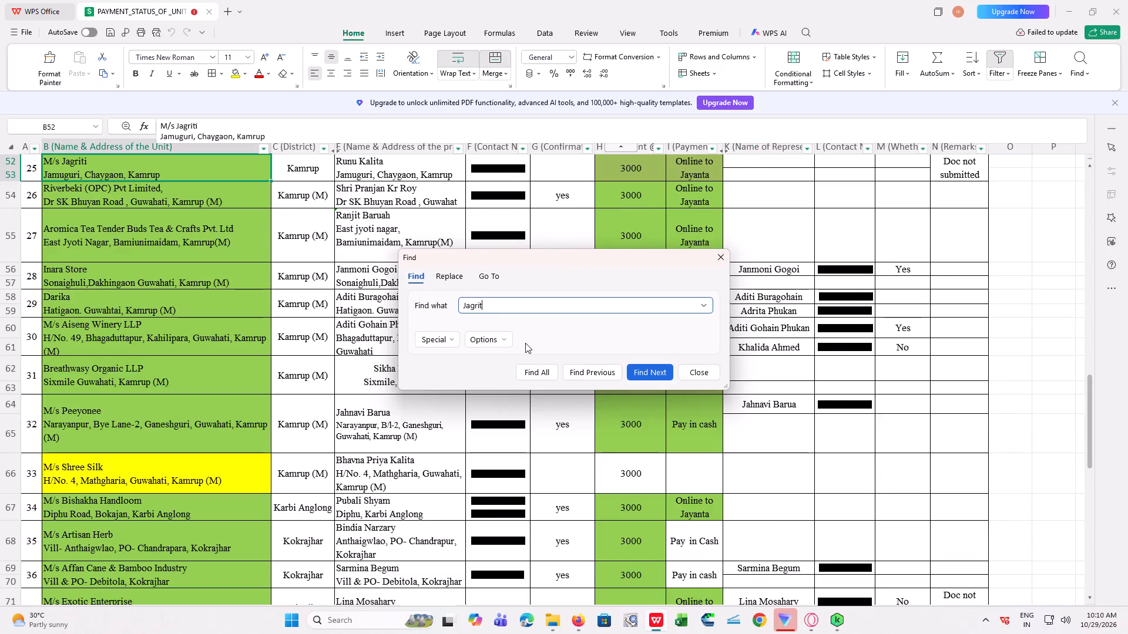
pyautogui.click(693, 365)
pyautogui.scroll(2, 283, 319)
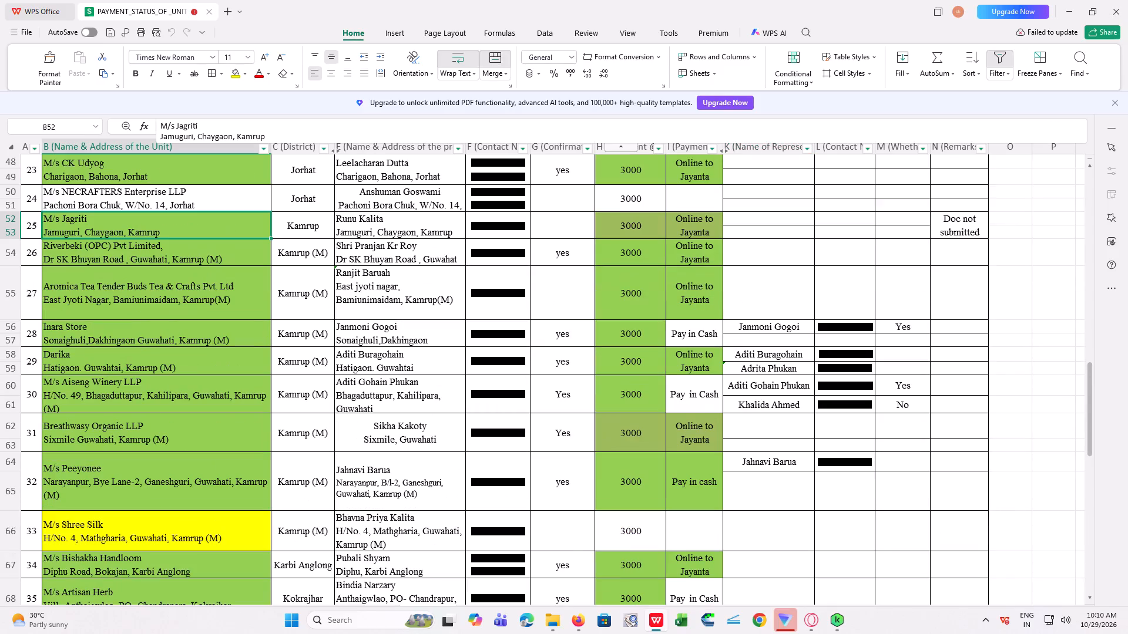
pyautogui.click(201, 214)
# Copy the proprietor's name of M/s Jagriti, without the address, into the unit's first Name of Representatives cell.
pyautogui.doubleClick(387, 217)
pyautogui.moveTo(385, 217); pyautogui.dragTo(336, 222)
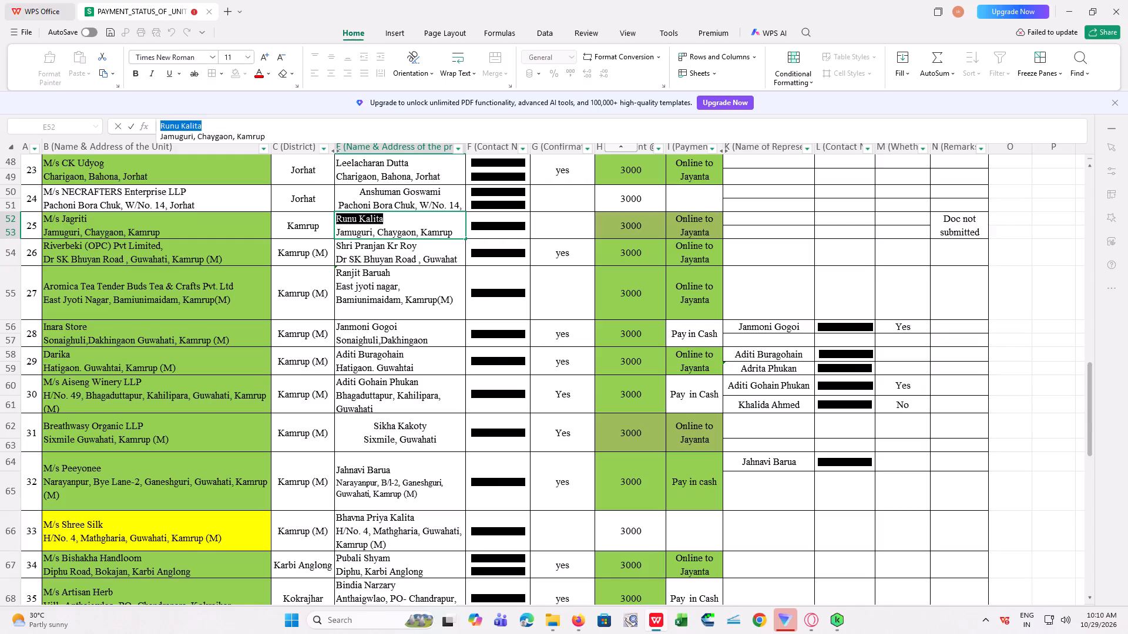
pyautogui.hotkey('ctrl', 'c')
pyautogui.doubleClick(742, 219)
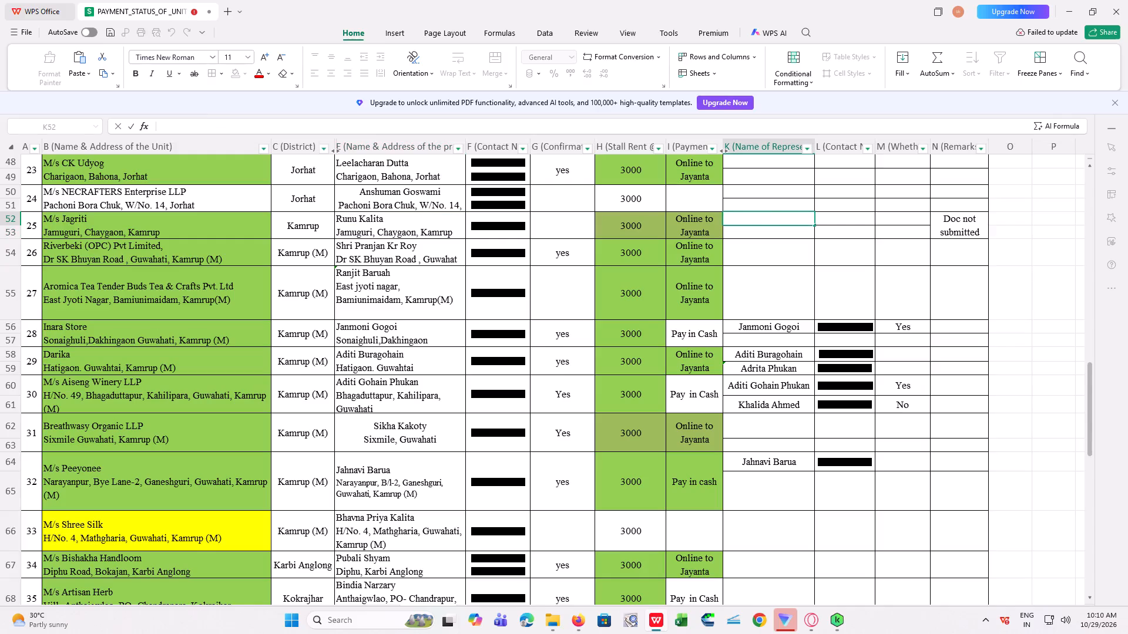
pyautogui.hotkey('ctrl', 'v')
# Copy the M/s Jagriti proprietor's contact number into the first representative's Contact No. cell.
pyautogui.tripleClick(484, 226)
pyautogui.click(484, 226)
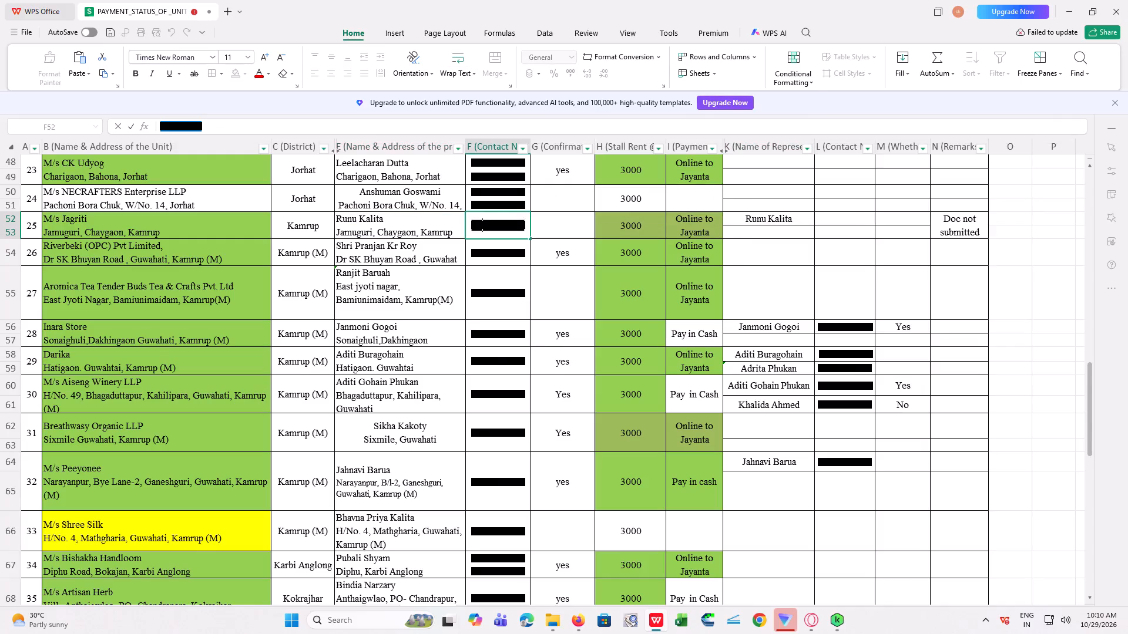
pyautogui.hotkey('ctrl', 'c')
pyautogui.click(841, 214)
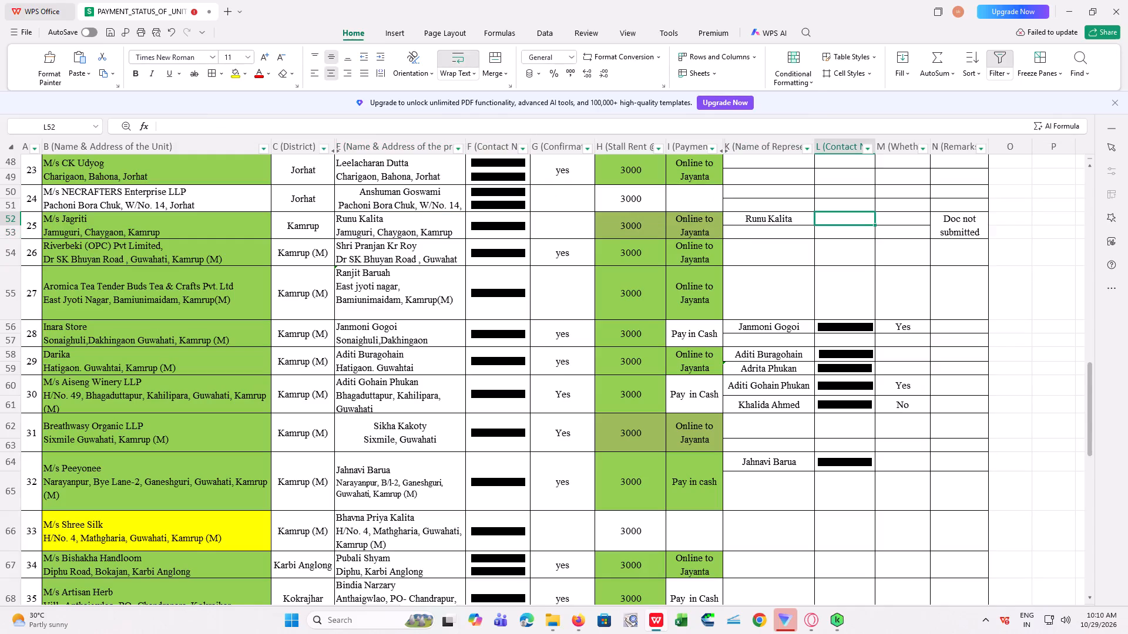
pyautogui.hotkey('ctrl', 'v')
# Enter "Yes" under Whether Photo Submitted or not for M/s Jagriti's first representative.
pyautogui.click(897, 220)
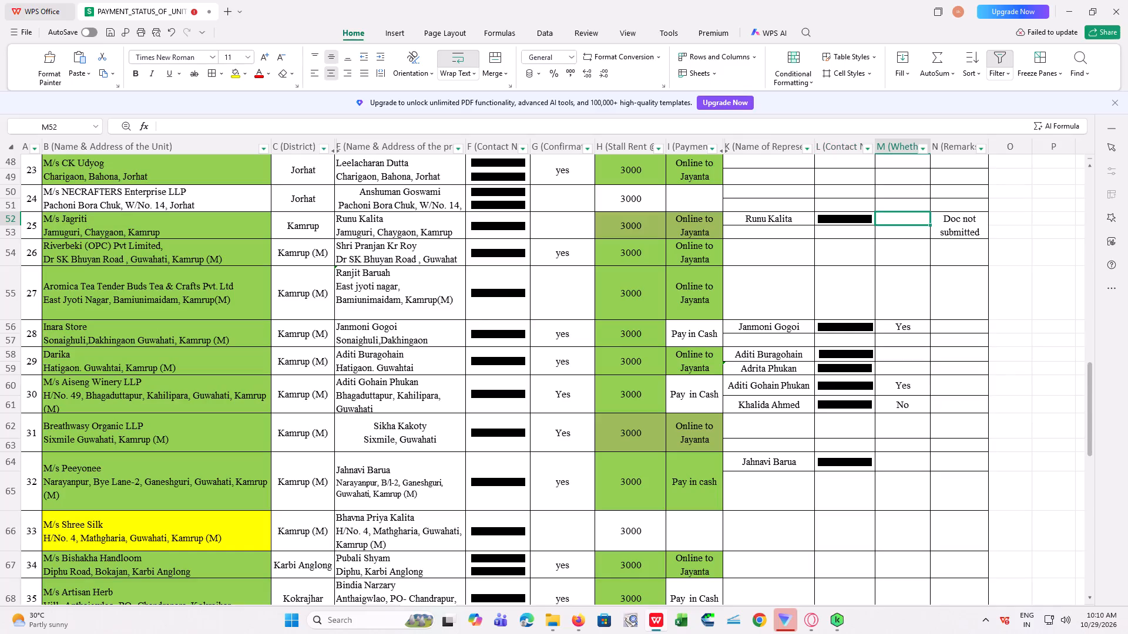
pyautogui.write('Yes')
# Enter the second representative of M/s Jagriti, beginning with the first name "Satyajit", in the cell below the first representative.
pyautogui.scroll(3, 885, 224)
pyautogui.scroll(-2, 840, 263)
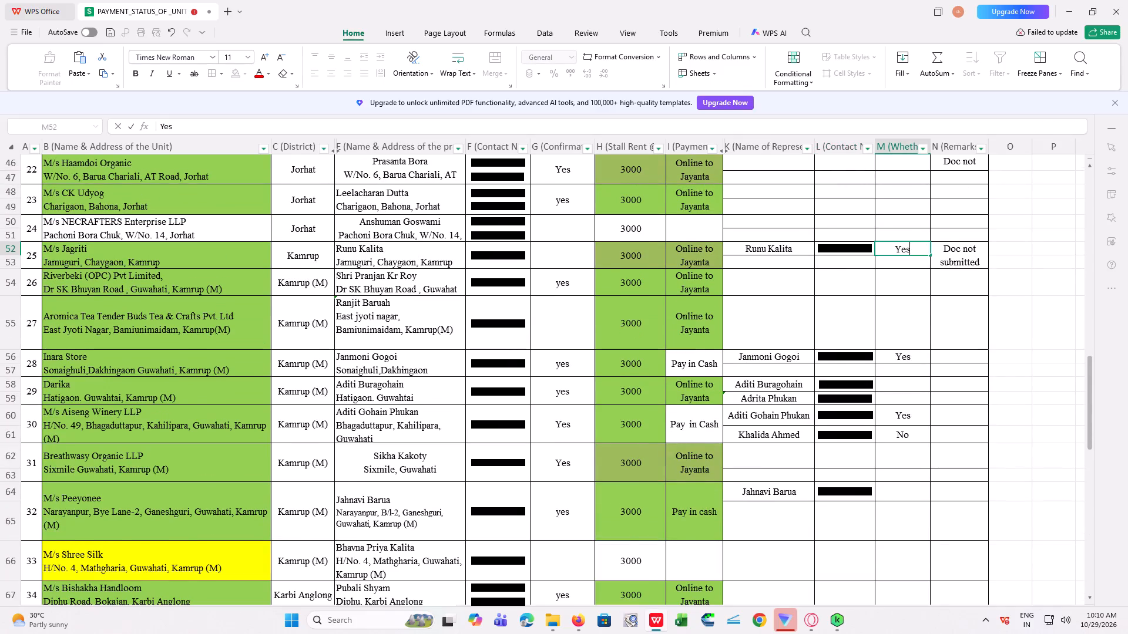
pyautogui.click(765, 259)
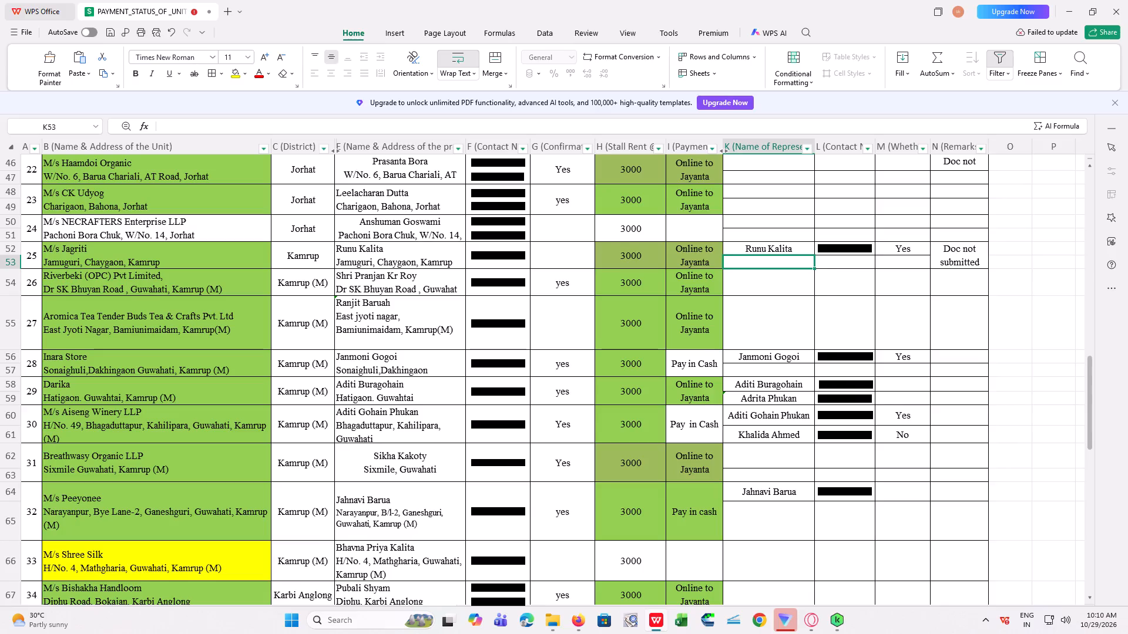
pyautogui.write('Satyajit')
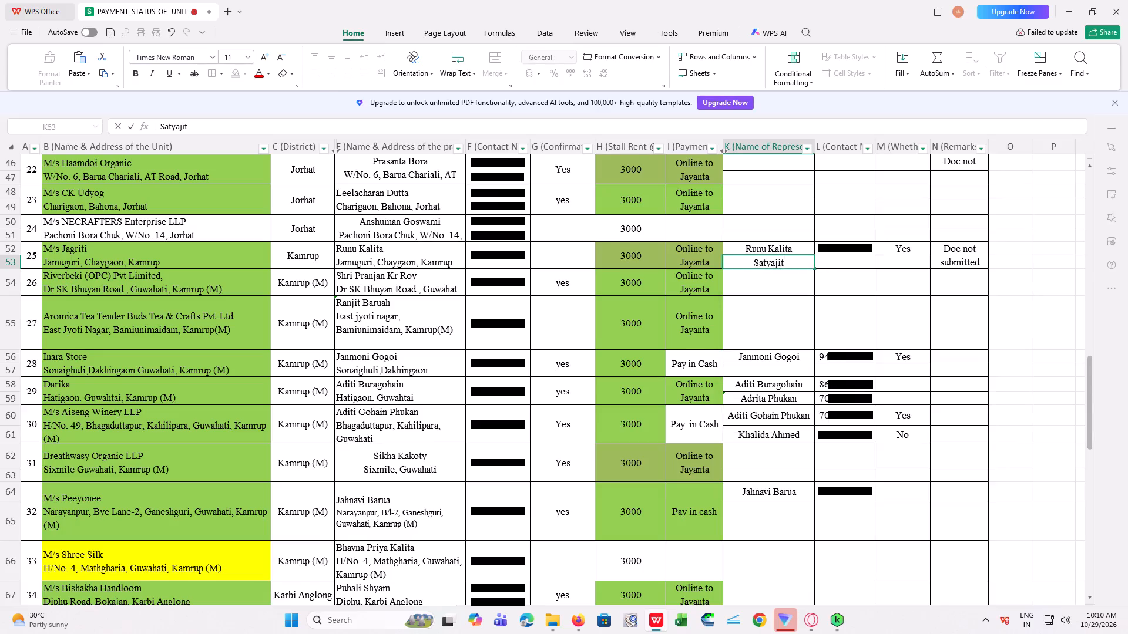
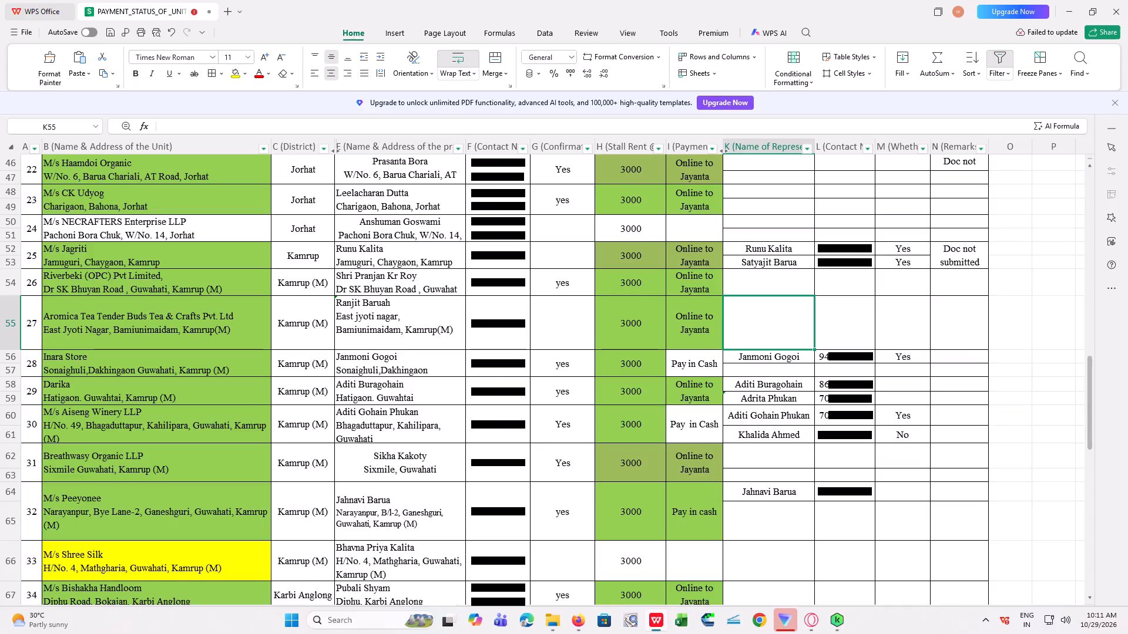
# Search the participation sheet for the unit name text "Nk Traditio".
pyautogui.scroll(-14, 222, 444)
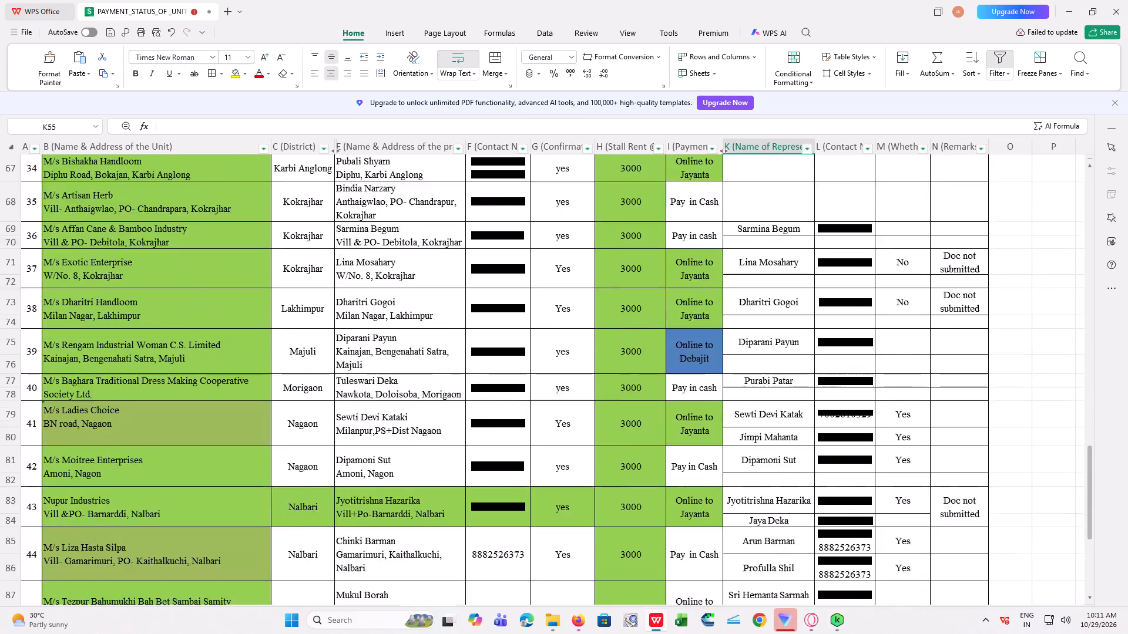
pyautogui.scroll(-11, 209, 469)
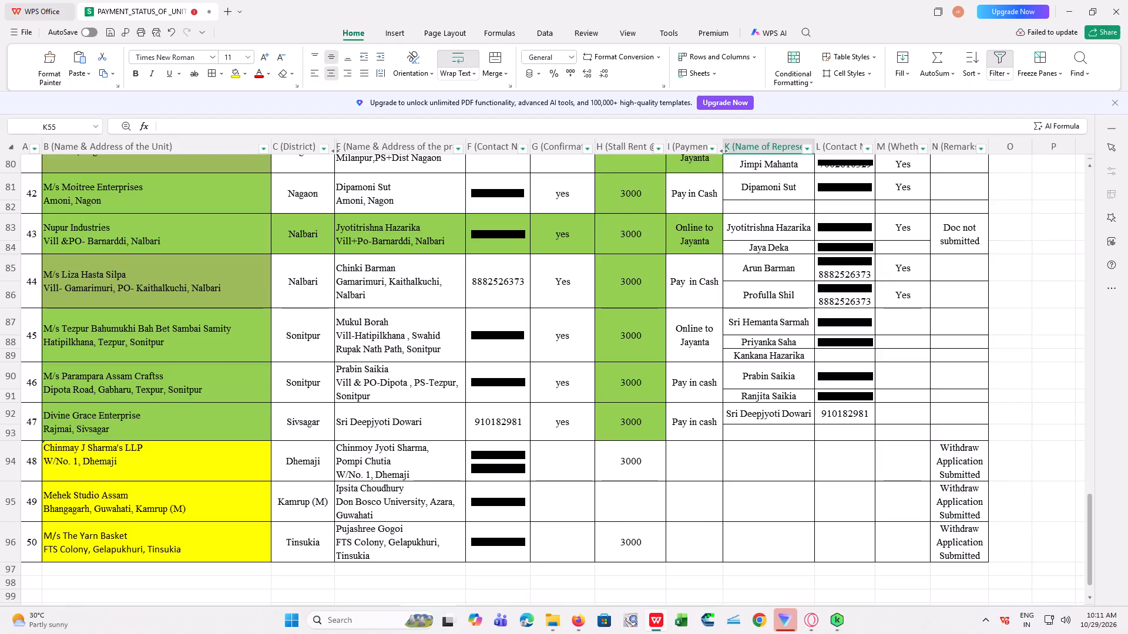
pyautogui.scroll(11, 153, 504)
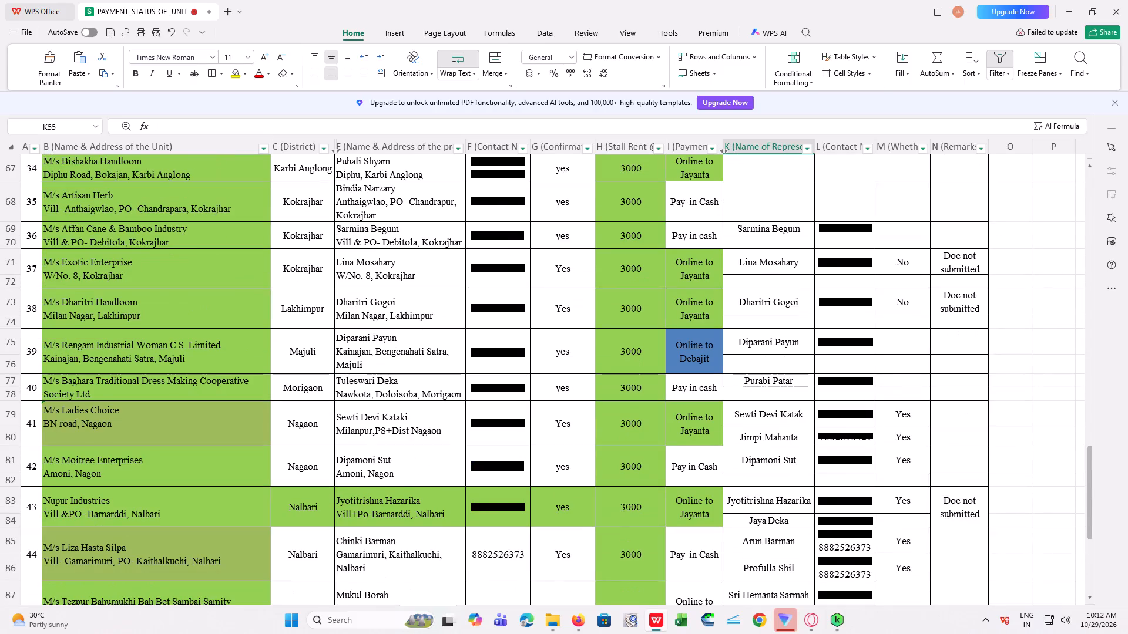
pyautogui.hotkey('ctrl', 'f')
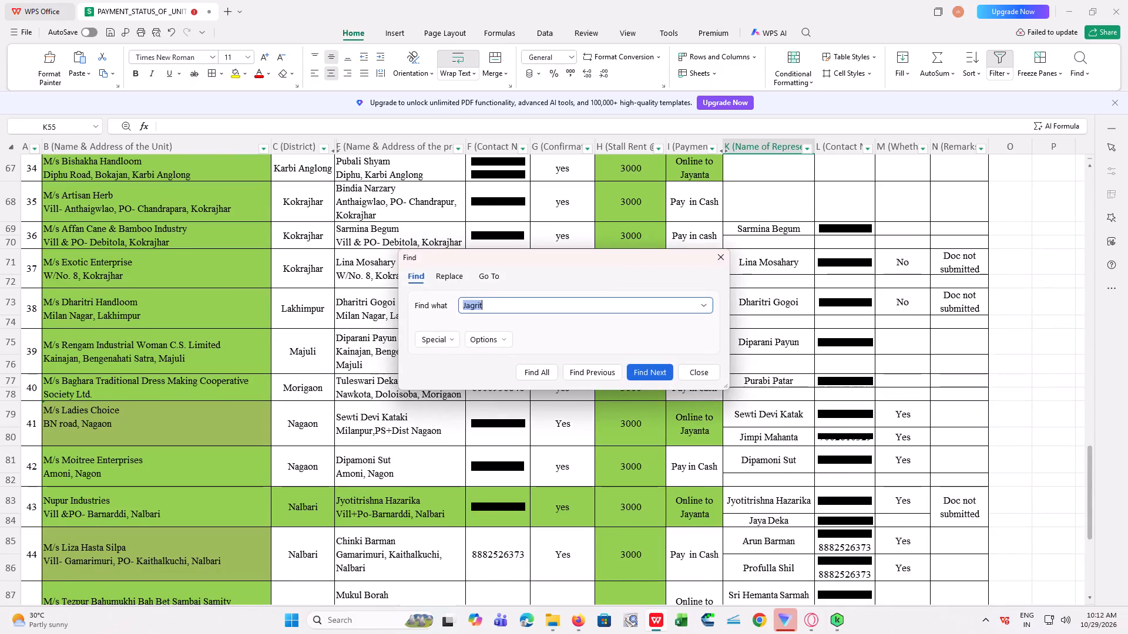
pyautogui.write('Nk Traditio')
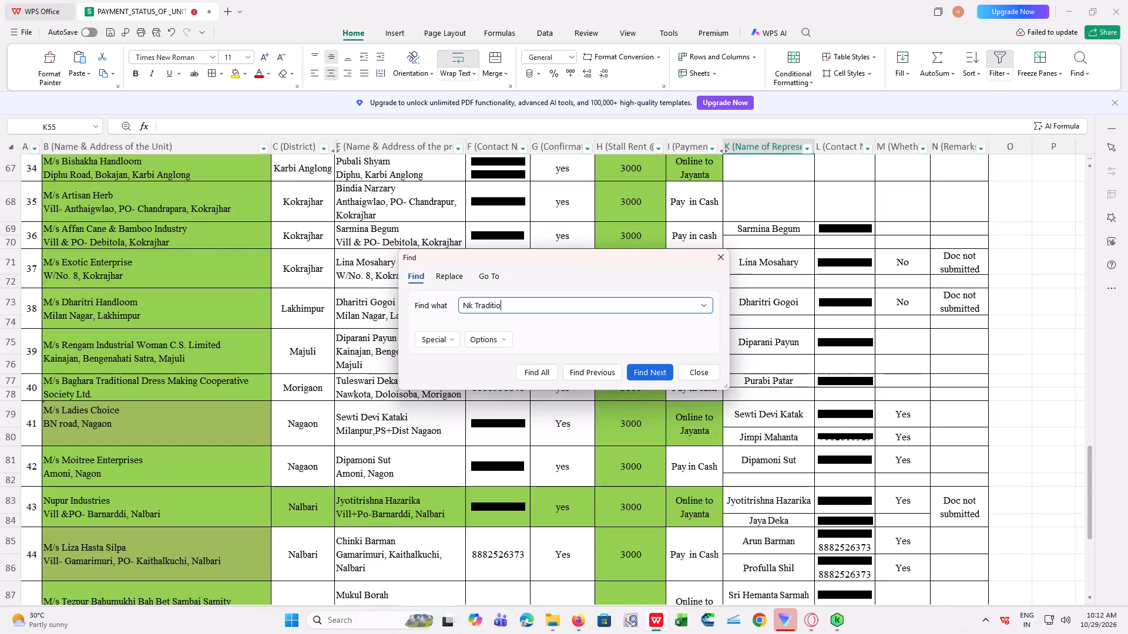
pyautogui.click(647, 375)
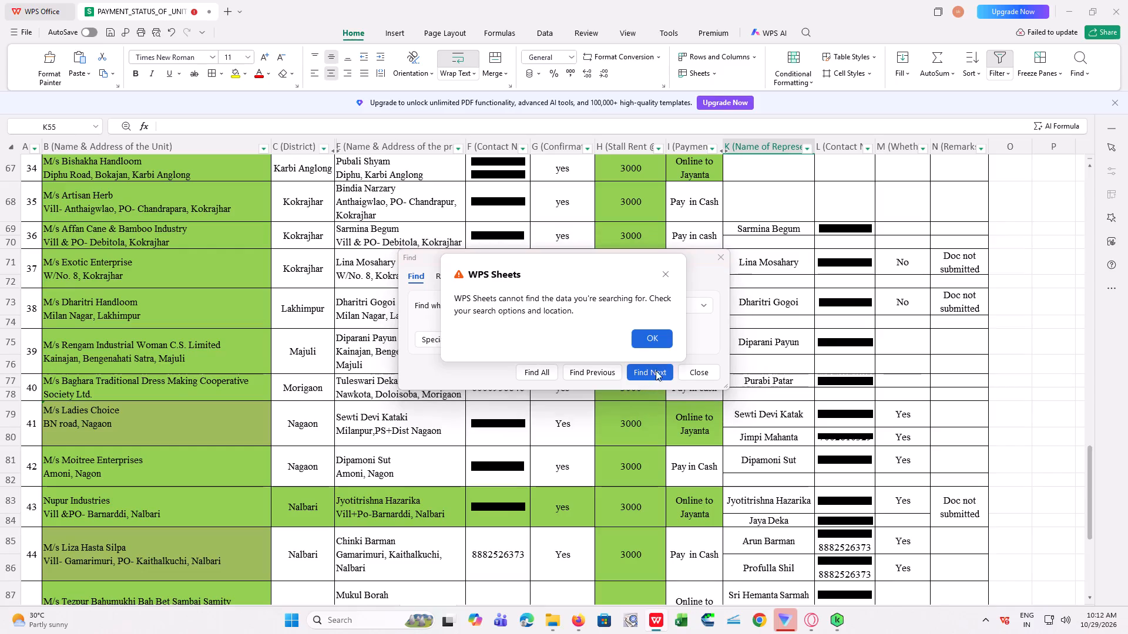
pyautogui.click(644, 336)
# Change the search text to "N.K." and locate the matching unit in the sheet.
pyautogui.click(527, 306)
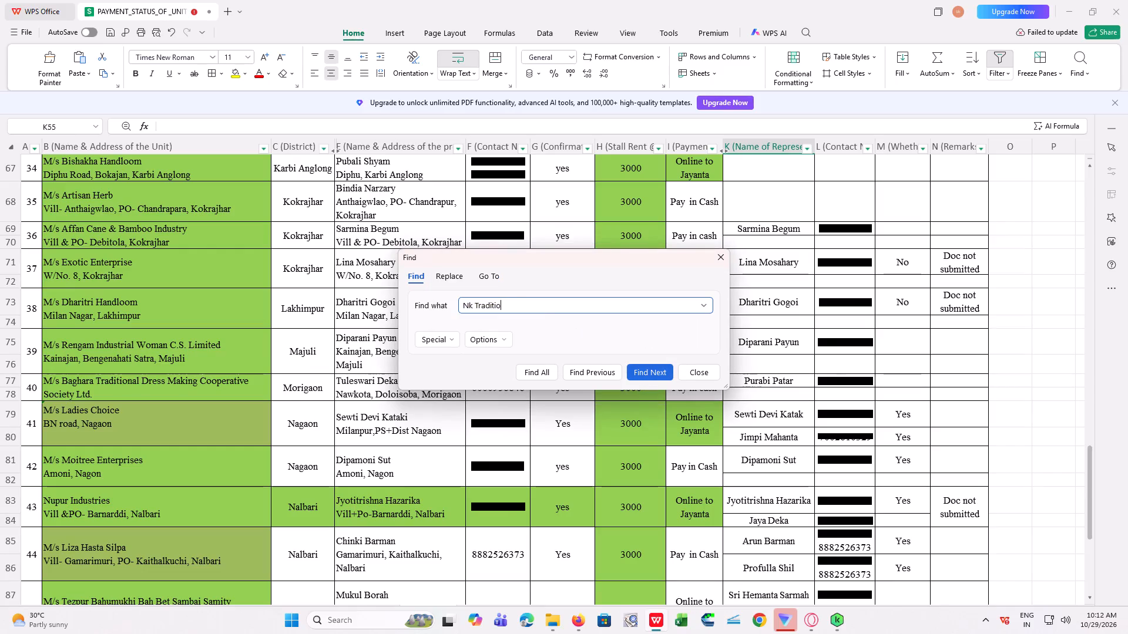
pyautogui.press('BackSpace')
pyautogui.press('BackSpace')
pyautogui.press('BackSpace')
pyautogui.press('BackSpace')
pyautogui.press('BackSpace')
pyautogui.press('BackSpace')
pyautogui.press('BackSpace')
pyautogui.press('BackSpace')
pyautogui.press('BackSpace')
pyautogui.press('BackSpace')
pyautogui.write('.K.')
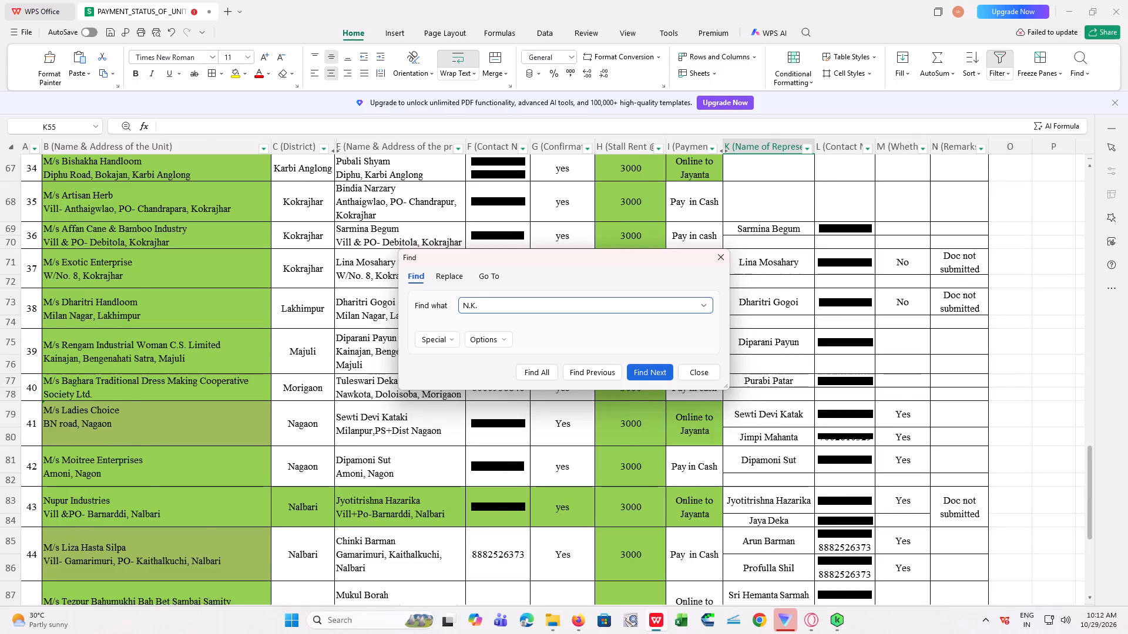
pyautogui.press('Return')
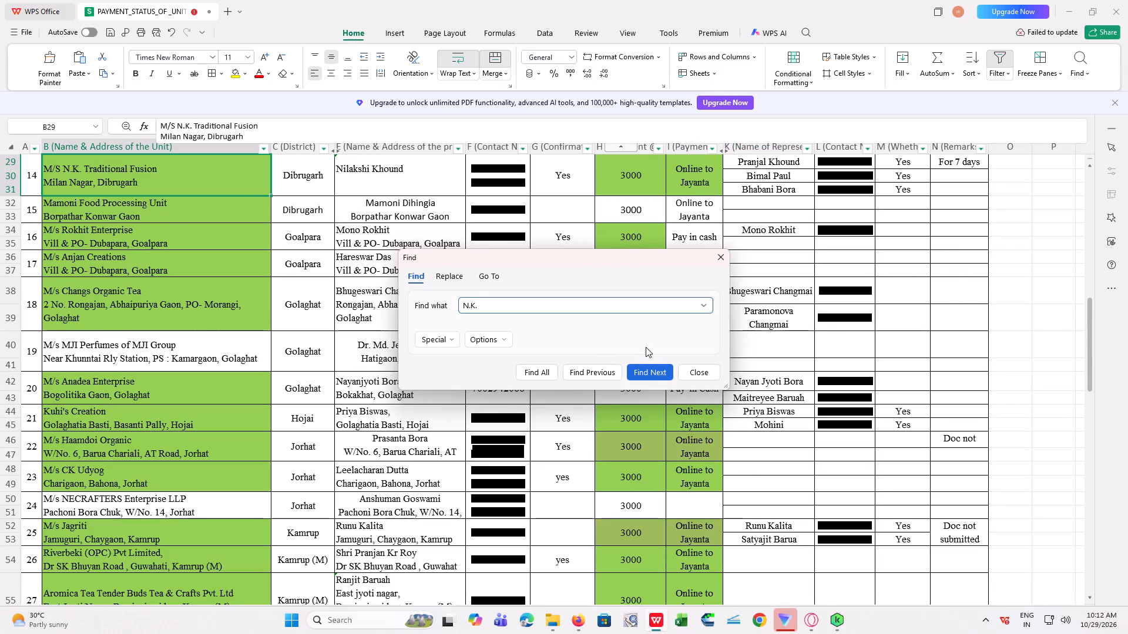
pyautogui.click(702, 364)
# Search the sheet for "Ladies Choice" and check both representative entries of that unit.
pyautogui.scroll(2, 699, 365)
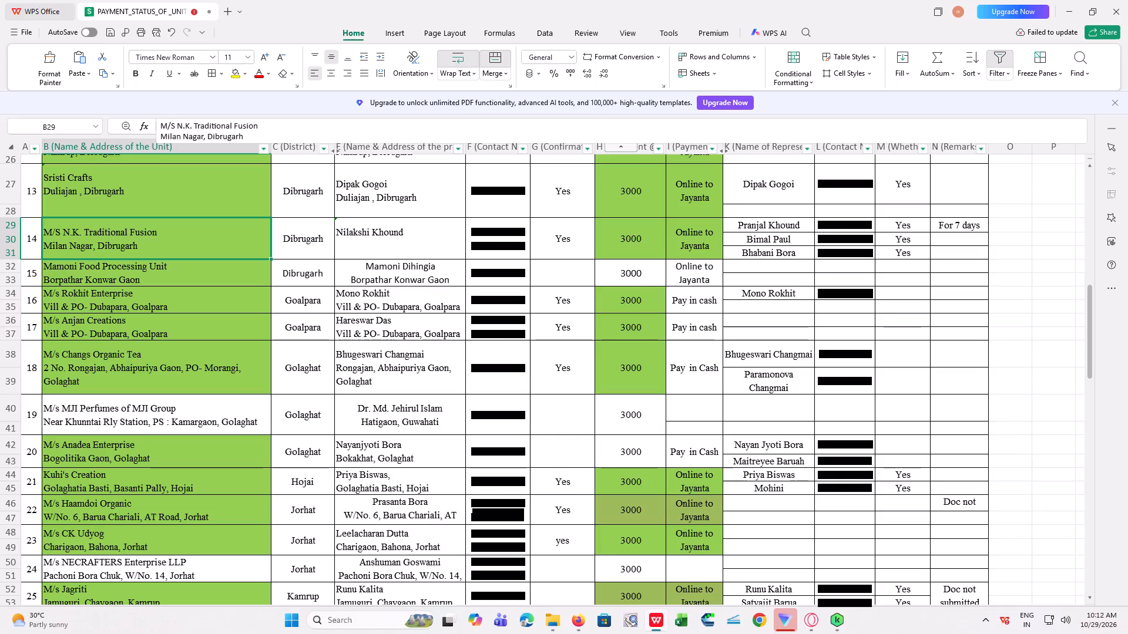
pyautogui.scroll(10, 146, 309)
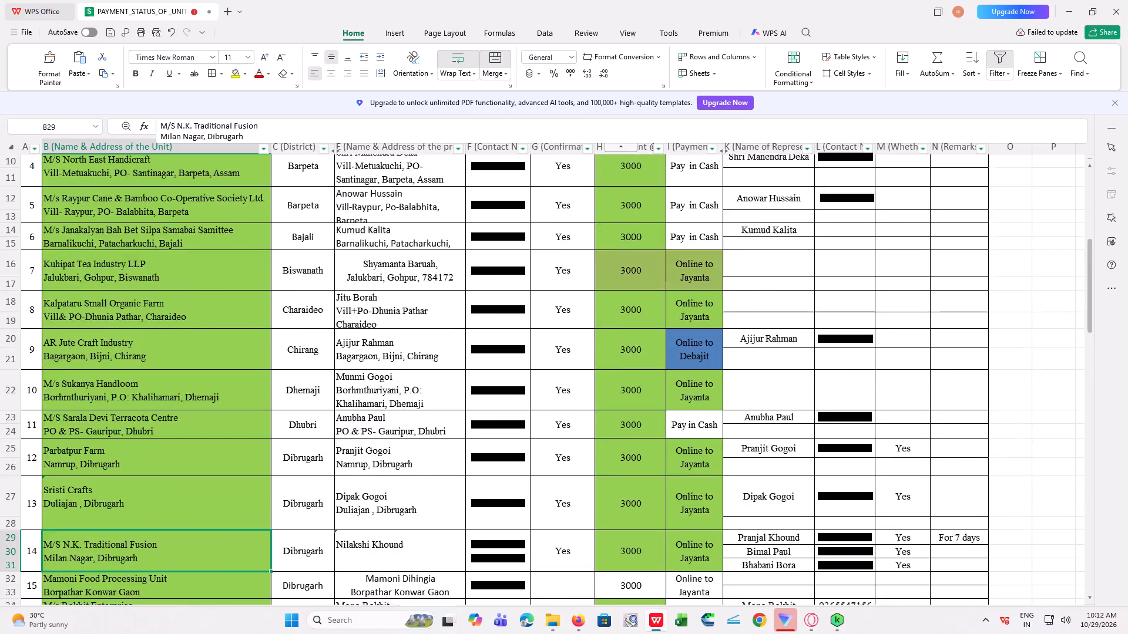
pyautogui.scroll(8, 145, 310)
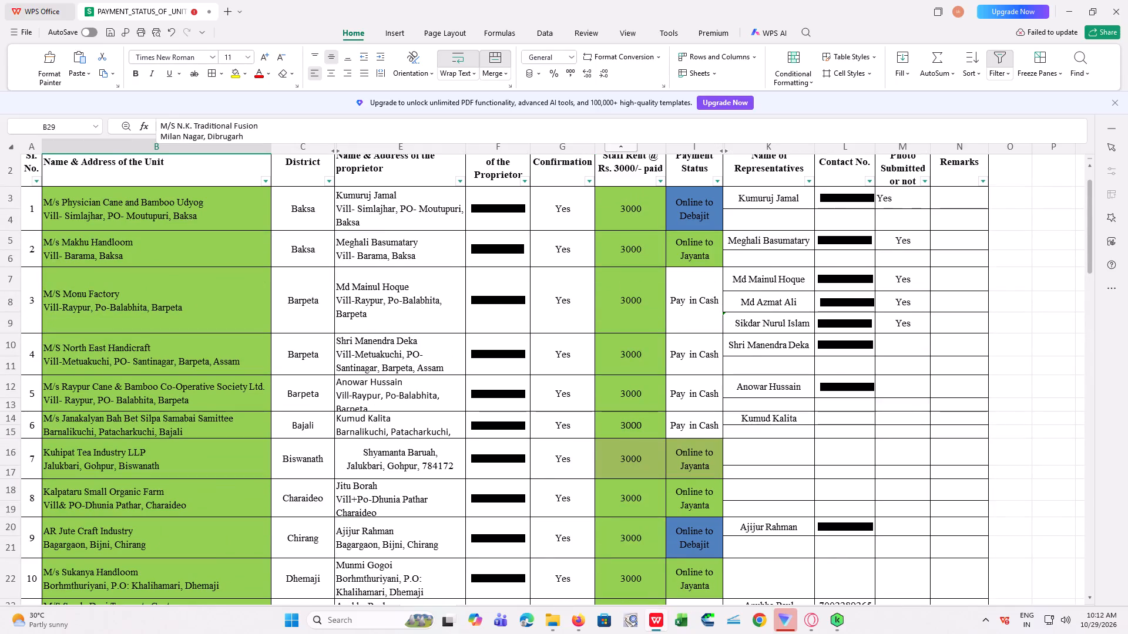
pyautogui.hotkey('ctrl', 'f')
pyautogui.write('Ladies')
pyautogui.press('space')
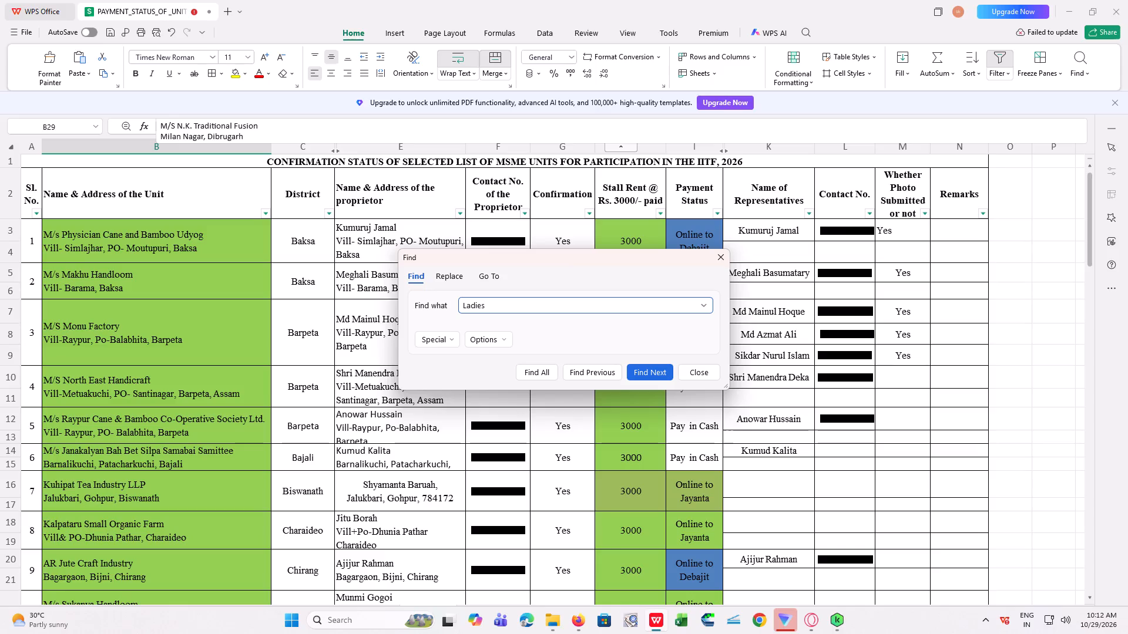
pyautogui.write('Choice')
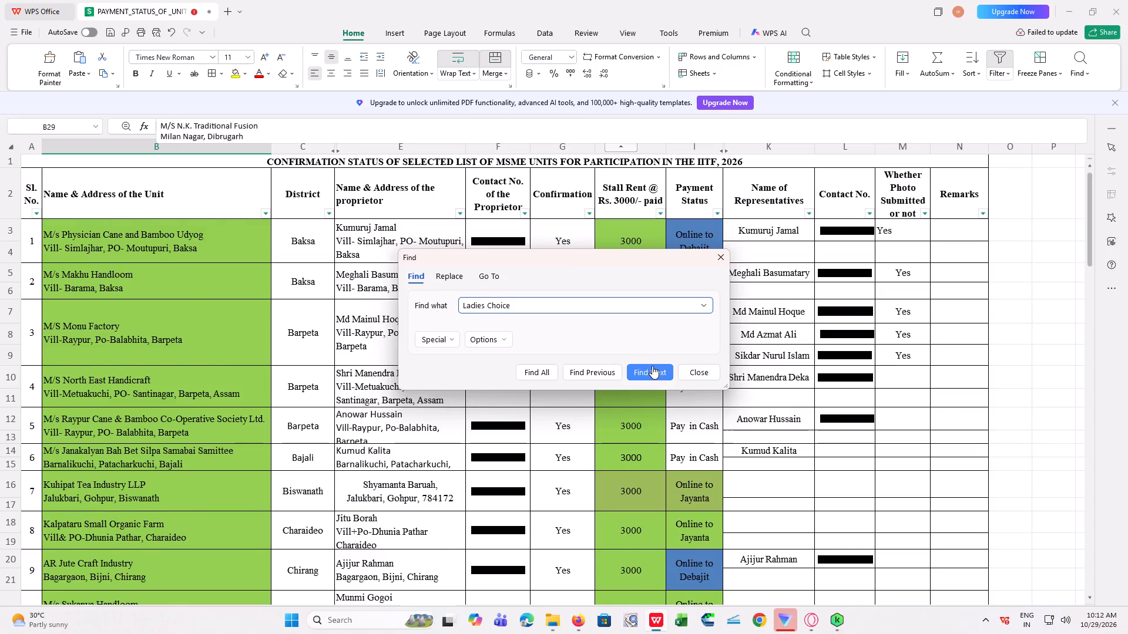
pyautogui.click(652, 366)
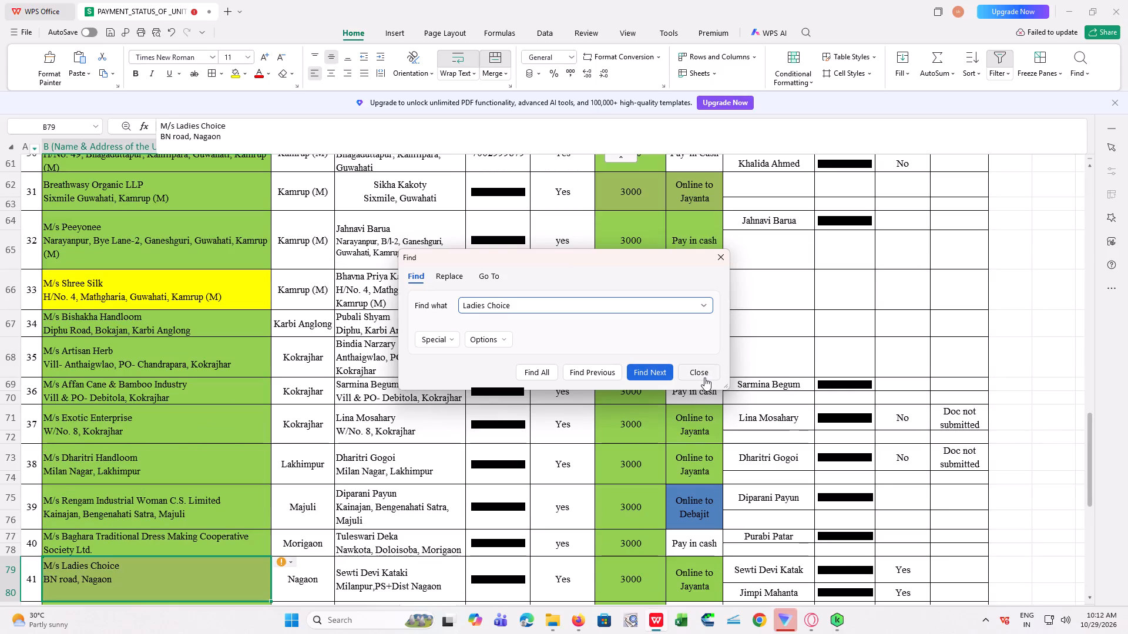
pyautogui.click(701, 377)
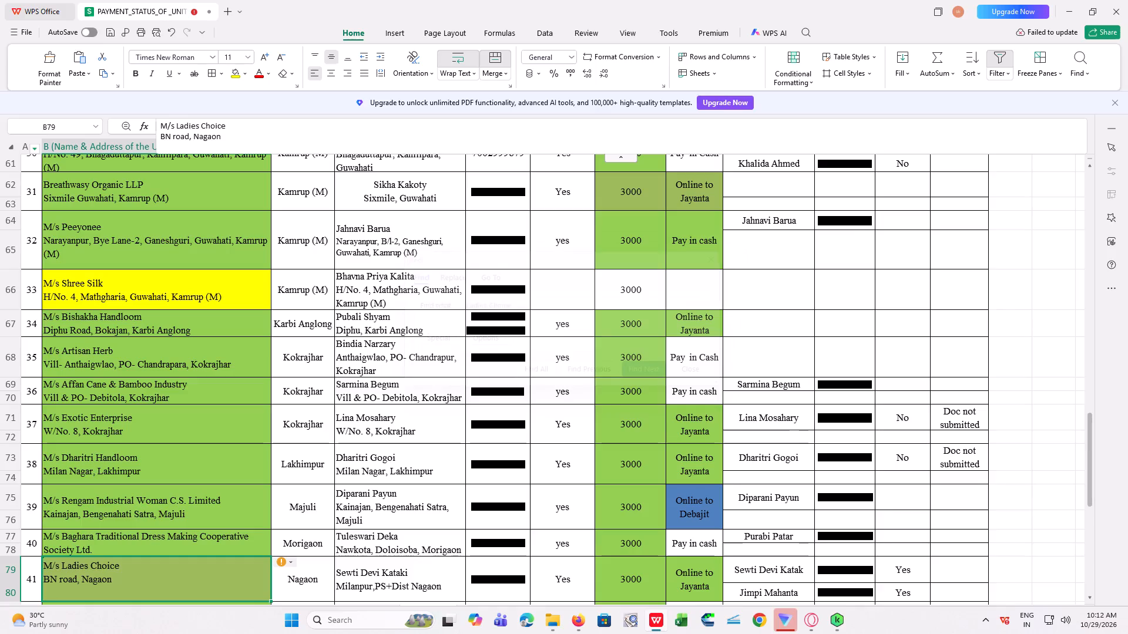
pyautogui.click(778, 579)
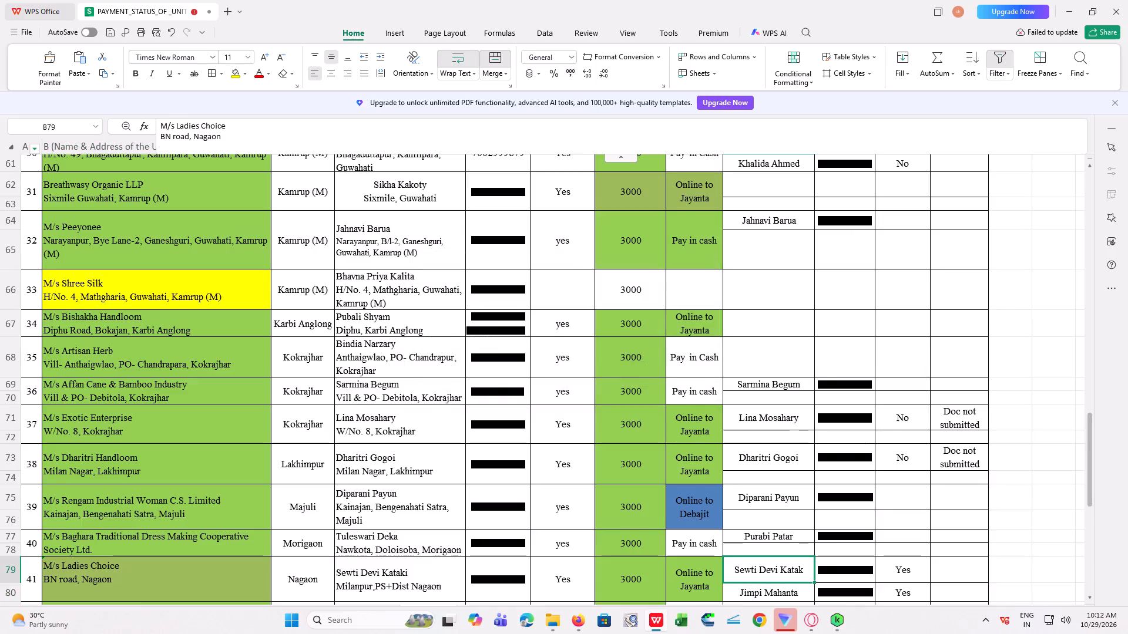
pyautogui.click(769, 596)
pyautogui.scroll(-2, 760, 576)
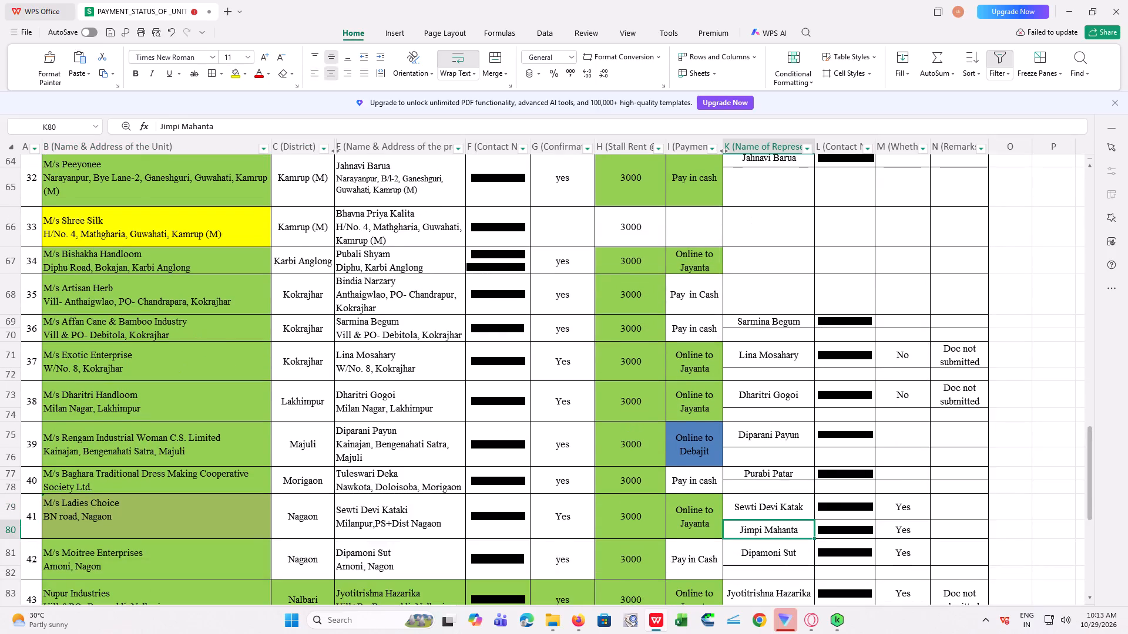
# Search the sheet for "Liza" to locate the unit M/s Liza Hasta Silpa.
pyautogui.hotkey('ctrl', 'f')
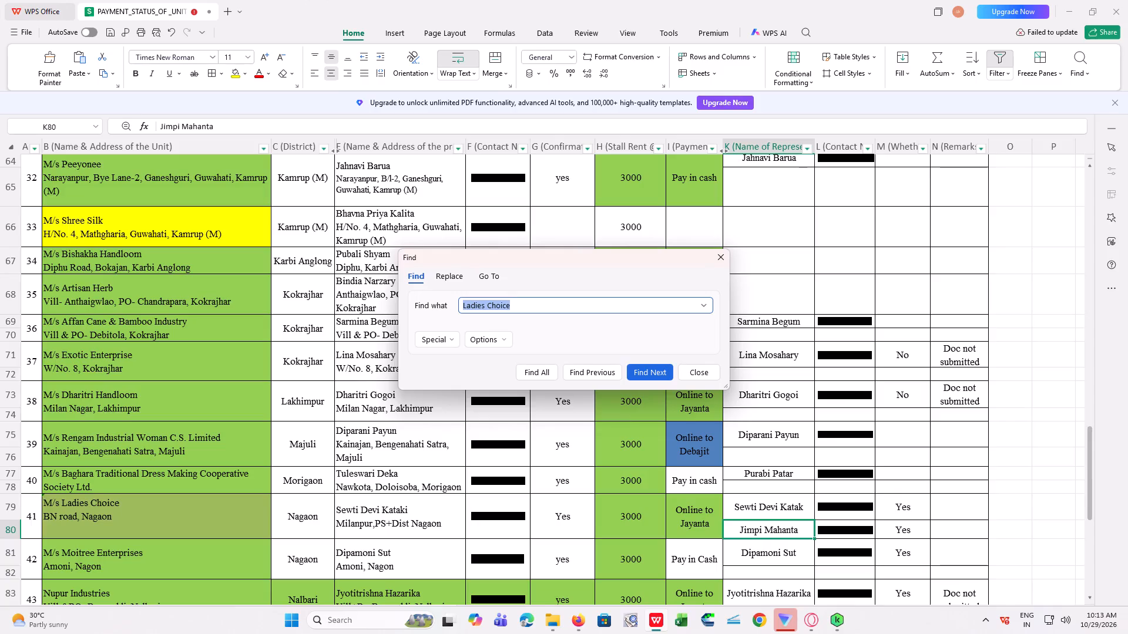
pyautogui.press('BackSpace')
pyautogui.press('BackSpace')
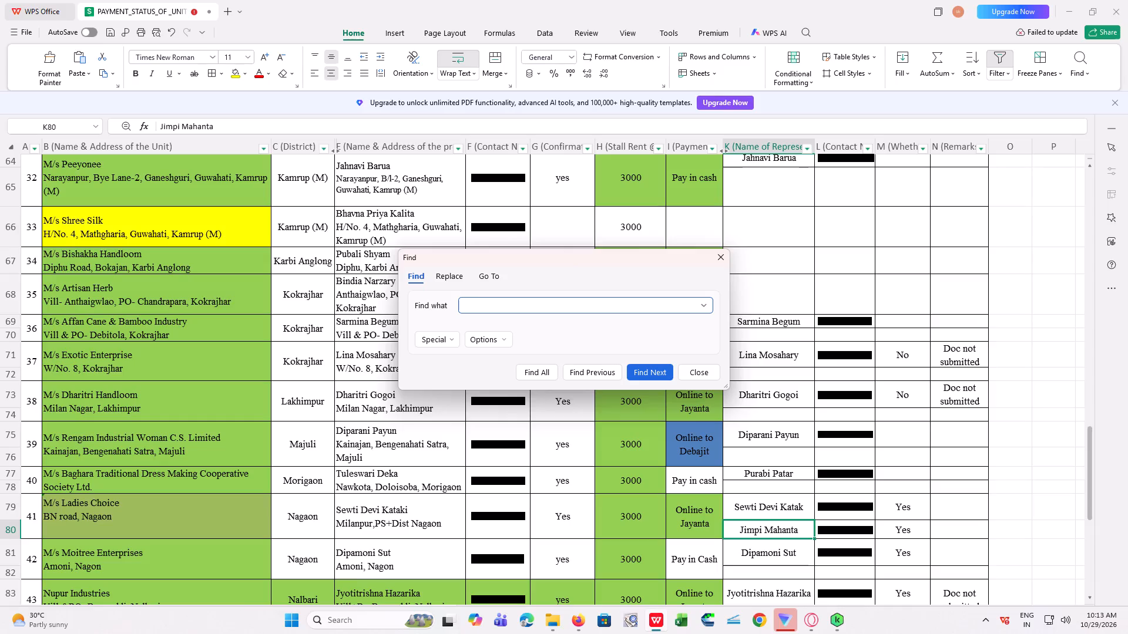
pyautogui.write('Liza')
pyautogui.press('Return')
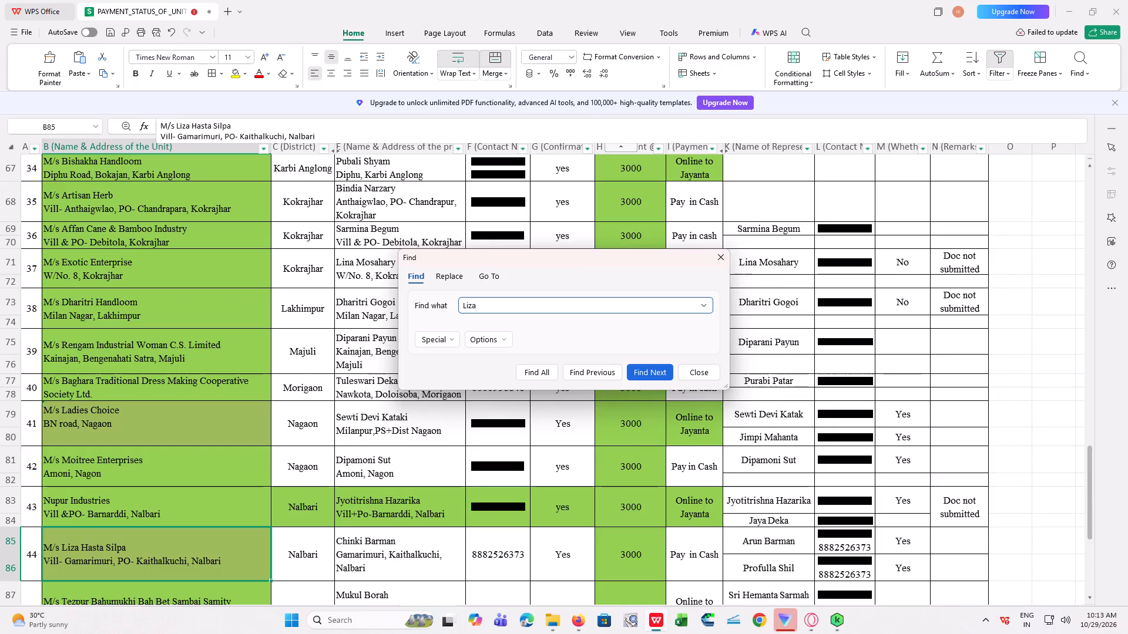
pyautogui.click(706, 370)
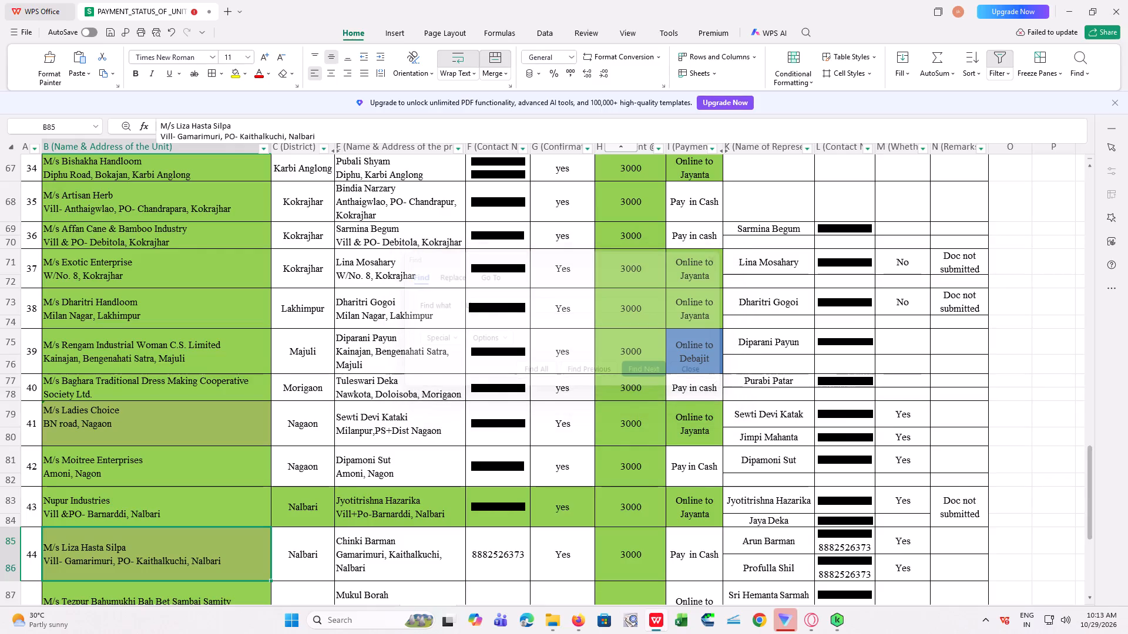
# Search the sheet for "Kuhi" and go through the matches to the unit Kuhi's Creation.
pyautogui.hotkey('ctrl', 'f')
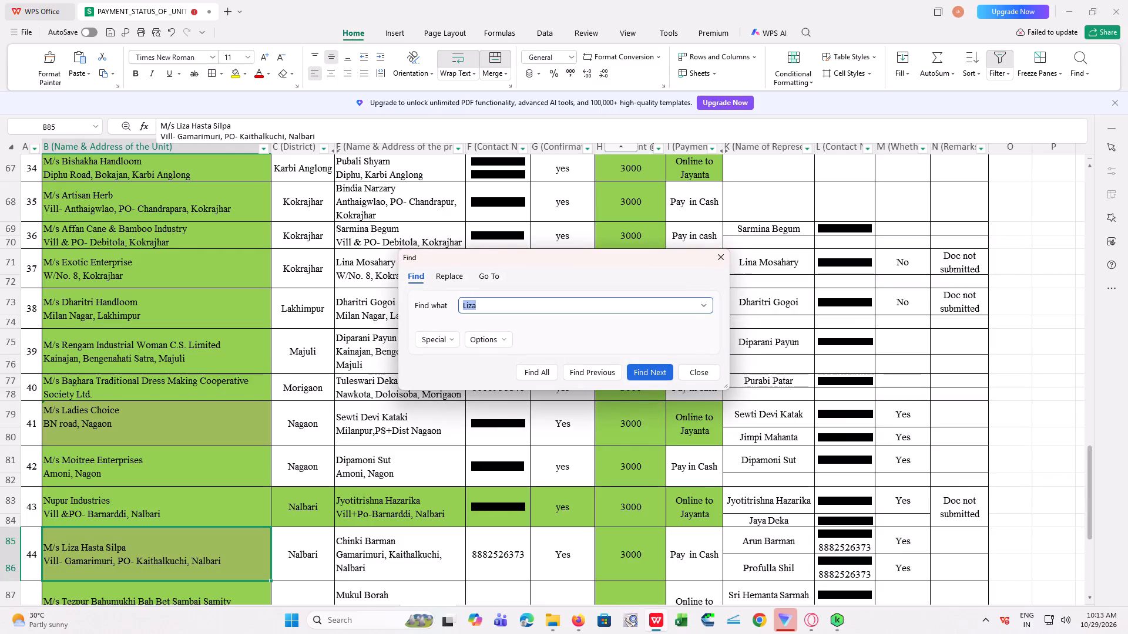
pyautogui.hotkey('shift', 'k')
pyautogui.write('uhi')
pyautogui.press('Return')
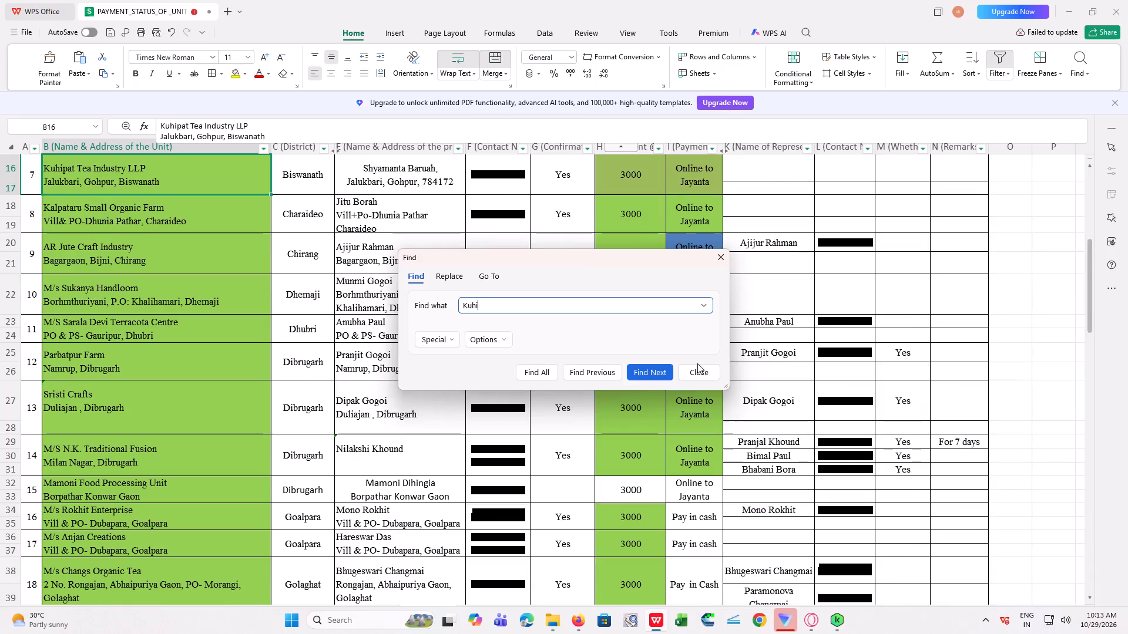
pyautogui.click(697, 363)
pyautogui.click(696, 367)
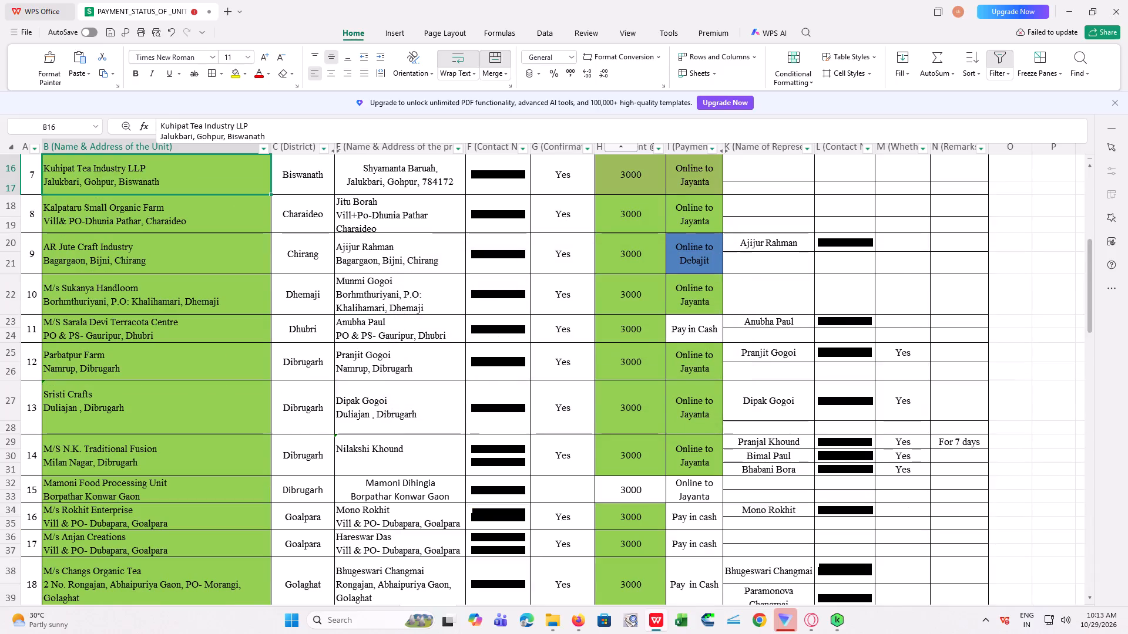
pyautogui.hotkey('ctrl', 'f')
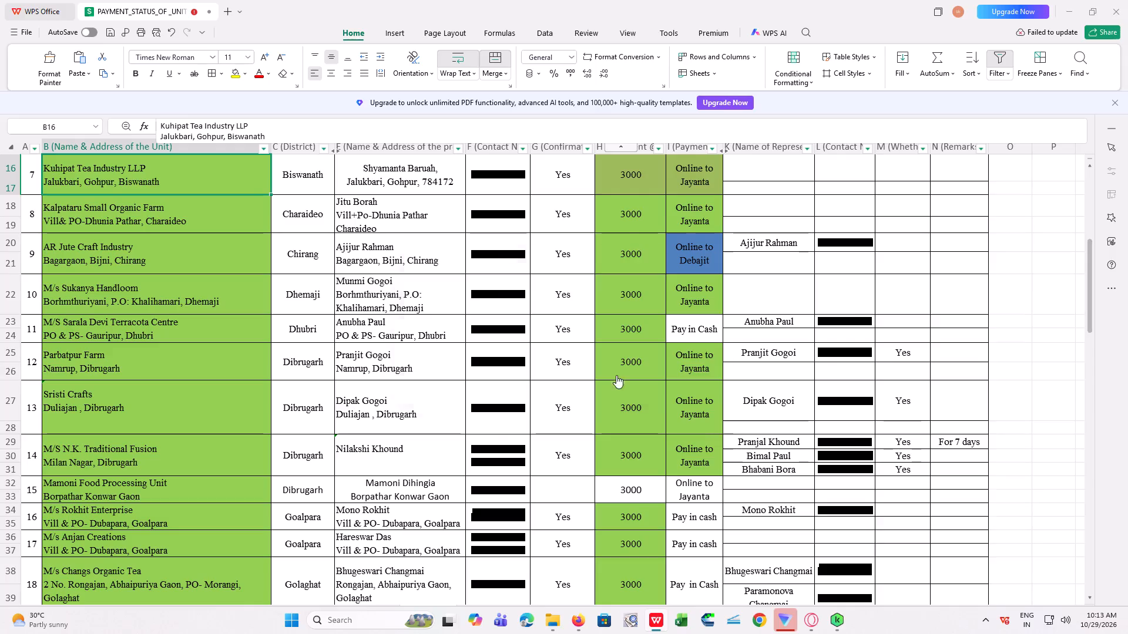
pyautogui.click(645, 371)
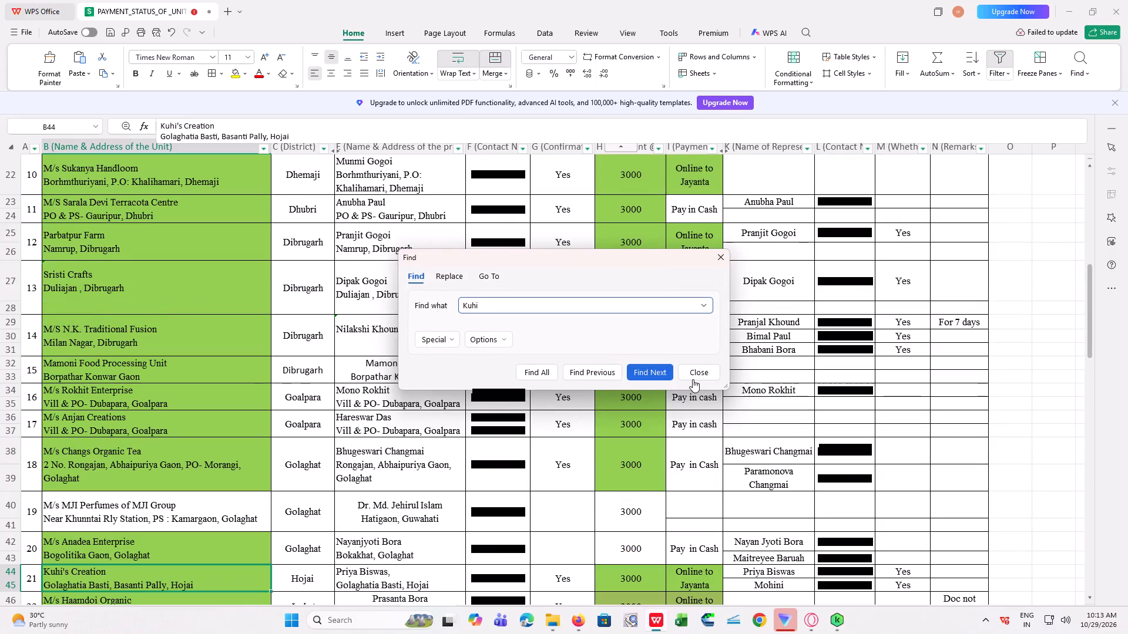
pyautogui.click(693, 375)
# Check the representative names and contact entries in the Kuhi's Creation rows.
pyautogui.press('Tab')
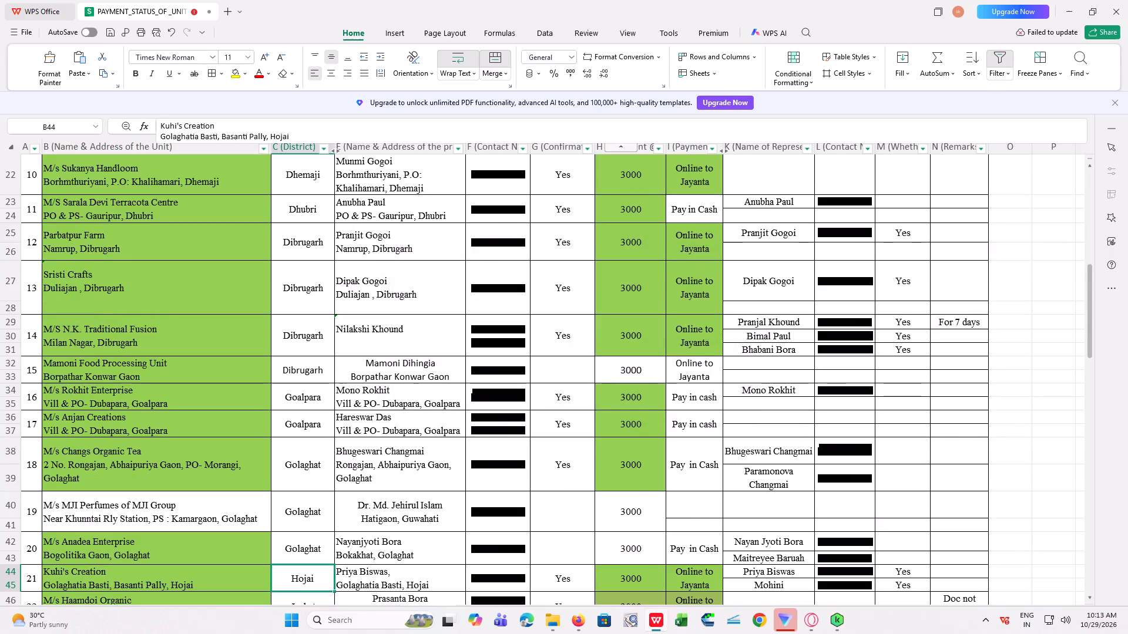
pyautogui.press('Tab')
pyautogui.press('Tab')
pyautogui.press('Tab')
pyautogui.press('Tab')
pyautogui.press('Tab')
pyautogui.press('Tab')
pyautogui.press('Tab')
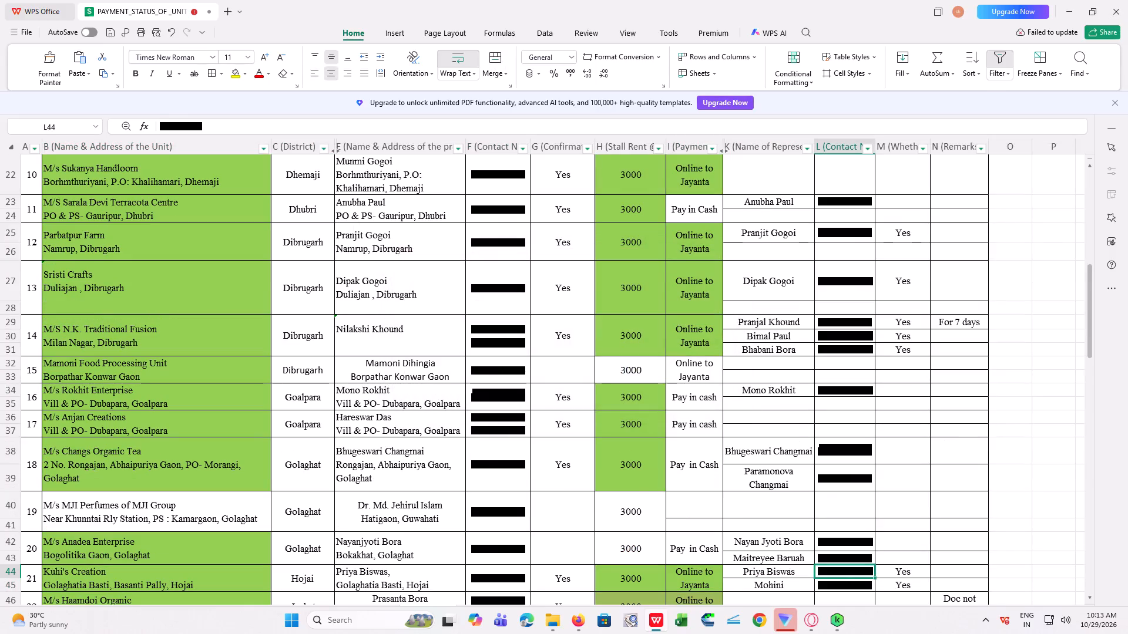
pyautogui.click(788, 583)
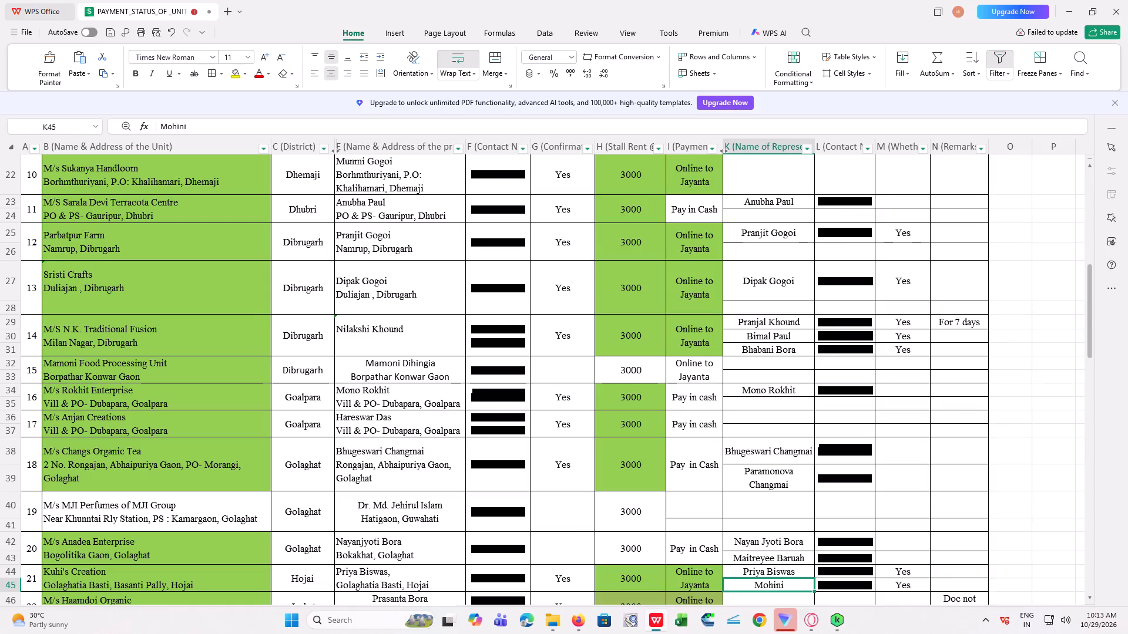
# Search the sheet for "Parbat" to locate the unit Parbatpur Farm and check its representative entries.
pyautogui.hotkey('ctrl', 'f')
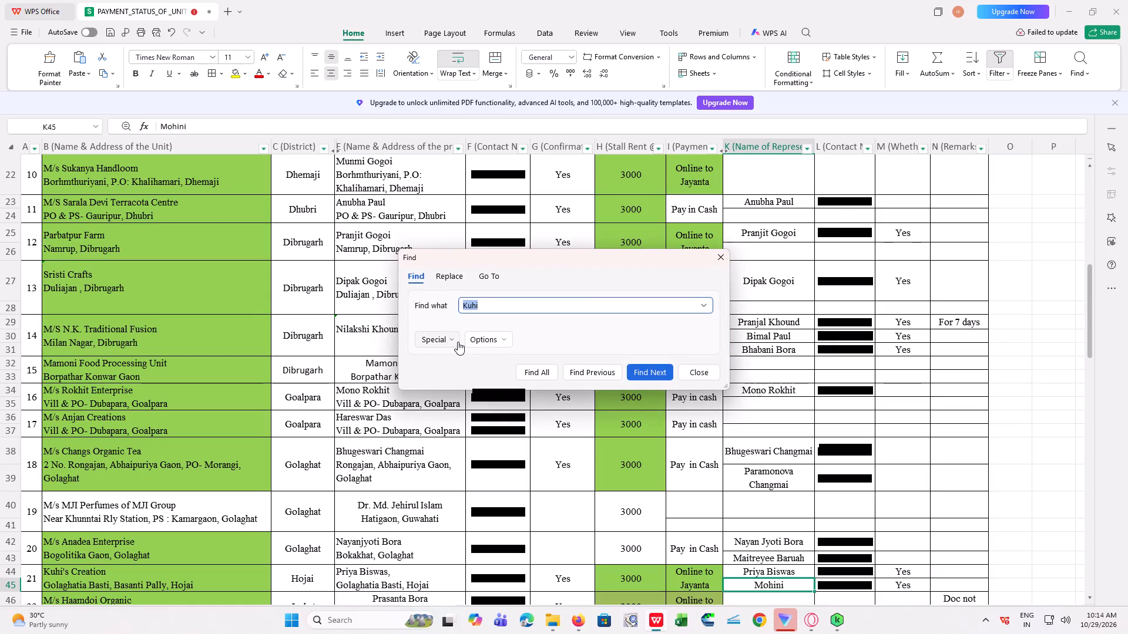
pyautogui.write('Parbat')
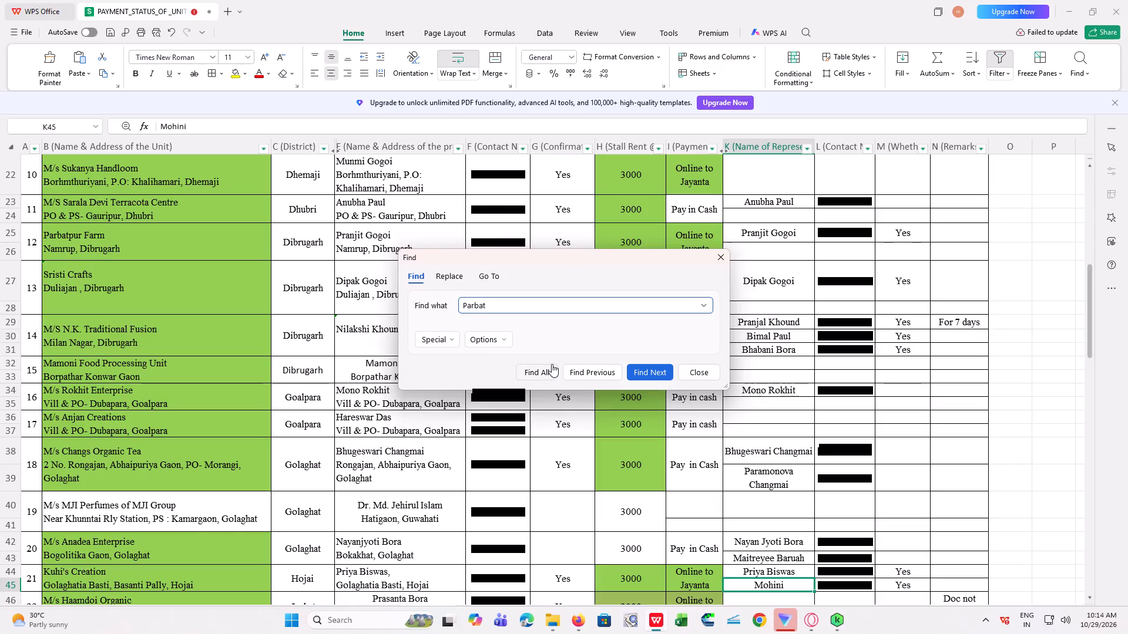
pyautogui.click(640, 371)
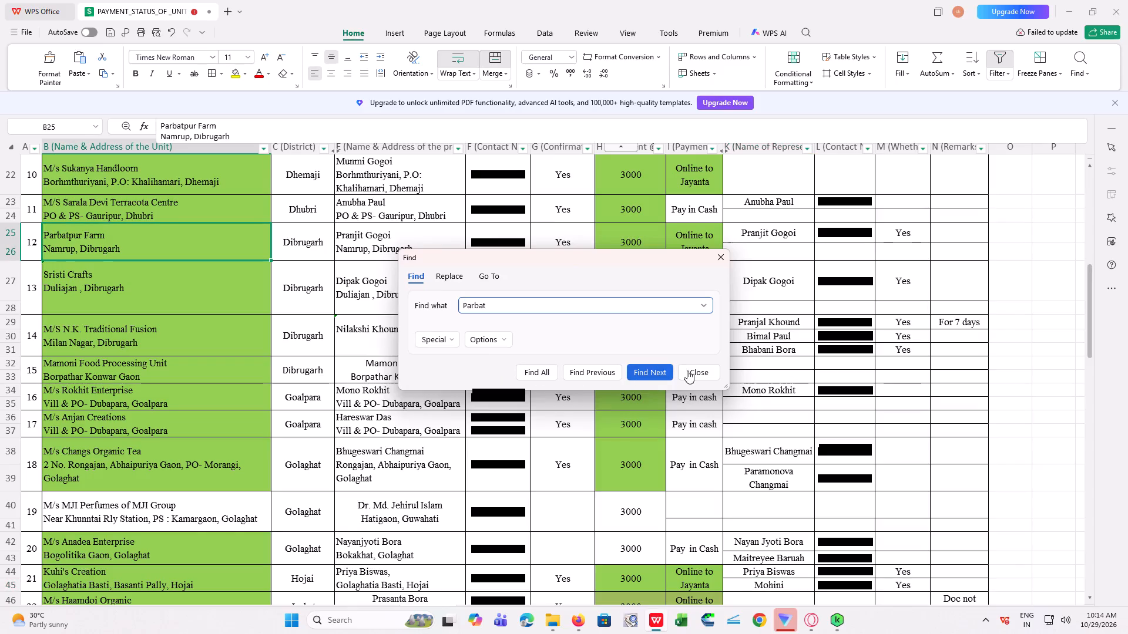
pyautogui.click(691, 373)
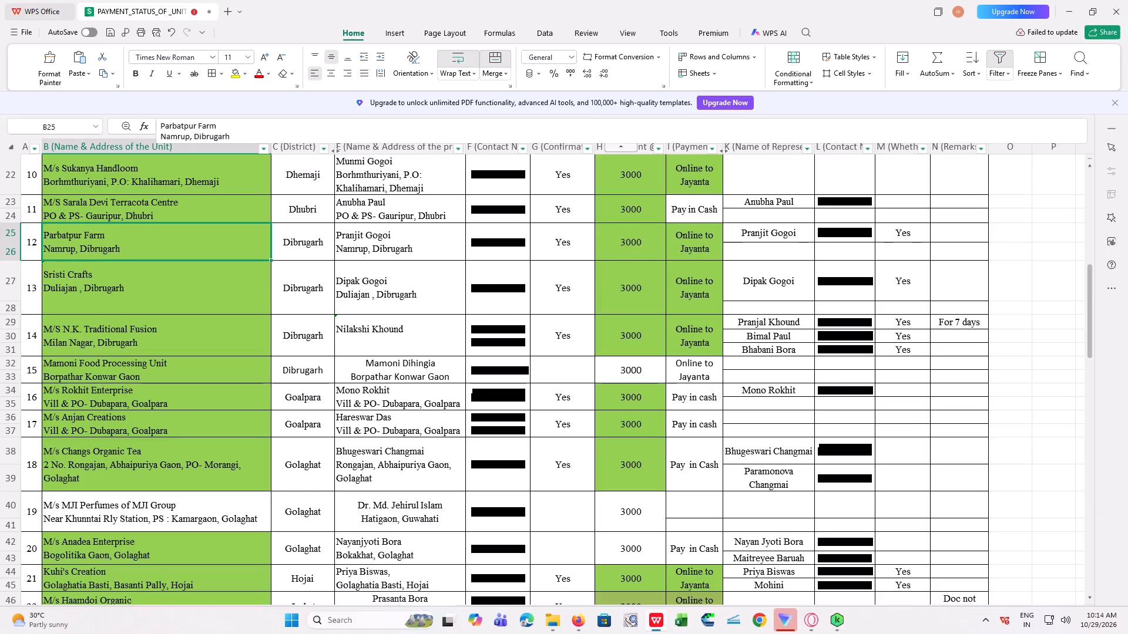
# Search the sheet for "Northeast" and then "North east" to locate the unit M/S North East Handicraft.
pyautogui.hotkey('ctrl', 'f')
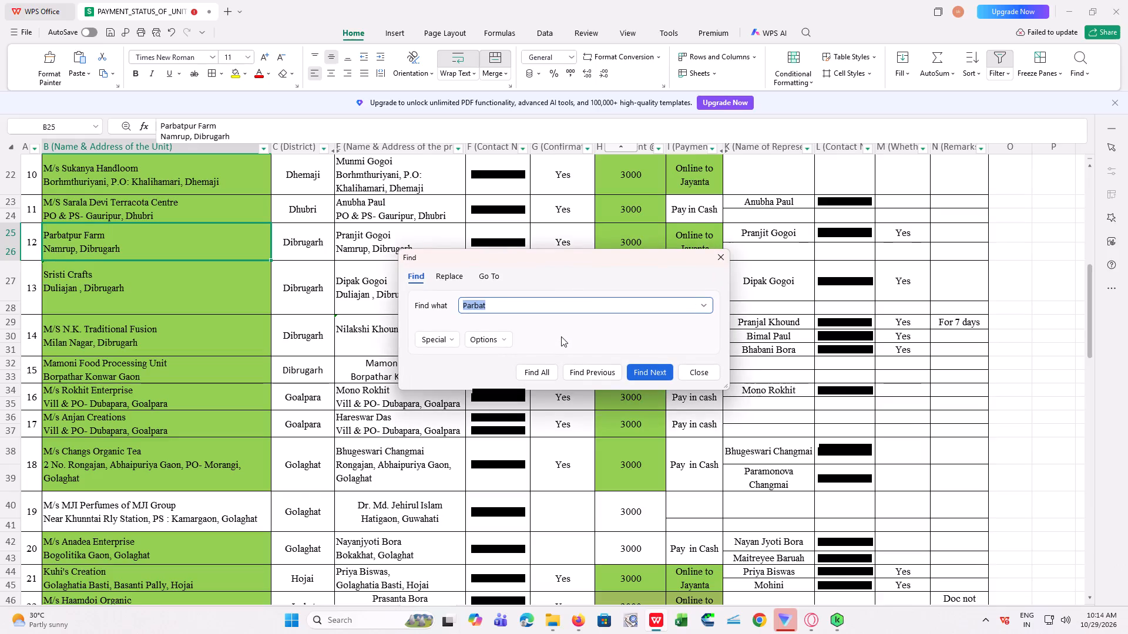
pyautogui.write('Northeast')
pyautogui.press('Return')
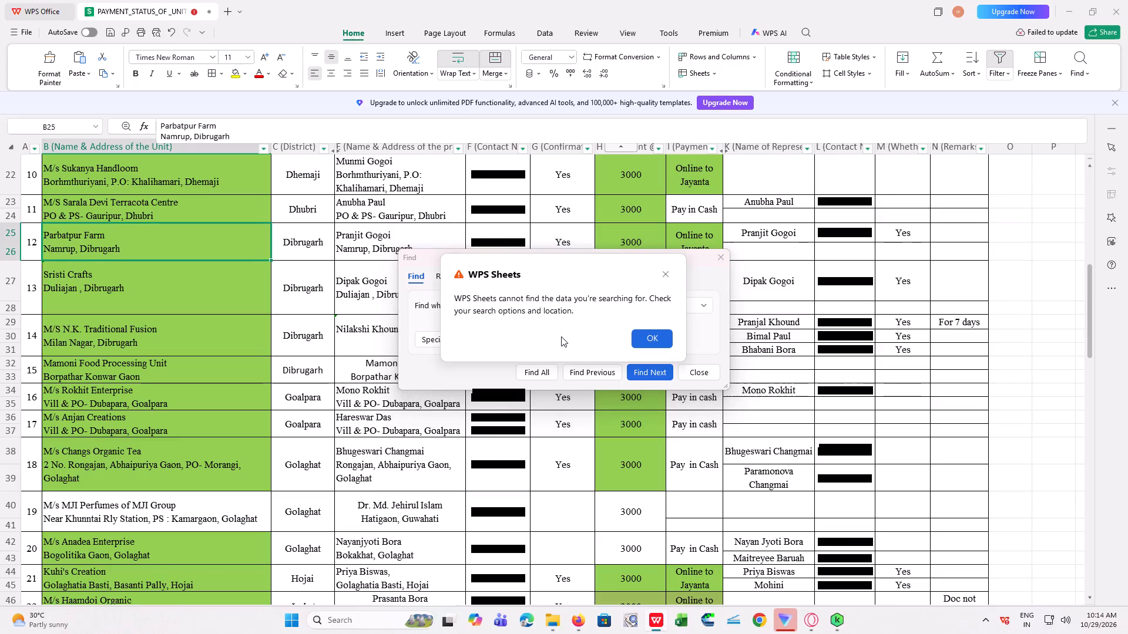
pyautogui.click(657, 333)
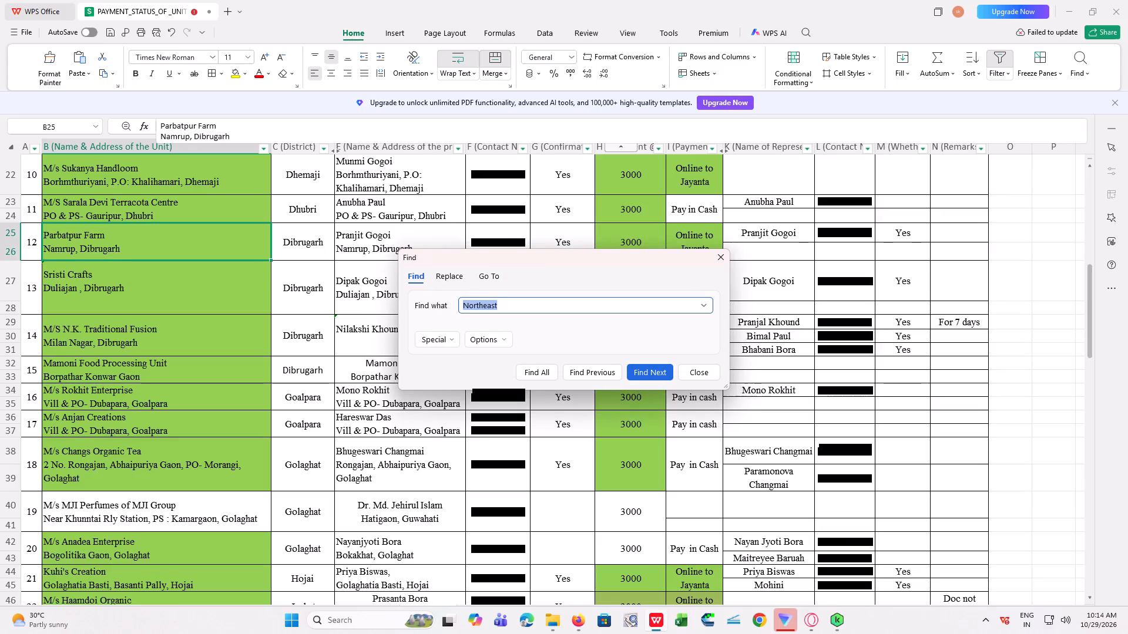
pyautogui.click(484, 303)
pyautogui.press('space')
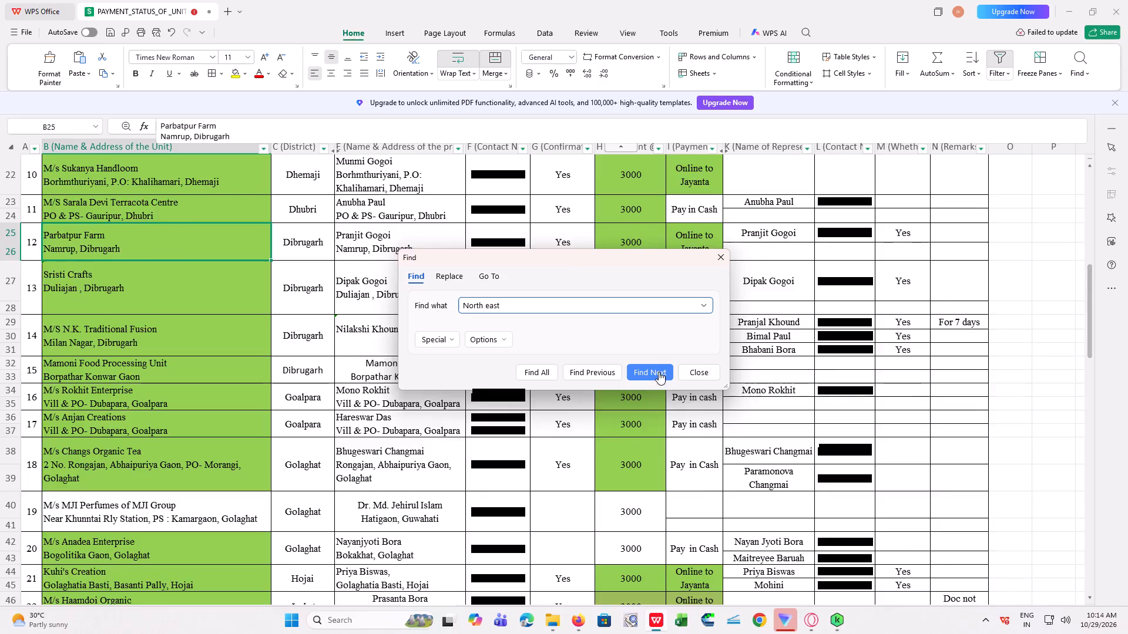
pyautogui.click(659, 372)
pyautogui.click(689, 372)
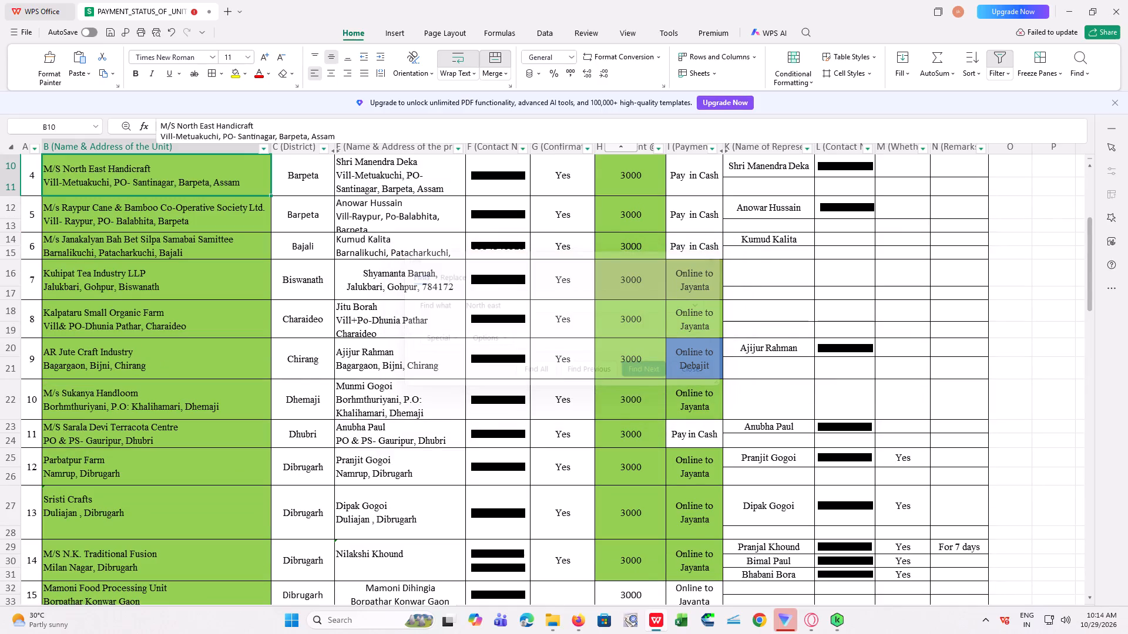
# Enter the second representative's name in cell K11 for M/S North East Handicraft.
pyautogui.doubleClick(760, 186)
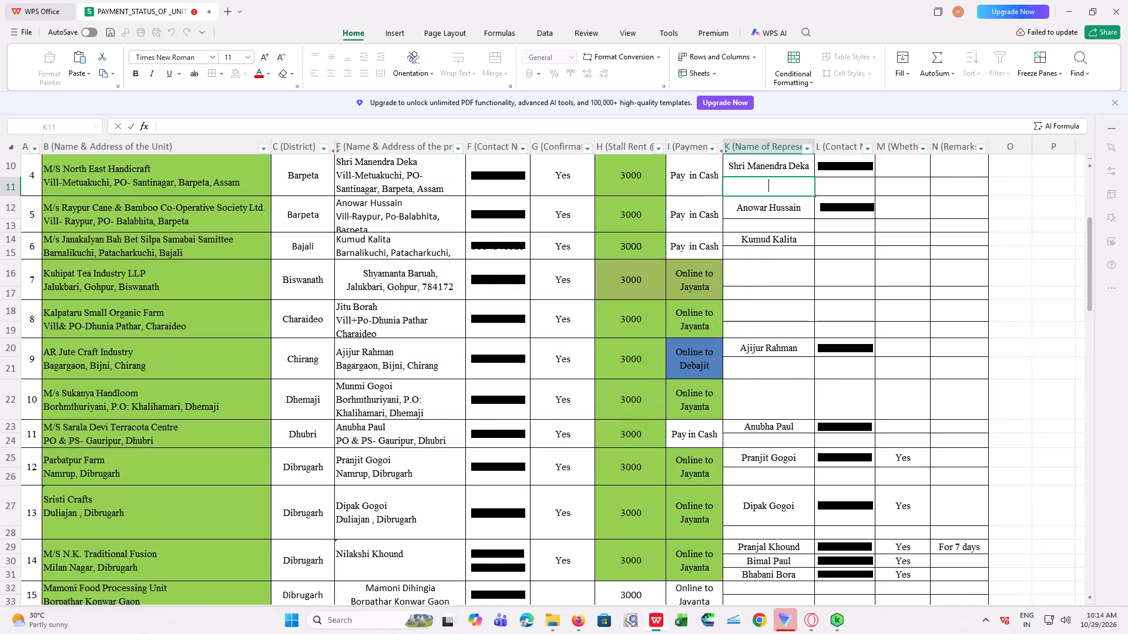
pyautogui.write('S')
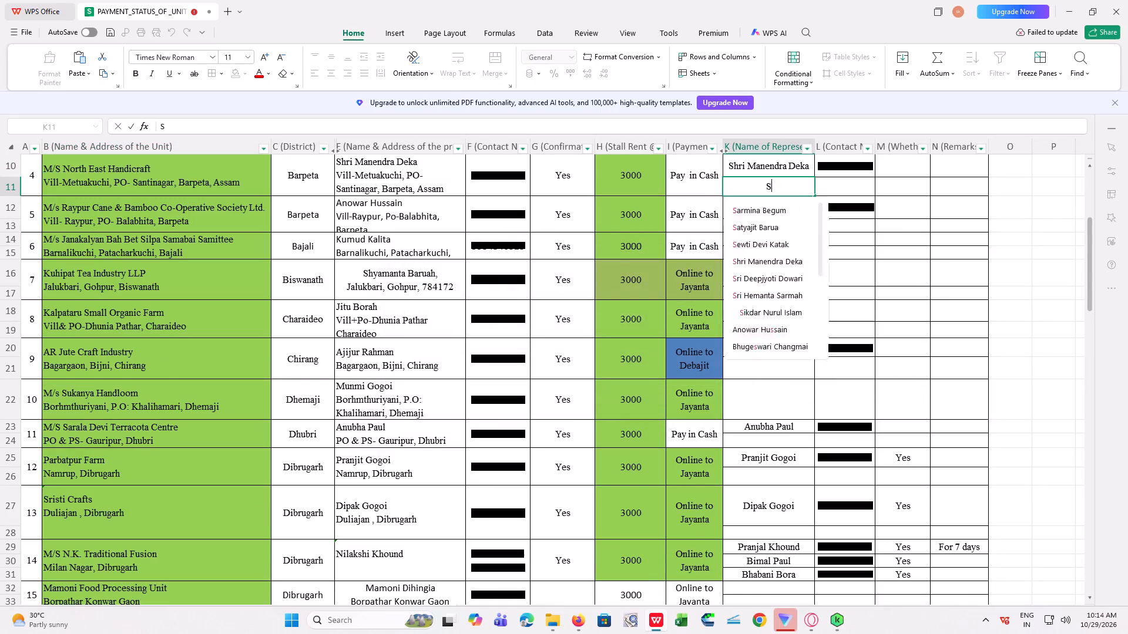
pyautogui.write('arbesw')
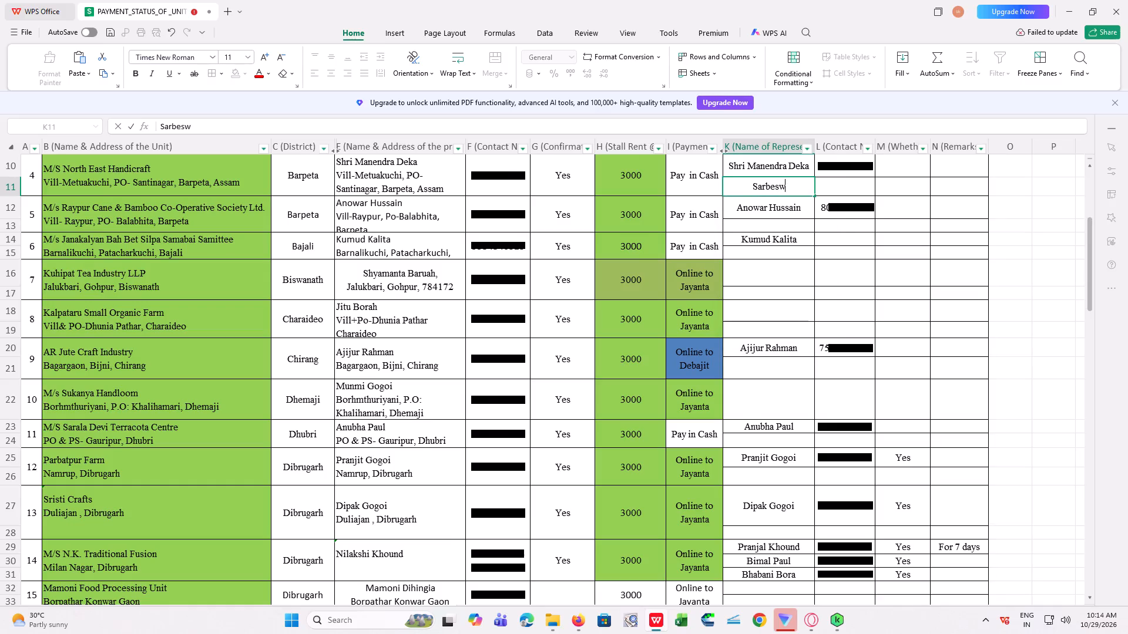
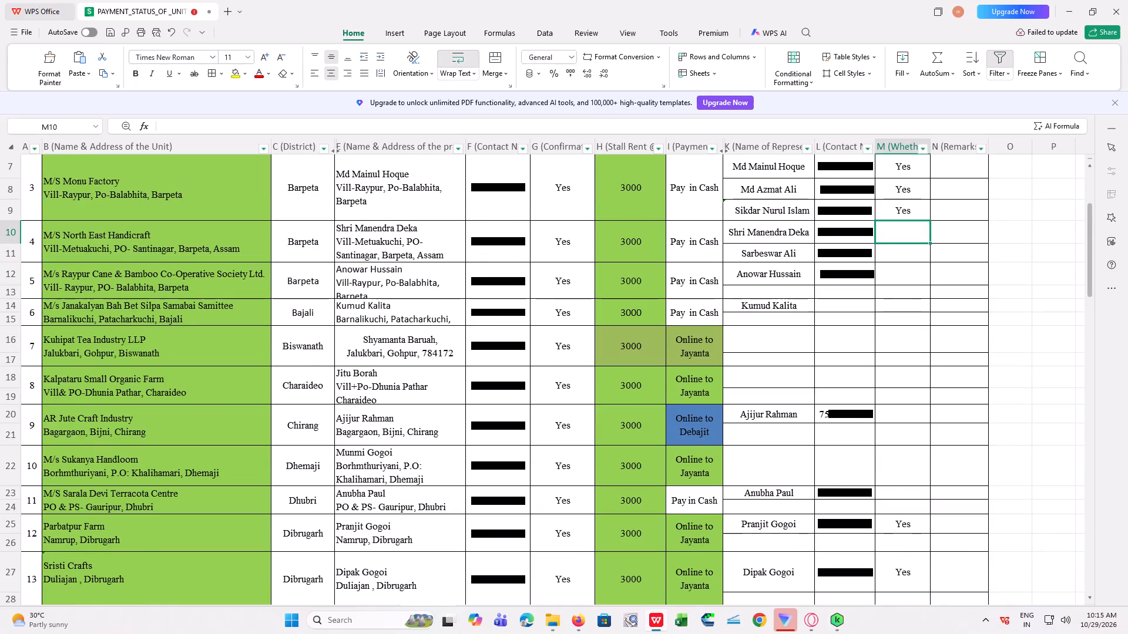
# Copy "Yes" from cell M9 into the submission status cells M10 and M11 for M/S North East Handicraft.
pyautogui.click(914, 205)
pyautogui.doubleClick(910, 205)
pyautogui.moveTo(911, 211); pyautogui.dragTo(890, 213)
pyautogui.hotkey('ctrl', 'c')
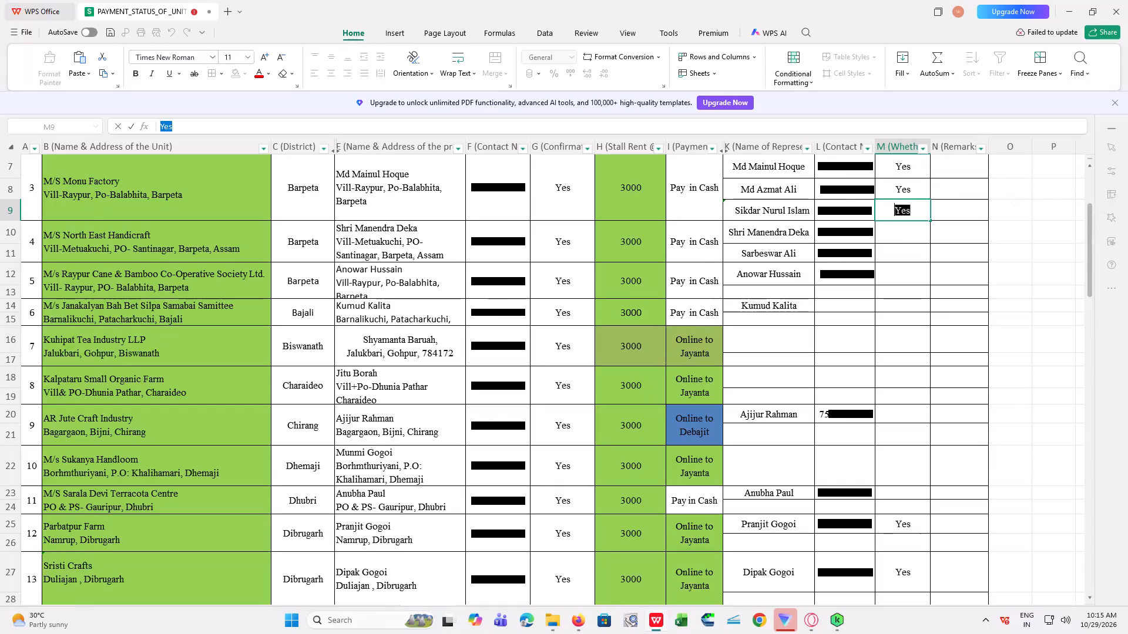
pyautogui.click(908, 227)
pyautogui.hotkey('ctrl', 'v')
pyautogui.click(902, 257)
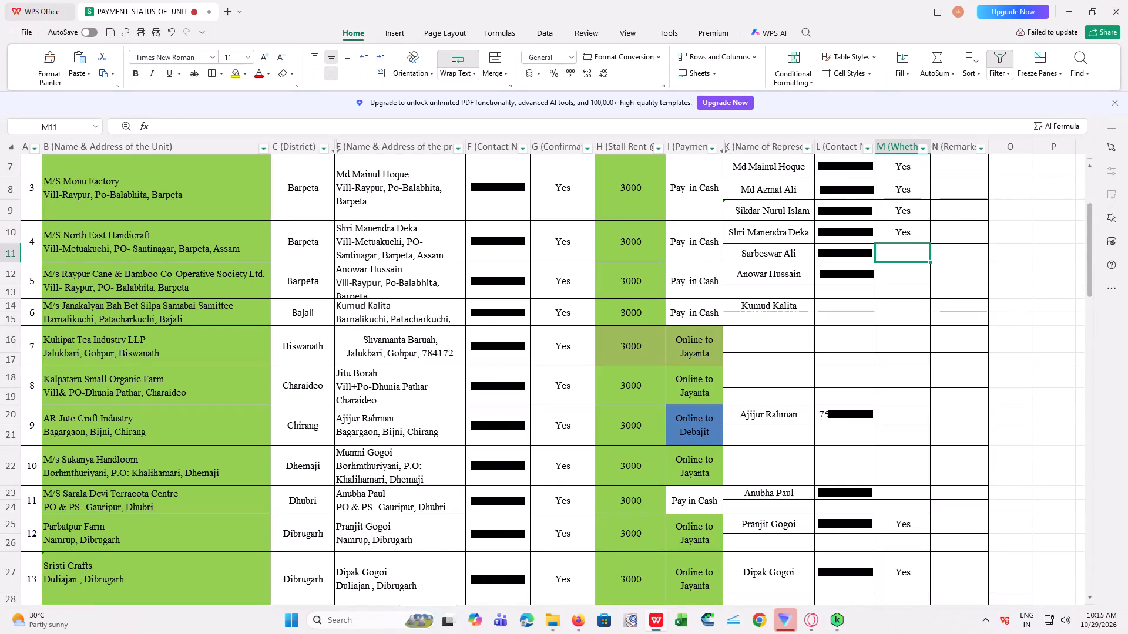
pyautogui.hotkey('ctrl', 'v')
# Search the sheet for "Monu" to locate M/S Monu Factory and check its representative names.
pyautogui.click(902, 274)
pyautogui.click(758, 283)
pyautogui.click(686, 282)
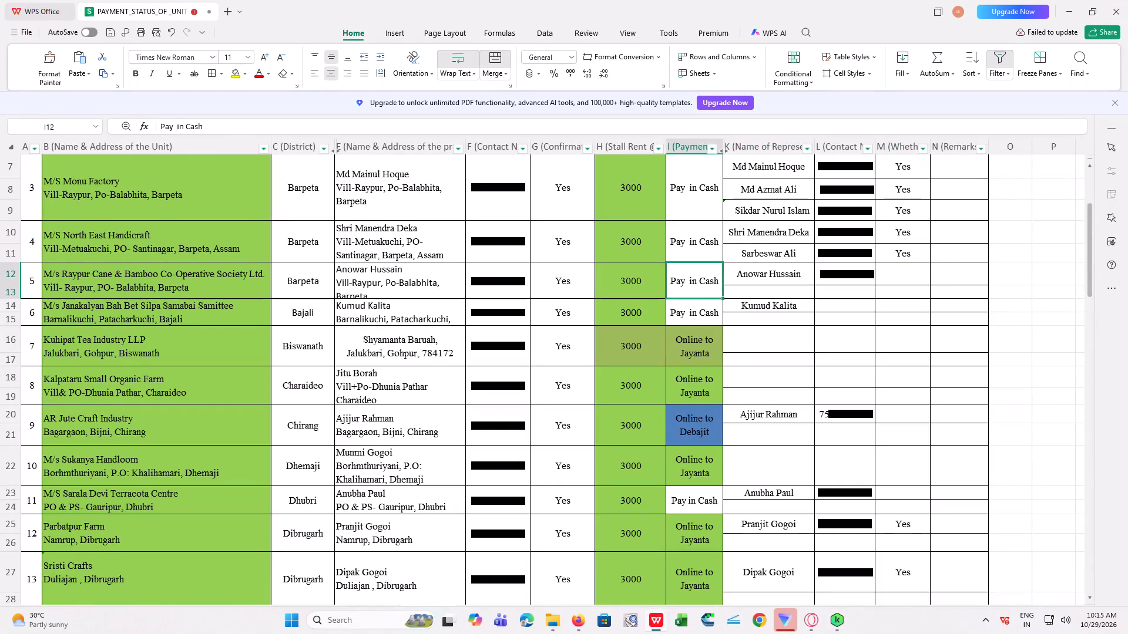
pyautogui.click(461, 290)
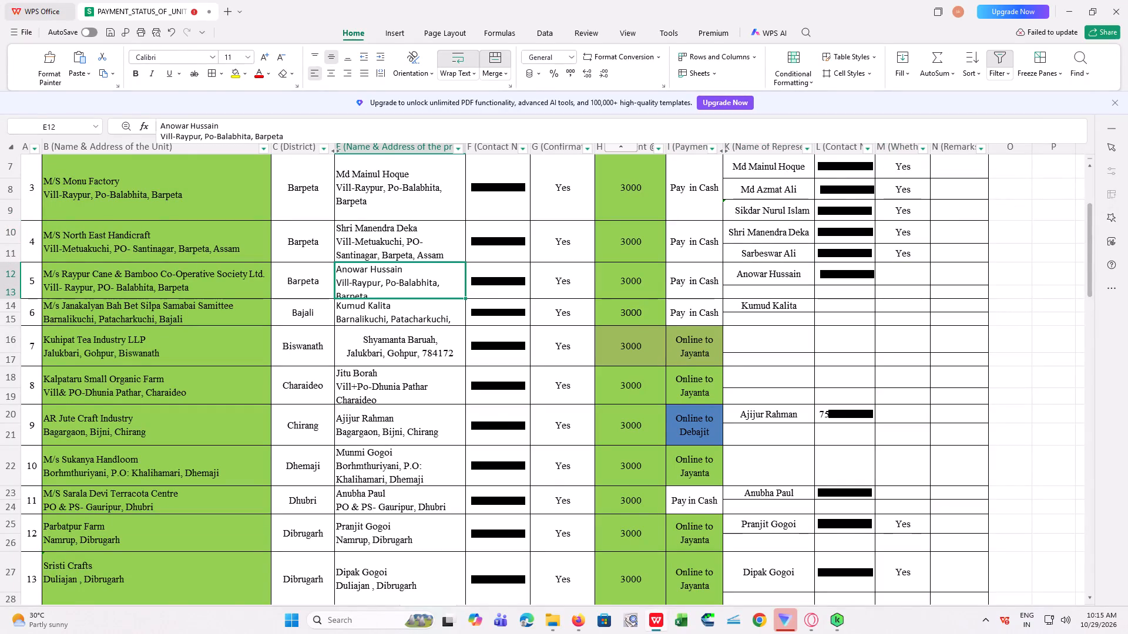
pyautogui.hotkey('ctrl', 'f')
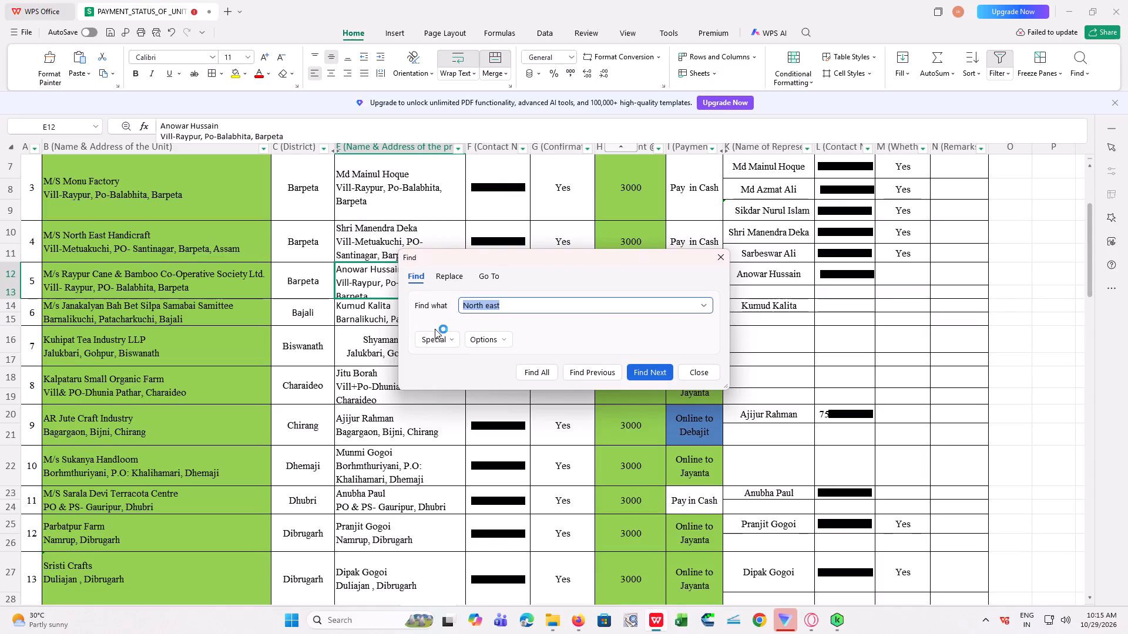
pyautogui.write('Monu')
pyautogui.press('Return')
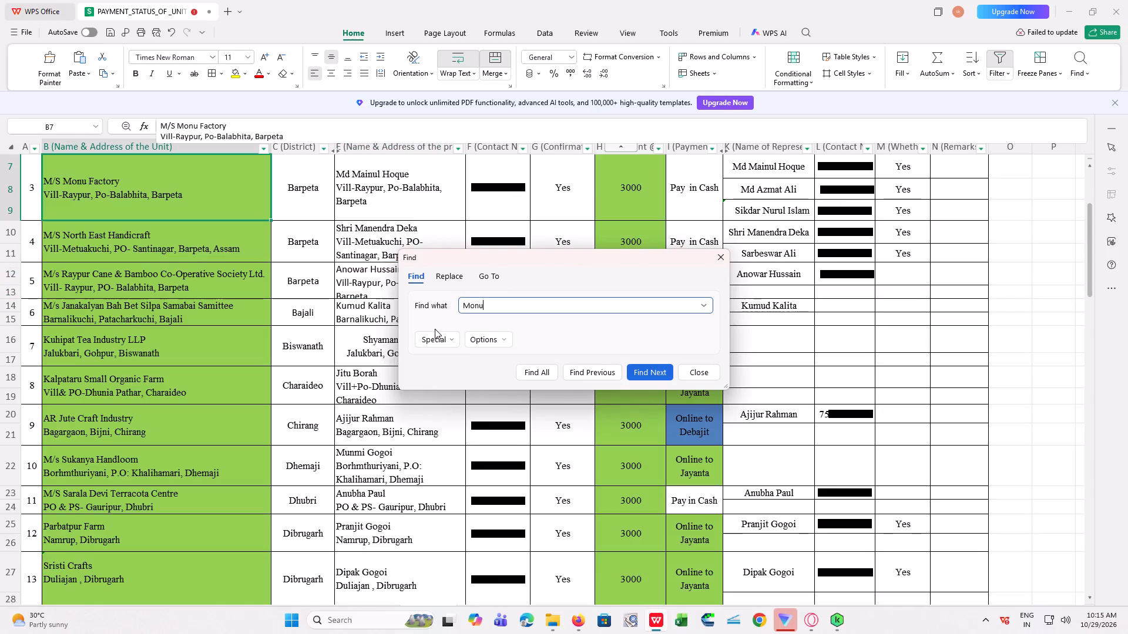
pyautogui.click(711, 383)
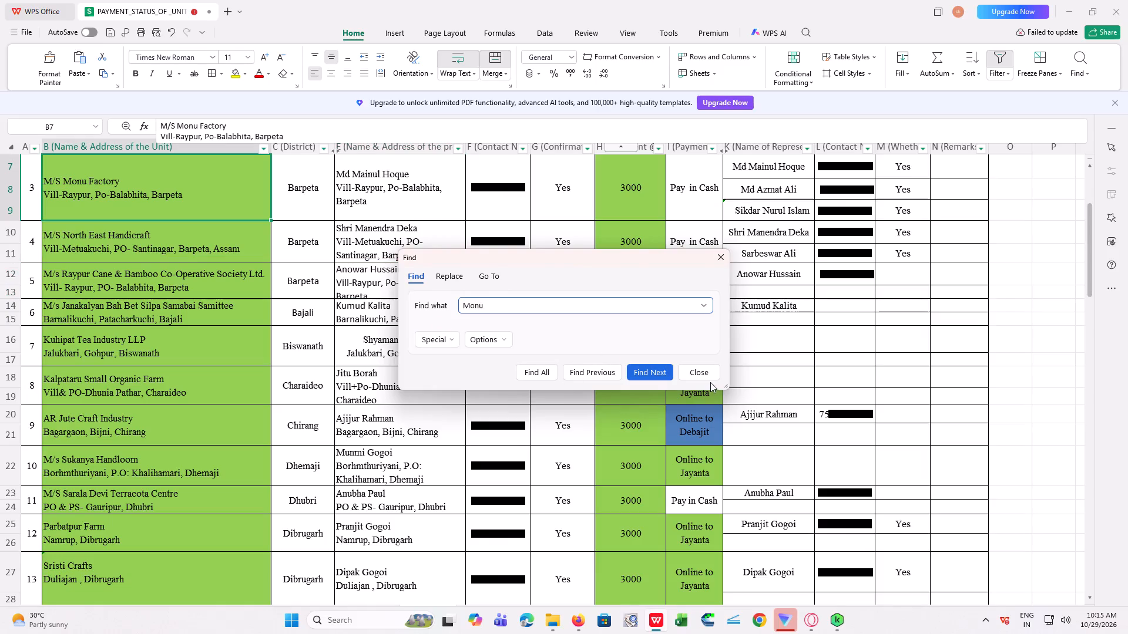
pyautogui.click(712, 374)
pyautogui.scroll(3, 712, 370)
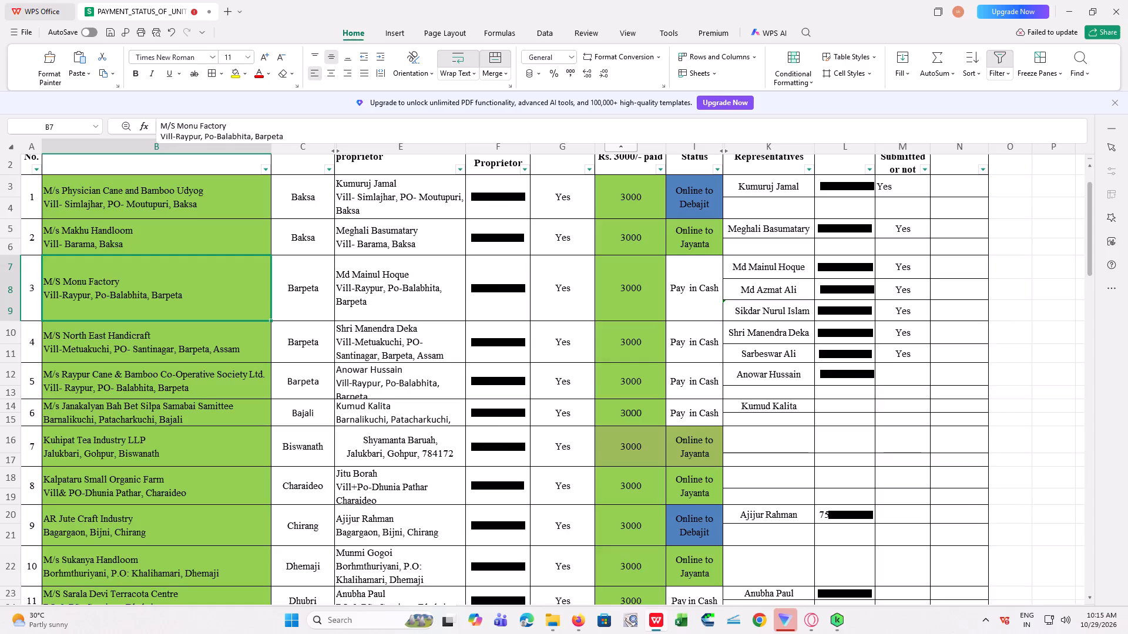
pyautogui.click(790, 270)
pyautogui.click(783, 298)
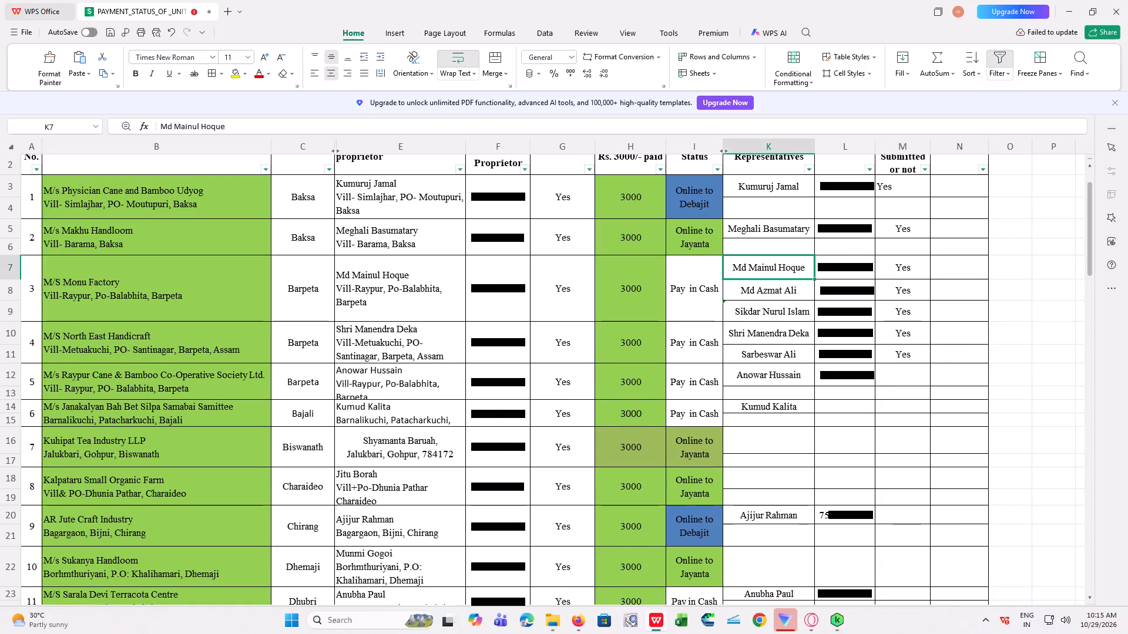
pyautogui.click(785, 309)
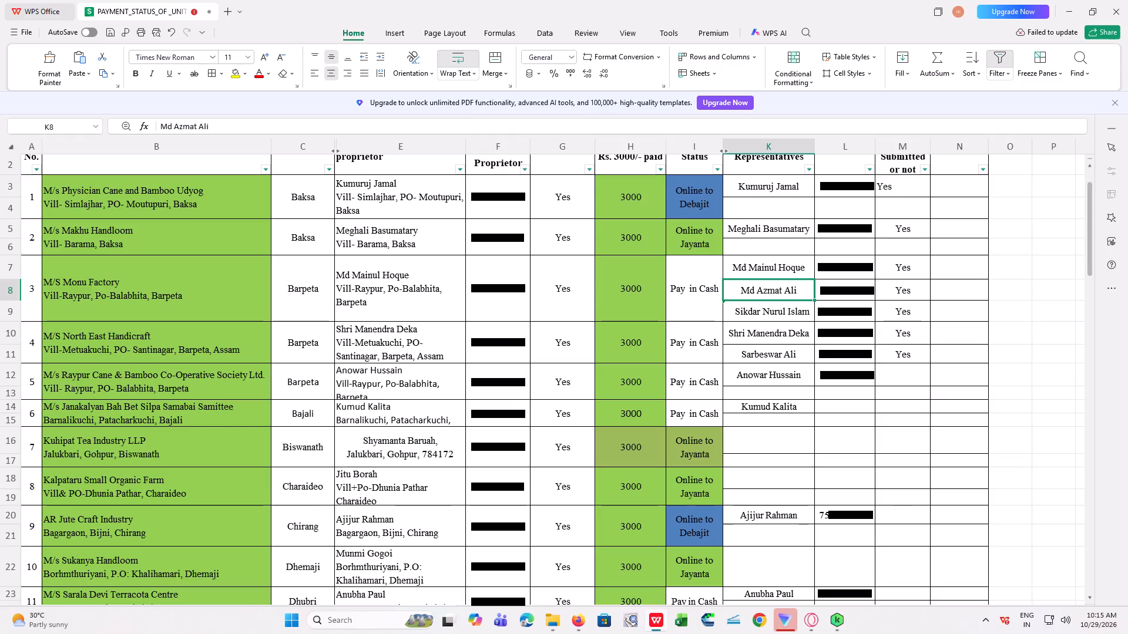
# Search the sheet for "Affan" to locate the unit M/s Affan Cane & Bamboo Industry.
pyautogui.hotkey('ctrl', 'f')
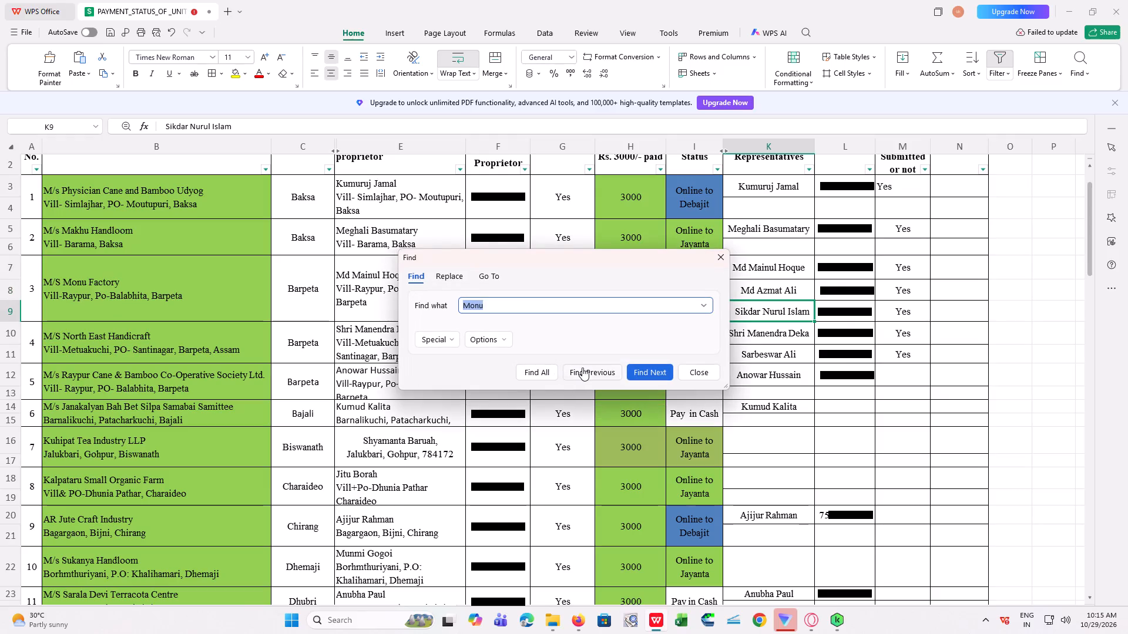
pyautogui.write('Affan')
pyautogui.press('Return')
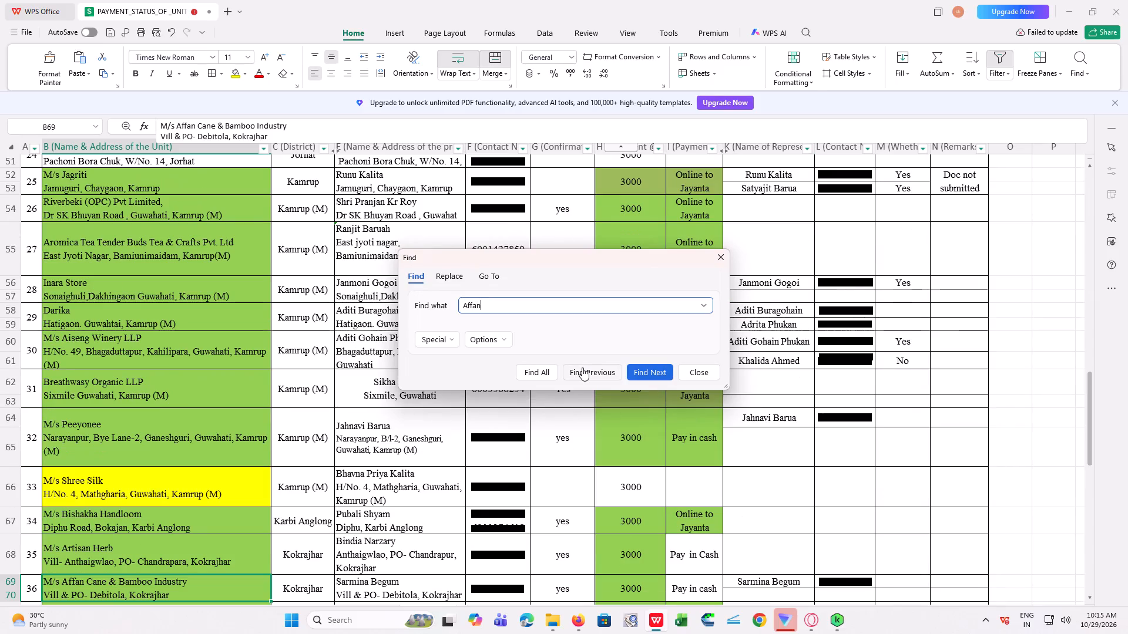
pyautogui.click(652, 373)
pyautogui.click(462, 306)
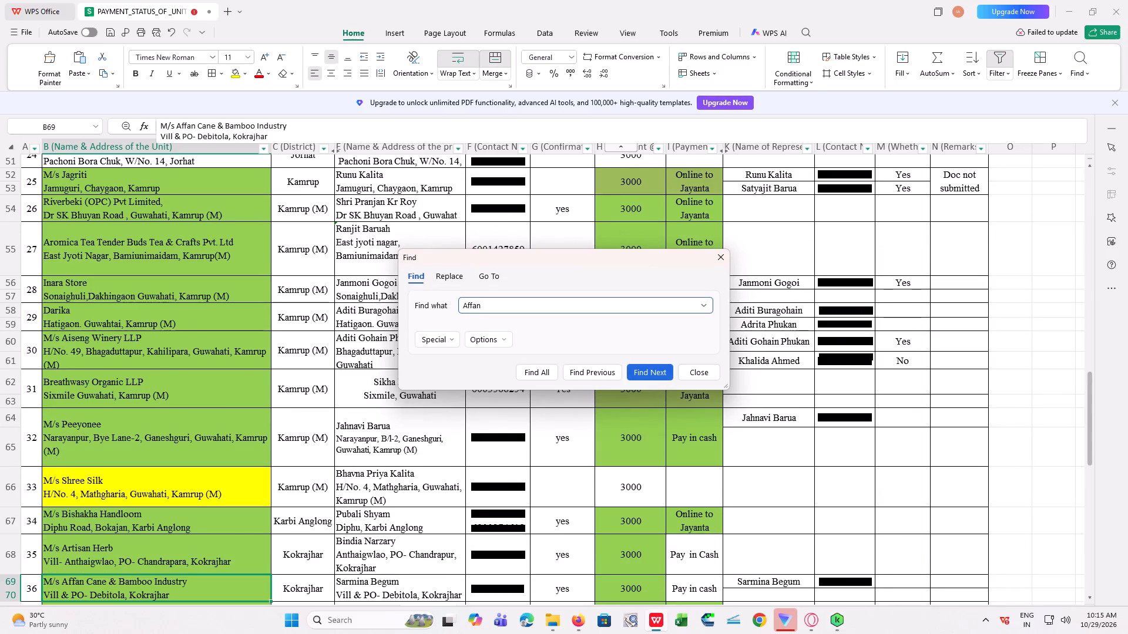
pyautogui.press('BackSpace')
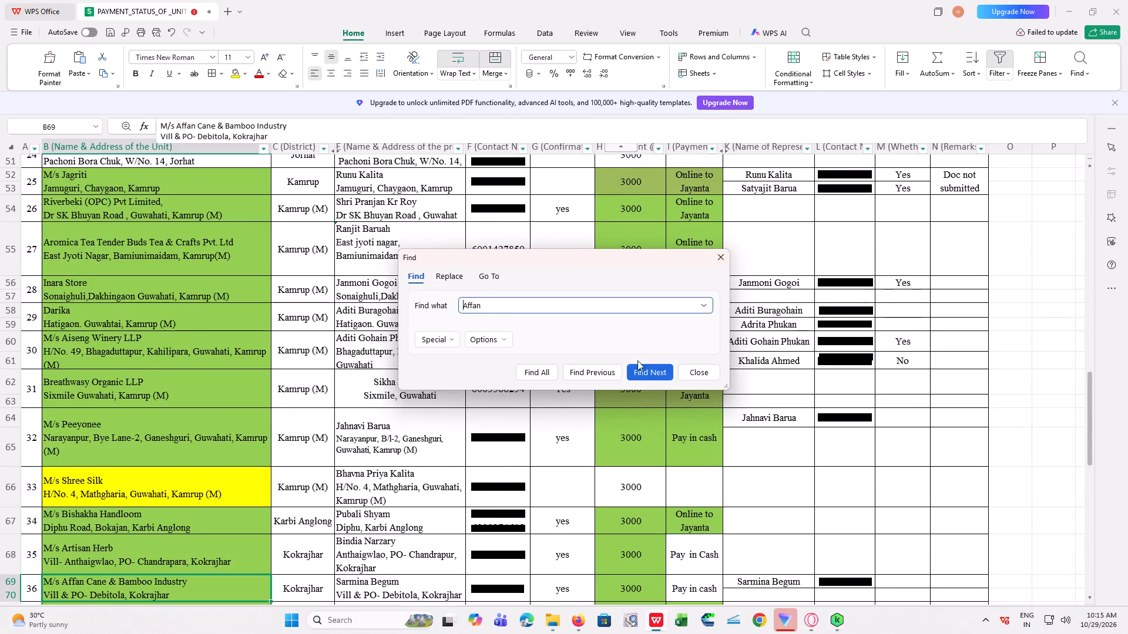
pyautogui.click(642, 371)
pyautogui.click(484, 307)
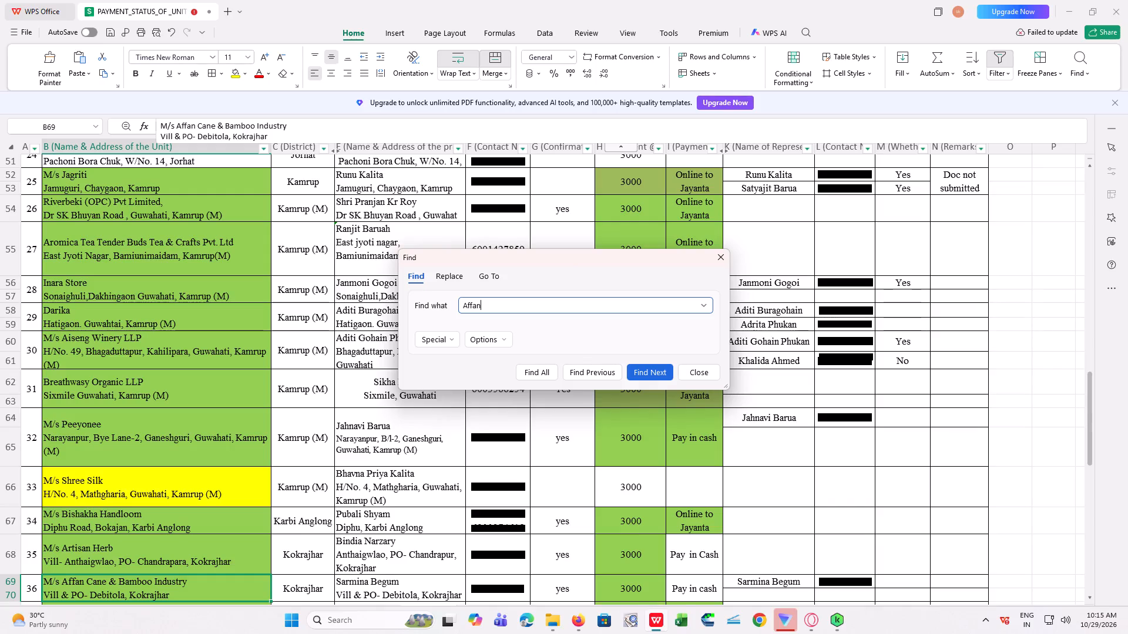
pyautogui.press('BackSpace')
pyautogui.press('BackSpace')
pyautogui.press('BackSpace')
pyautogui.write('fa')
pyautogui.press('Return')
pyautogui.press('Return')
pyautogui.click(655, 379)
pyautogui.click(701, 377)
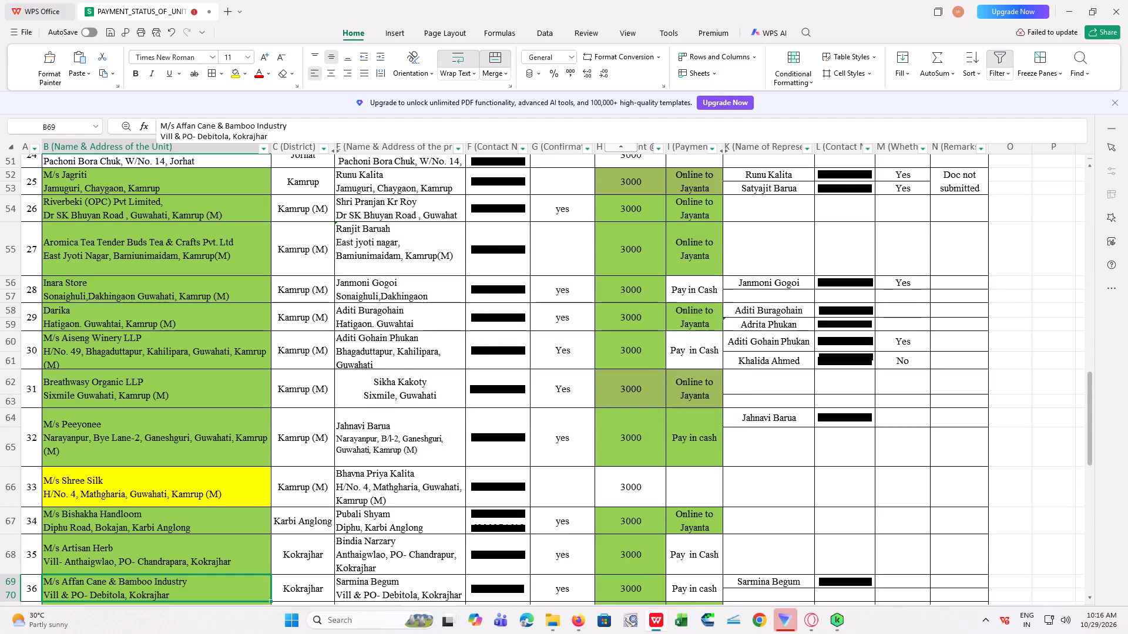
# Check the representative name and contact entries in the M/s Affan Cane & Bamboo Industry row.
pyautogui.press('Tab')
pyautogui.press('Tab')
pyautogui.scroll(3, 249, 279)
pyautogui.scroll(1, 293, 311)
pyautogui.press('Tab')
pyautogui.press('Tab')
pyautogui.press('Tab')
pyautogui.press('Tab')
pyautogui.press('Tab')
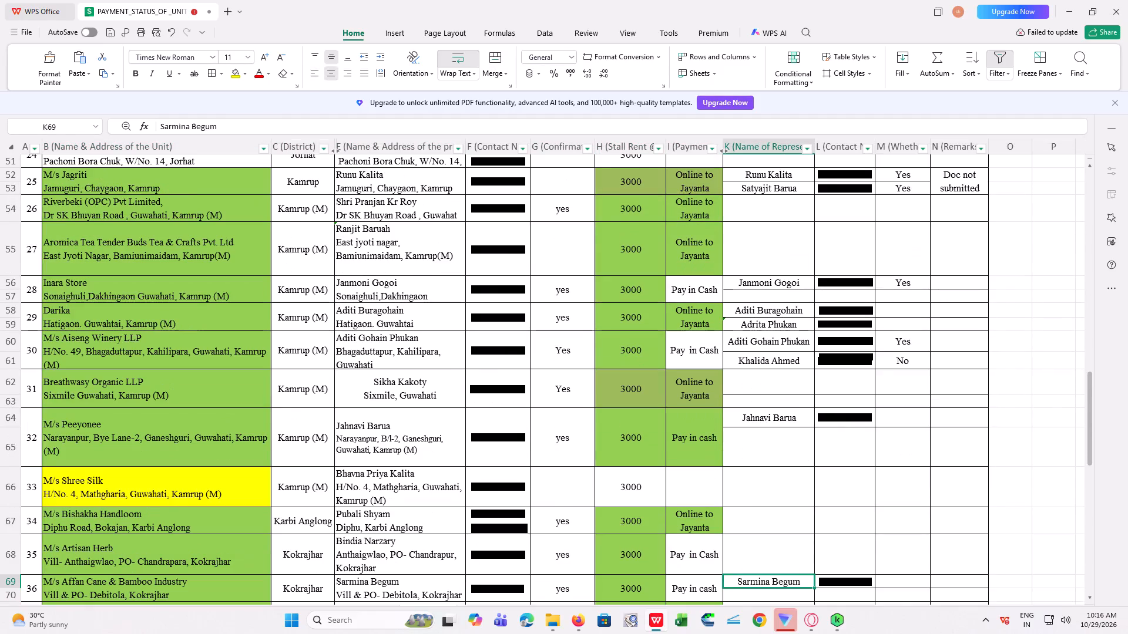
pyautogui.press('Tab')
pyautogui.click(226, 581)
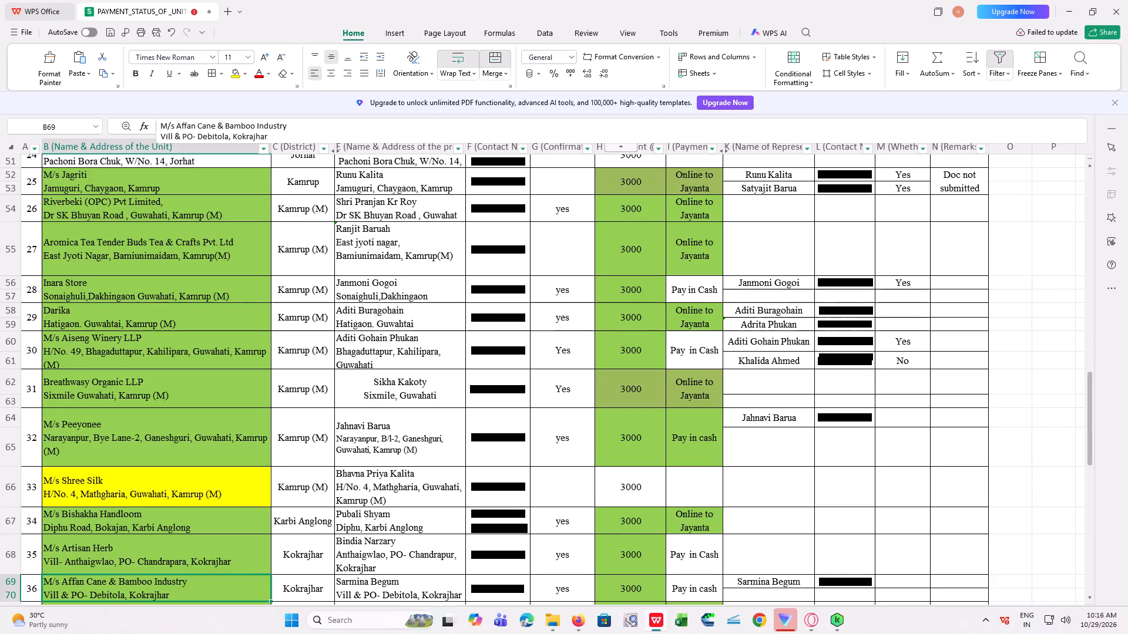
# Enter the second representative's name in cell K70 for M/s Affan Cane & Bamboo Industry.
pyautogui.click(737, 598)
pyautogui.scroll(-3, 724, 576)
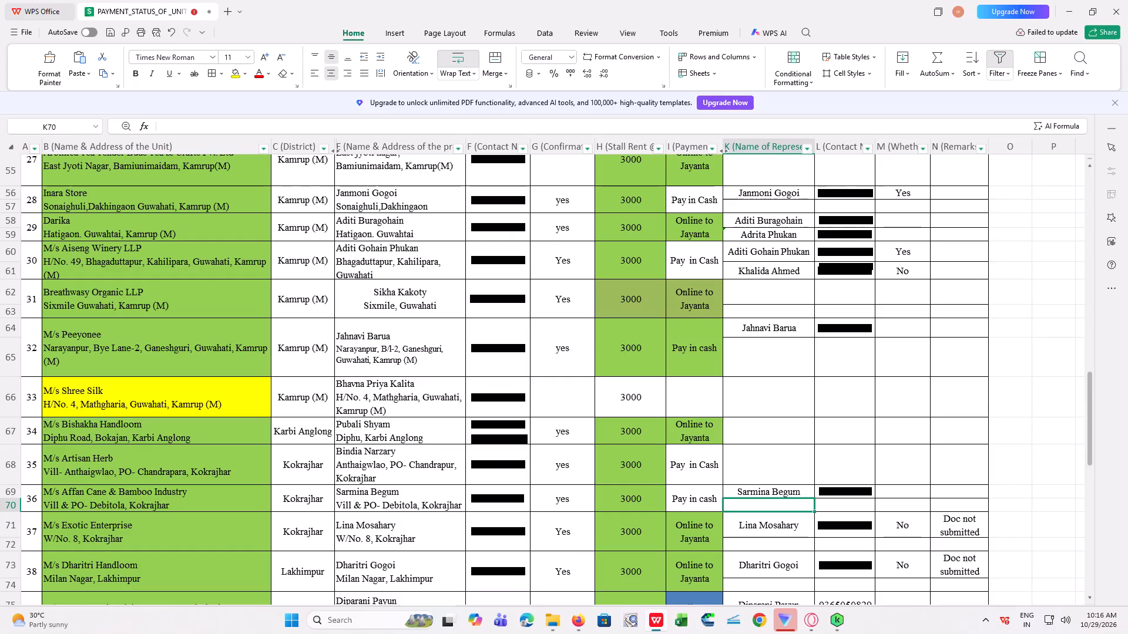
pyautogui.doubleClick(756, 509)
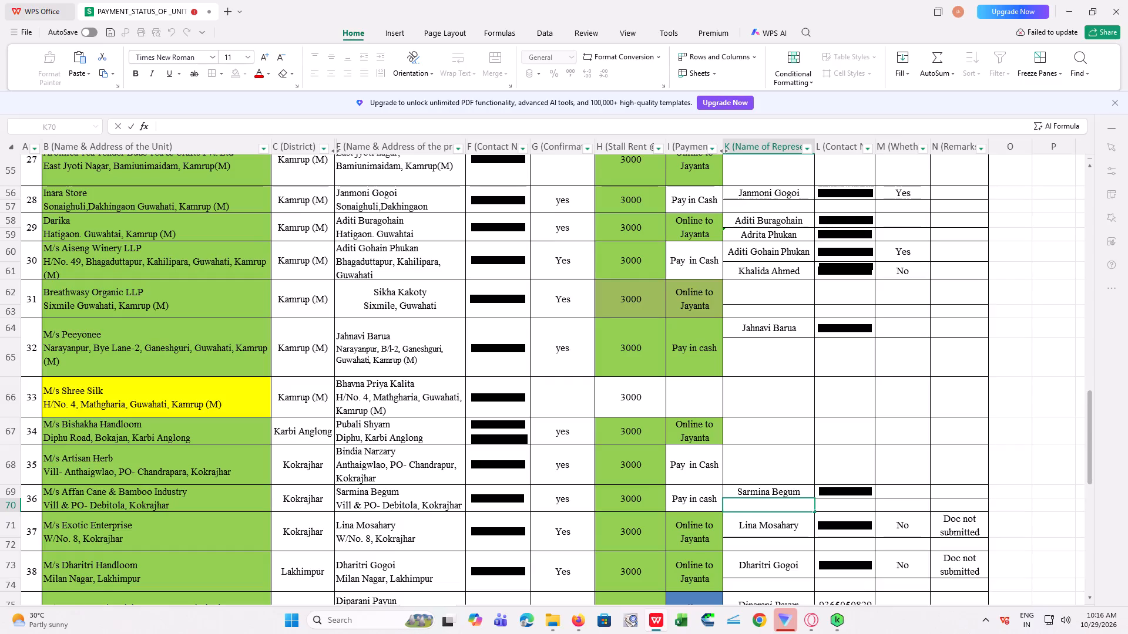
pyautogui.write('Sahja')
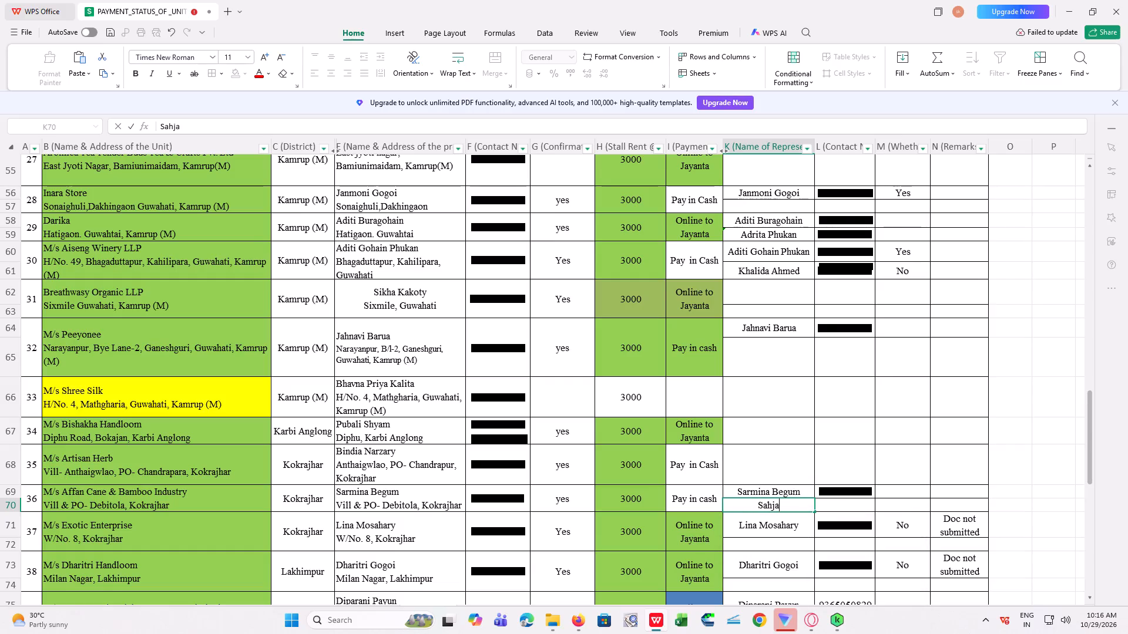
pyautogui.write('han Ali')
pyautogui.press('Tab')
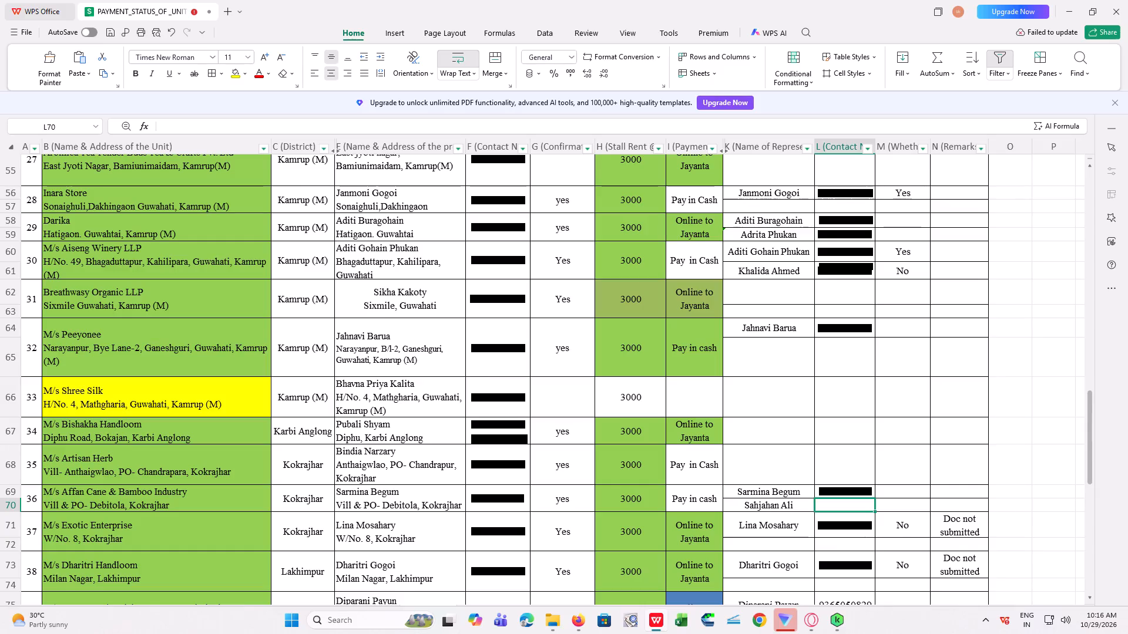
# Correct the spelling of the representative's first name in cell K70 by removing its first "h".
pyautogui.doubleClick(757, 505)
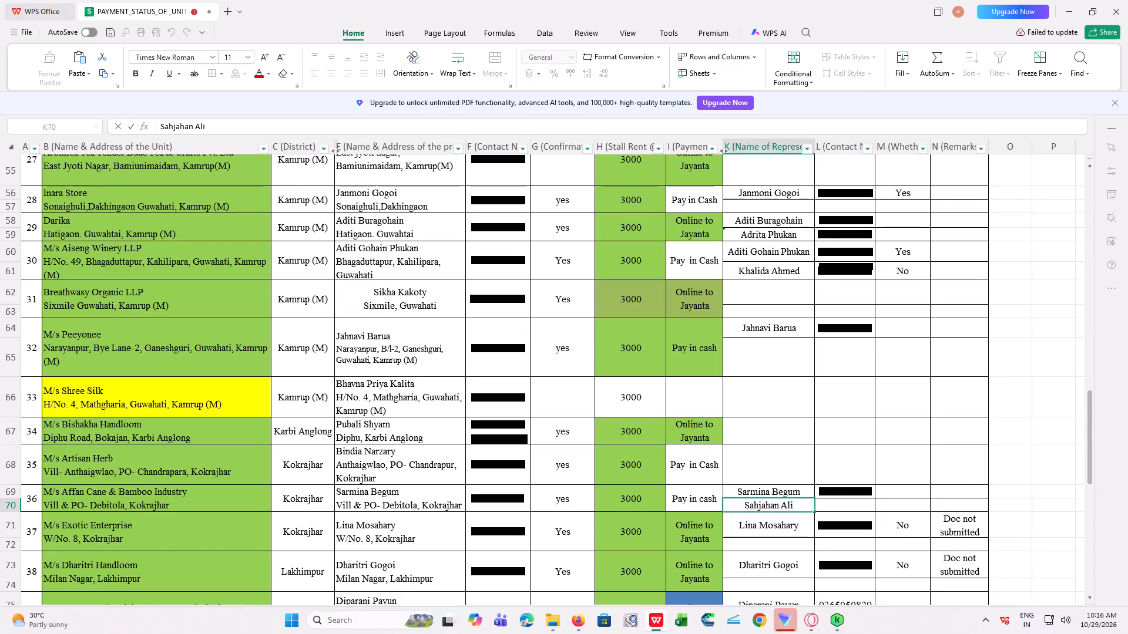
pyautogui.press('BackSpace')
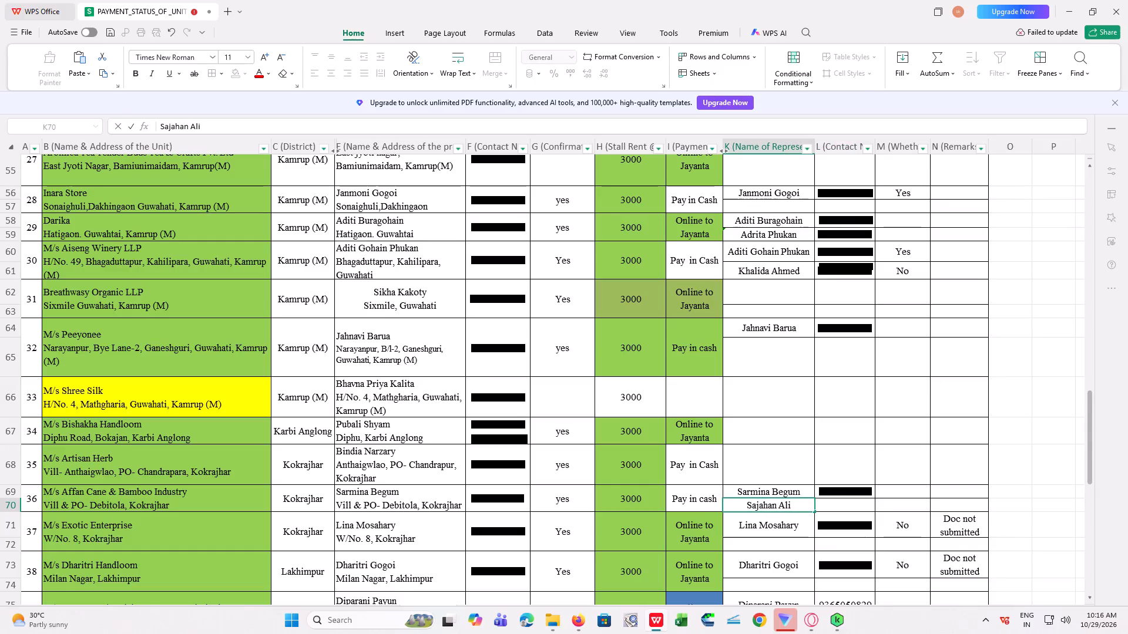
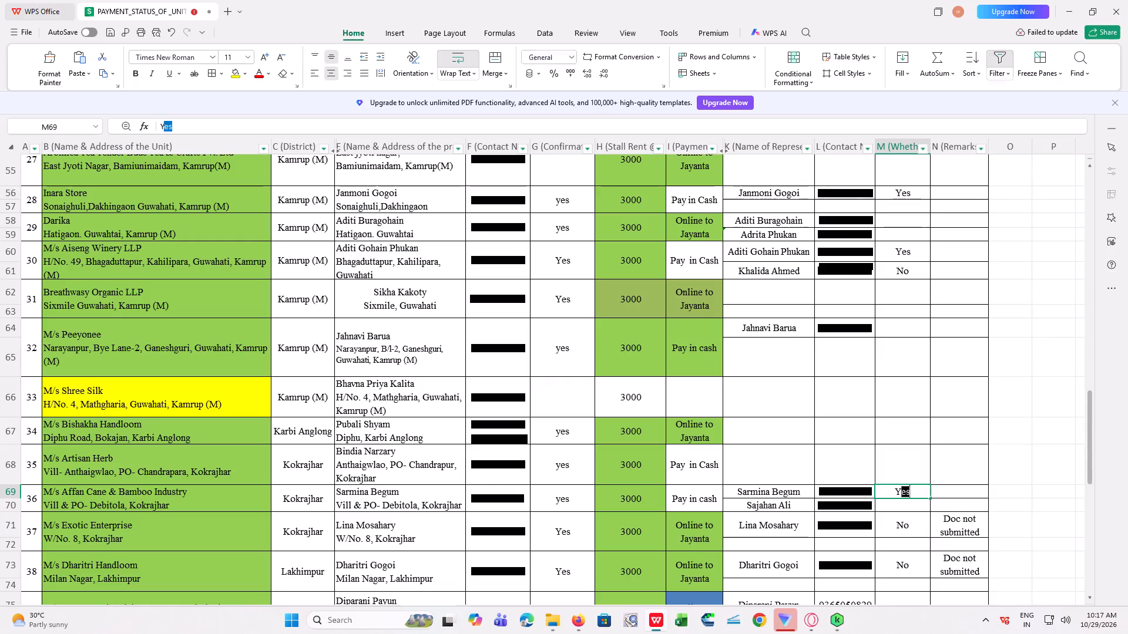
# Set the status in cells M69 and M70 to Yes for both representatives of M/s Affan Cane & Bamboo Industry.
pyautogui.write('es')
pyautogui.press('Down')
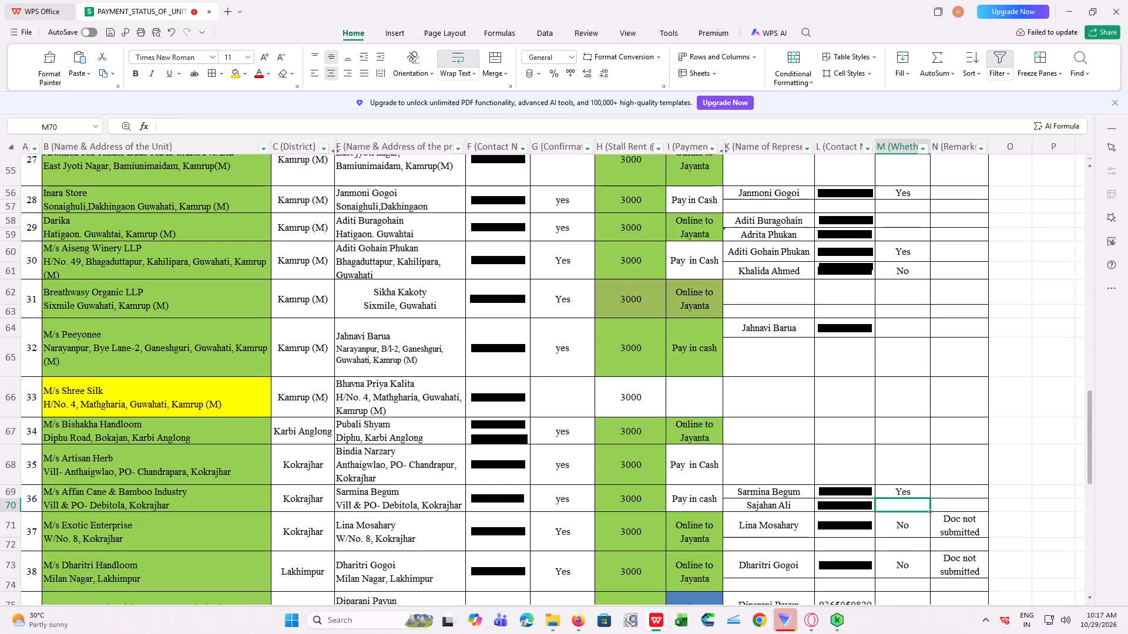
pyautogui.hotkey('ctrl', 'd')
# Search the sheet for "AR" and go along the matched row to the second representative cell K76.
pyautogui.click(763, 556)
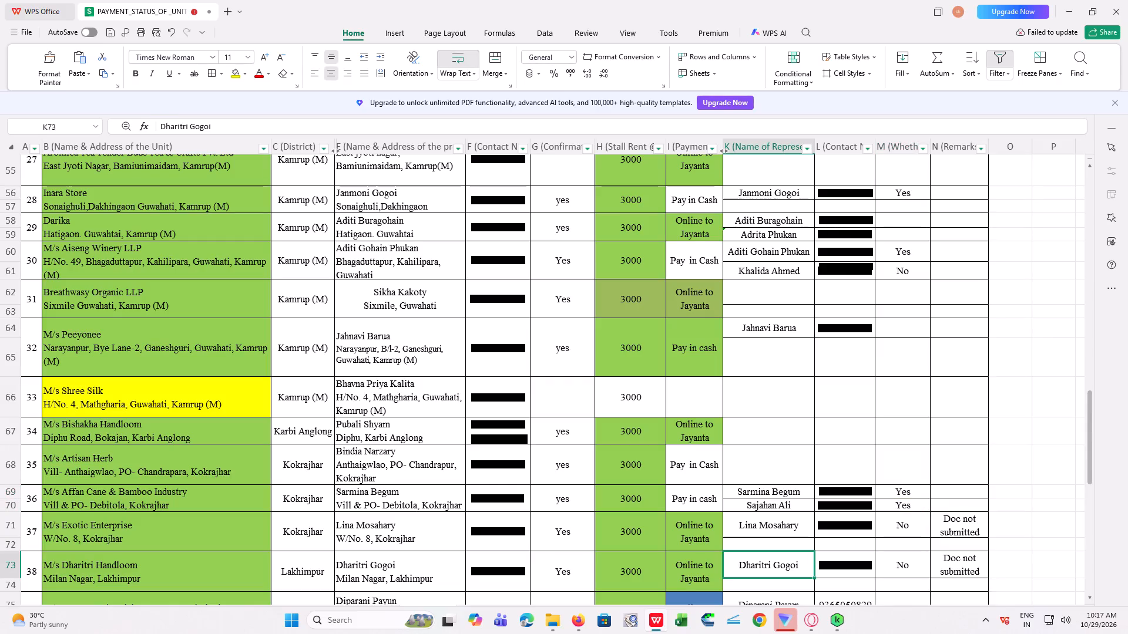
pyautogui.hotkey('ctrl', 'f')
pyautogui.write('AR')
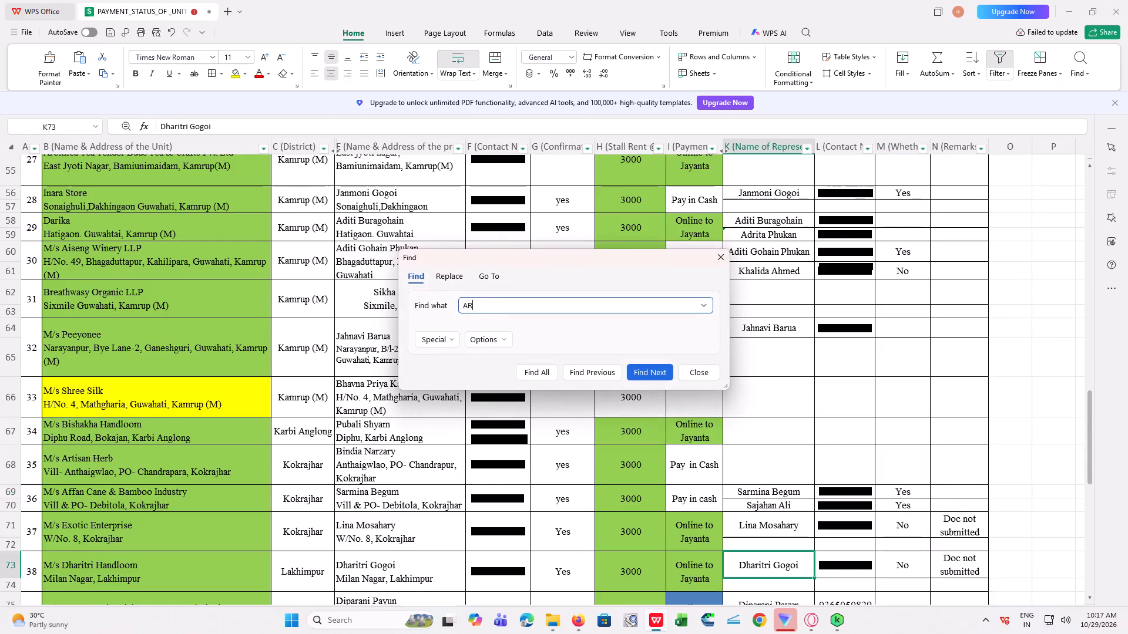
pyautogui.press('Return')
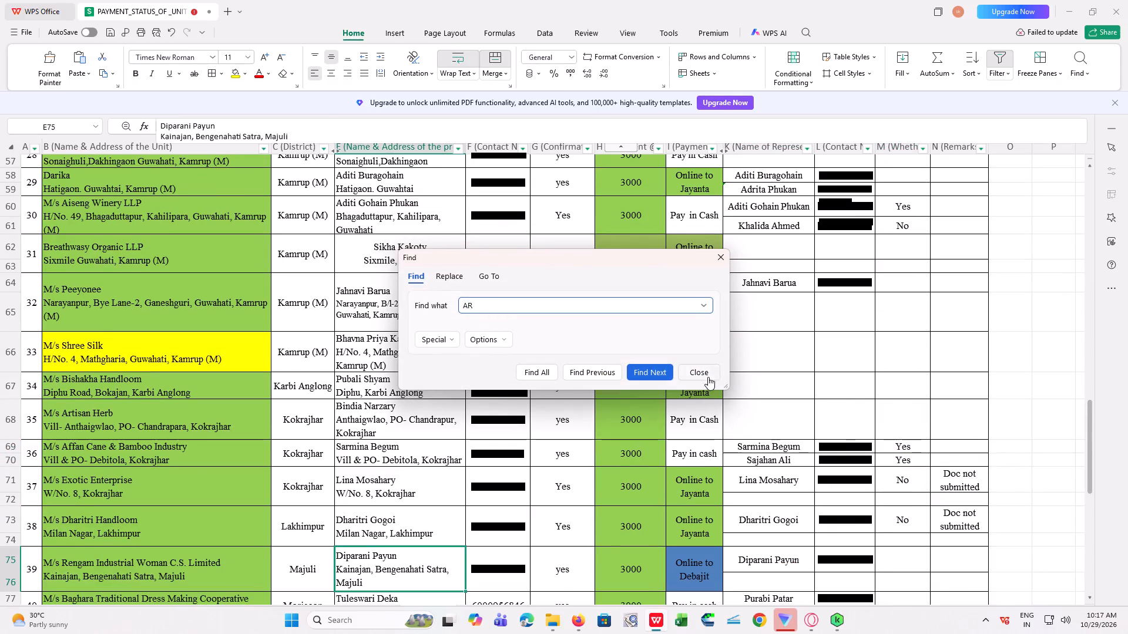
pyautogui.click(706, 379)
pyautogui.press('Tab')
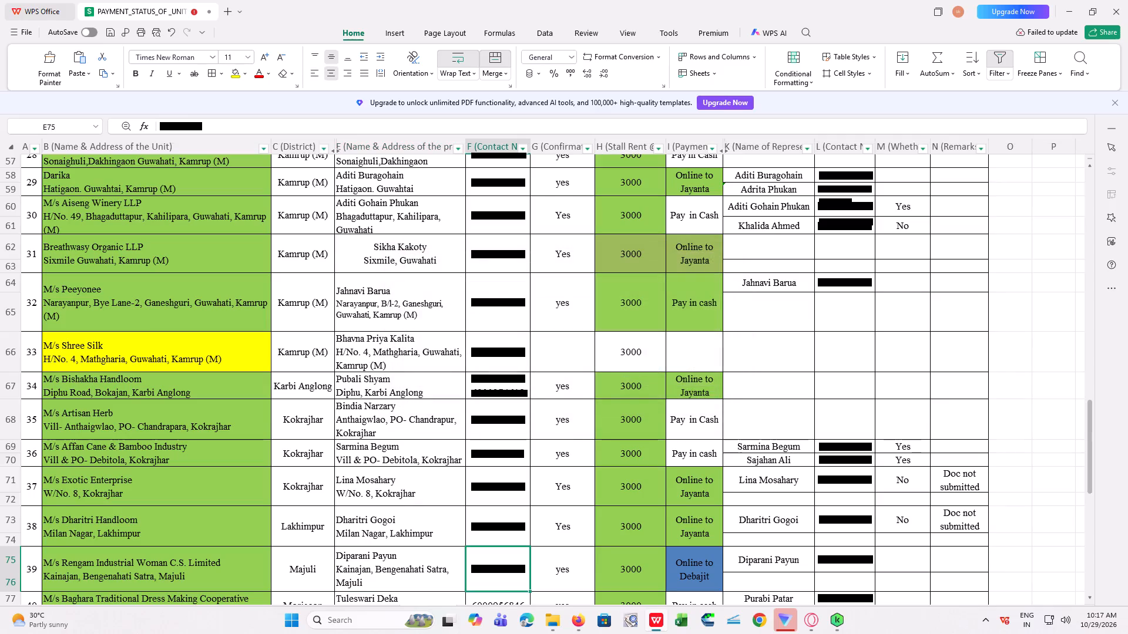
pyautogui.press('Tab')
pyautogui.press('Tab')
pyautogui.press('Tab')
pyautogui.press('Tab')
pyautogui.click(759, 575)
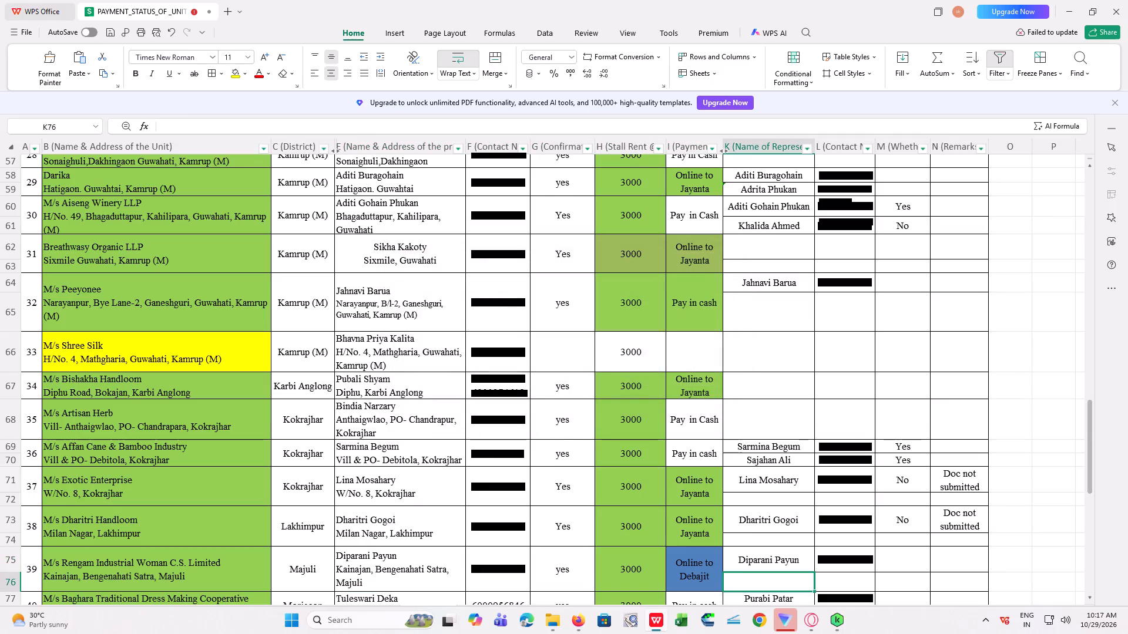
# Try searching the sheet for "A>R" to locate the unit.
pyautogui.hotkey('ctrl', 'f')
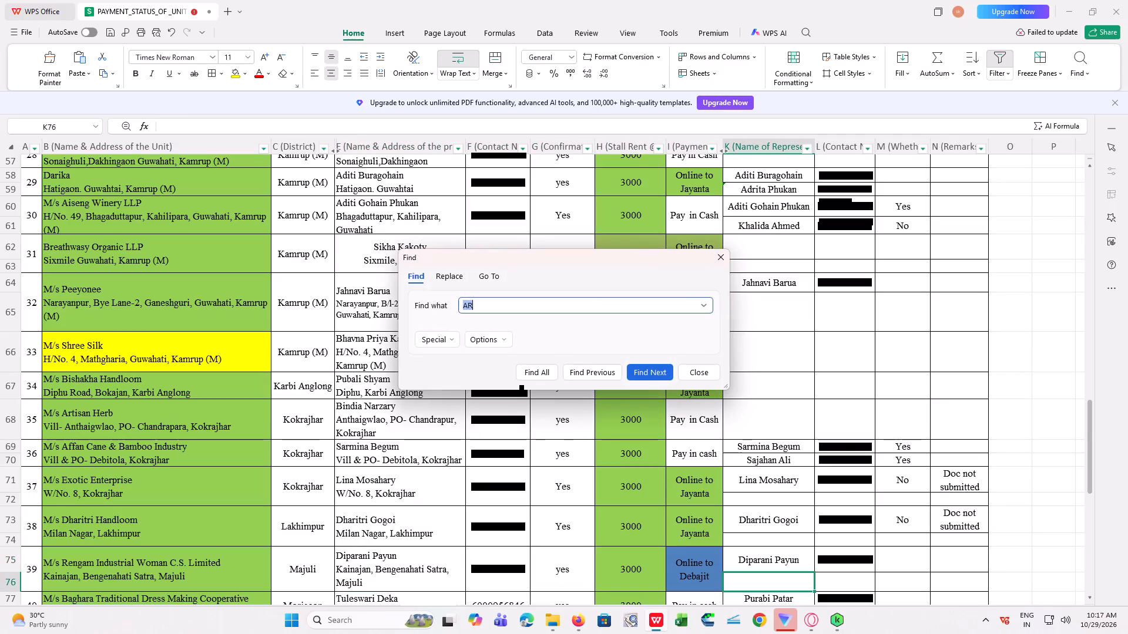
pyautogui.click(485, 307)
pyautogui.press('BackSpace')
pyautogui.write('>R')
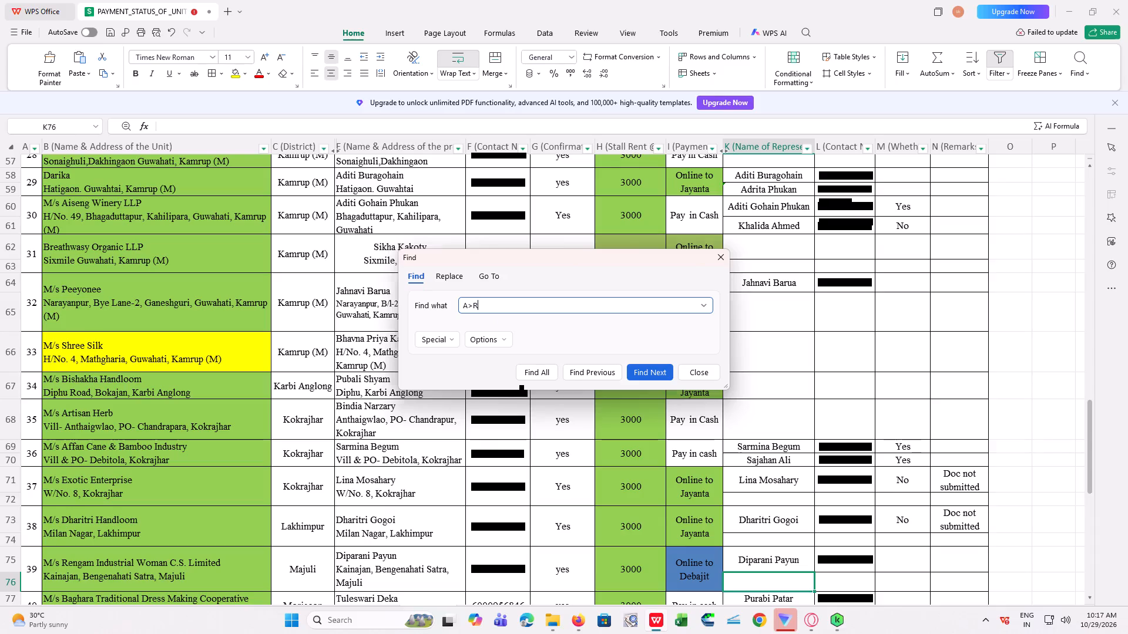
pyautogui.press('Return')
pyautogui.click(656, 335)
# Search the sheet for "Jute" to locate the unit AR Jute Craft Industry.
pyautogui.moveTo(501, 305); pyautogui.dragTo(428, 308)
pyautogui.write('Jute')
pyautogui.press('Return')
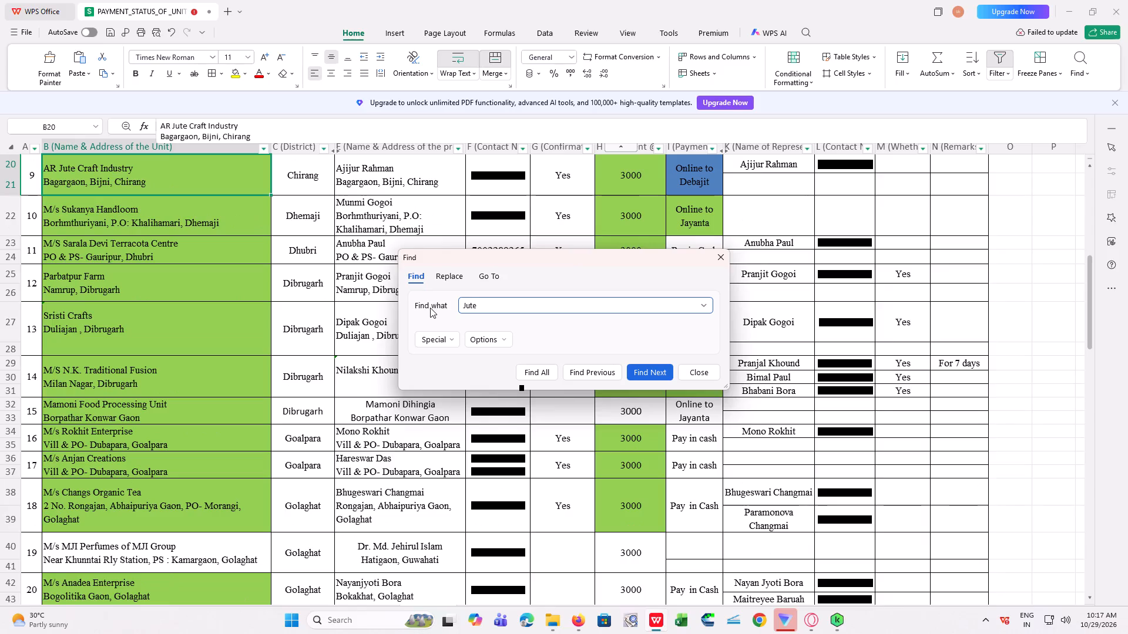
pyautogui.click(696, 366)
# Enter the second representative's name in cell K21 for AR Jute Craft Industry.
pyautogui.click(770, 180)
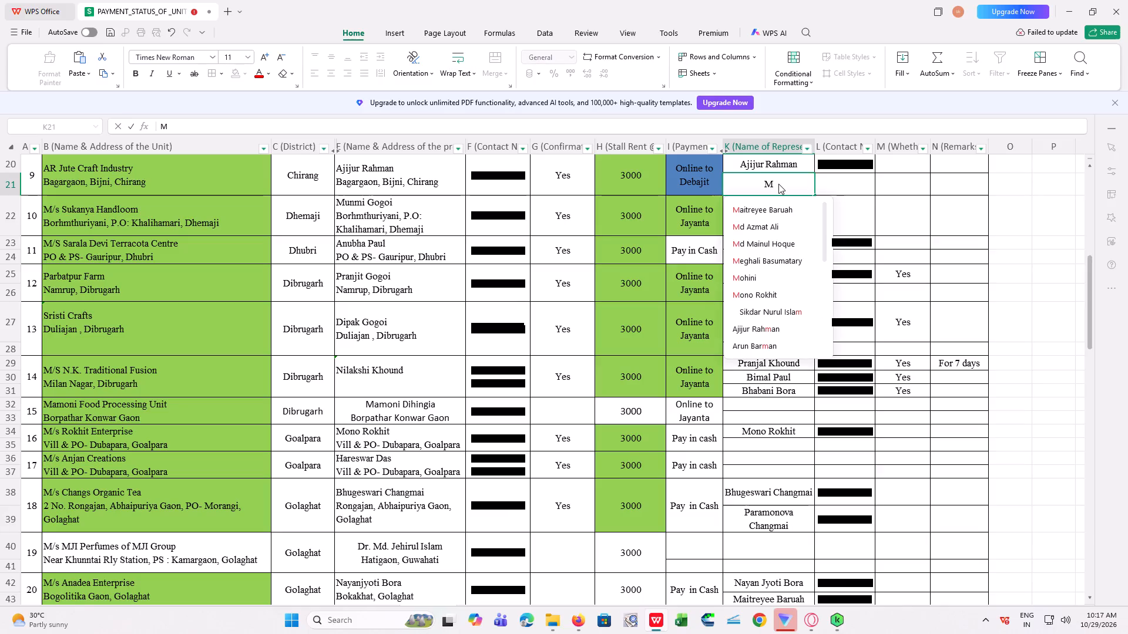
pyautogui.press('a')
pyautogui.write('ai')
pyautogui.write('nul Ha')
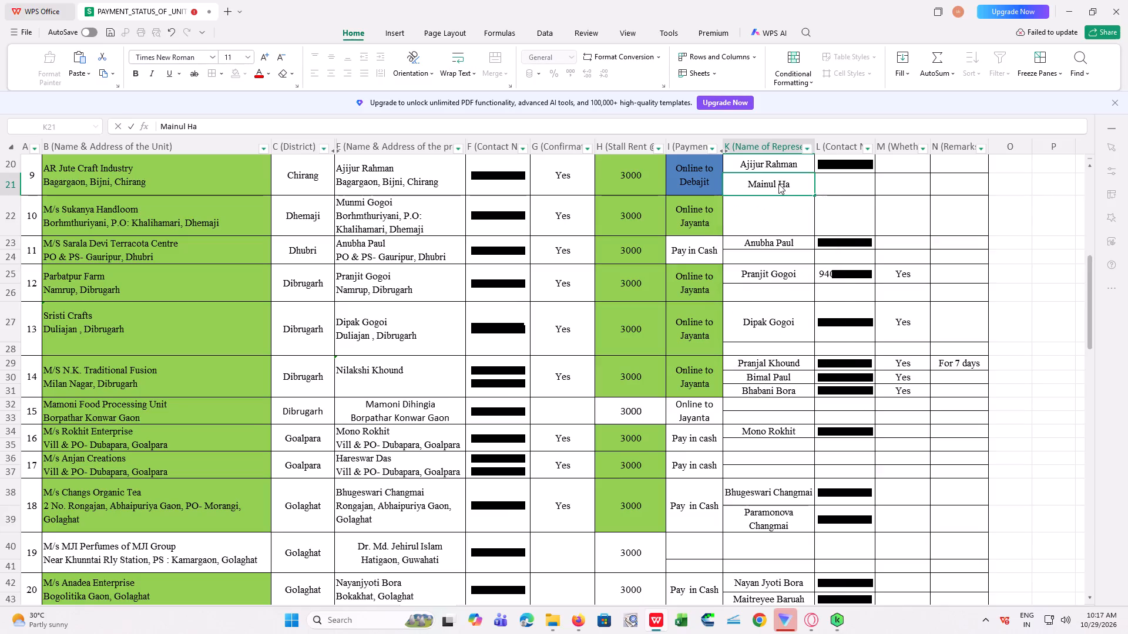
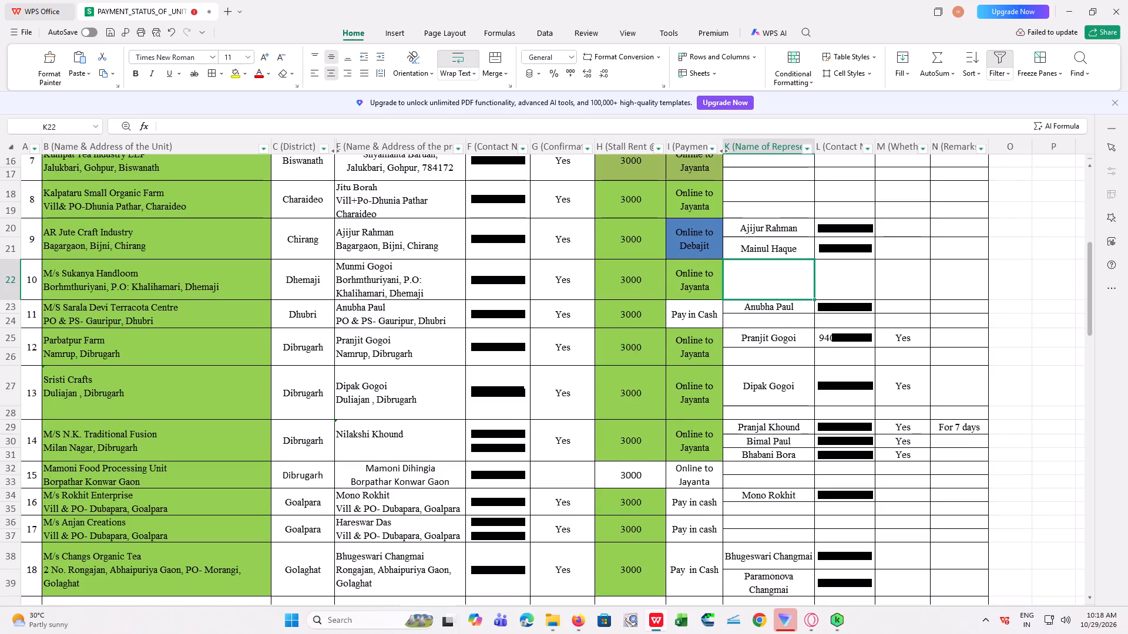
# Search the sheet for "Jana" to locate the unit M/s Janakalyan Bah Bet Silpa Samabai Samittee.
pyautogui.hotkey('ctrl', 'f')
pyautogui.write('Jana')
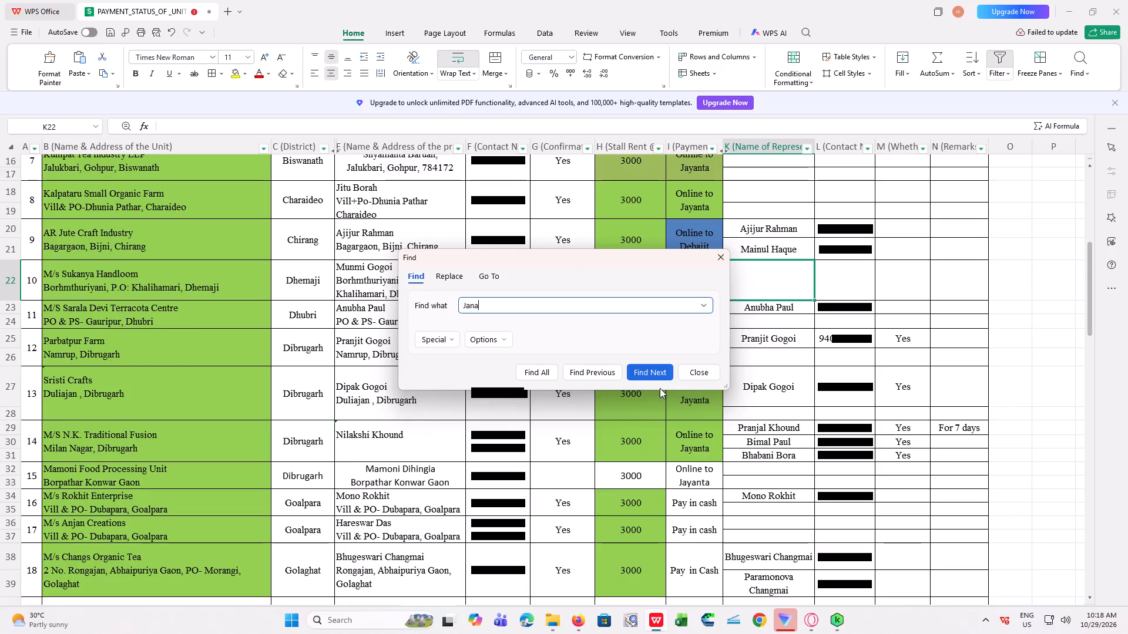
pyautogui.click(655, 372)
pyautogui.click(701, 376)
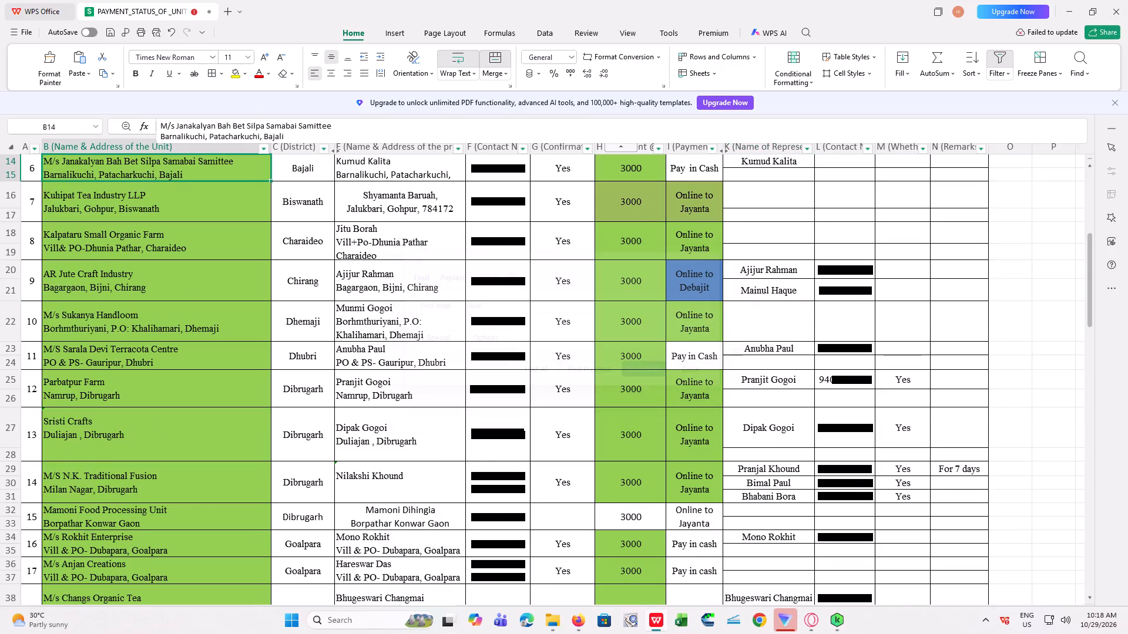
# Go along the Janakalyan row to the representative's contact cell L14, and open the proprietor's contact number in column F.
pyautogui.press('Tab')
pyautogui.press('Tab')
pyautogui.press('Tab')
pyautogui.press('Tab')
pyautogui.press('Tab')
pyautogui.press('Tab')
pyautogui.press('Tab')
pyautogui.press('Tab')
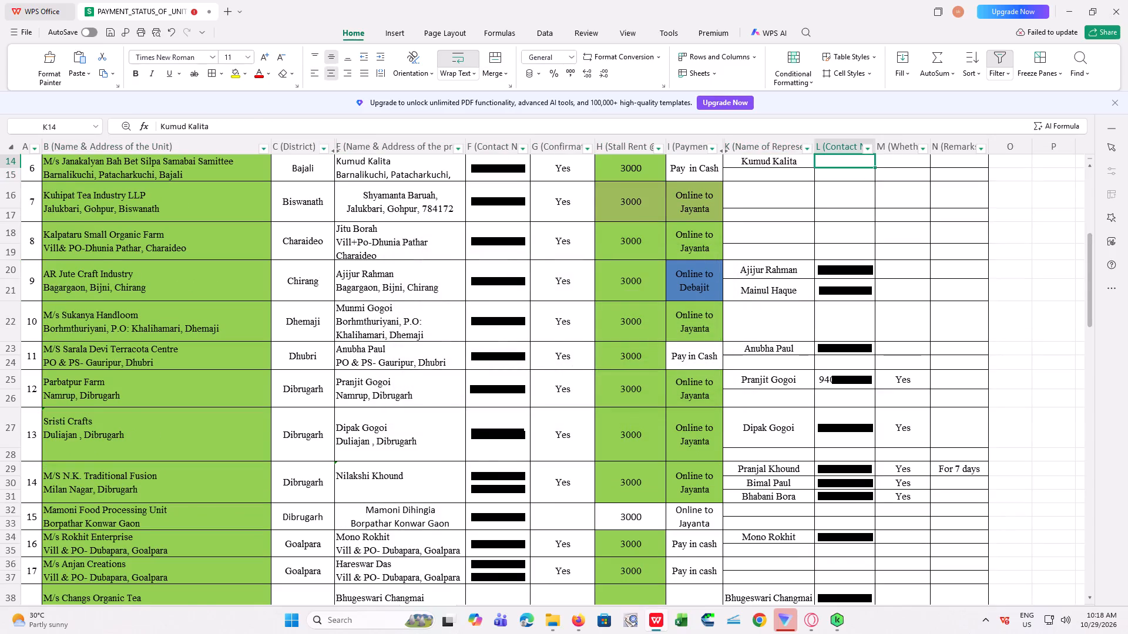
pyautogui.scroll(2, 748, 225)
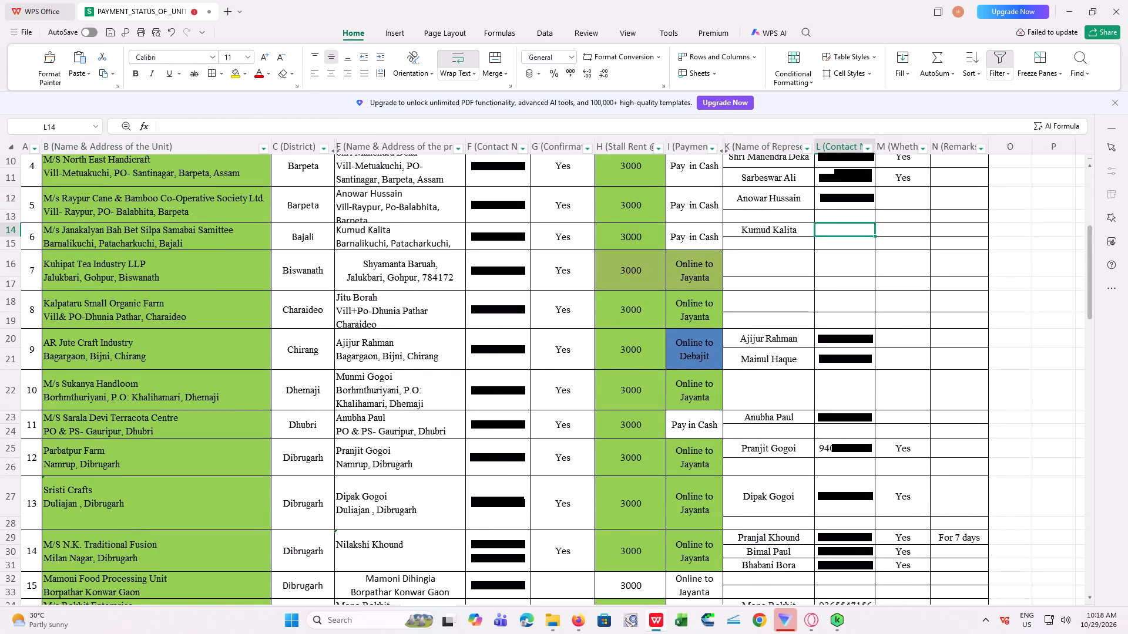
pyautogui.tripleClick(526, 238)
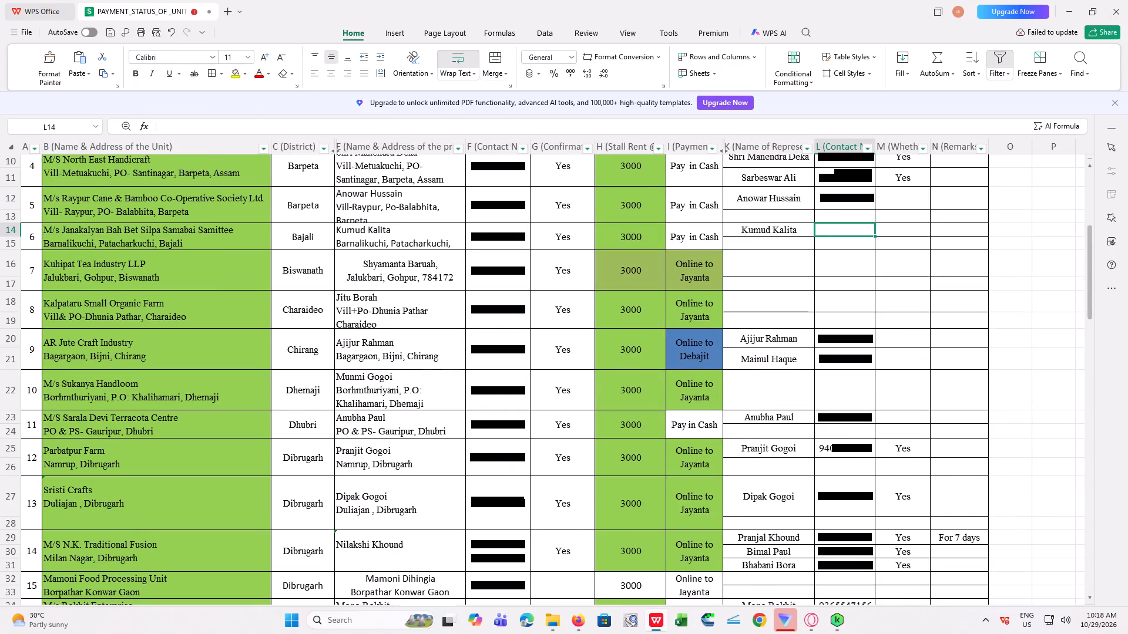
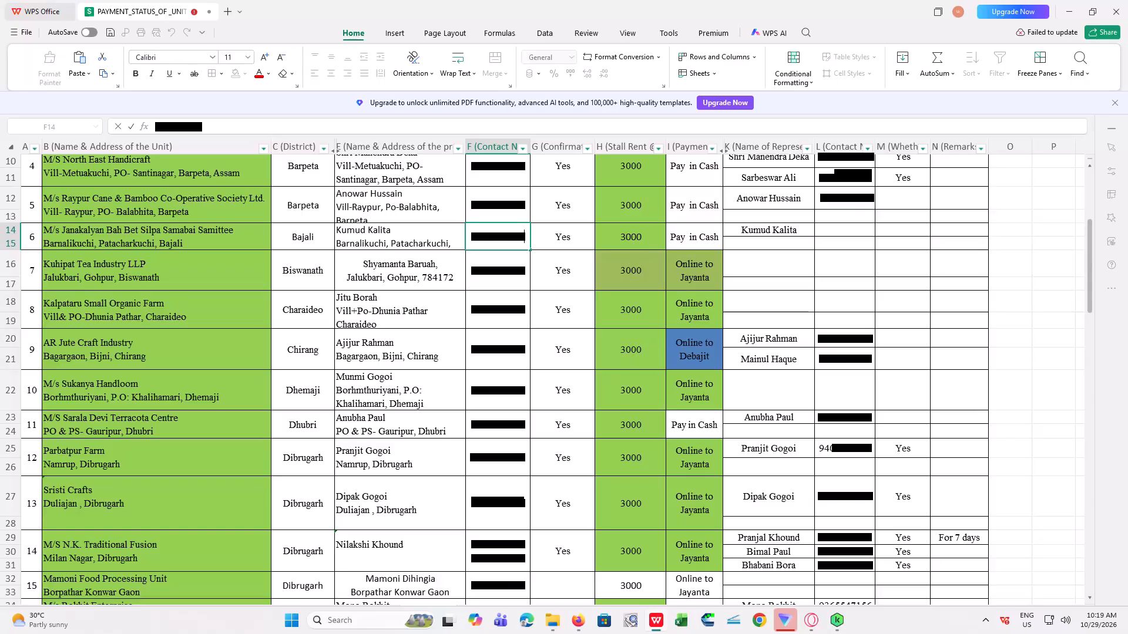
# Copy the Janakalyan proprietor's contact number from column F into the first representative's contact cell L14.
pyautogui.moveTo(523, 241); pyautogui.dragTo(478, 244)
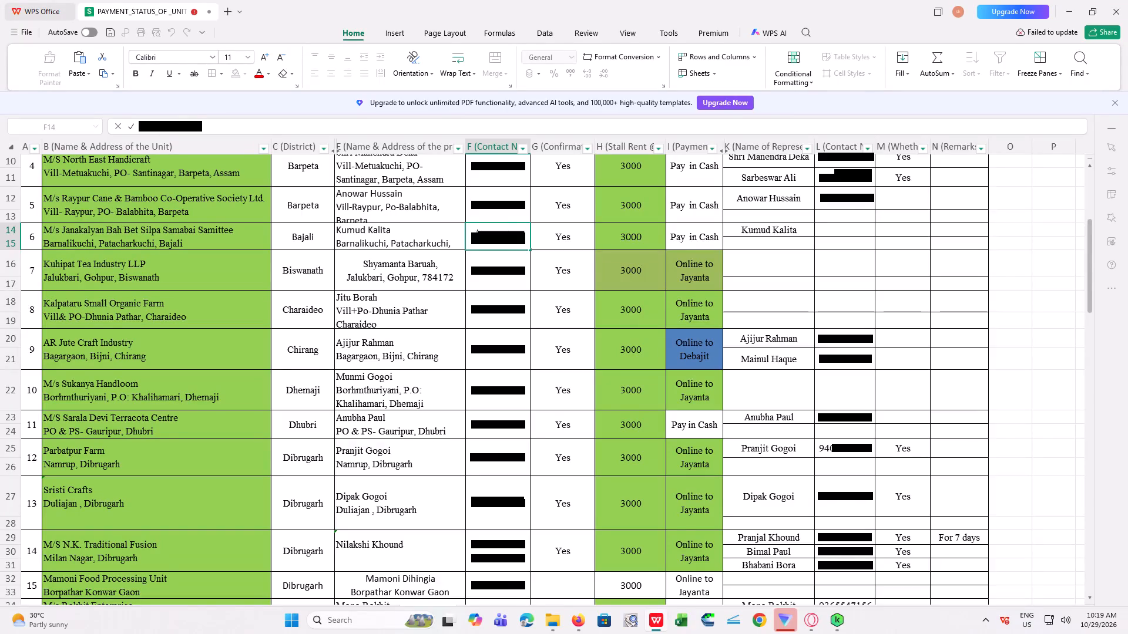
pyautogui.moveTo(478, 244); pyautogui.dragTo(473, 245)
pyautogui.hotkey('ctrl', 'c')
pyautogui.click(843, 231)
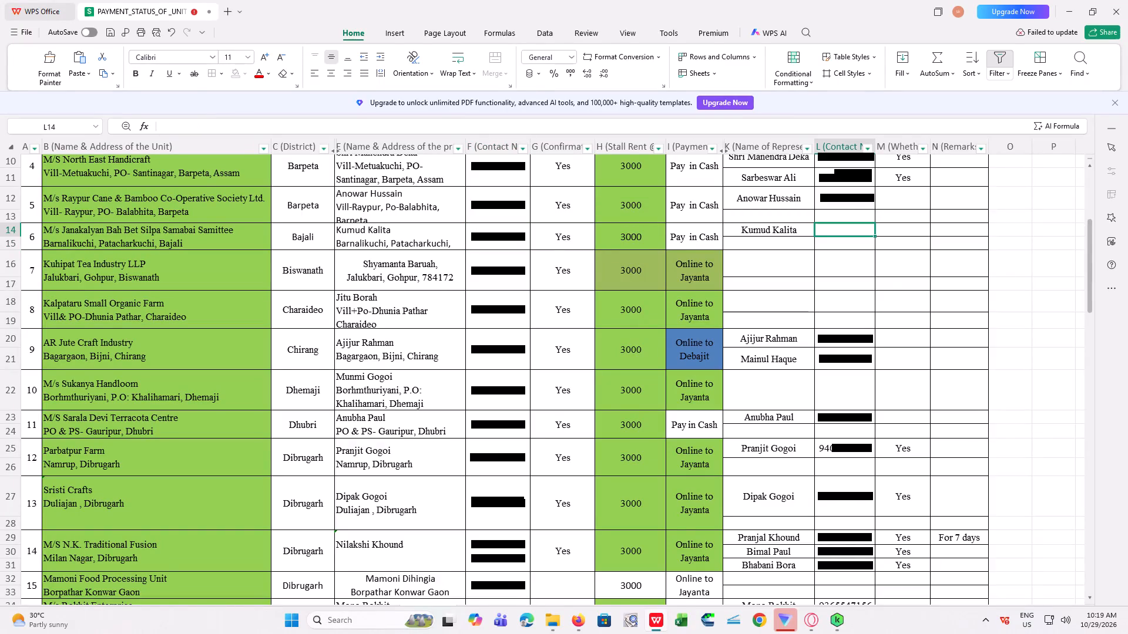
pyautogui.hotkey('ctrl', 'v')
# Enter the second representative's name for the Janakalyan unit in cell K15.
pyautogui.doubleClick(755, 240)
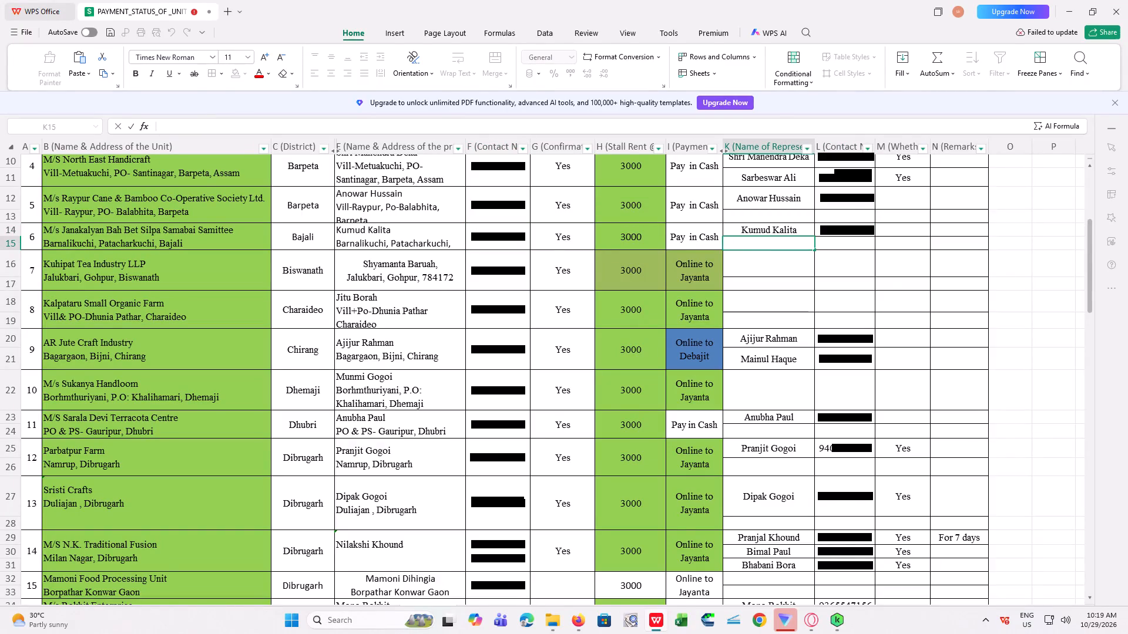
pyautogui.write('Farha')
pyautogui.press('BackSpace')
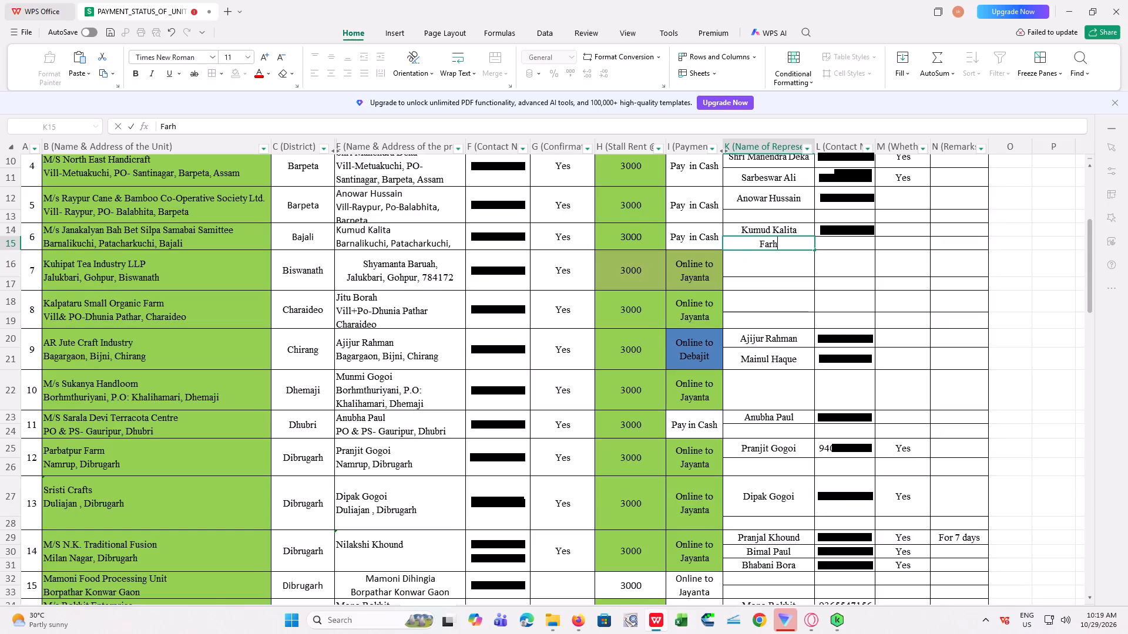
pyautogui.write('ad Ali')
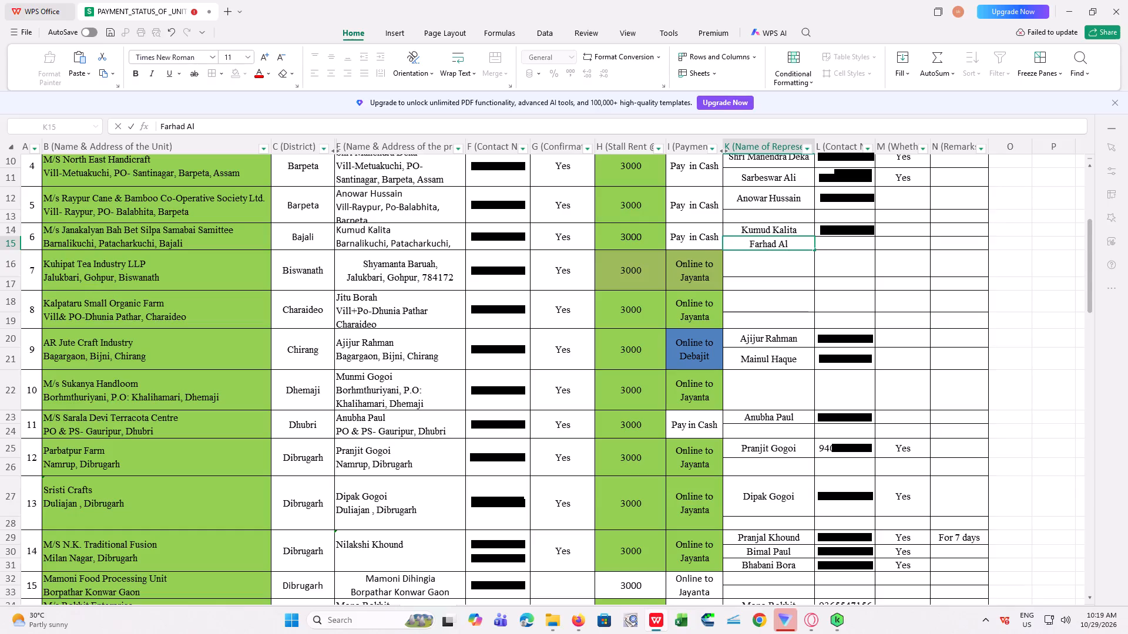
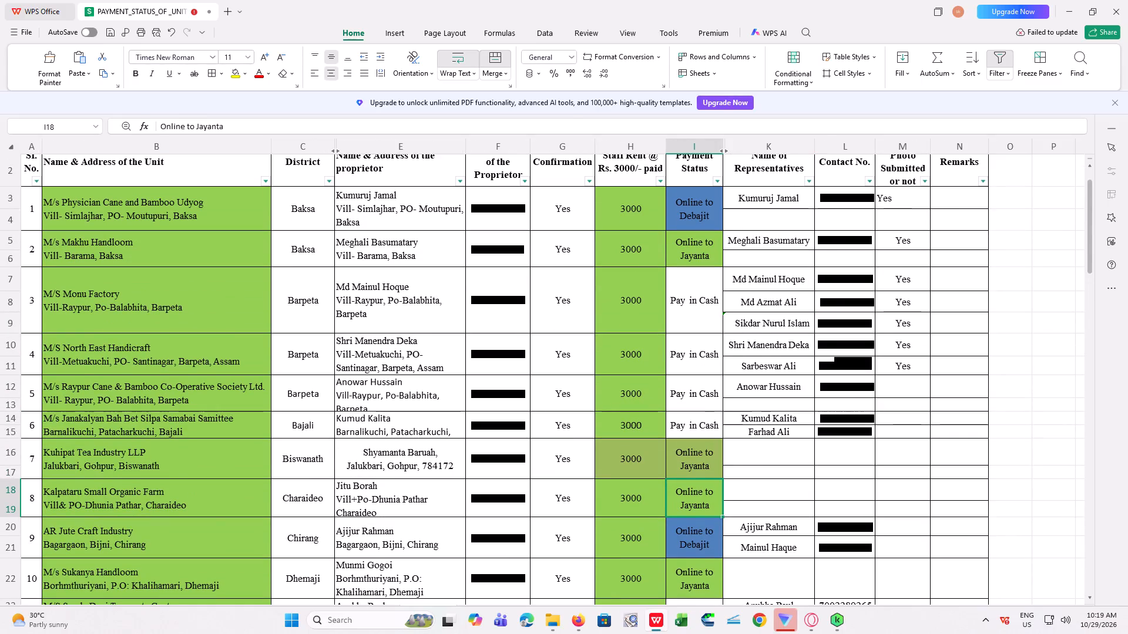
# Enter the second representative's name for the Physician Cane and Bamboo Udyog unit in cell K4.
pyautogui.click(754, 220)
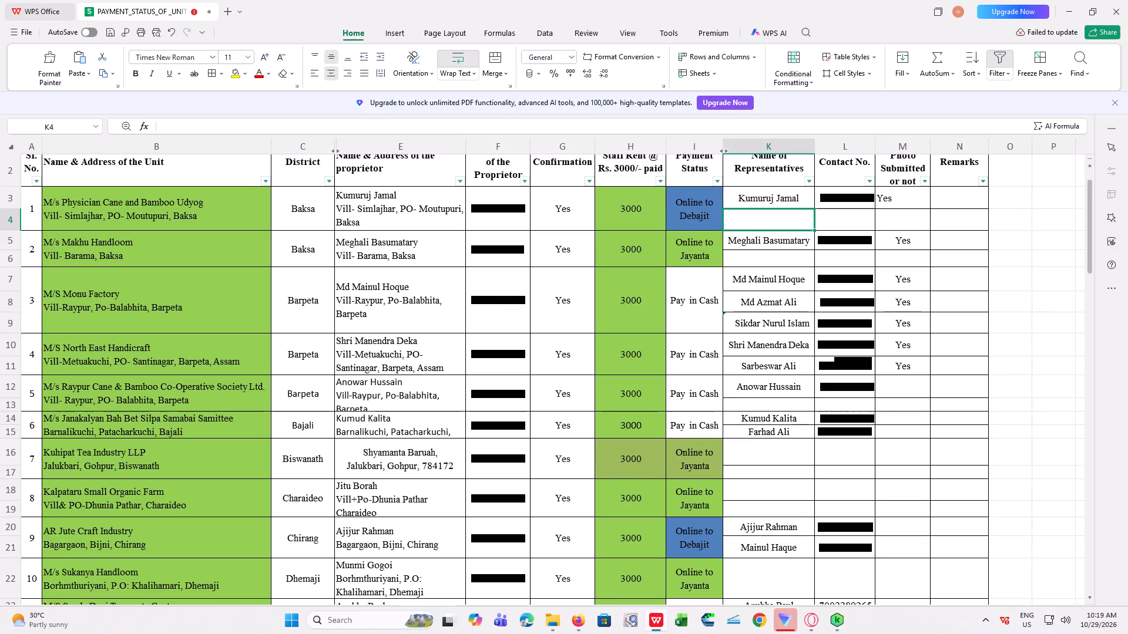
pyautogui.write('Ma')
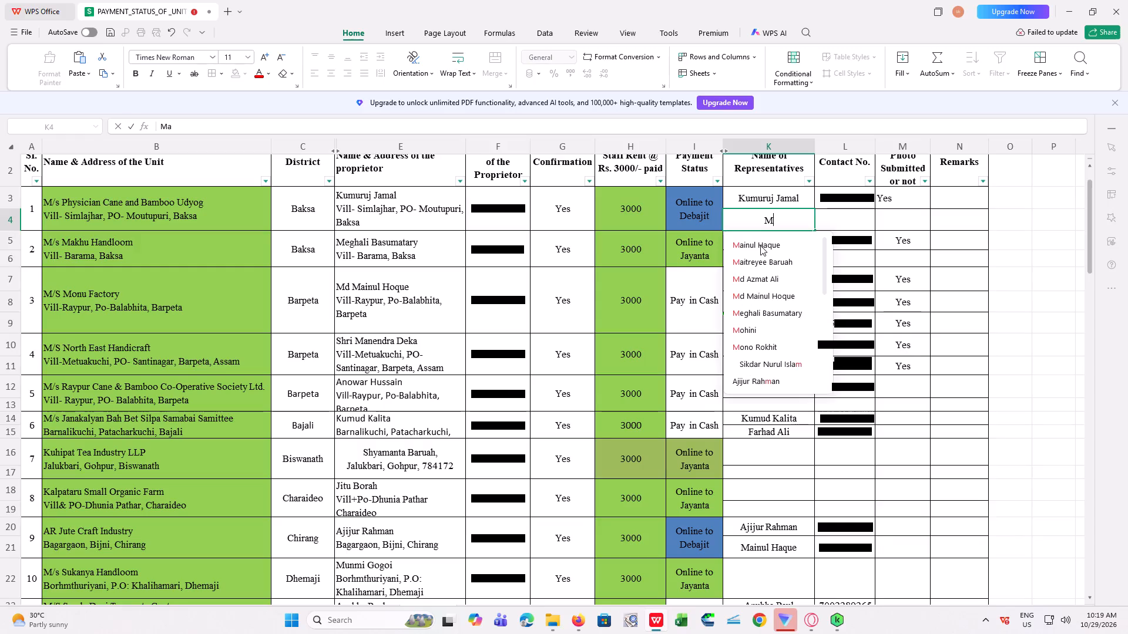
pyautogui.write('kn')
pyautogui.press('BackSpace')
pyautogui.write('bul')
pyautogui.press('space')
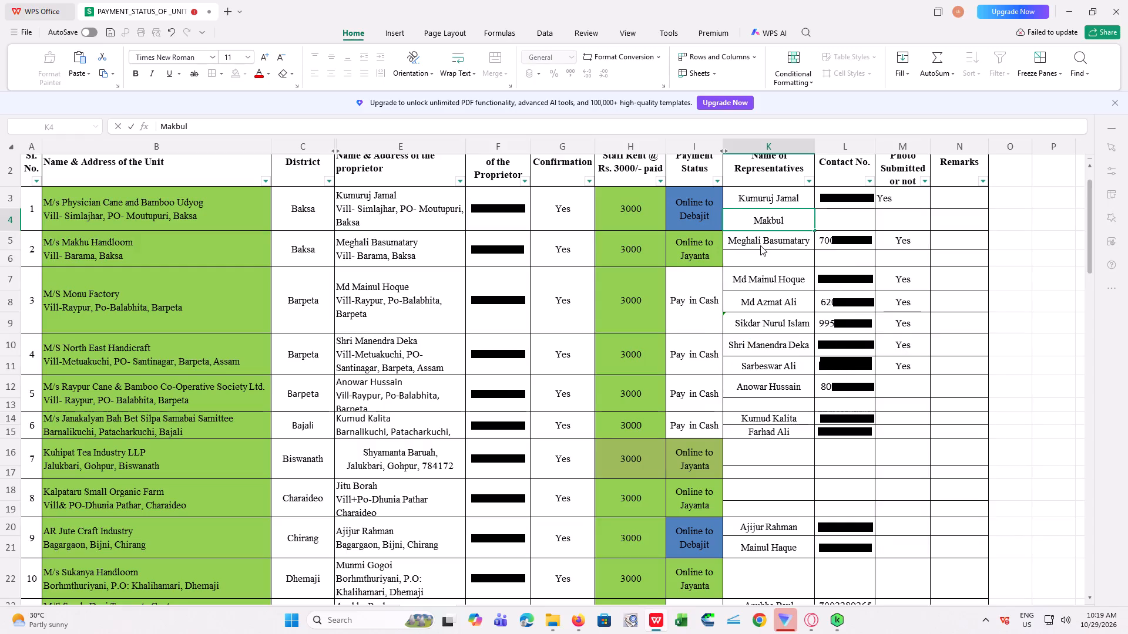
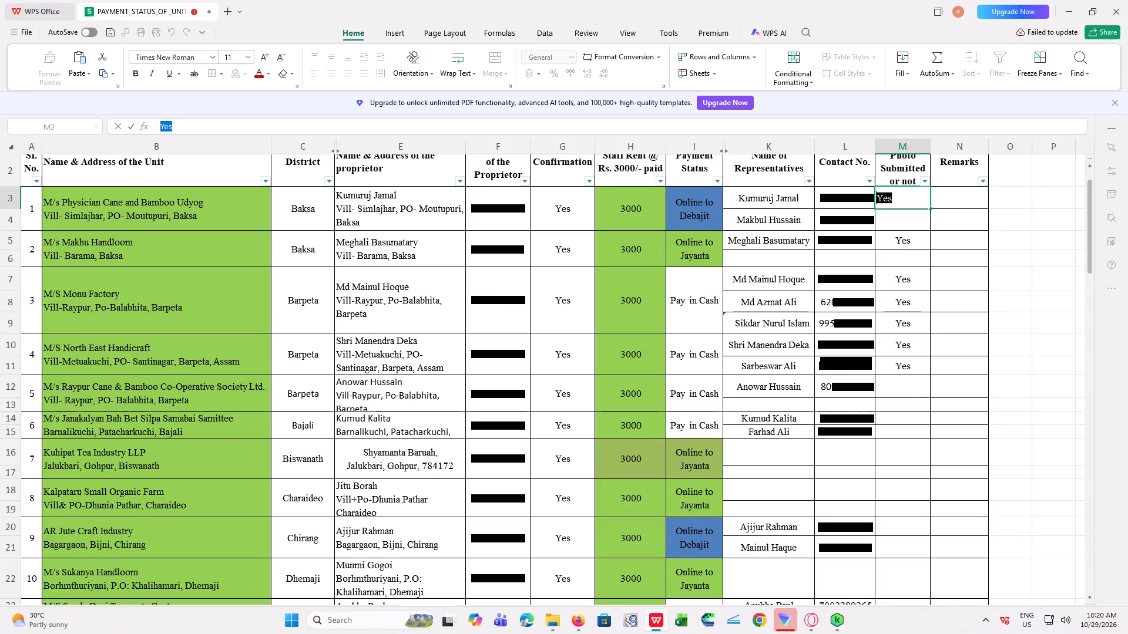
# Enter Yes as the photo status in M4 for Physician Cane and Bamboo Udyog and in M12 for Raypur Cane & Bamboo Co-Operative Society.
pyautogui.doubleClick(903, 227)
pyautogui.hotkey('ctrl', 'v')
pyautogui.click(908, 276)
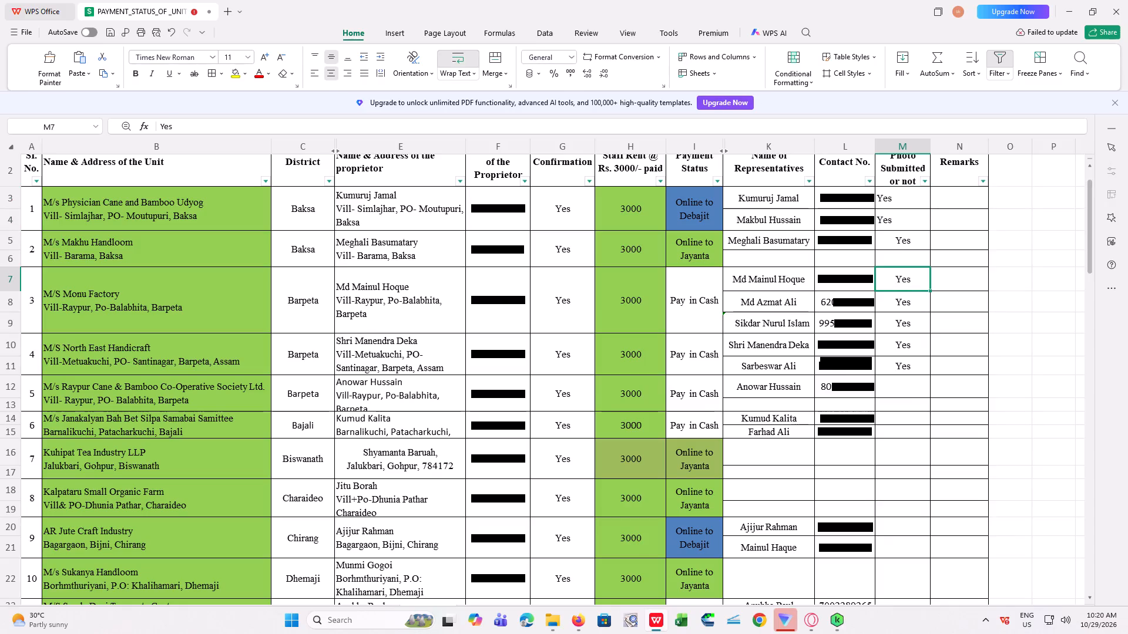
pyautogui.doubleClick(907, 389)
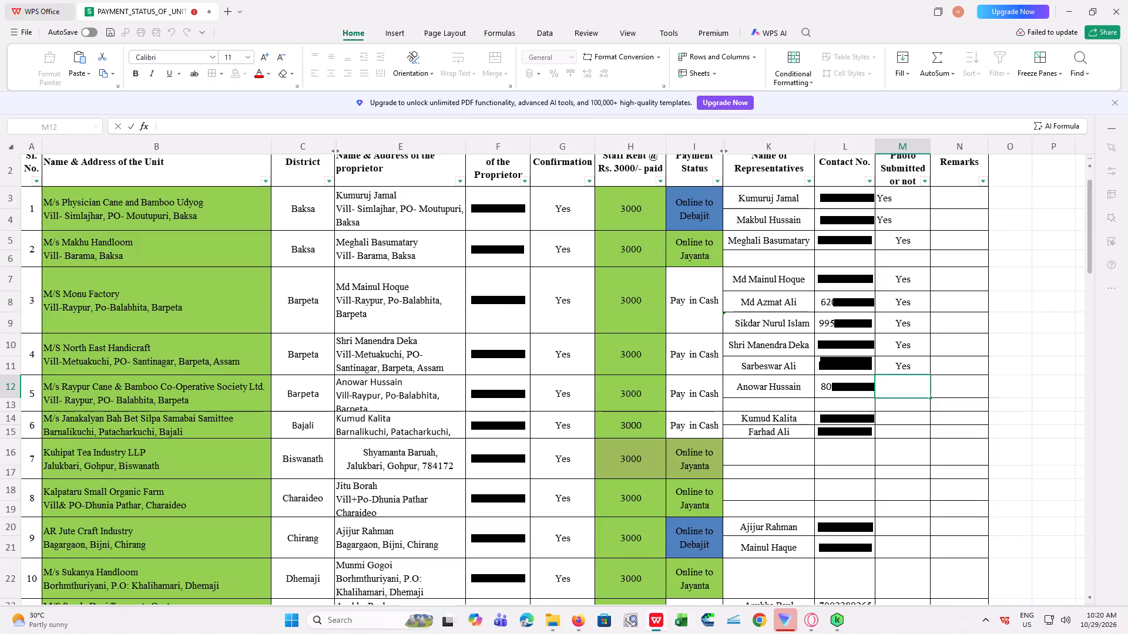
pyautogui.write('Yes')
# Find the Rokhit Enterprise unit by searching for "Rok" and enter its second representative's name in cell K35.
pyautogui.scroll(-4, 546, 348)
pyautogui.hotkey('ctrl', 'f')
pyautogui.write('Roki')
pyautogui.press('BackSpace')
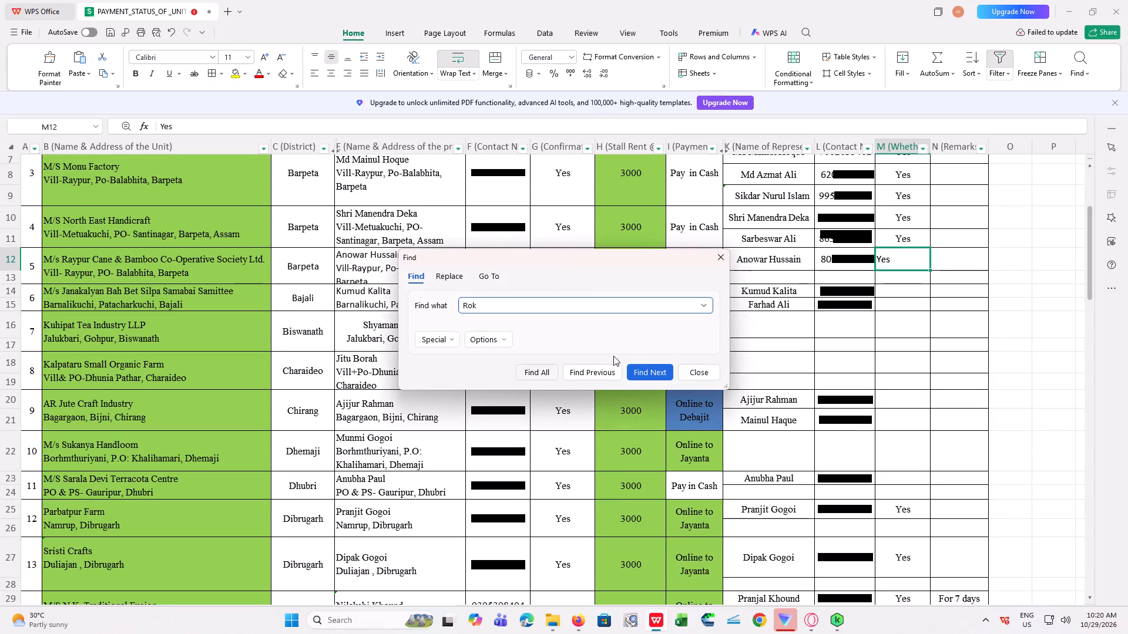
pyautogui.click(650, 374)
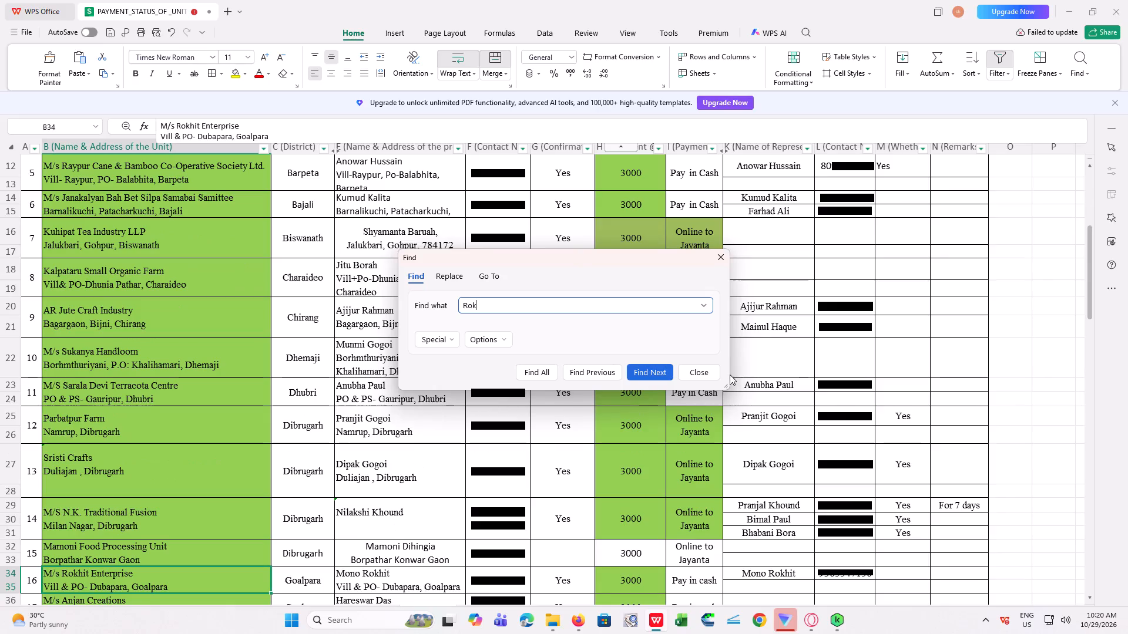
pyautogui.click(712, 370)
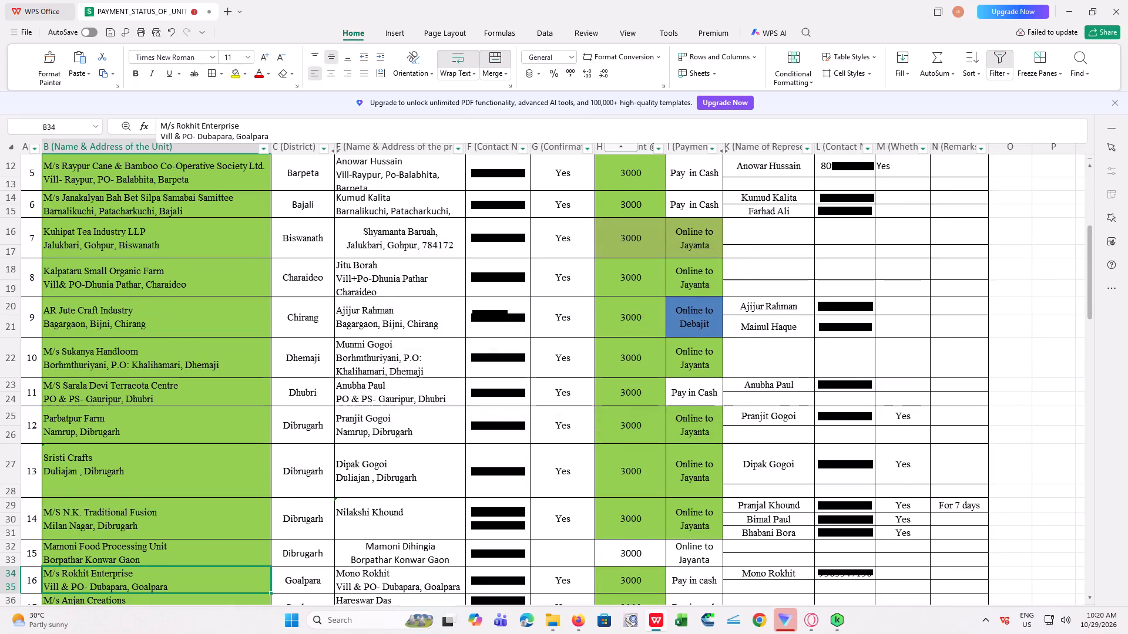
pyautogui.scroll(-1, 710, 569)
pyautogui.click(761, 548)
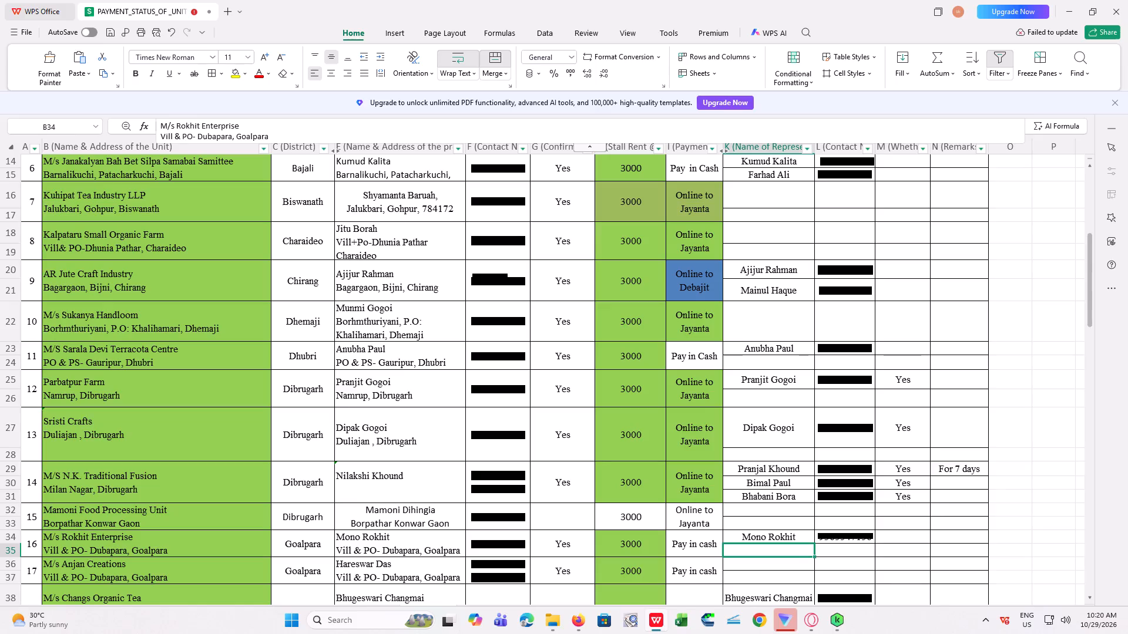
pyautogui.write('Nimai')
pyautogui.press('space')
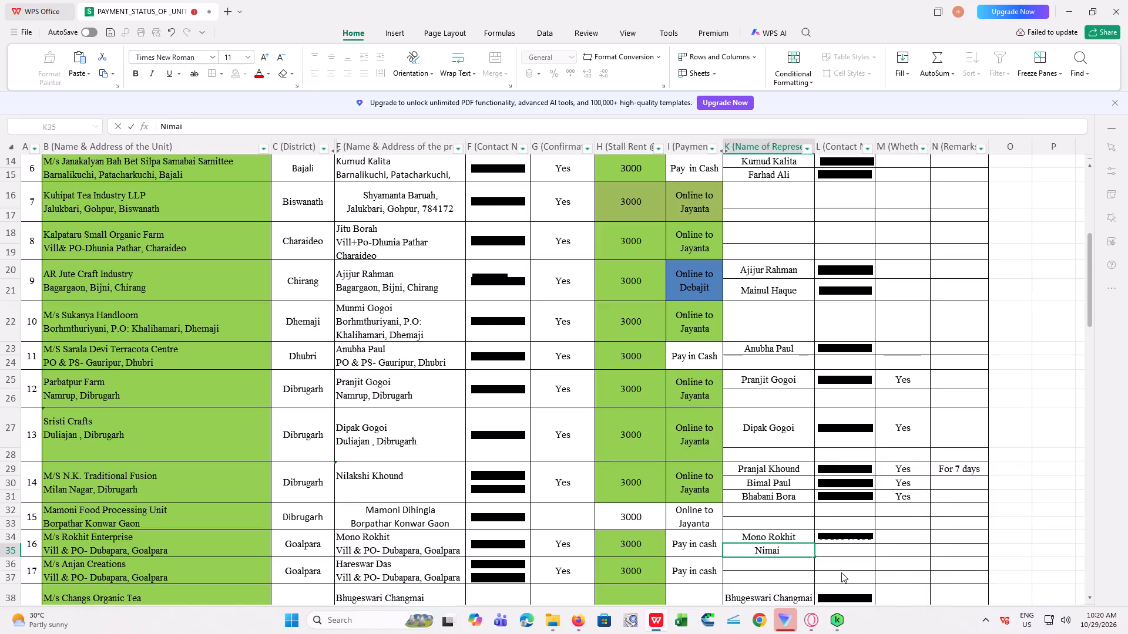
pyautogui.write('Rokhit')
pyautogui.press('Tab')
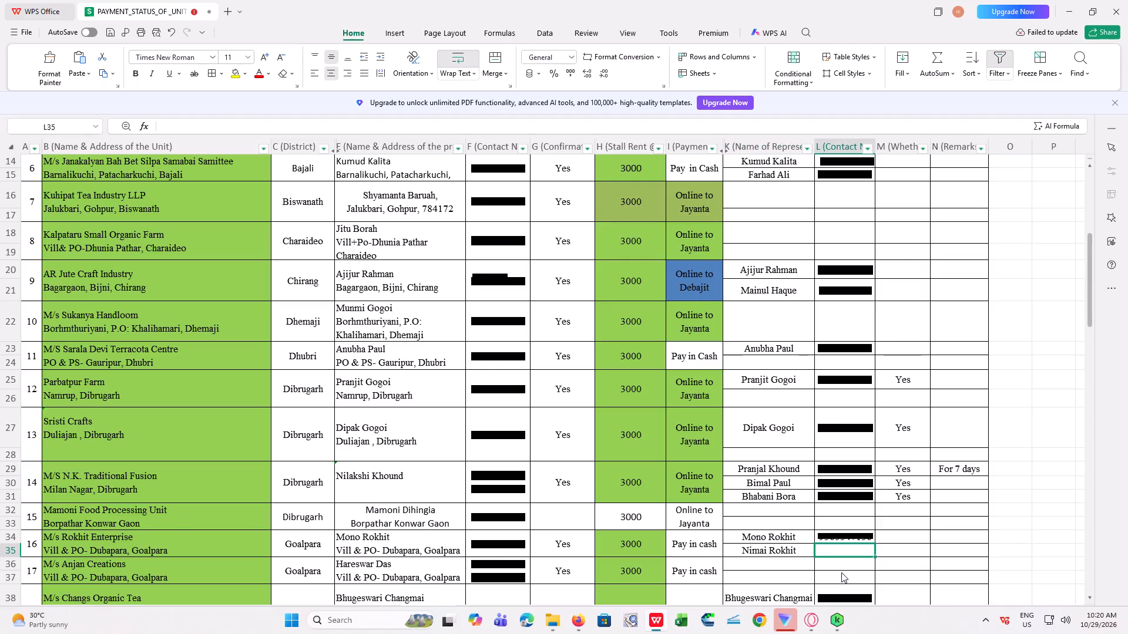
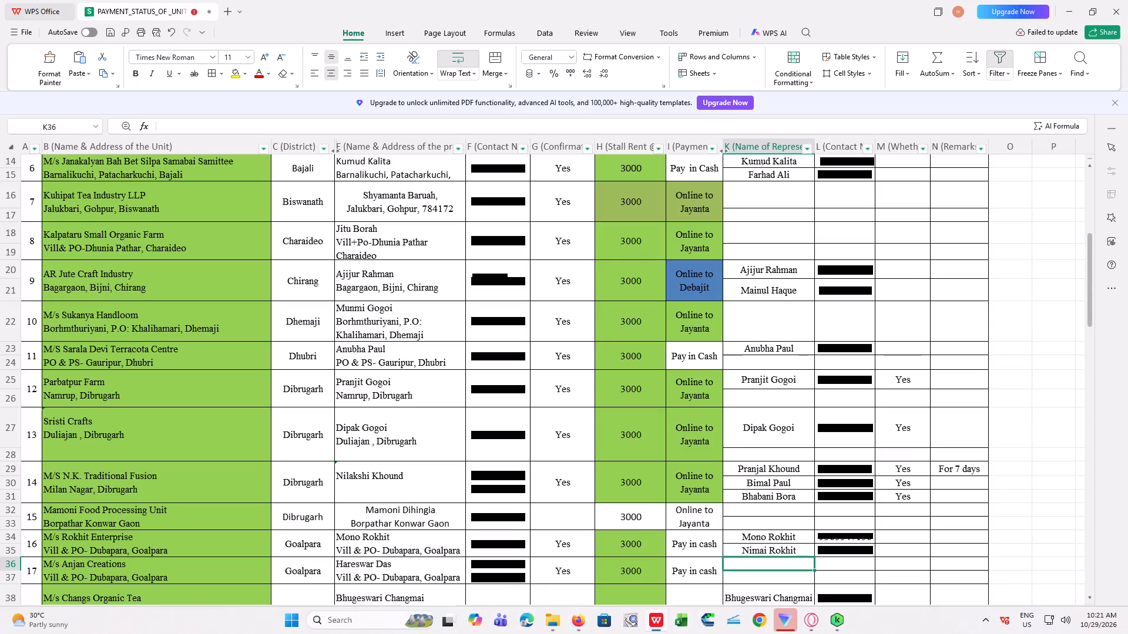
# Enter the second representative's name for M/s Makhu Handloom in cell K6.
pyautogui.scroll(5, 502, 584)
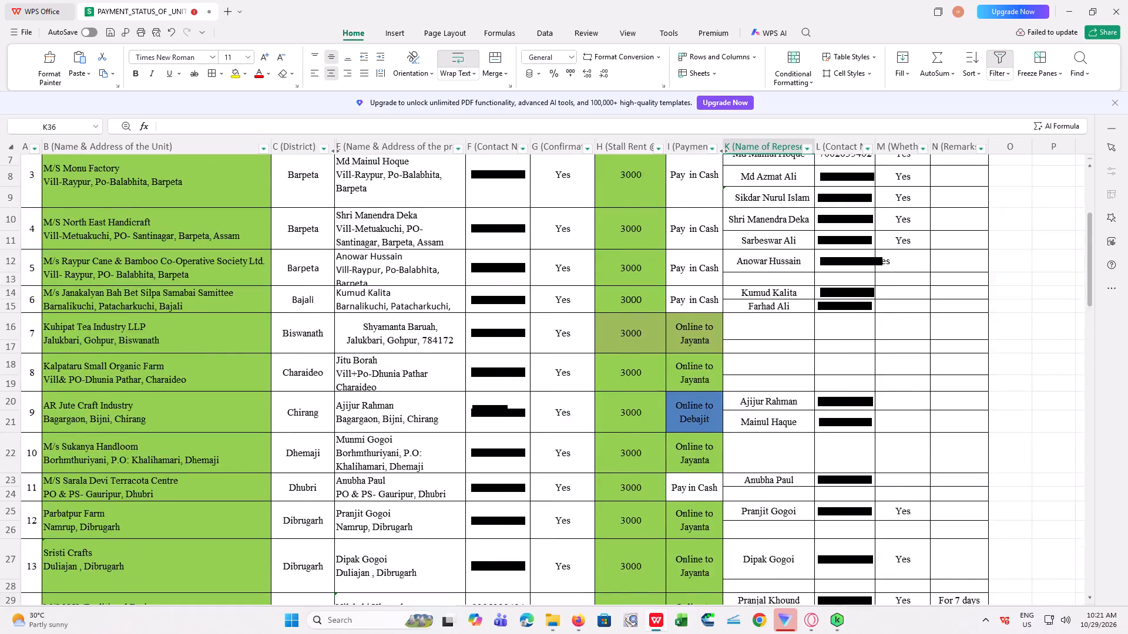
pyautogui.scroll(8, 502, 584)
pyautogui.click(751, 289)
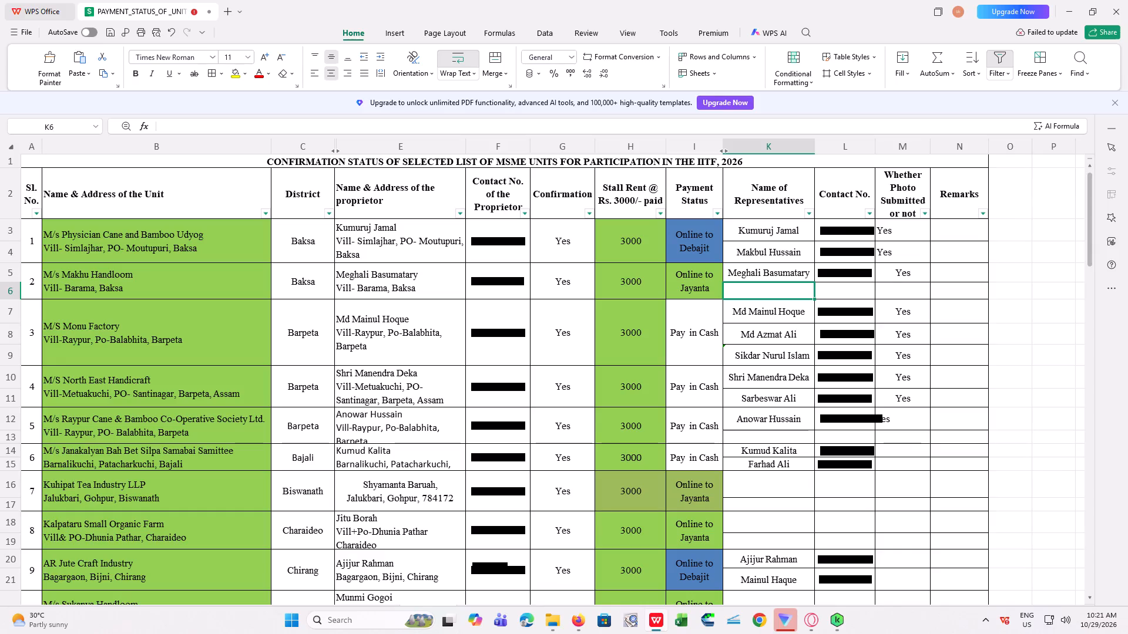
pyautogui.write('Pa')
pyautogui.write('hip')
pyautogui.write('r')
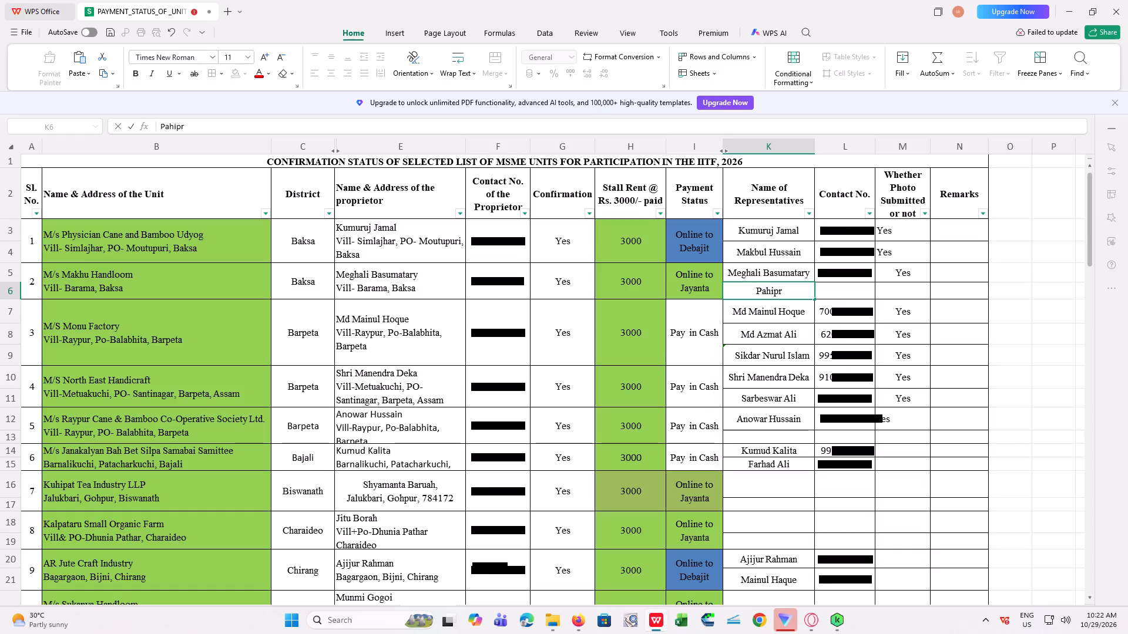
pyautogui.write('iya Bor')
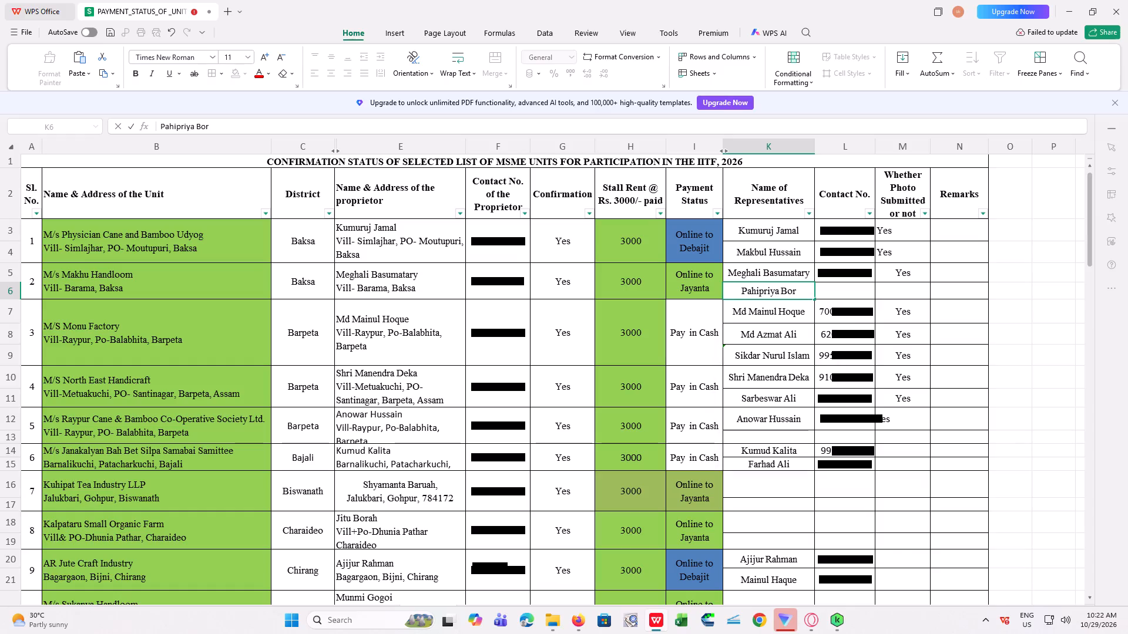
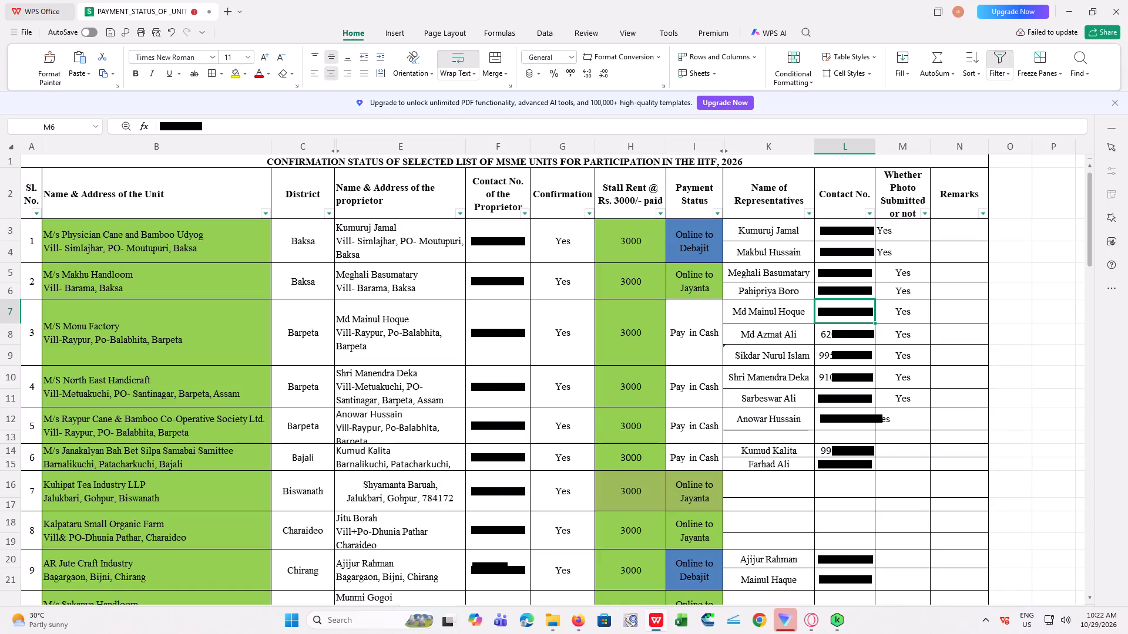
# Search the sheet for "Divine" to locate the Divine Grace Enterprise unit.
pyautogui.hotkey('ctrl', 'f')
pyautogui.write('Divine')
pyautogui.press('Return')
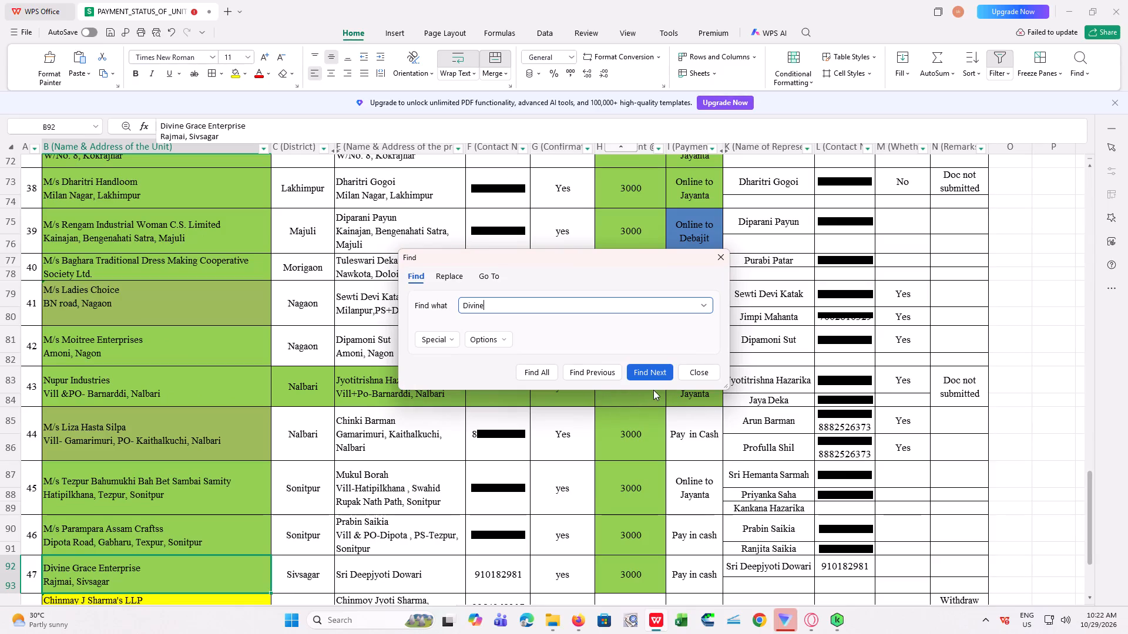
pyautogui.click(691, 377)
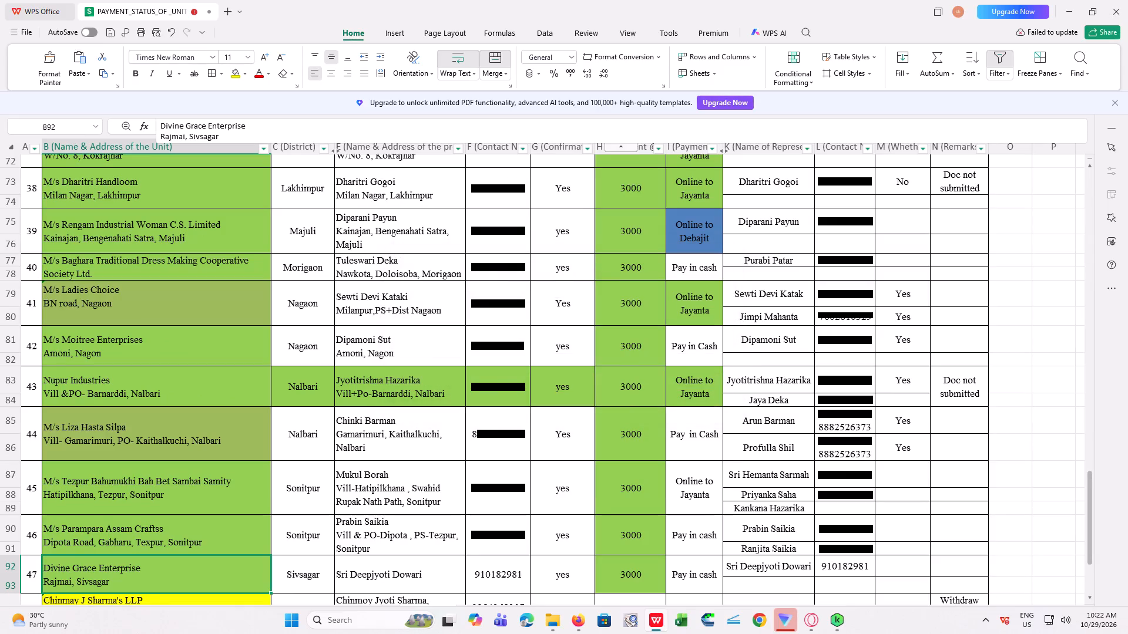
pyautogui.scroll(2, 297, 349)
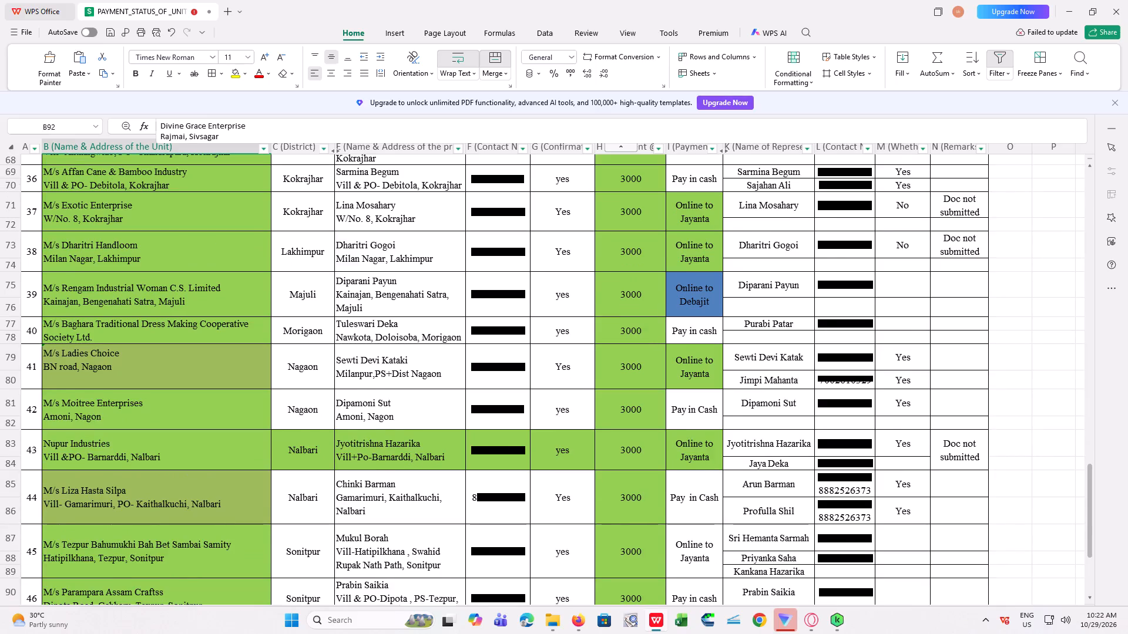
# Enter the second representative's name for Divine Grace Enterprise in cell K93.
pyautogui.press('Tab')
pyautogui.press('Tab')
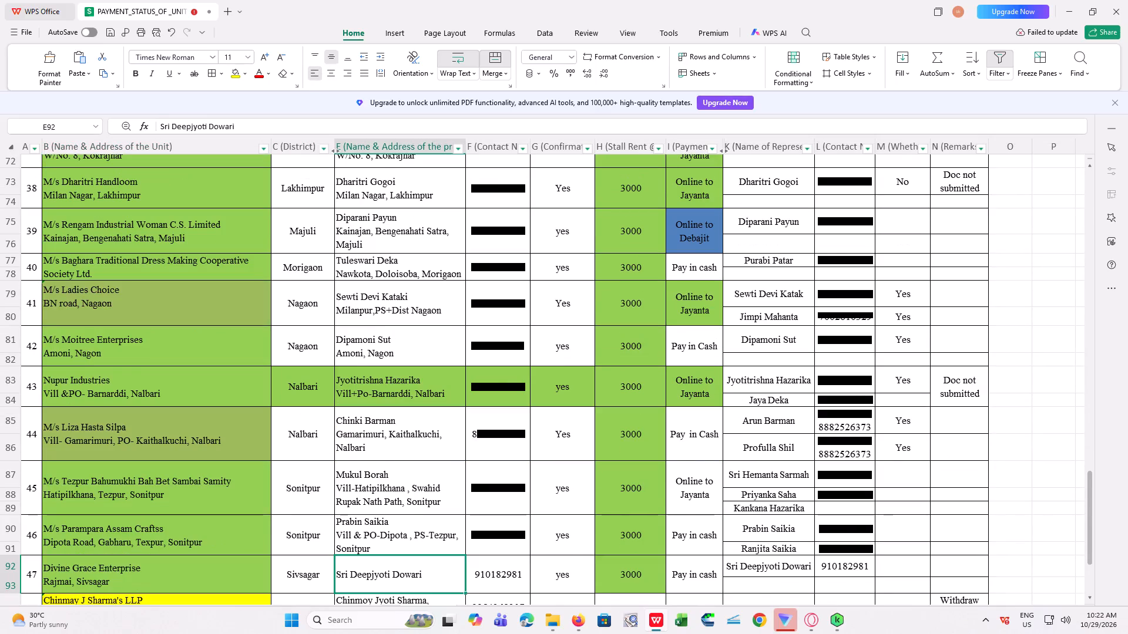
pyautogui.press('Tab')
pyautogui.press('Tab')
pyautogui.press('Tab')
pyautogui.press('Tab')
pyautogui.press('Tab')
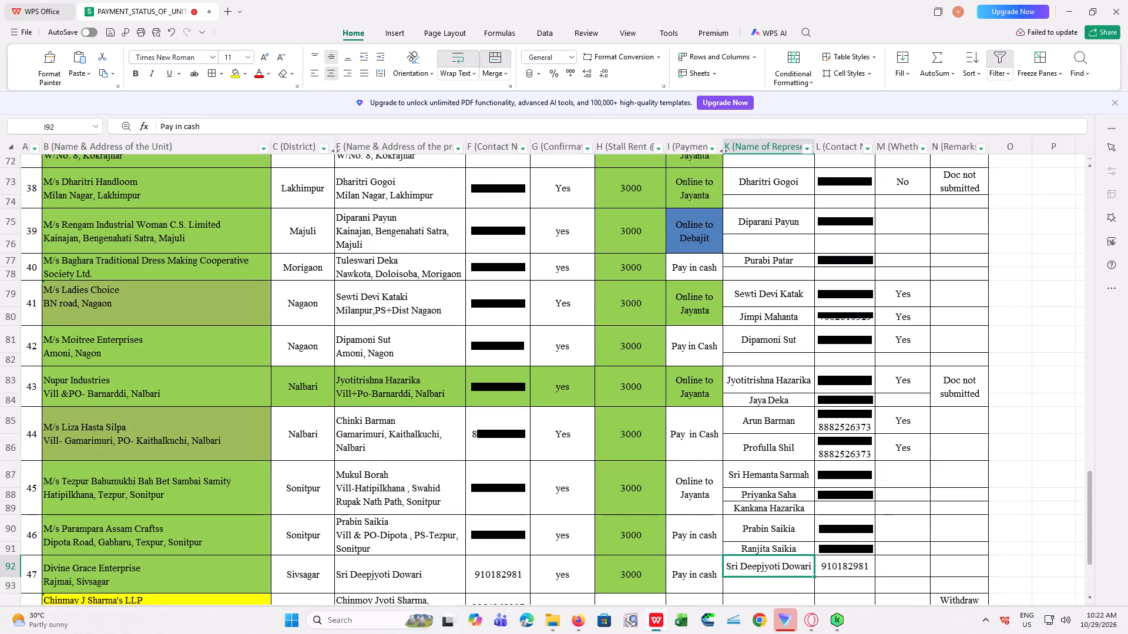
pyautogui.doubleClick(746, 586)
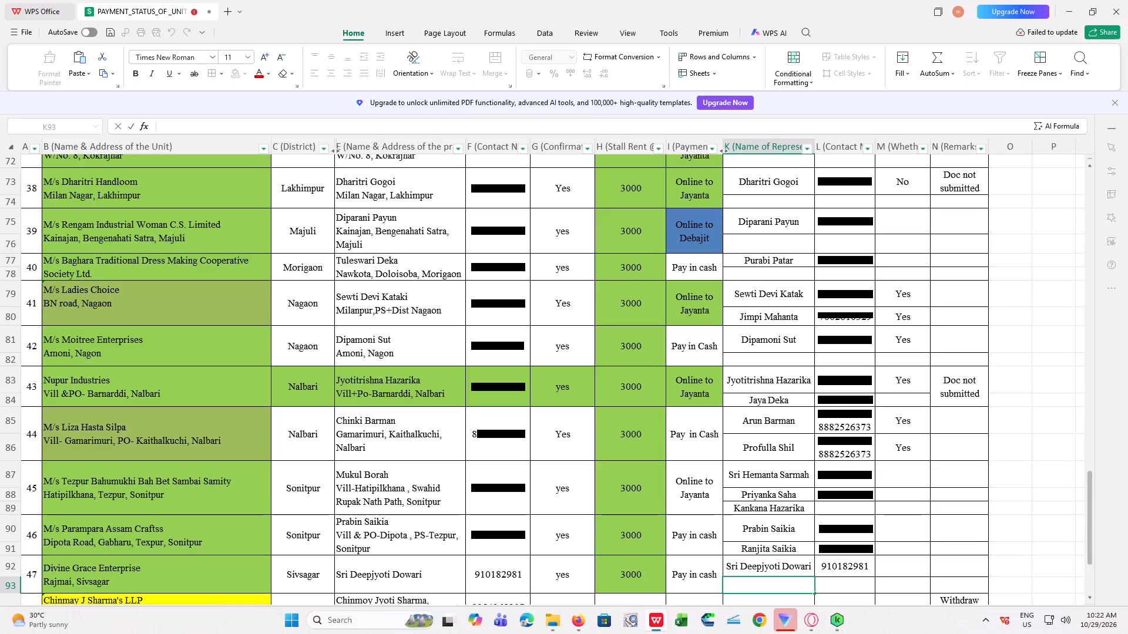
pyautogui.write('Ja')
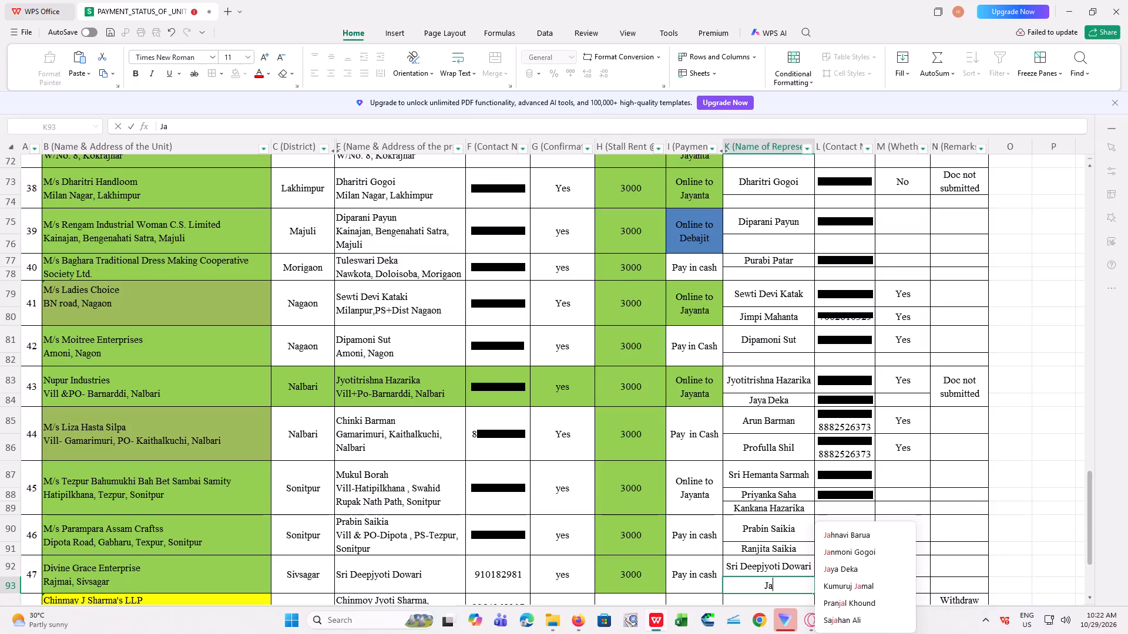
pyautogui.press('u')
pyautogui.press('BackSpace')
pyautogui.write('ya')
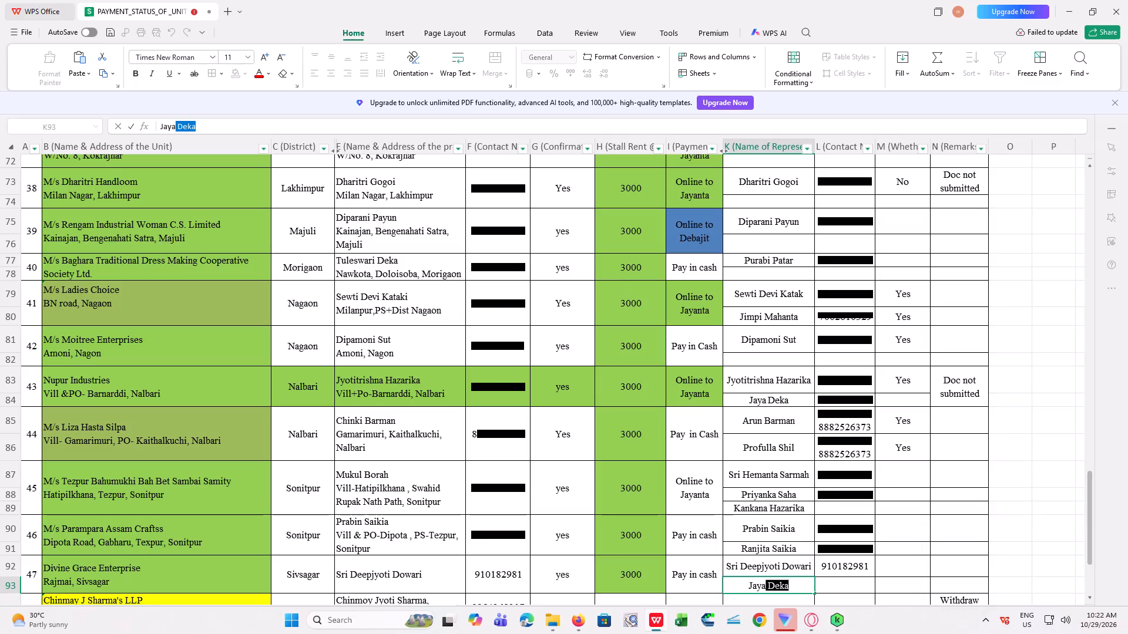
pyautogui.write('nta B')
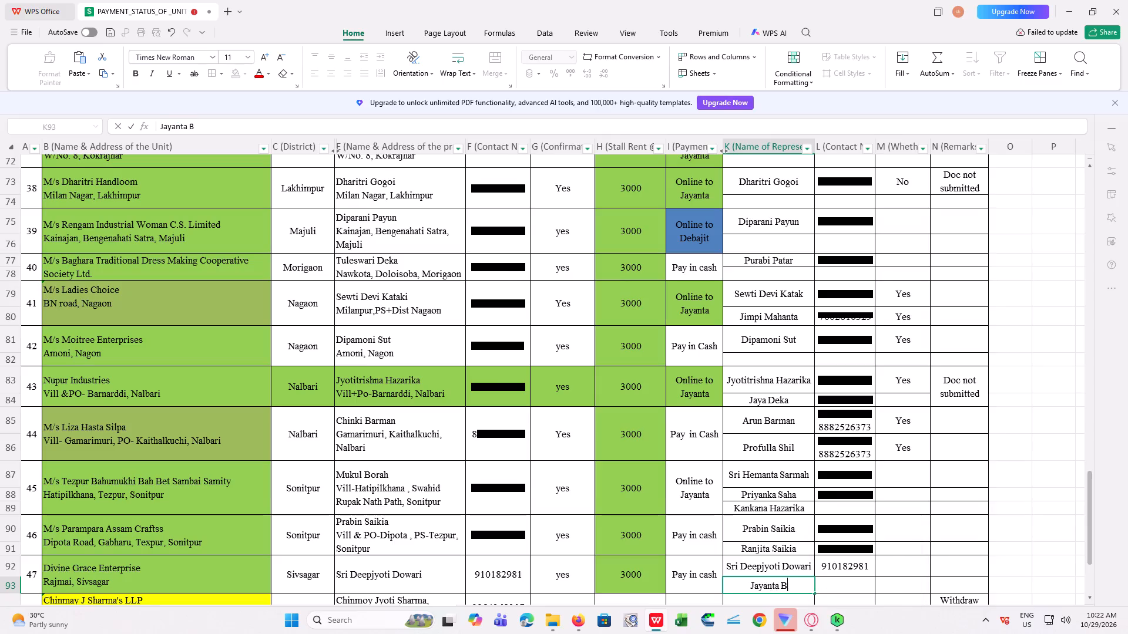
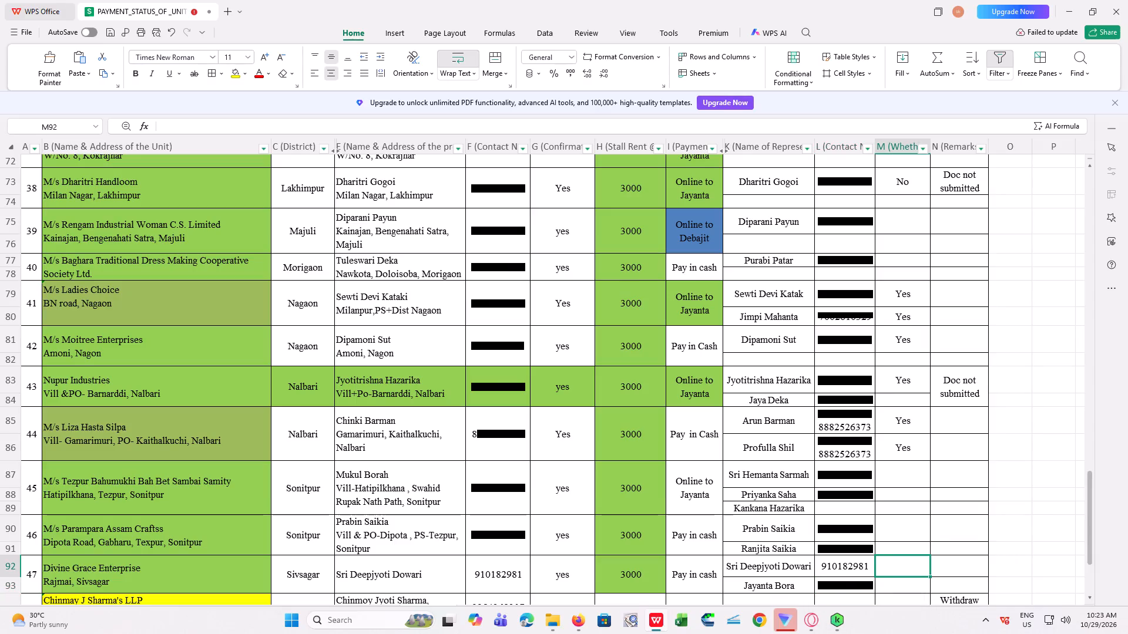
# Mark the column M photo status as "Yes" for both Divine Grace Enterprise representatives, in cells M92 and M93.
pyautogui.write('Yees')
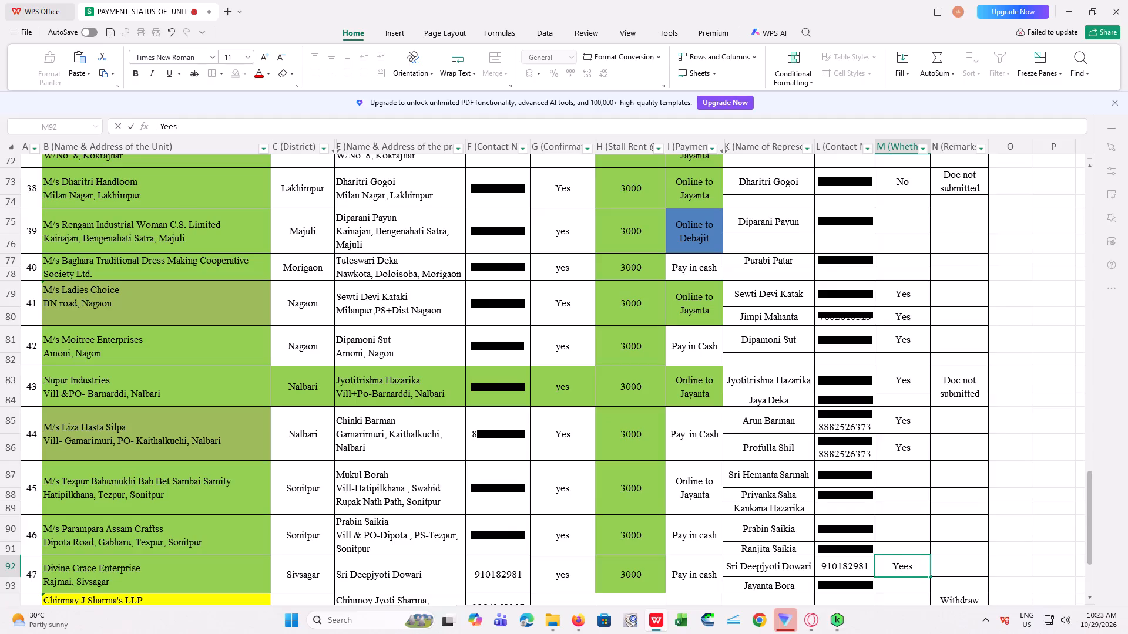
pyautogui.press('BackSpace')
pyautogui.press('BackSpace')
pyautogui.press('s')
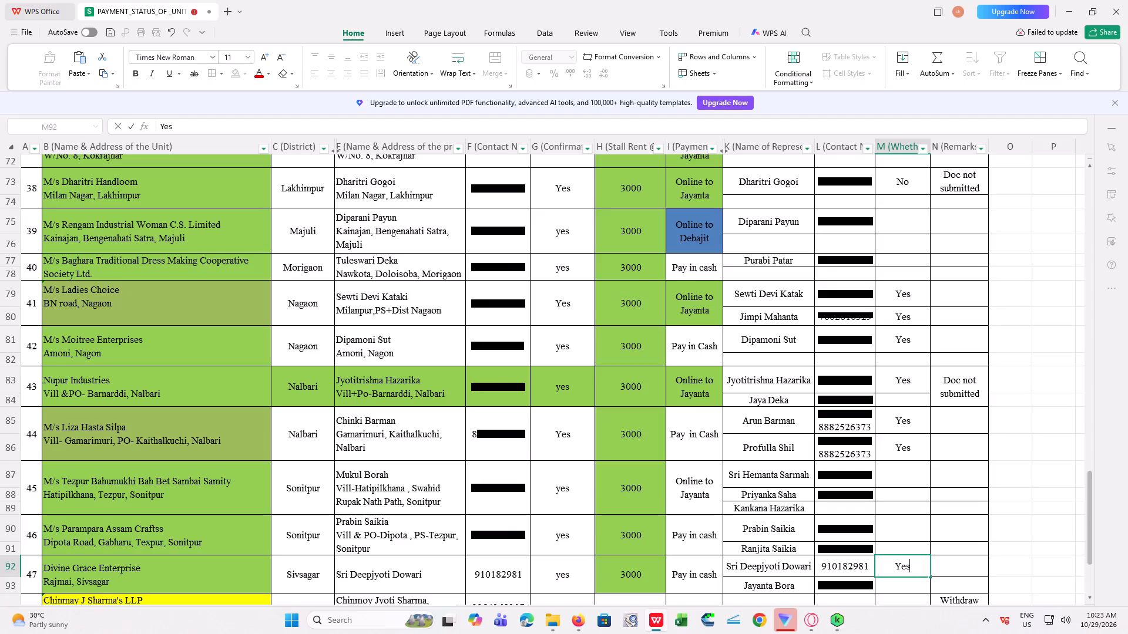
pyautogui.click(898, 584)
pyautogui.hotkey('ctrl', 'd')
pyautogui.click(864, 592)
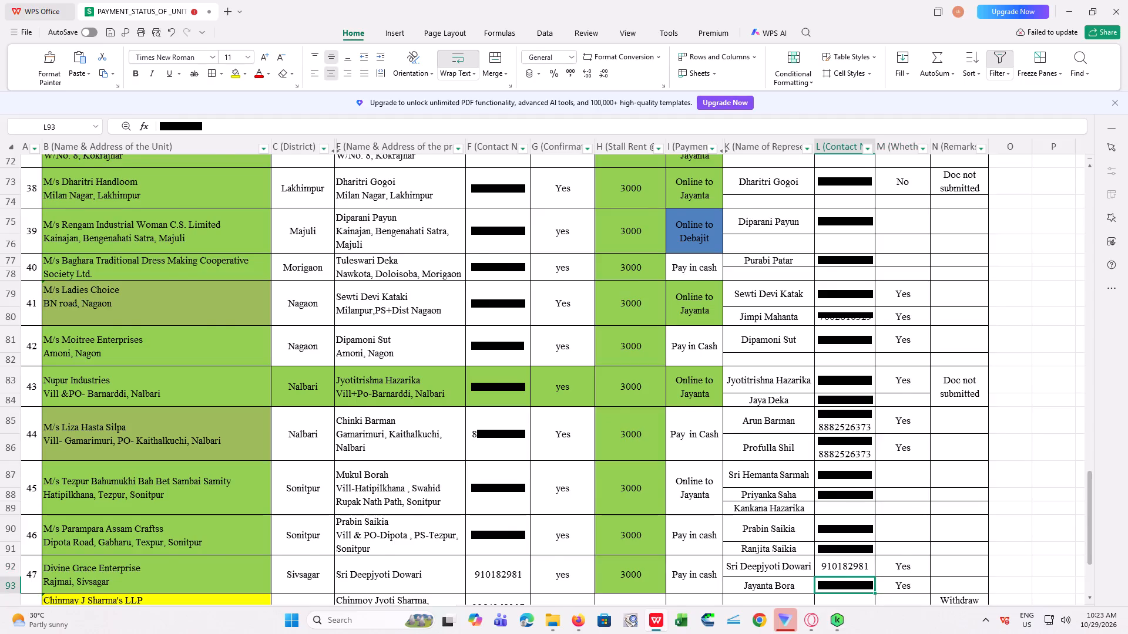
pyautogui.scroll(5, 815, 538)
pyautogui.scroll(-6, 815, 538)
pyautogui.scroll(3, 815, 538)
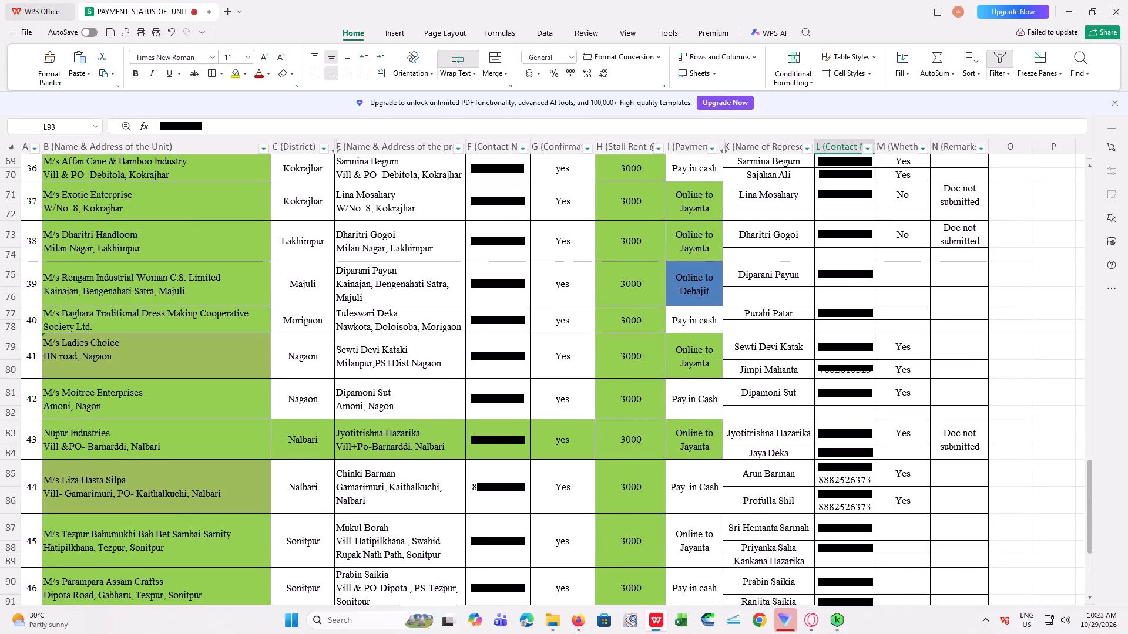
pyautogui.scroll(-4, 775, 382)
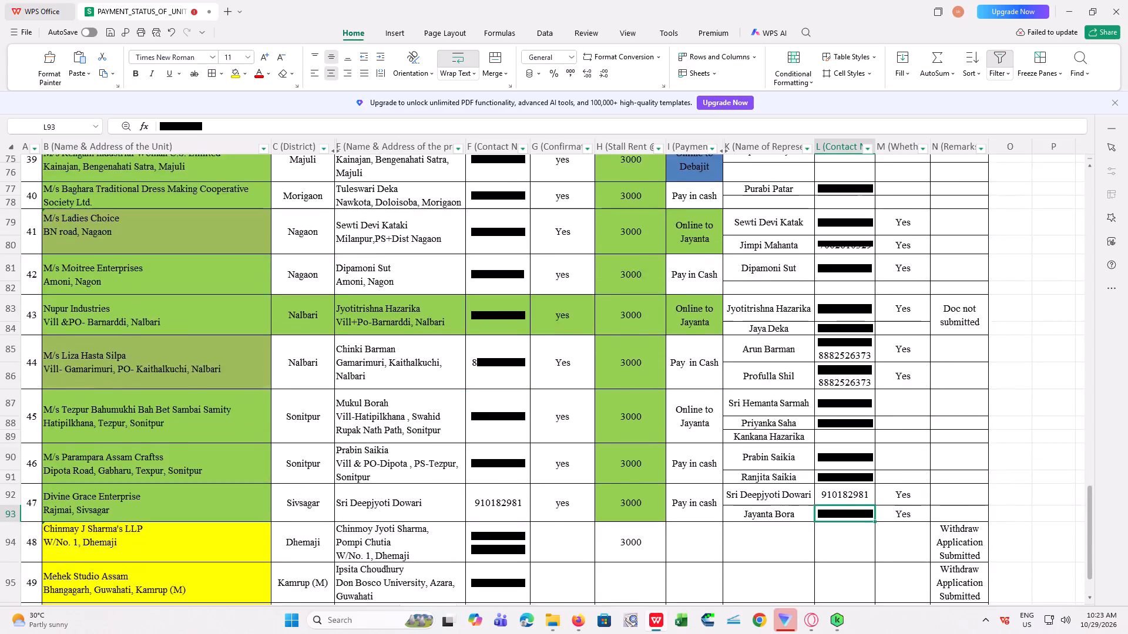
pyautogui.scroll(-3, 774, 386)
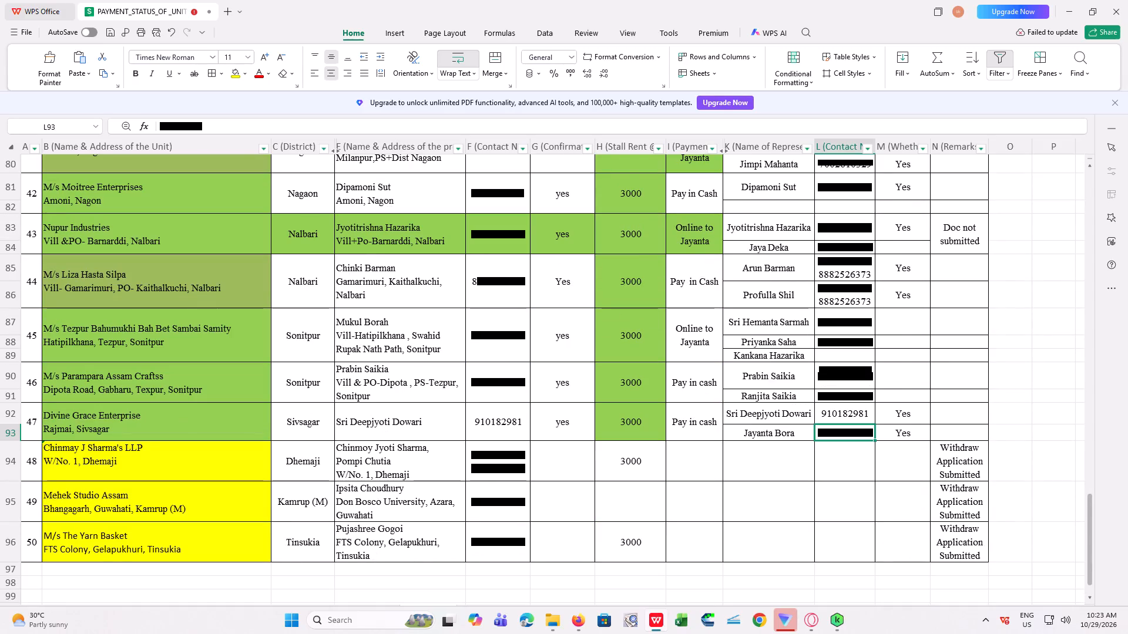
pyautogui.scroll(16, 385, 507)
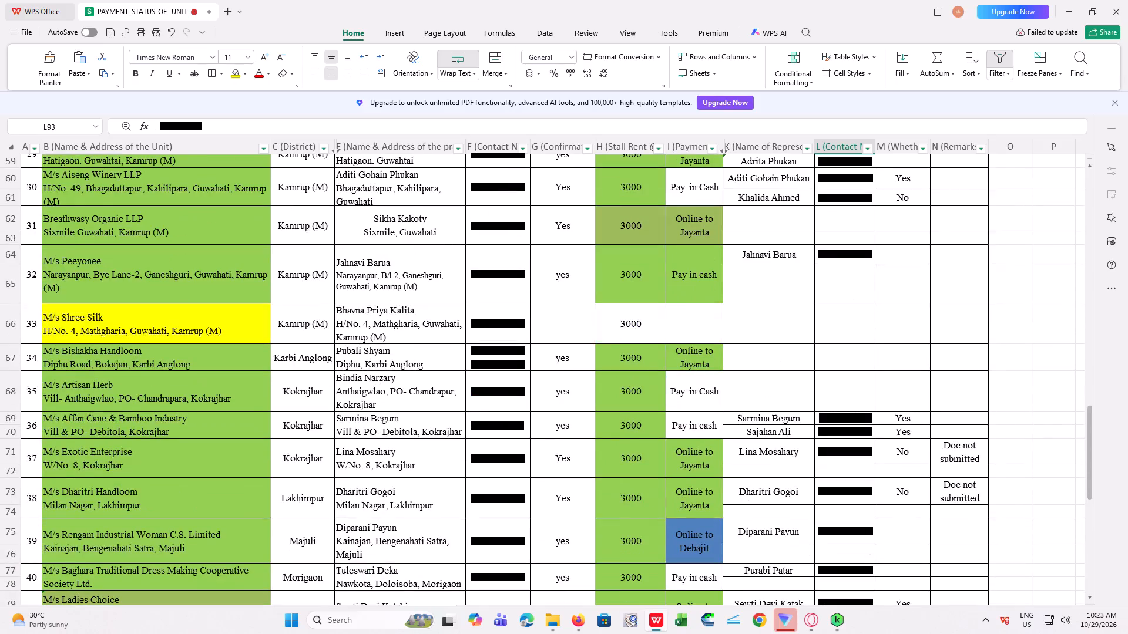
pyautogui.scroll(20, 386, 505)
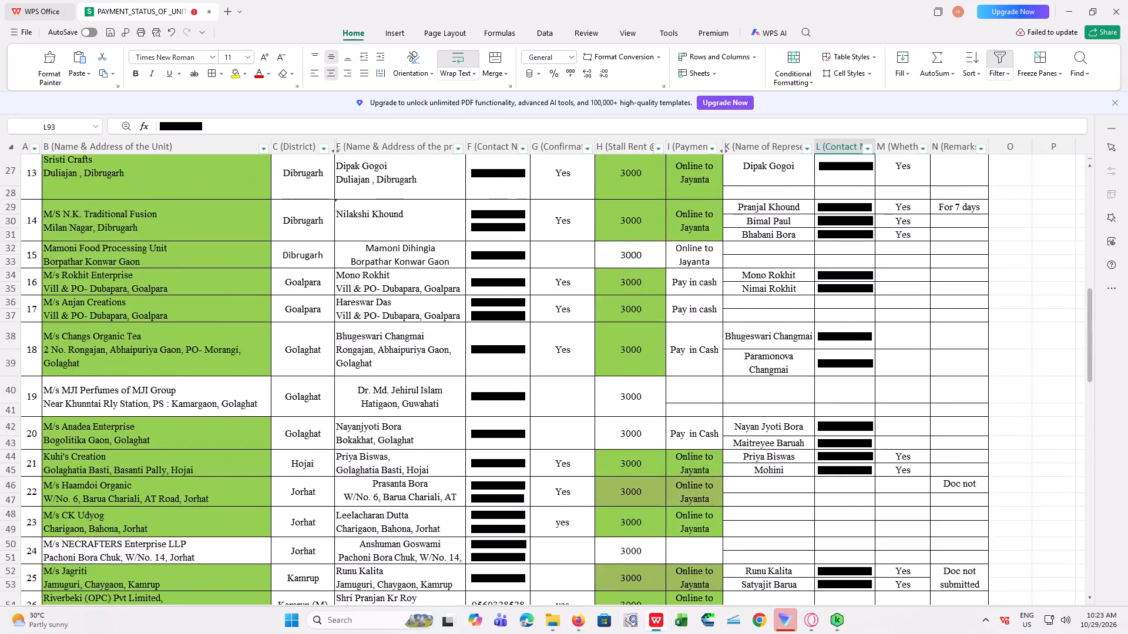
pyautogui.scroll(4, 390, 500)
pyautogui.click(150, 281)
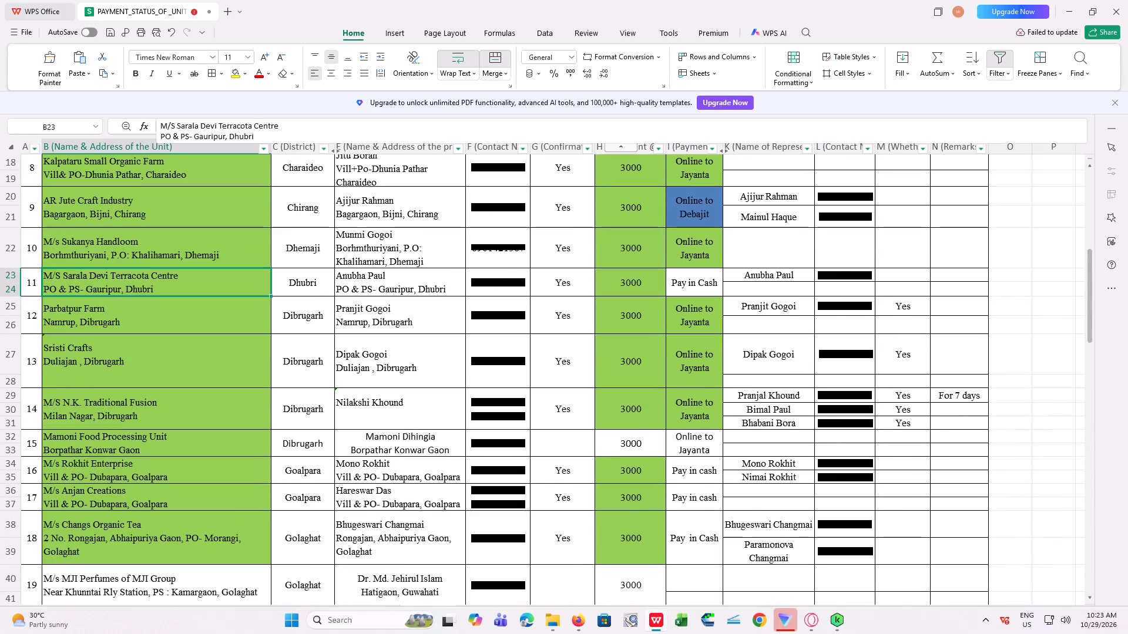
pyautogui.click(775, 286)
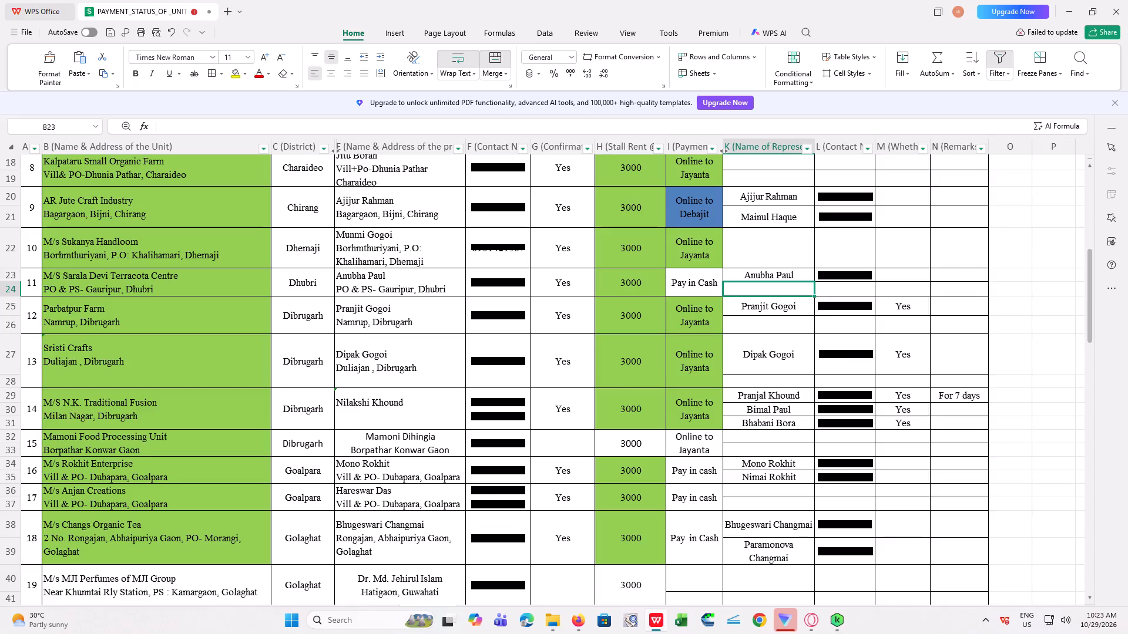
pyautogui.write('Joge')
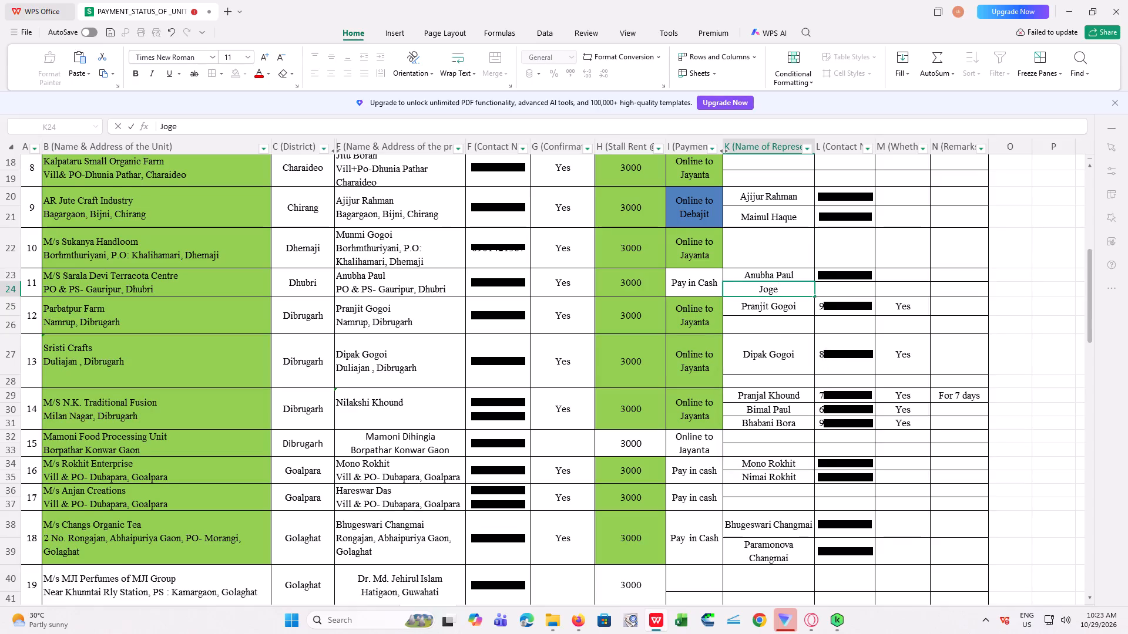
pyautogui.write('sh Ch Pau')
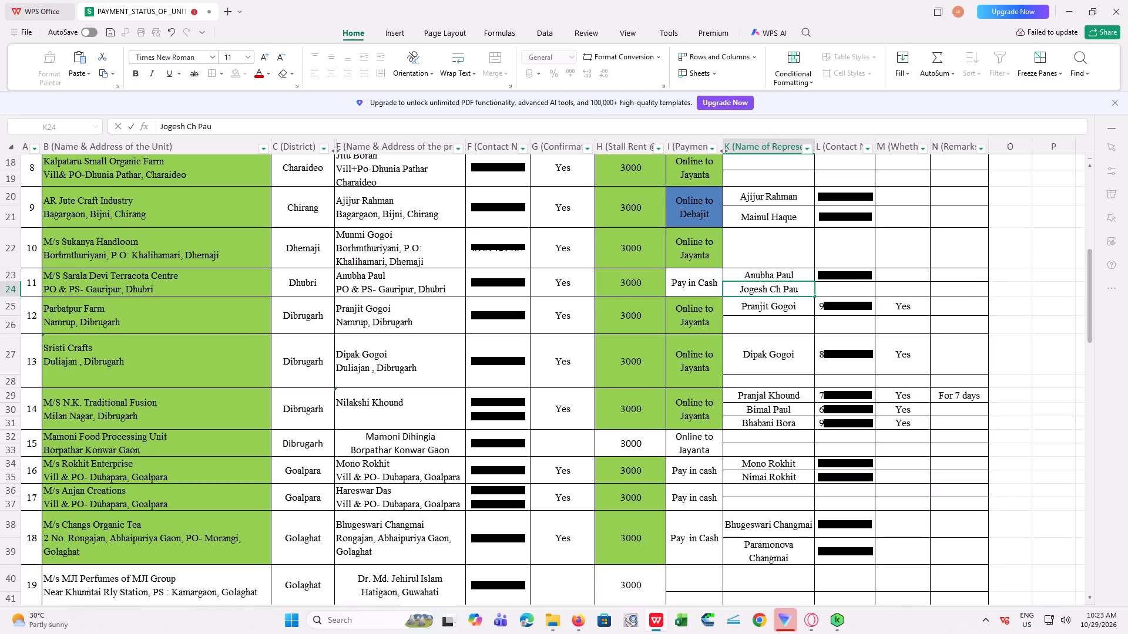
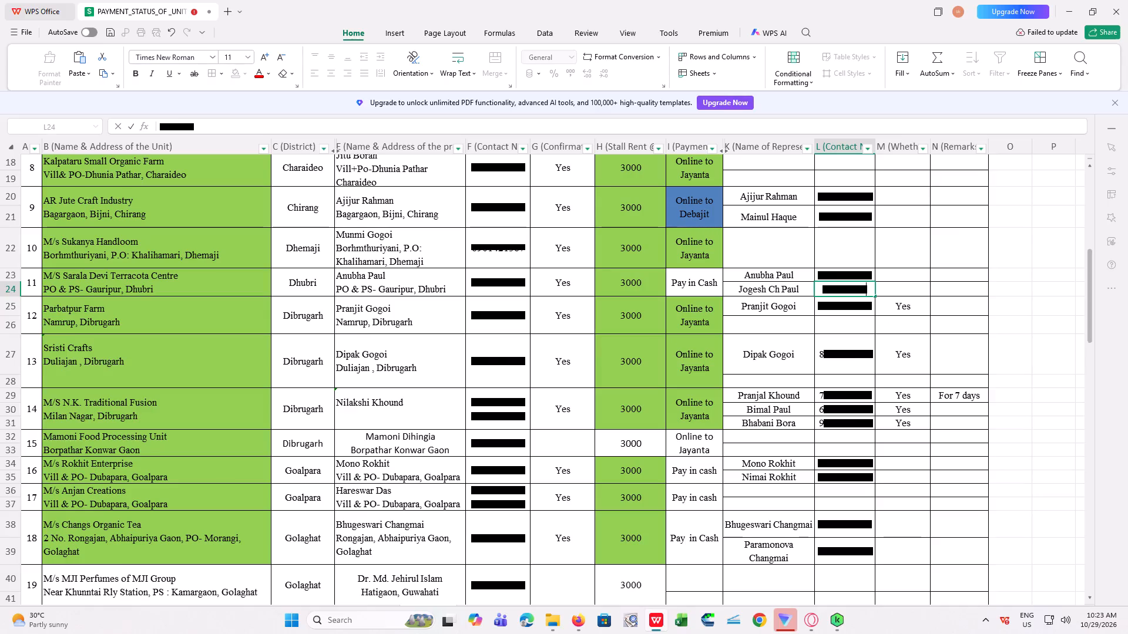
# Complete the second representative's contact number for M/S Sarala Devi Terracota Centre in cell L24.
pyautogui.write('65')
pyautogui.click(874, 326)
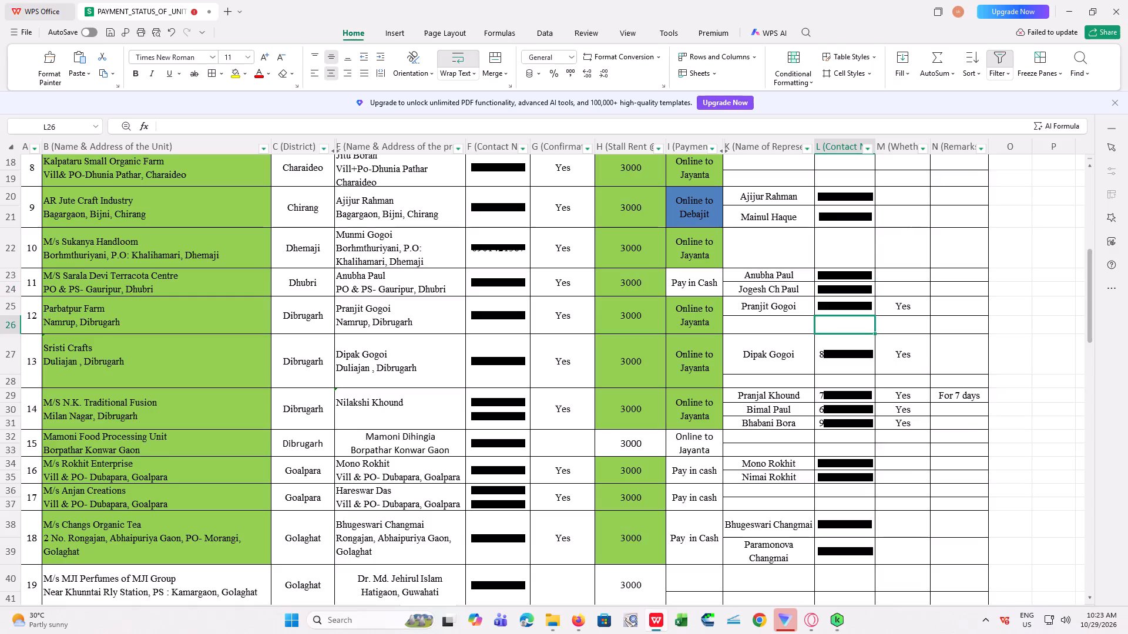
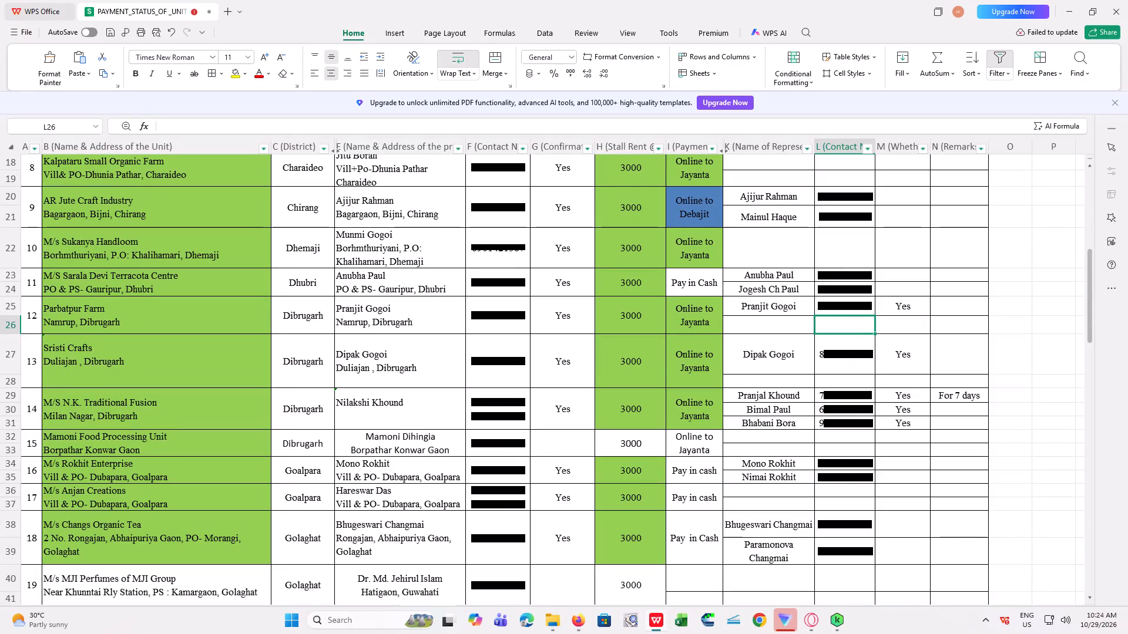
# Search for Peeyonee and set the photo status of the M/s Peeyonee representative to Yes in cell M64.
pyautogui.hotkey('ctrl', 'f')
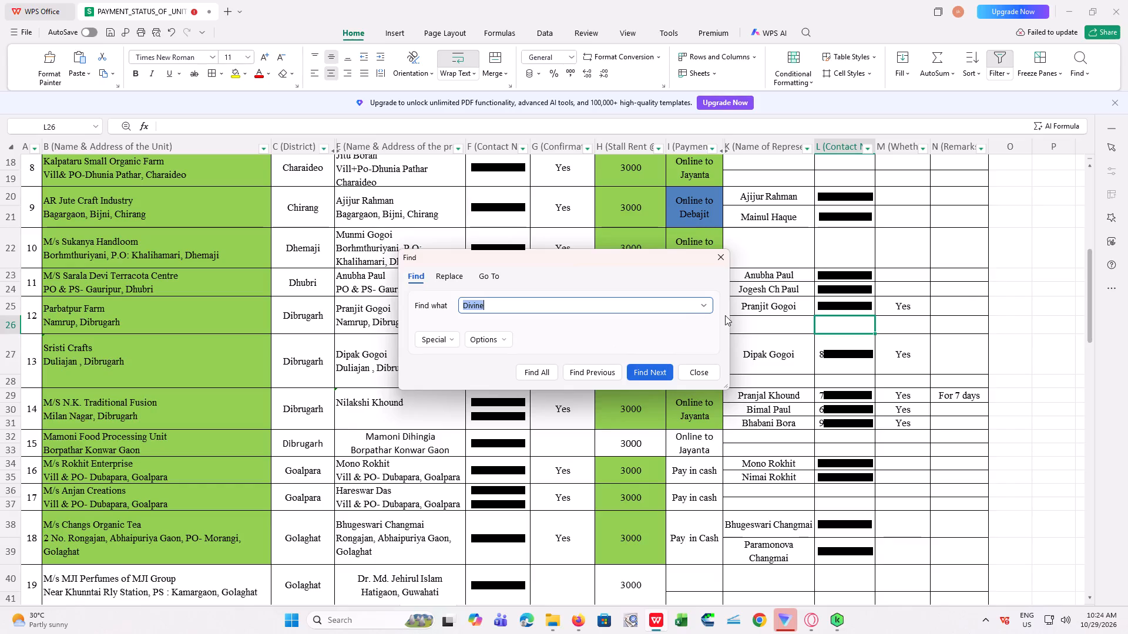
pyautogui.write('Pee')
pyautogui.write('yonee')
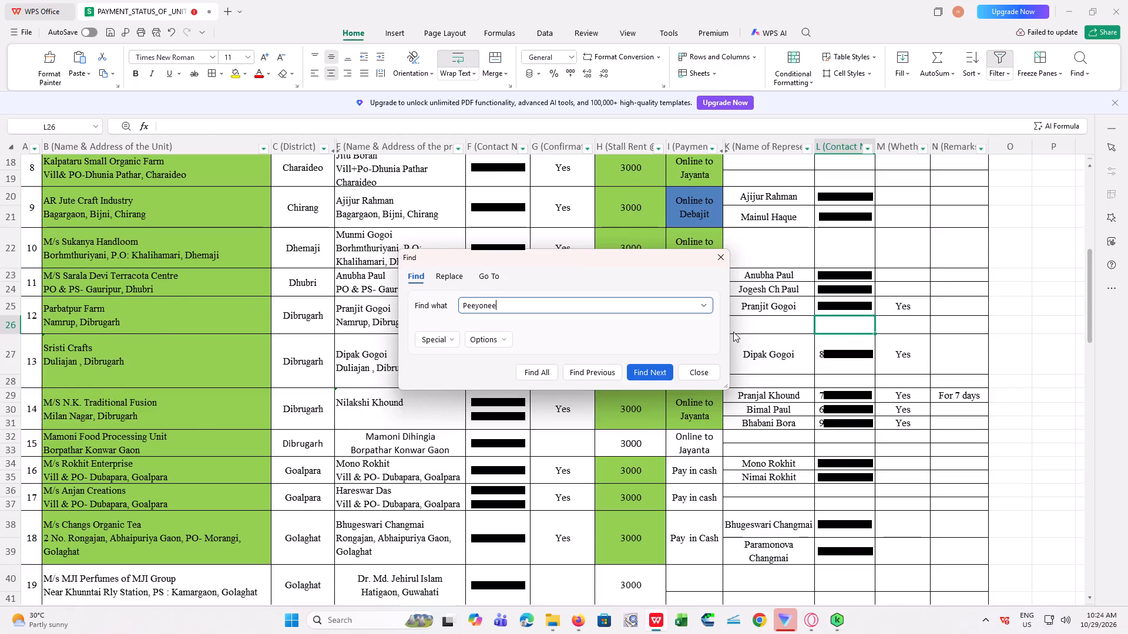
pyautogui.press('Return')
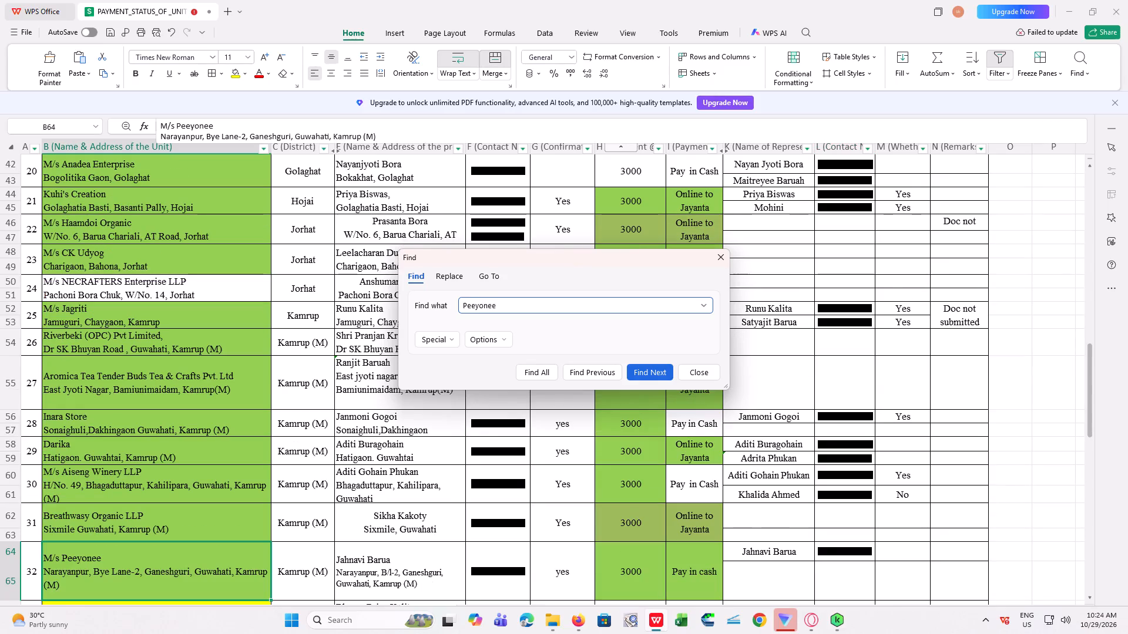
pyautogui.click(697, 366)
pyautogui.click(771, 585)
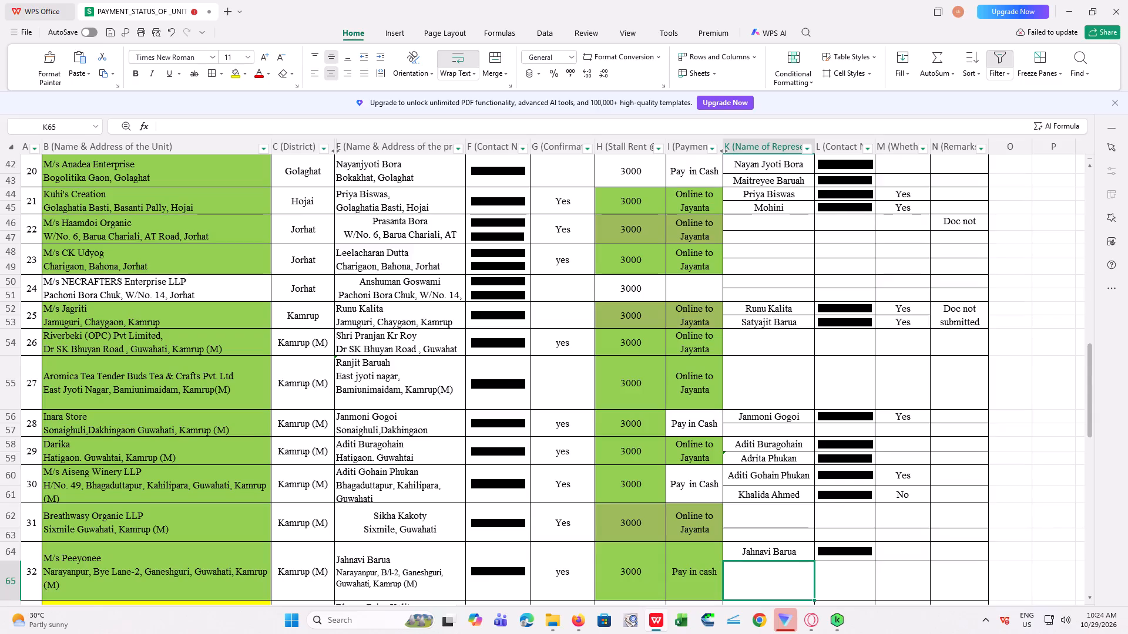
pyautogui.click(890, 549)
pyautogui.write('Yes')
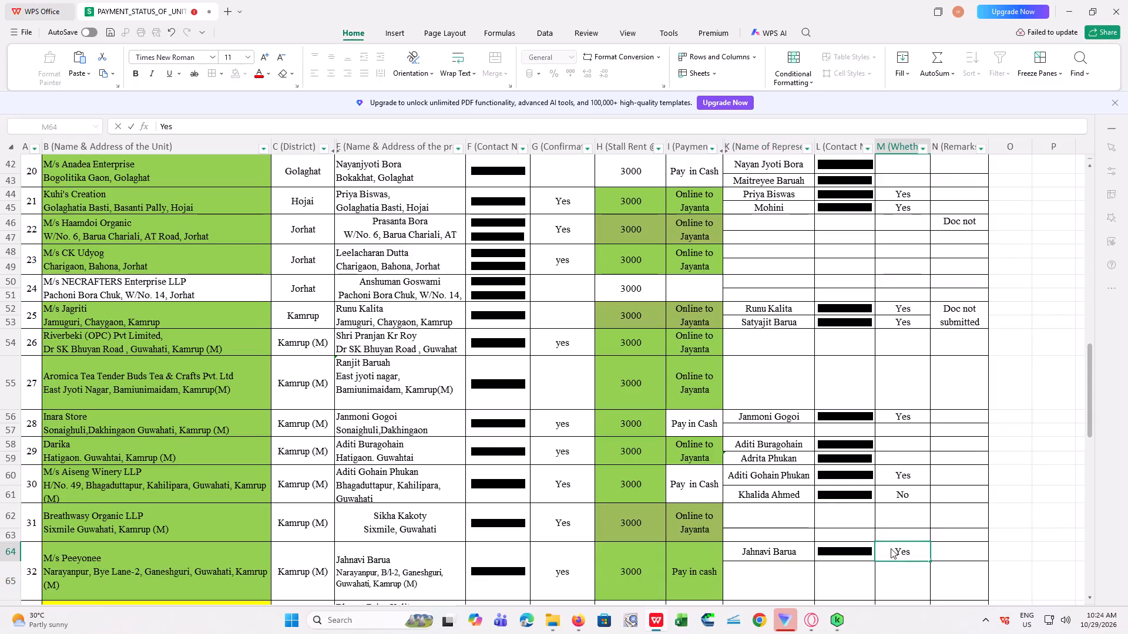
pyautogui.click(795, 576)
# Search for Raypur and enter the second representative's name for M/s Raypur Cane & Bamboo Co-Operative Society Ltd. in cell K13.
pyautogui.scroll(-2, 791, 576)
pyautogui.scroll(-1, 726, 579)
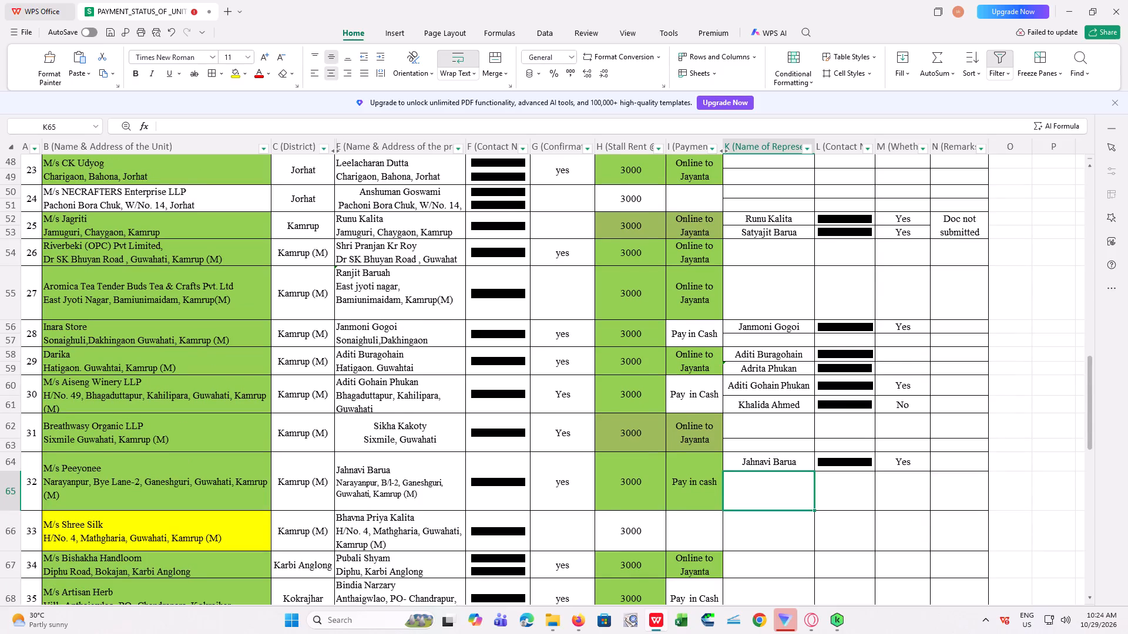
pyautogui.scroll(-5, 228, 522)
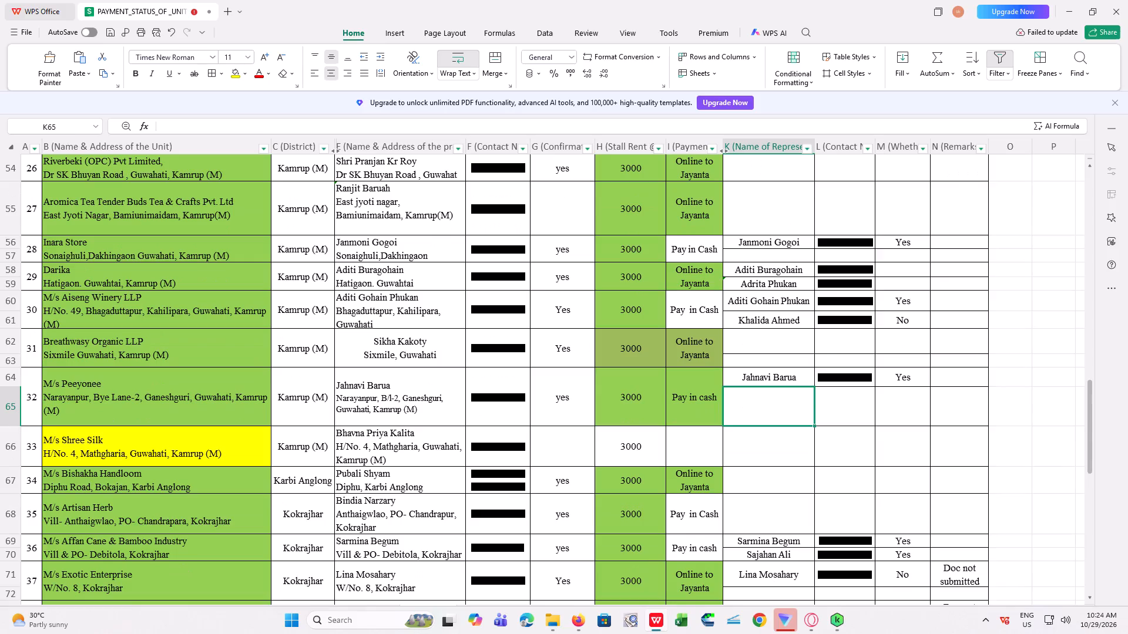
pyautogui.hotkey('ctrl', 'f')
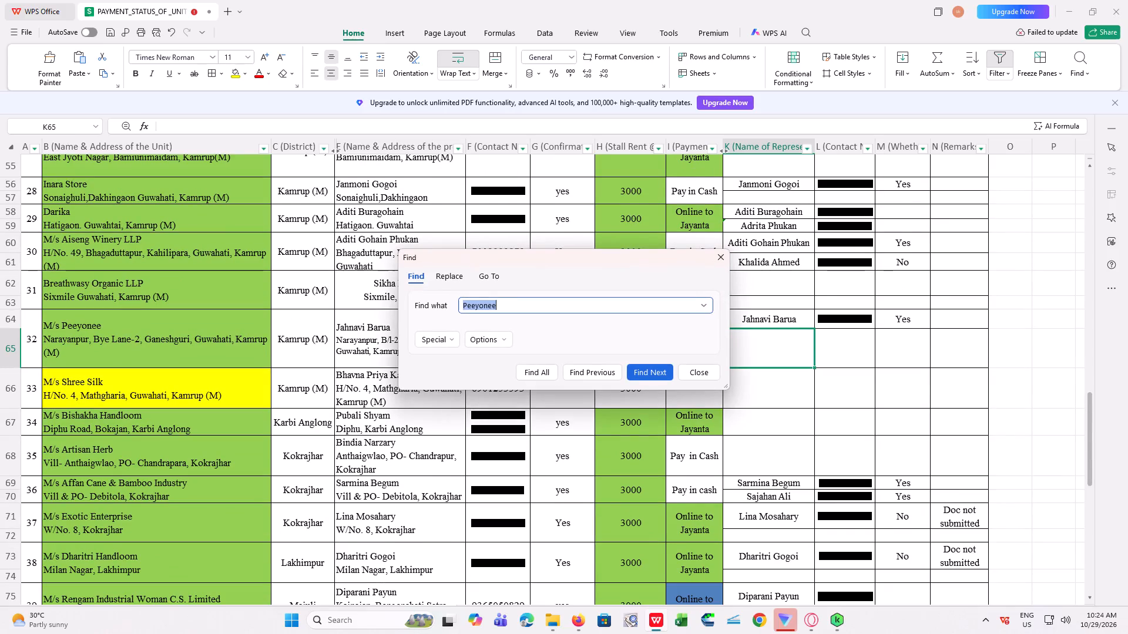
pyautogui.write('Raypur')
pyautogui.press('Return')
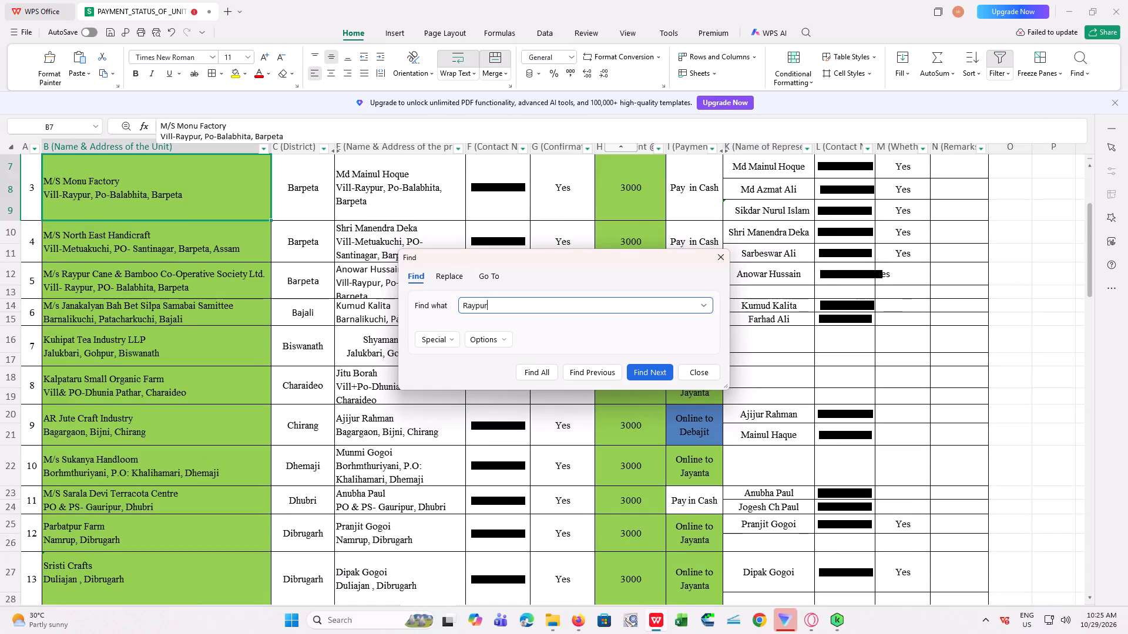
pyautogui.click(659, 375)
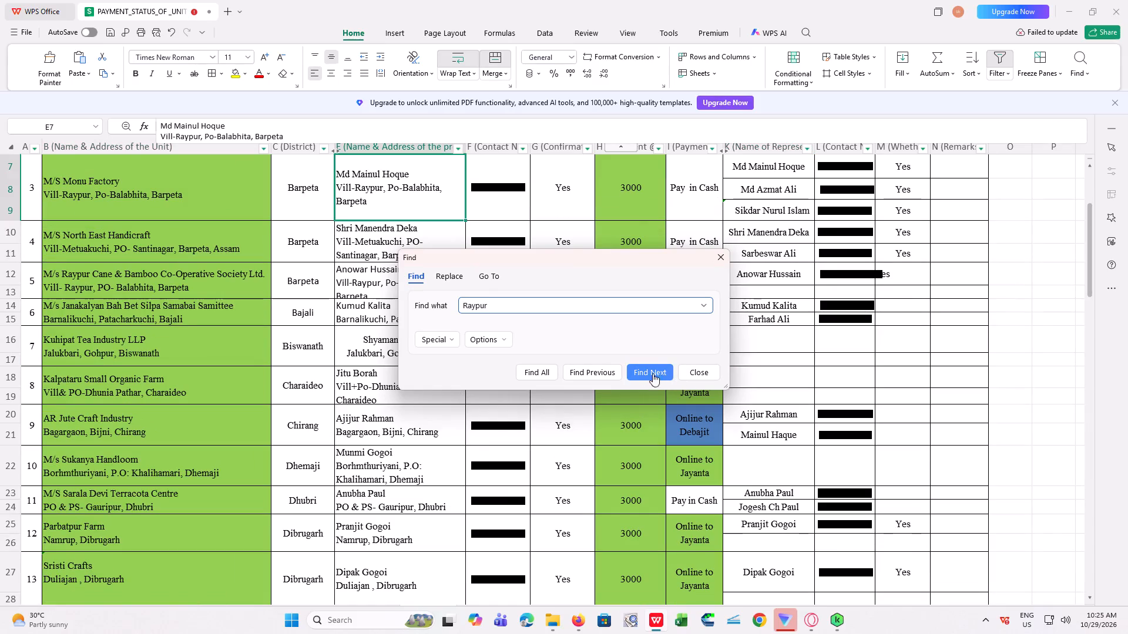
pyautogui.doubleClick(644, 370)
pyautogui.click(644, 370)
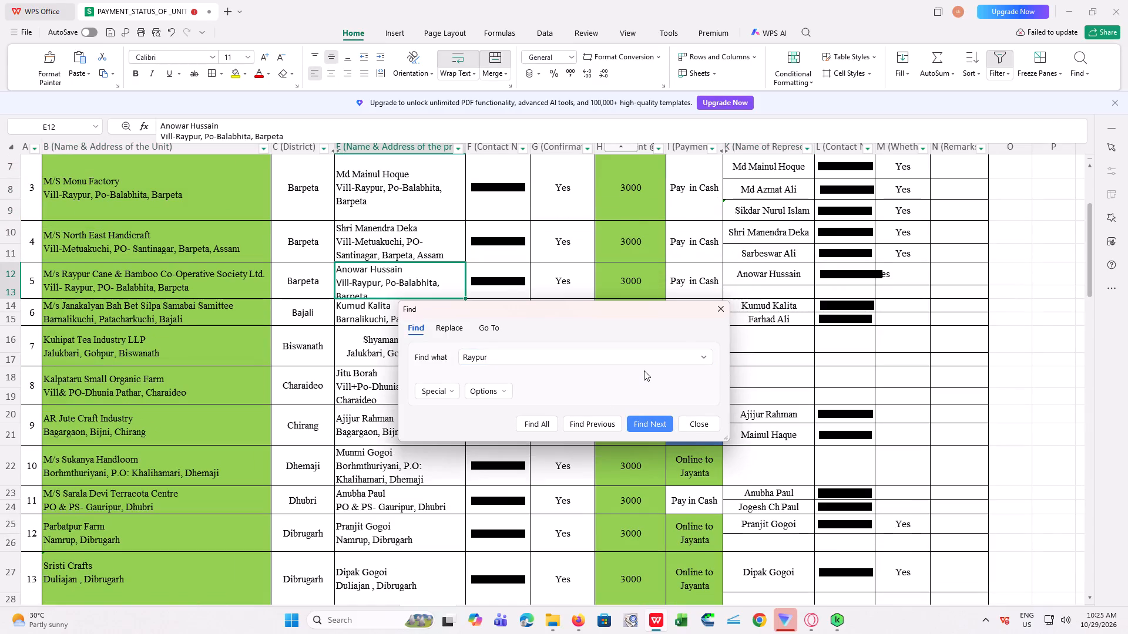
pyautogui.click(701, 418)
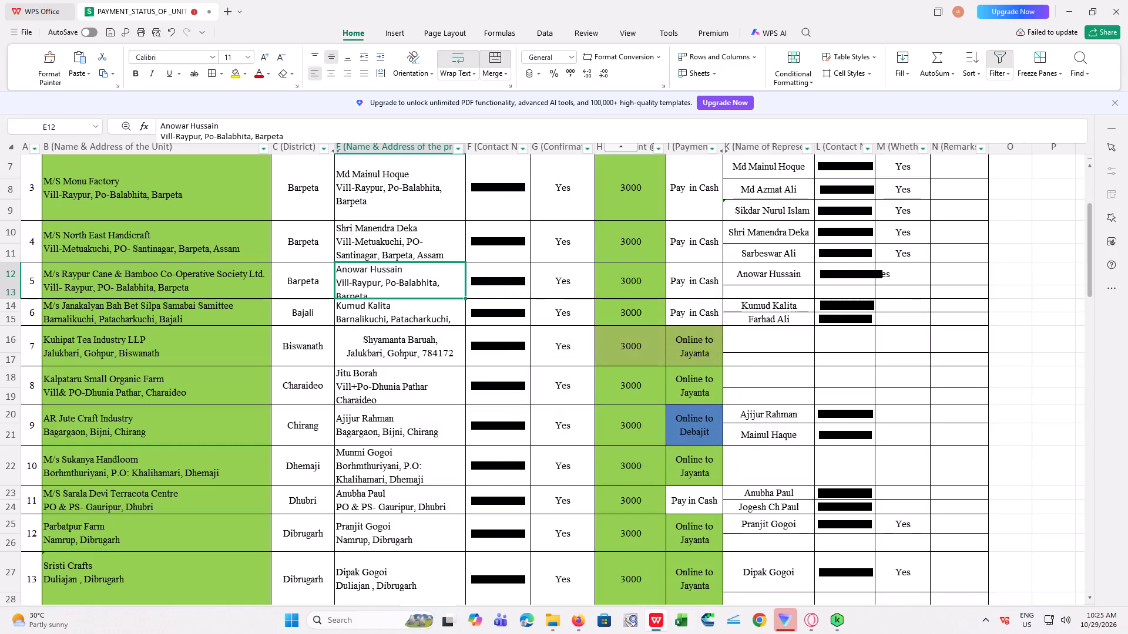
pyautogui.doubleClick(748, 289)
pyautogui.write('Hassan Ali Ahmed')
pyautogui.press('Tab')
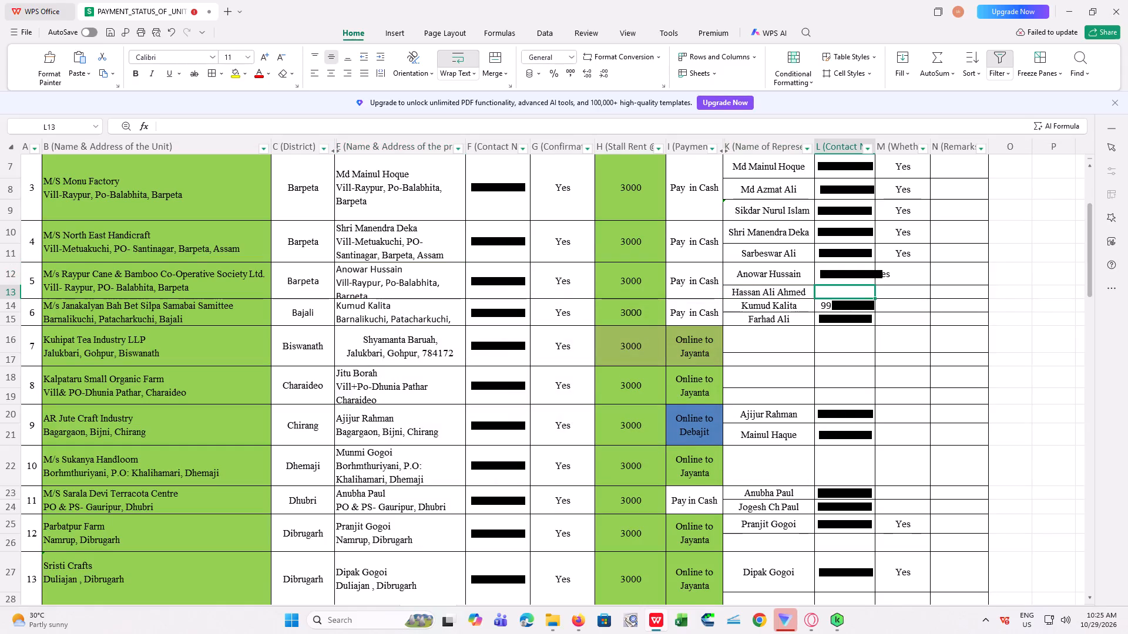
# Open the second representative's name in cell K13 for editing.
pyautogui.doubleClick(754, 292)
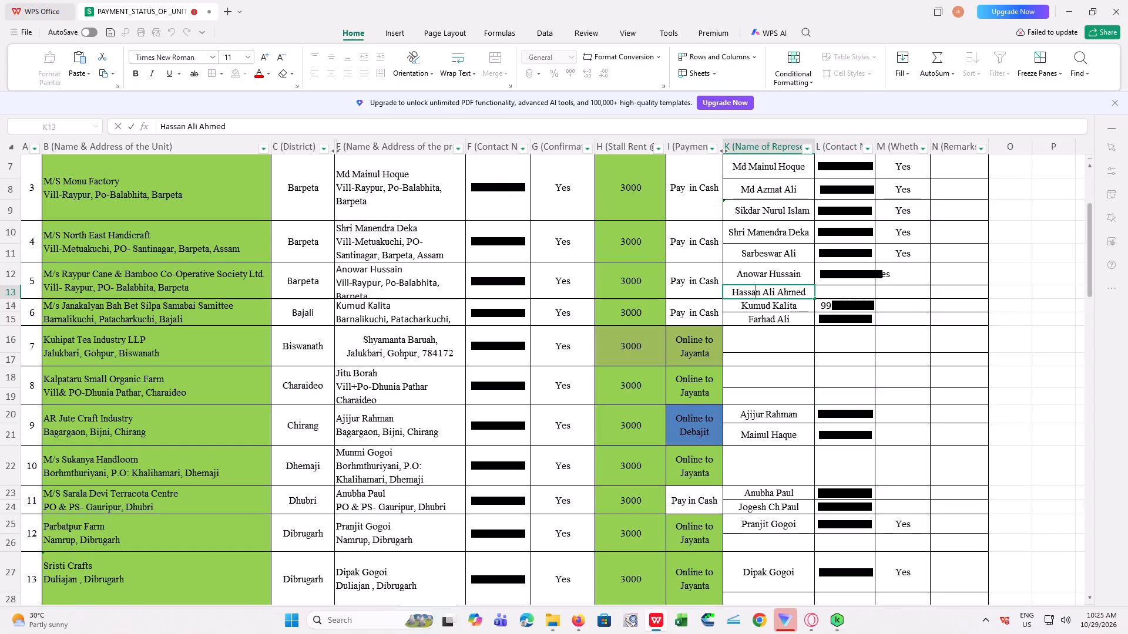
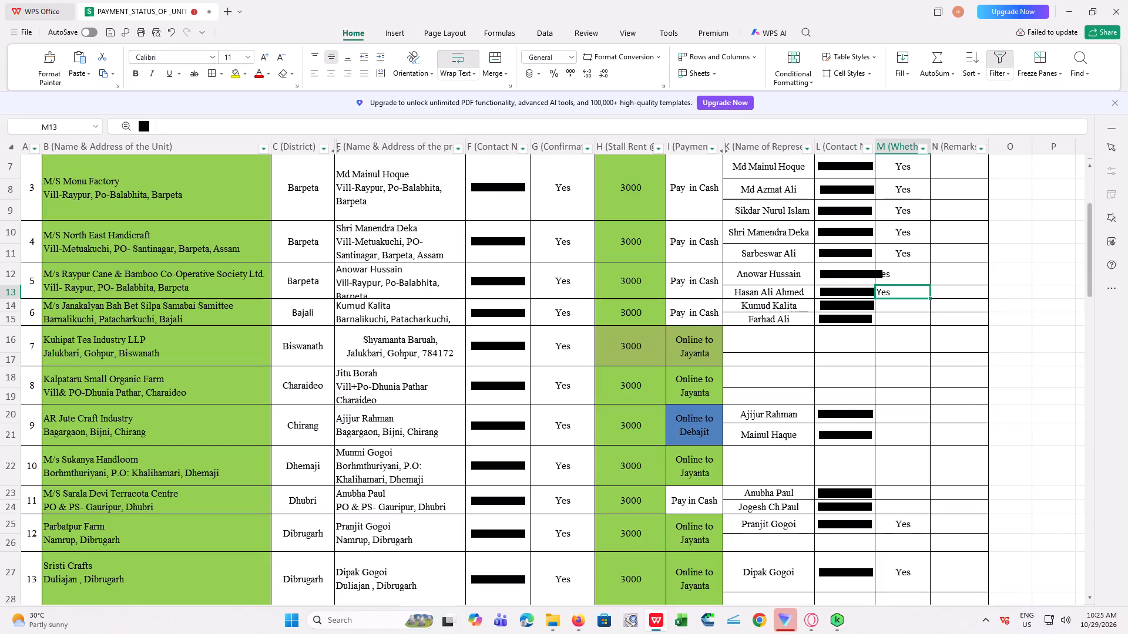
# Fill the photo status down as Yes for both M/s Janakalyan Bah Bet Silpa Samabai Samittee representatives in cells M14 and M15.
pyautogui.click(774, 343)
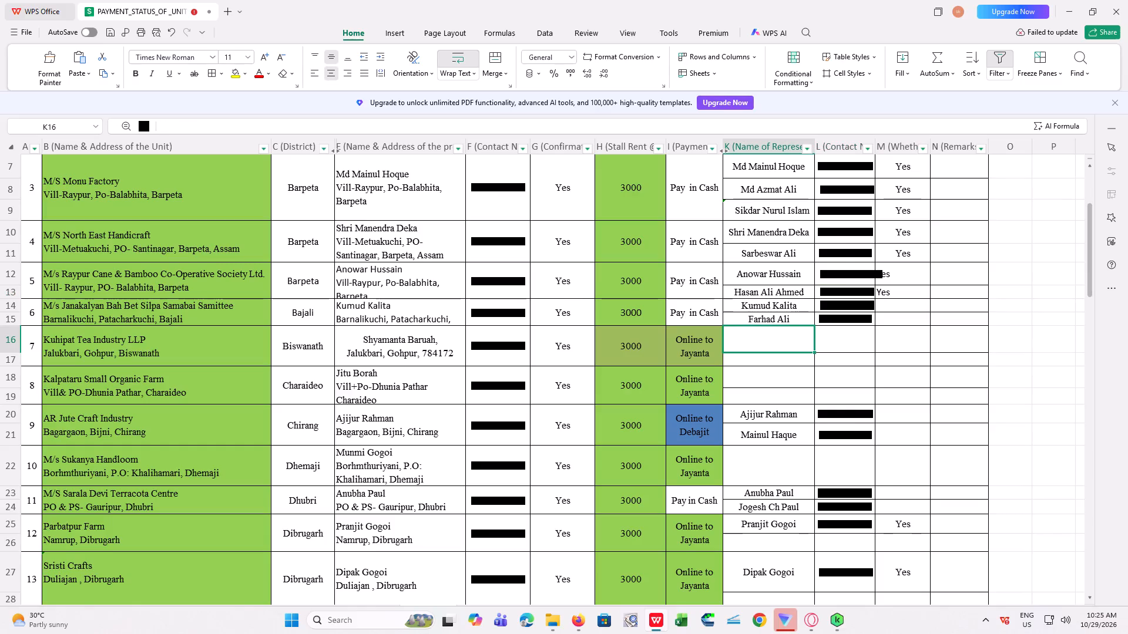
pyautogui.click(878, 302)
pyautogui.hotkey('ctrl', 'd')
pyautogui.click(889, 319)
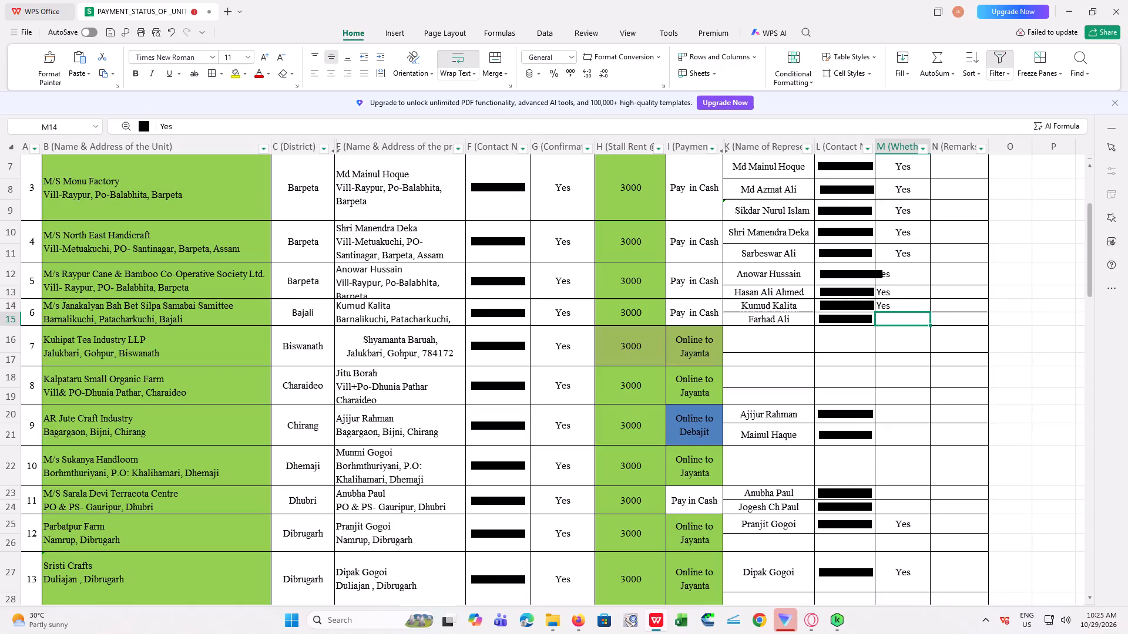
pyautogui.hotkey('ctrl', 'd')
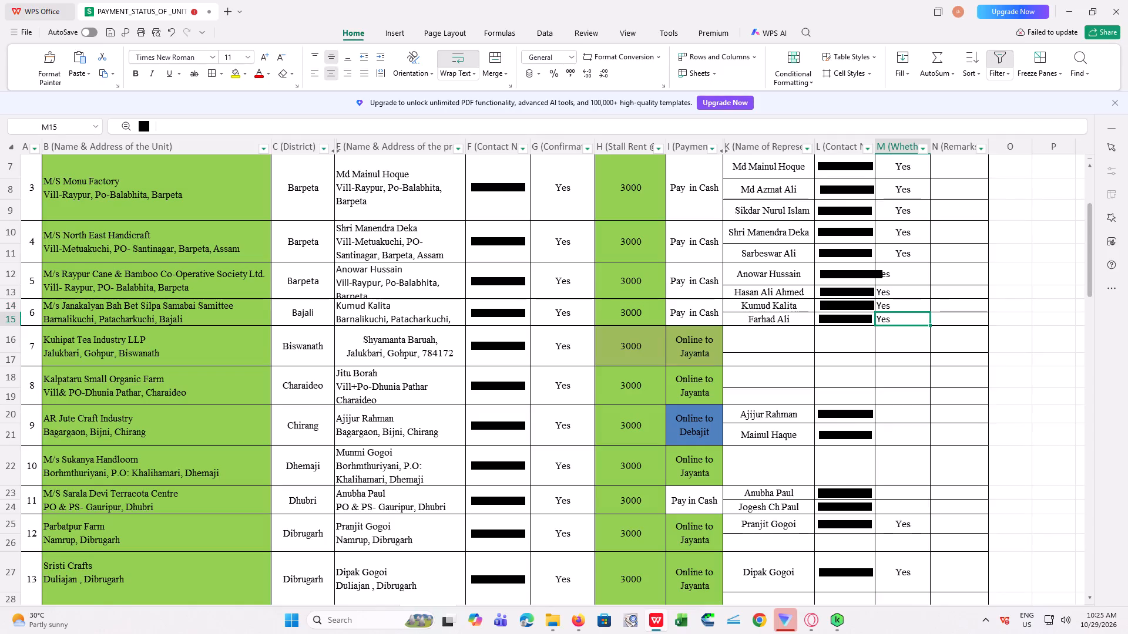
# Search for Inara and examine the Inara Store representatives' names, contact numbers, photo status and remarks, plus the units listed below it.
pyautogui.hotkey('ctrl', 'f')
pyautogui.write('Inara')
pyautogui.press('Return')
pyautogui.click(696, 424)
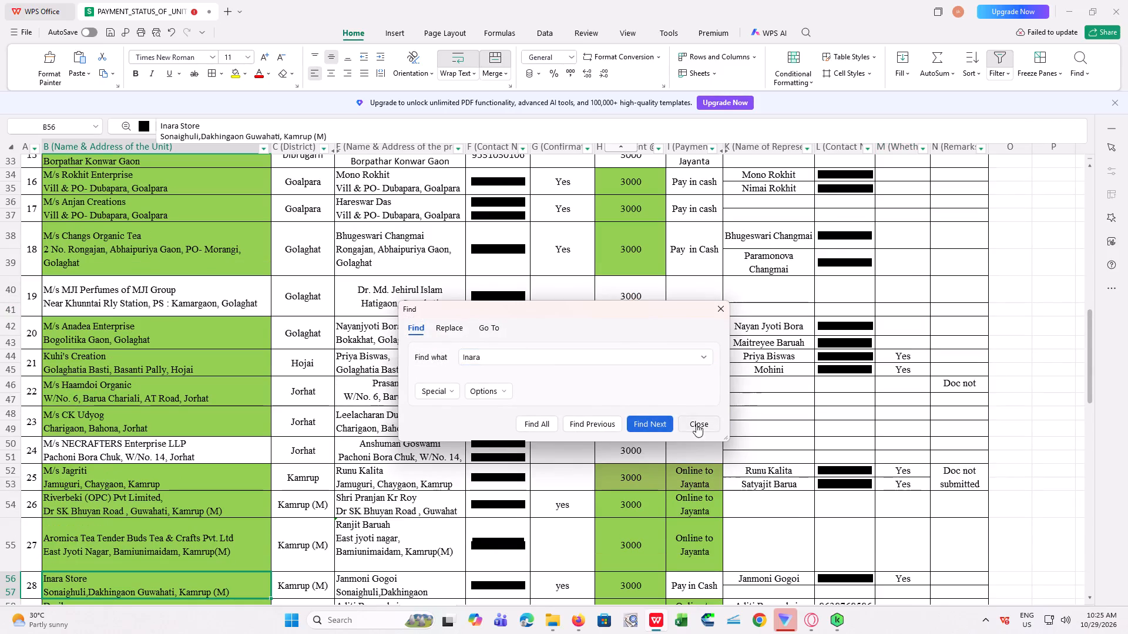
pyautogui.press('Tab')
pyautogui.press('Tab')
pyautogui.press('Tab')
pyautogui.press('Tab')
pyautogui.press('Tab')
pyautogui.press('Tab')
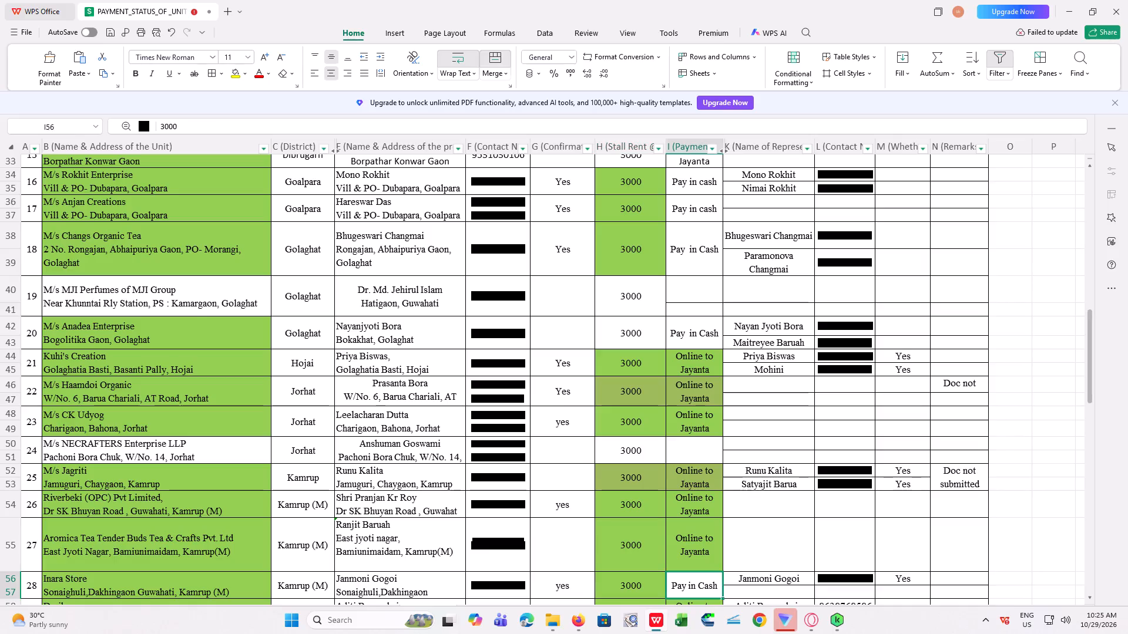
pyautogui.press('Tab')
pyautogui.press('Tab')
pyautogui.press('Tab')
pyautogui.press('Tab')
pyautogui.press('Tab')
pyautogui.press('Tab')
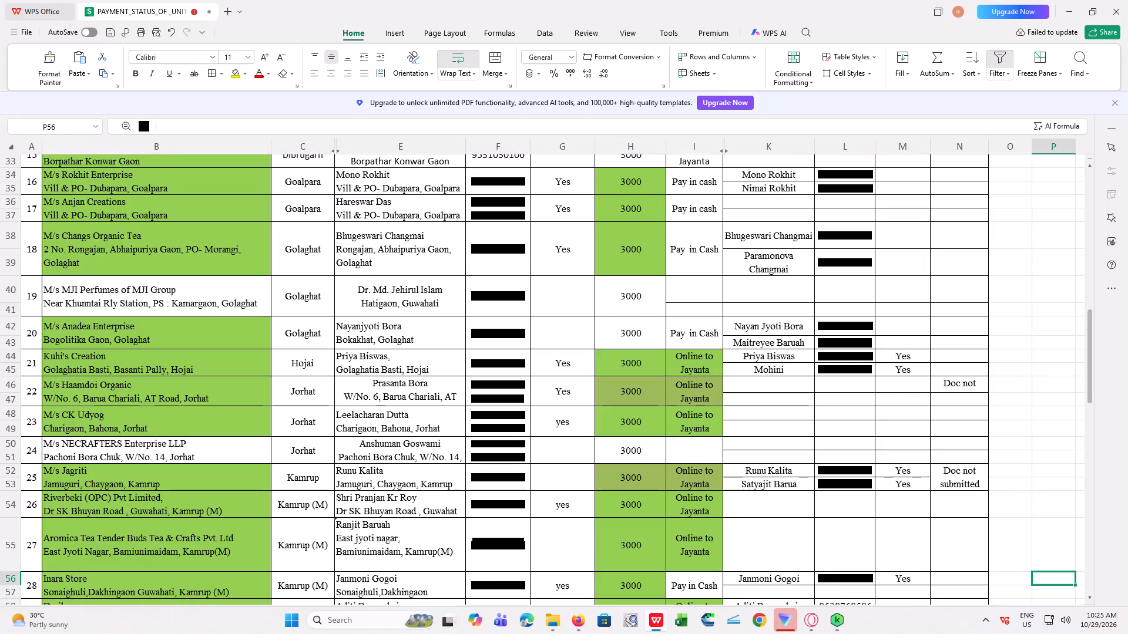
pyautogui.click(953, 575)
pyautogui.click(839, 591)
pyautogui.click(774, 591)
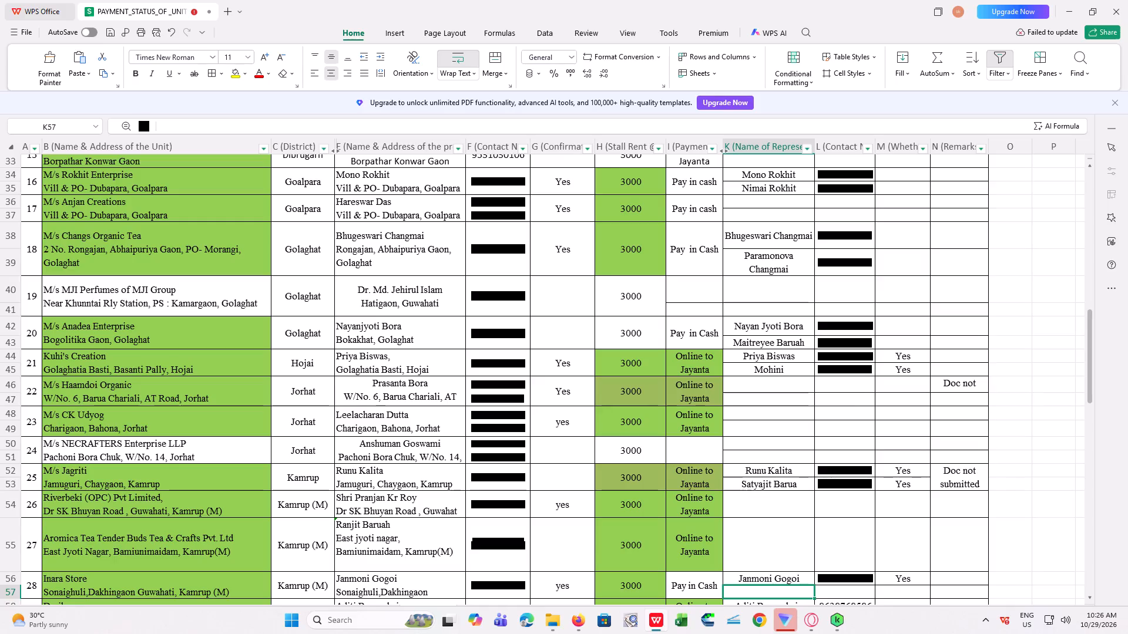
pyautogui.scroll(-4, 864, 562)
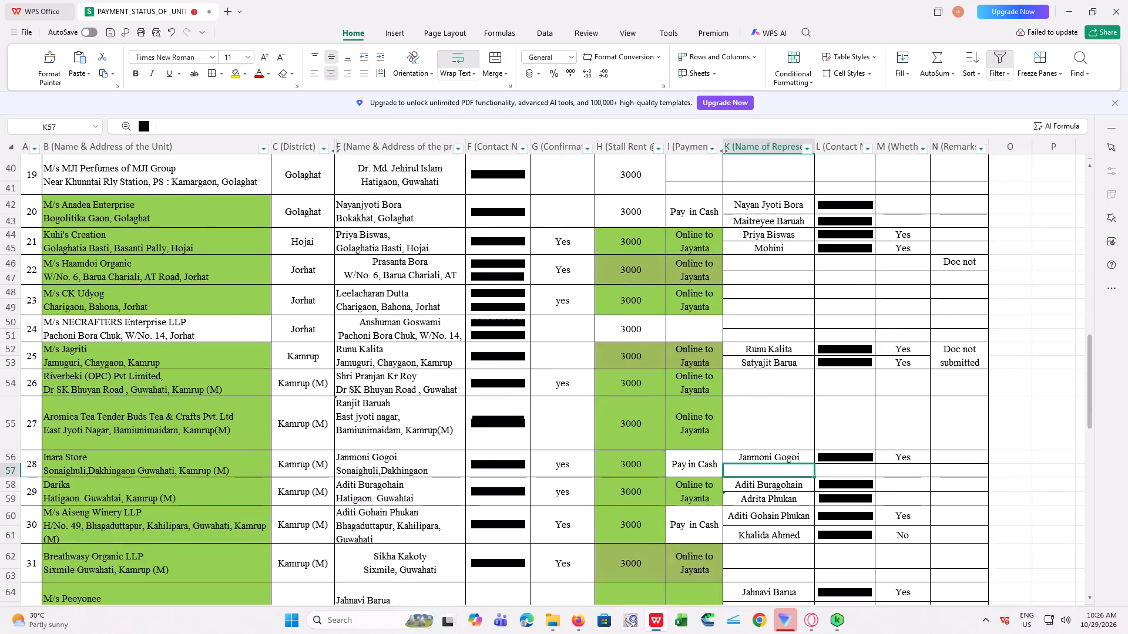
pyautogui.scroll(-4, 770, 555)
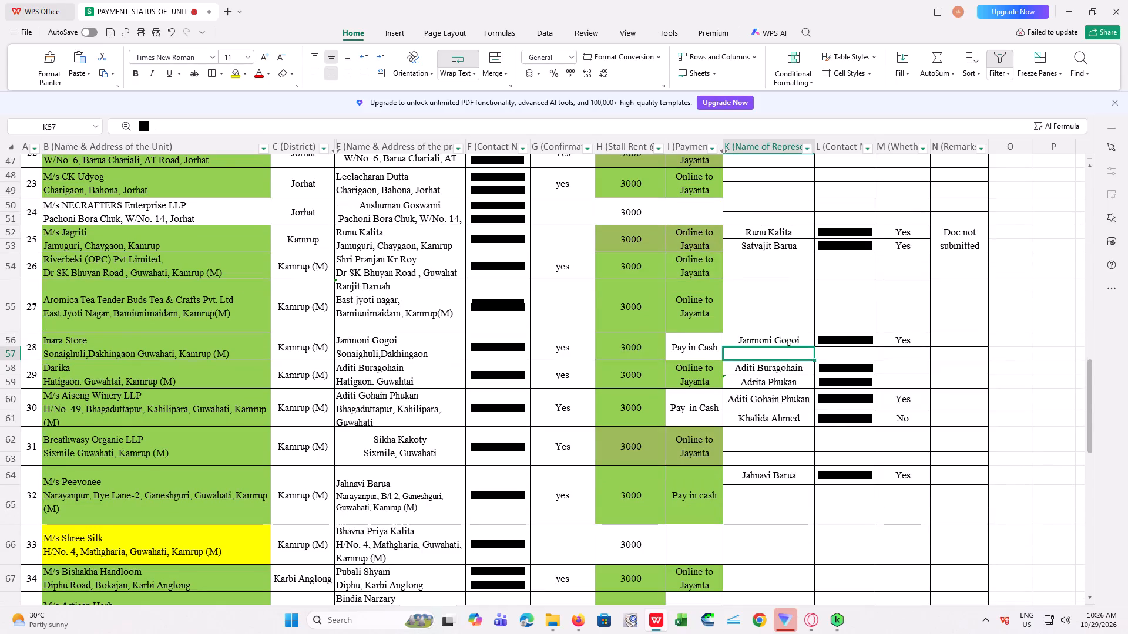
# Search for Moitree and locate the second representative's row of M/s Moitree Enterprises.
pyautogui.hotkey('ctrl', 'f')
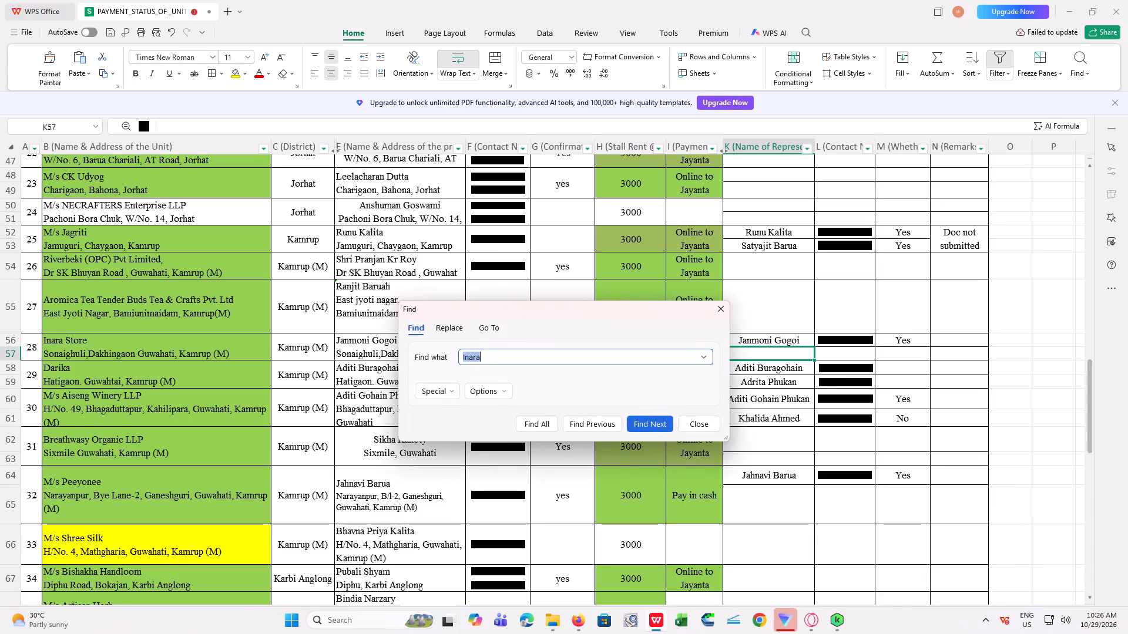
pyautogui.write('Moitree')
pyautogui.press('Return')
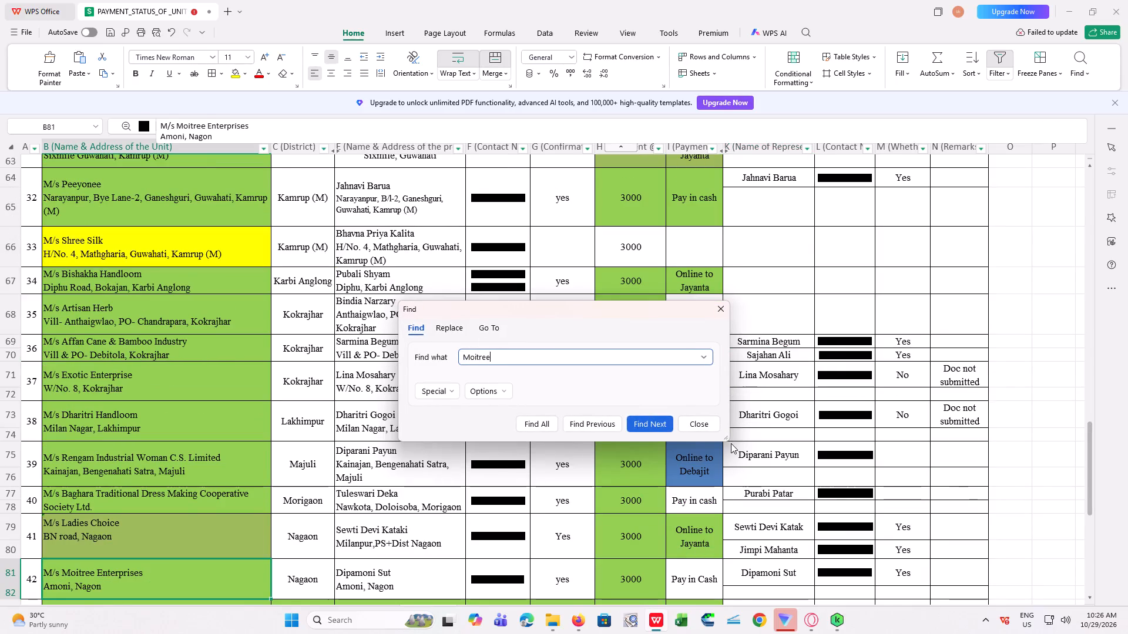
pyautogui.click(711, 430)
pyautogui.click(771, 591)
pyautogui.scroll(-2, 774, 586)
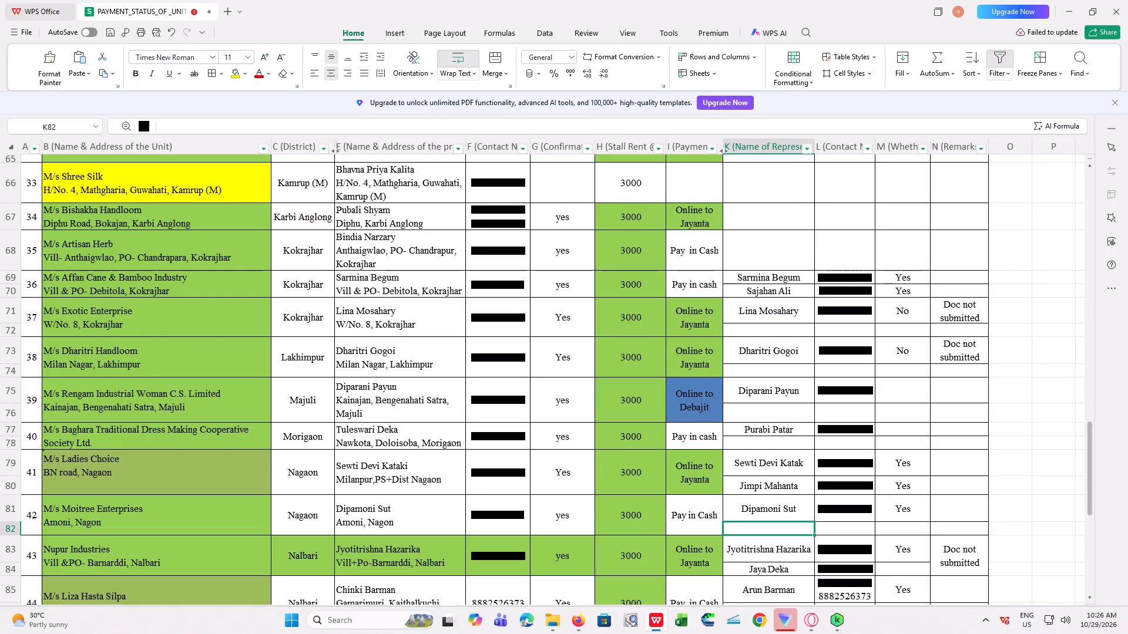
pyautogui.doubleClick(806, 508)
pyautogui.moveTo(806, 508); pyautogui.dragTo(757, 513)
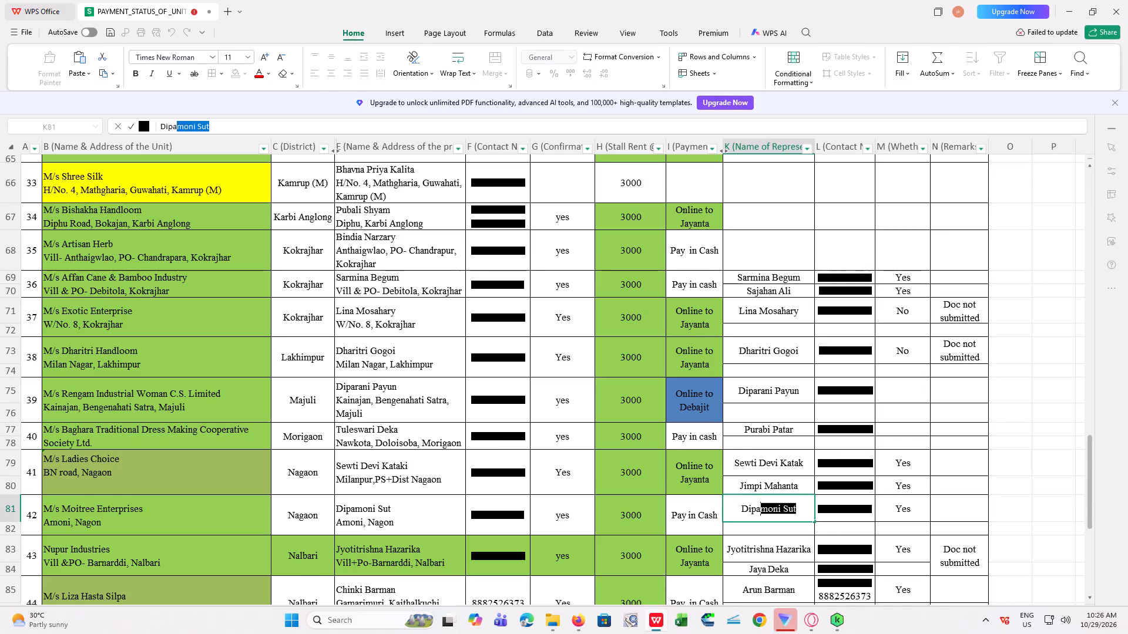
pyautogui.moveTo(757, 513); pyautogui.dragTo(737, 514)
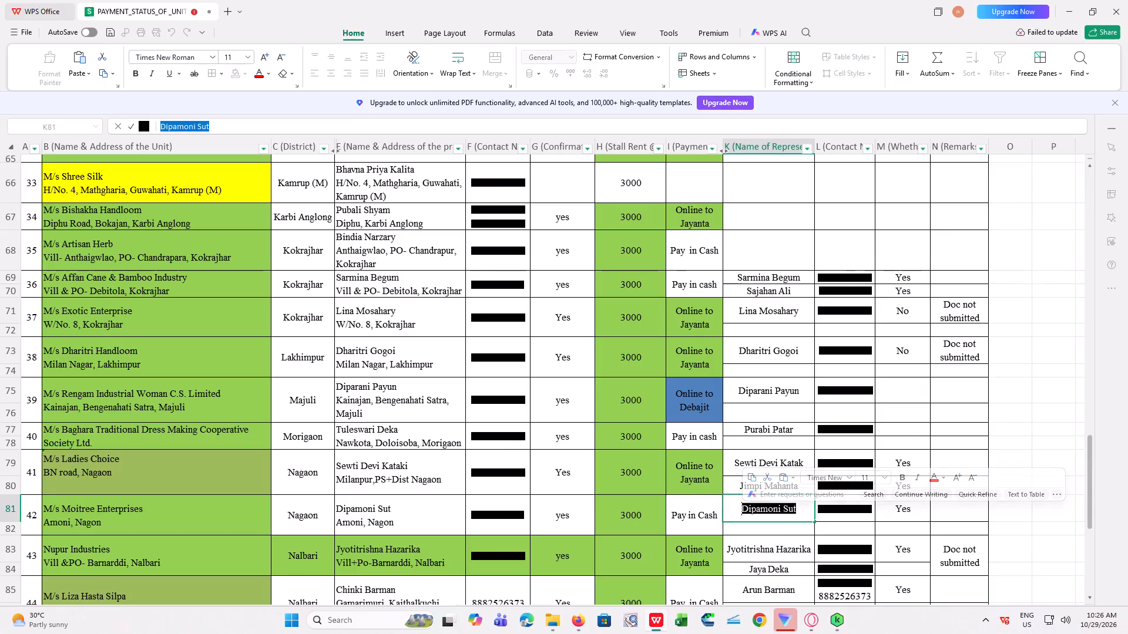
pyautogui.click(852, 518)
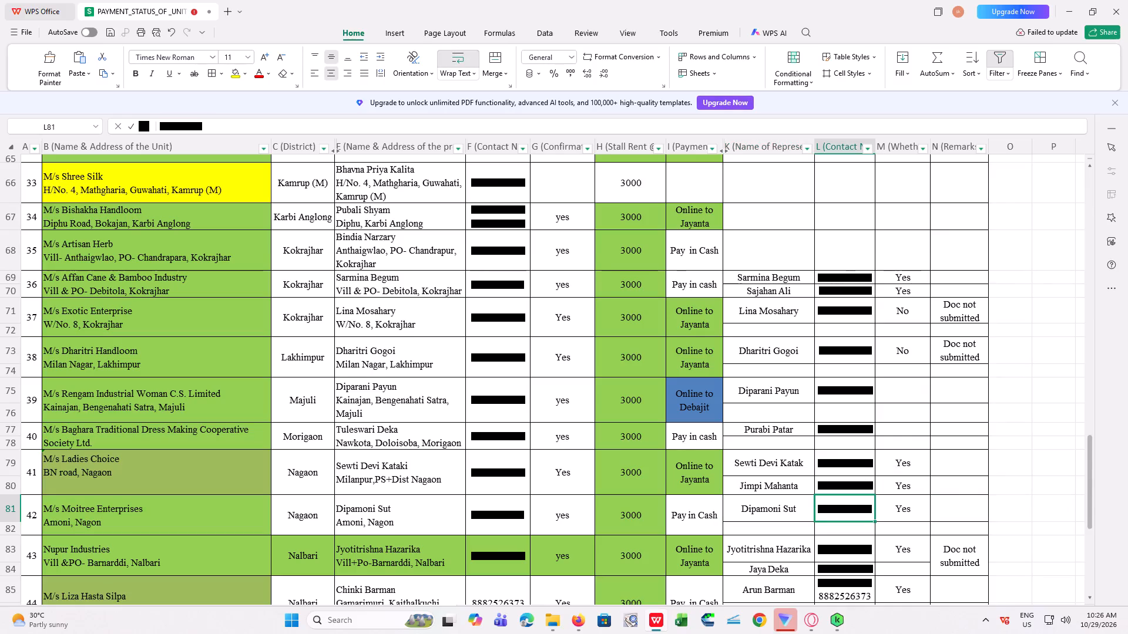
# Enter the second representative's name for M/s Moitree Enterprises in cell K82.
pyautogui.click(748, 535)
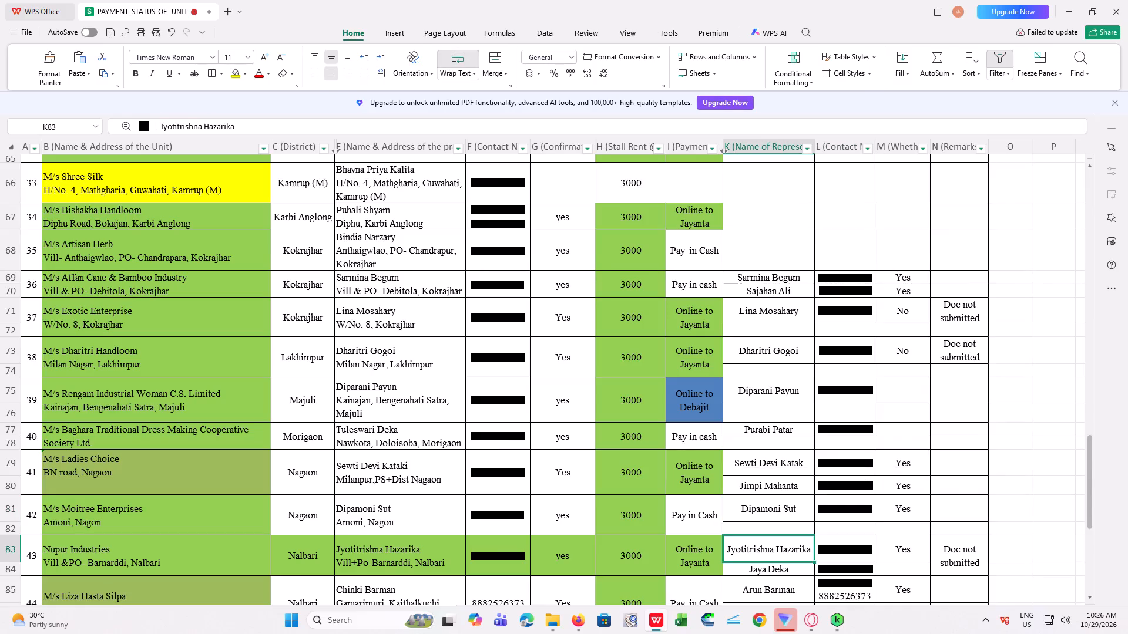
pyautogui.click(752, 529)
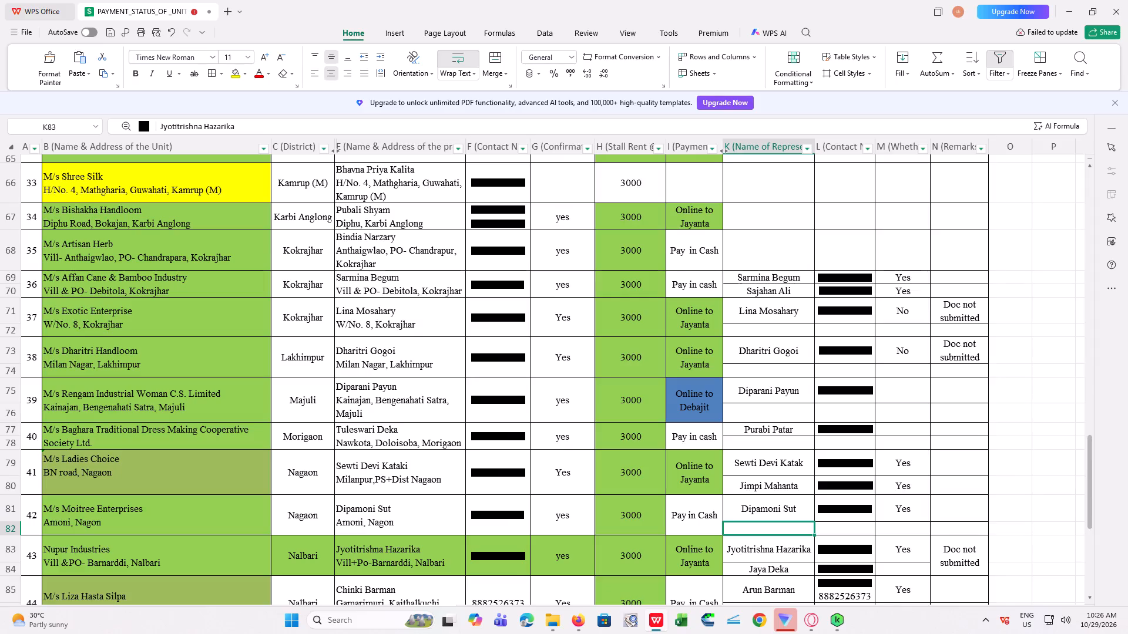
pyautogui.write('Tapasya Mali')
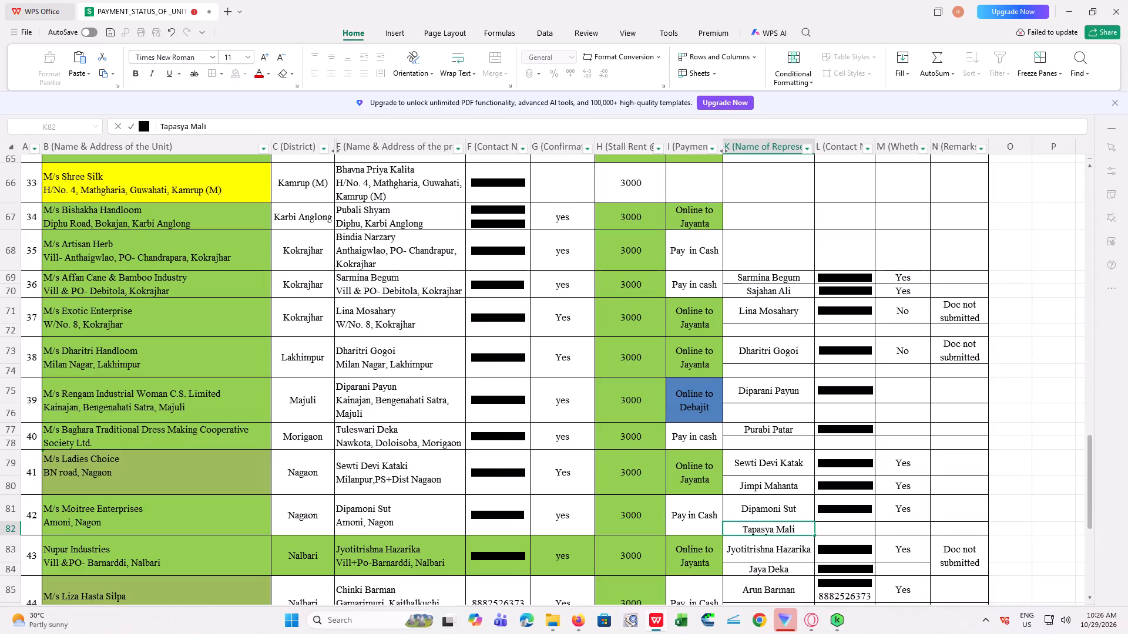
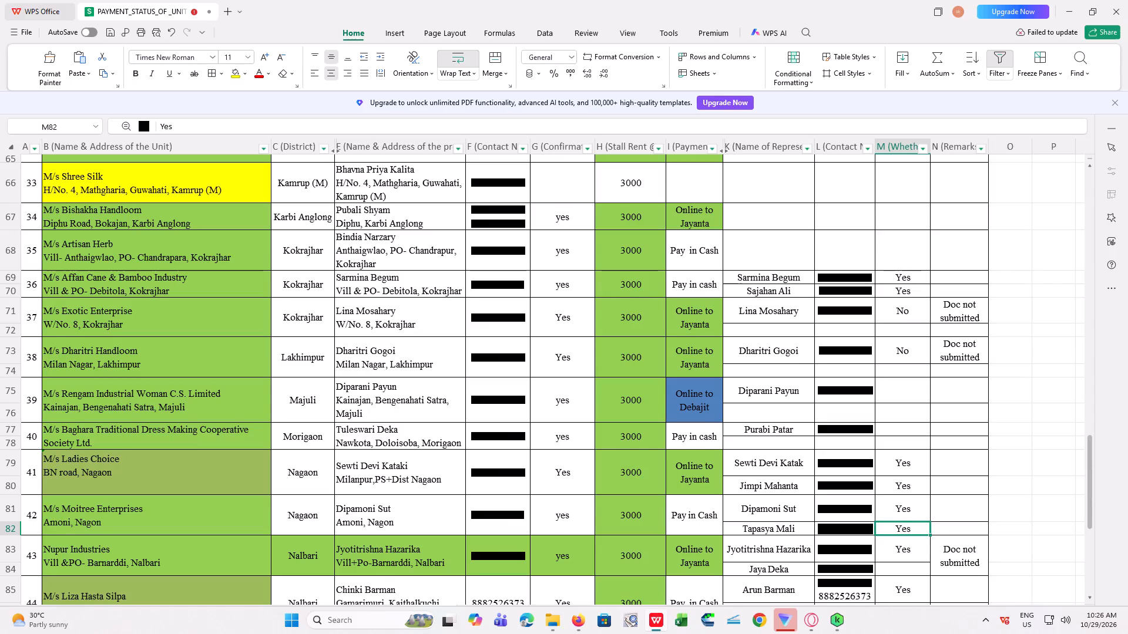
# Search the sheet for the unit name Srishti.
pyautogui.scroll(-3, 753, 540)
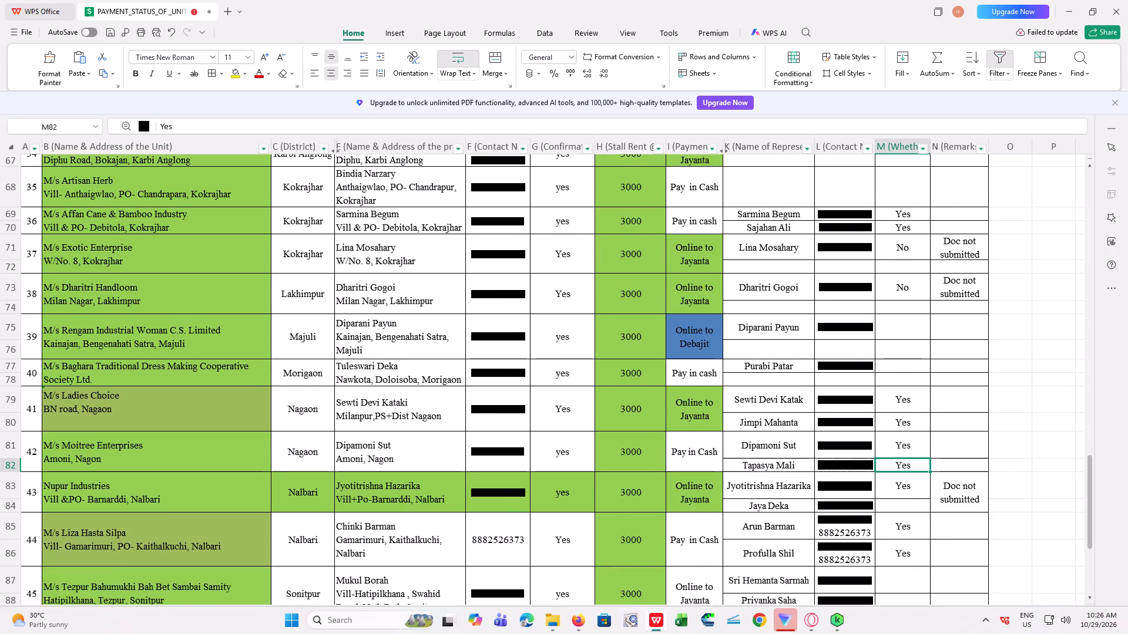
pyautogui.scroll(-5, 716, 487)
pyautogui.scroll(-1, 626, 505)
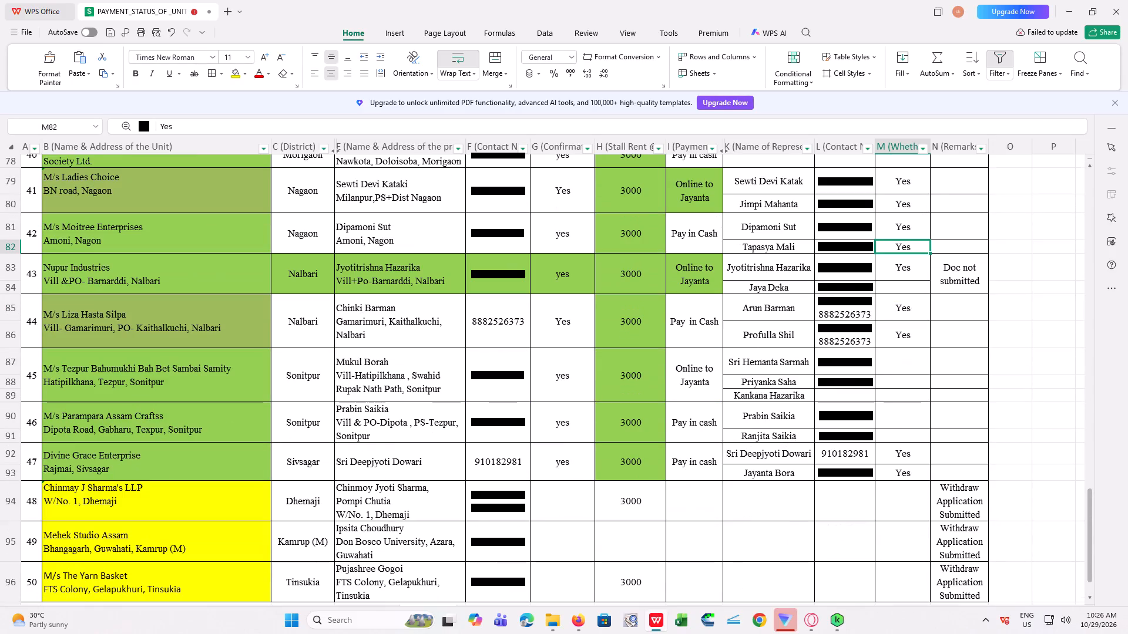
pyautogui.hotkey('ctrl', 'f')
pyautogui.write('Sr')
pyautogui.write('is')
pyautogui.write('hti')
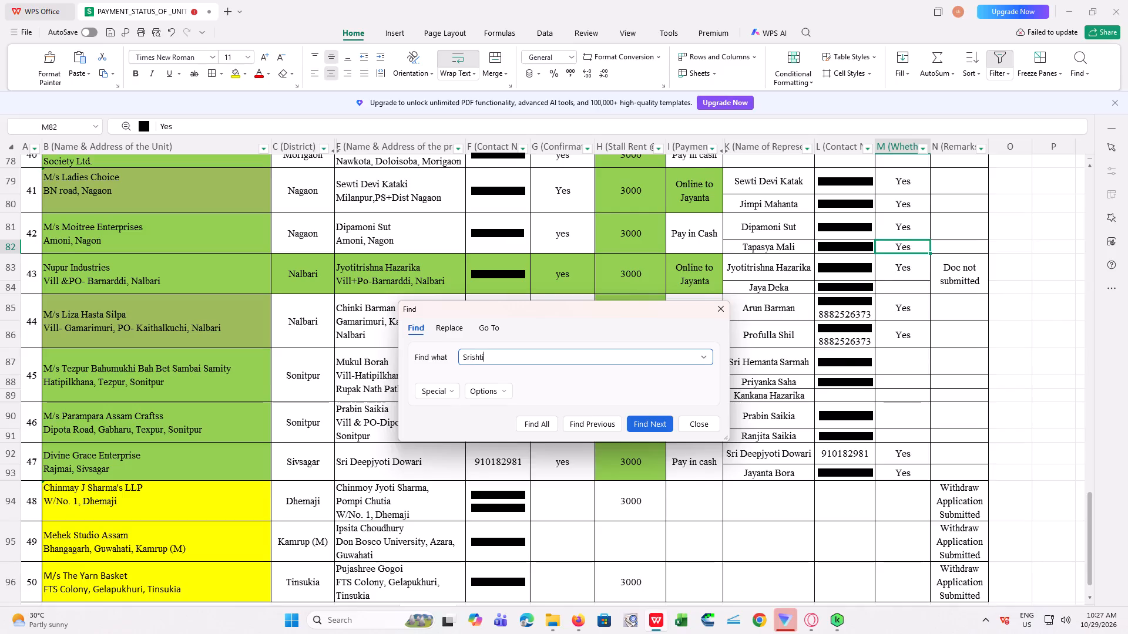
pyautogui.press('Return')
pyautogui.click(660, 394)
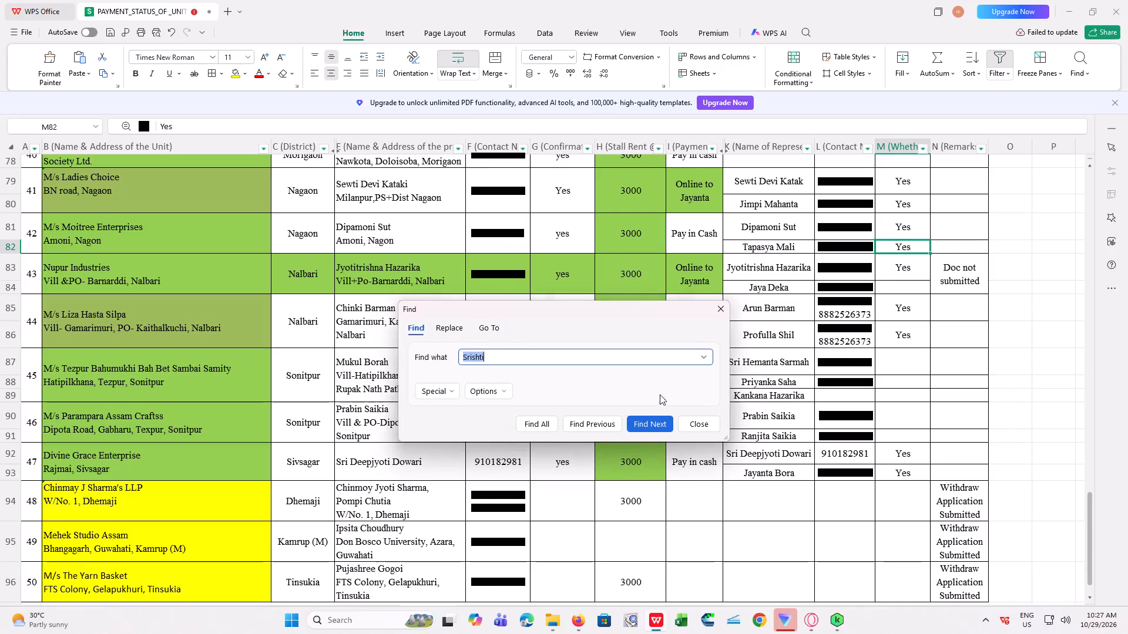
# Correct the search term to Sristi and locate the Sristi Crafts entry in the unit name column.
pyautogui.click(498, 359)
pyautogui.press('BackSpace')
pyautogui.press('BackSpace')
pyautogui.press('BackSpace')
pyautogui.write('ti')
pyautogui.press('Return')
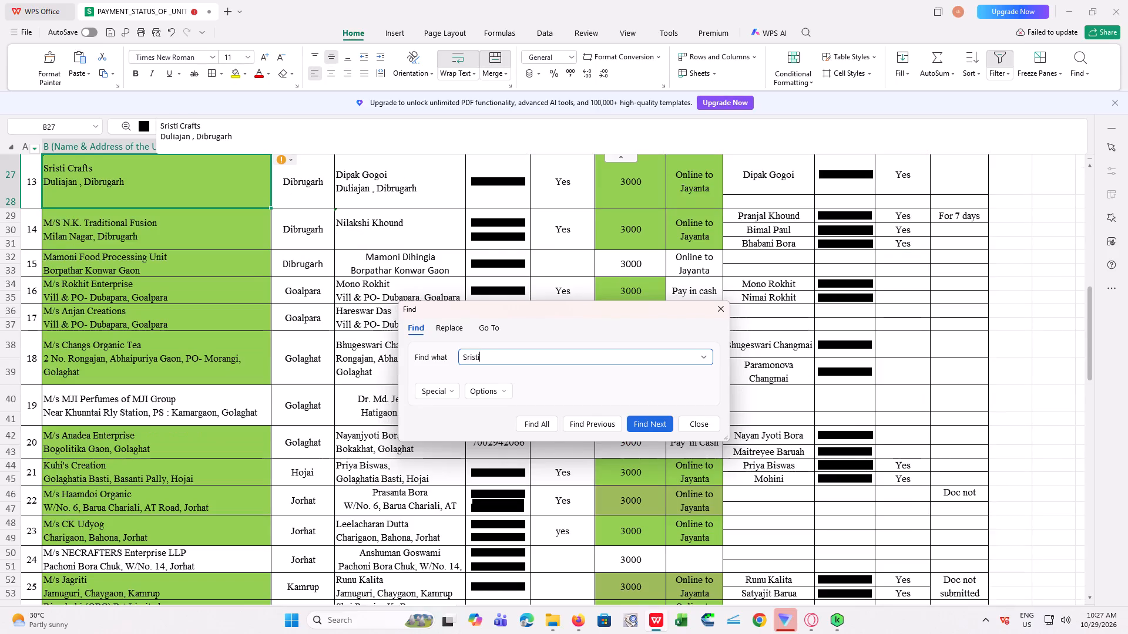
pyautogui.click(690, 426)
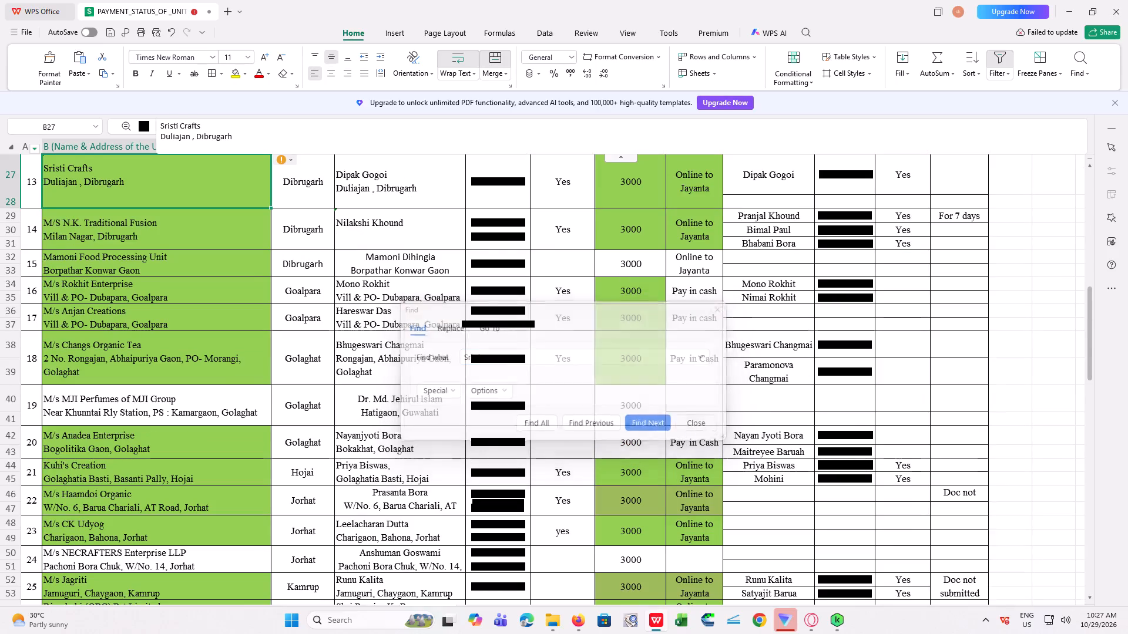
pyautogui.click(187, 176)
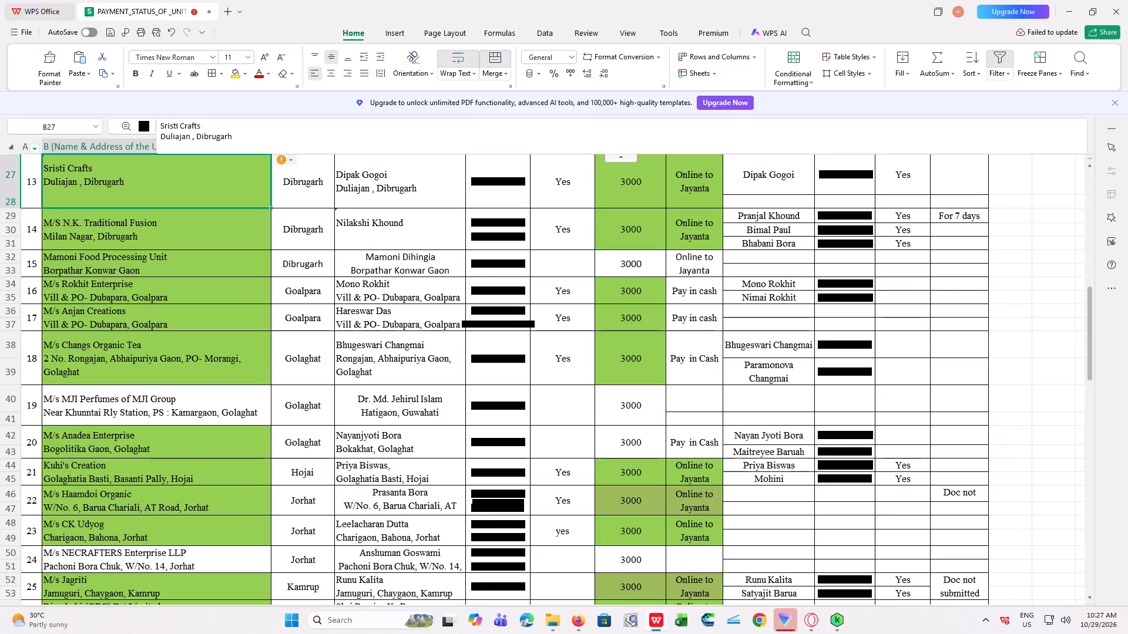
# Enter the second representative's name for Sristi Crafts in cell K28.
pyautogui.doubleClick(769, 202)
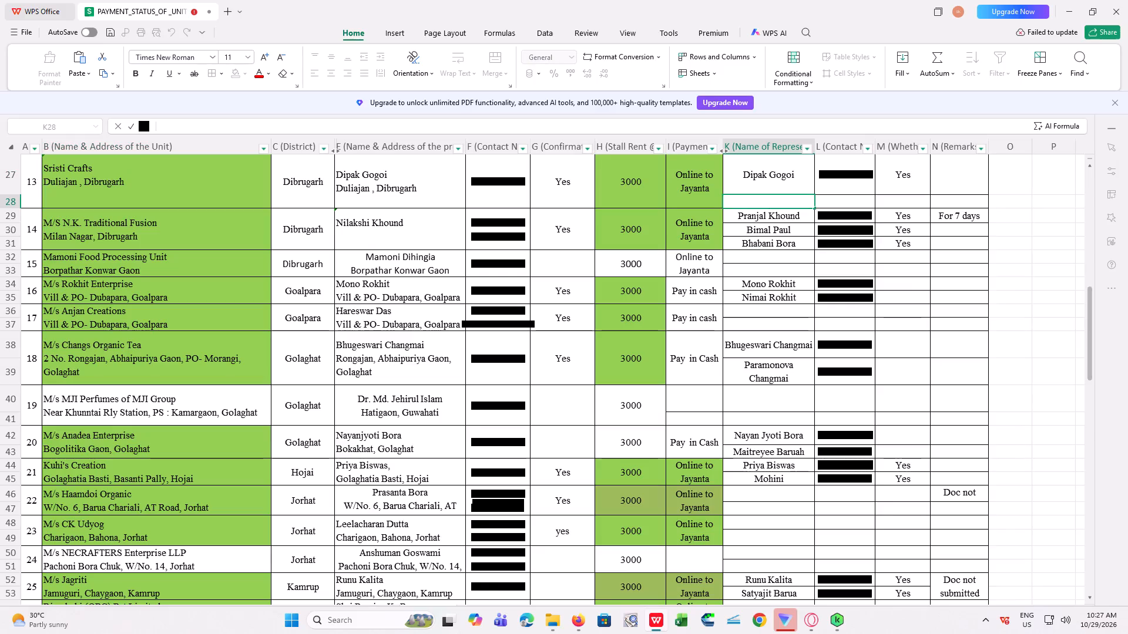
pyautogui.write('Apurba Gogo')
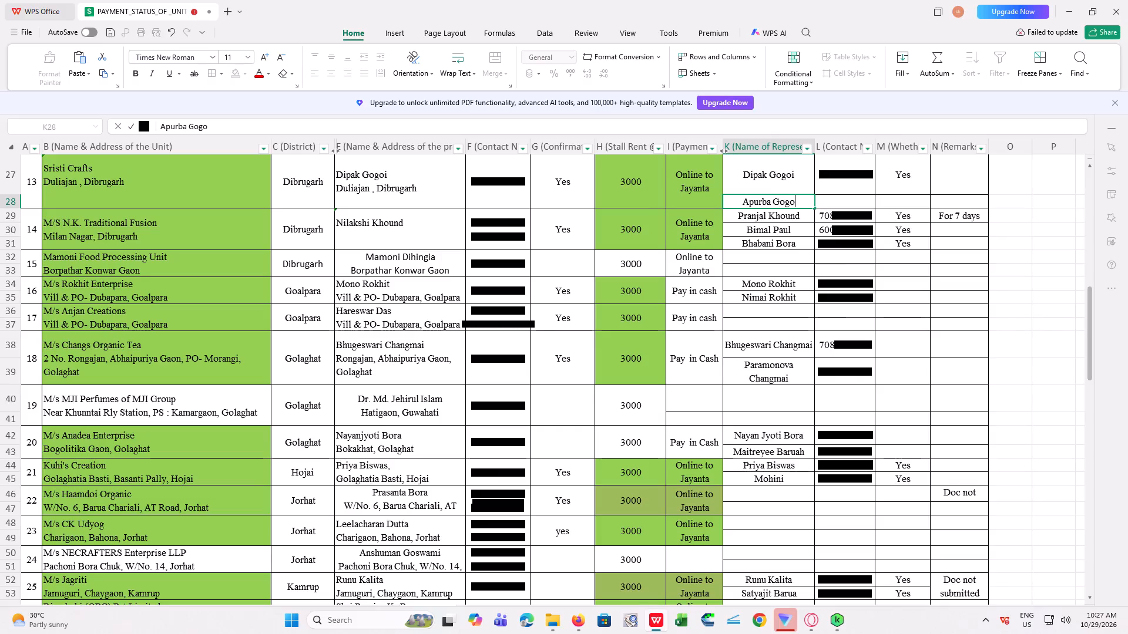
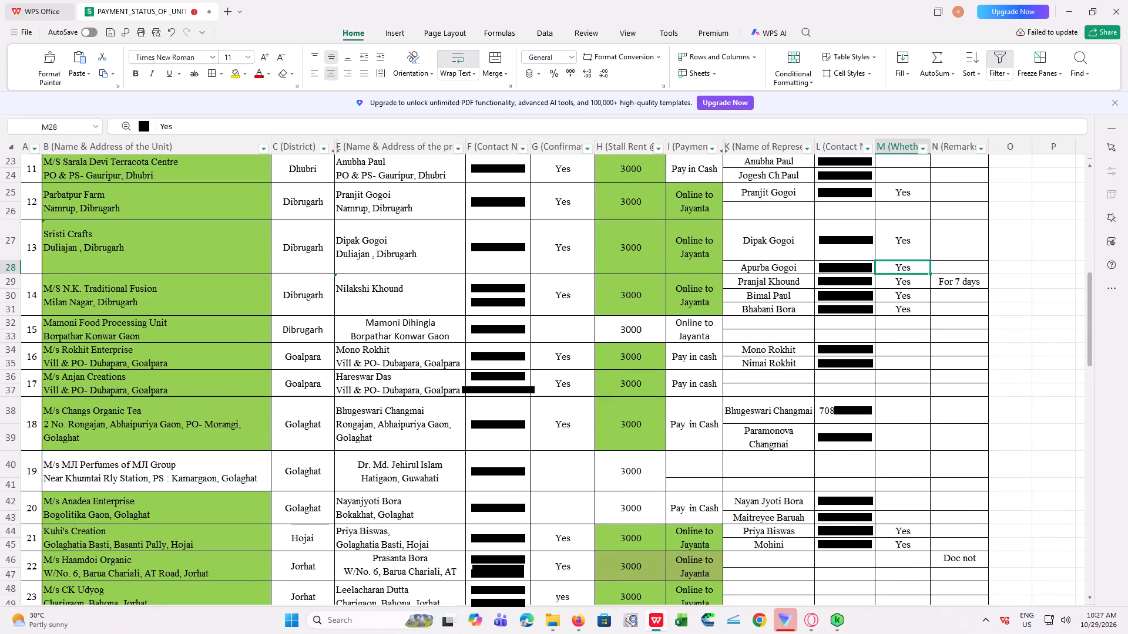
# Search the sheet for Tender to locate the Aromica Tea Tender Buds Tea & Crafts entry in the unit name column.
pyautogui.scroll(-1, 385, 359)
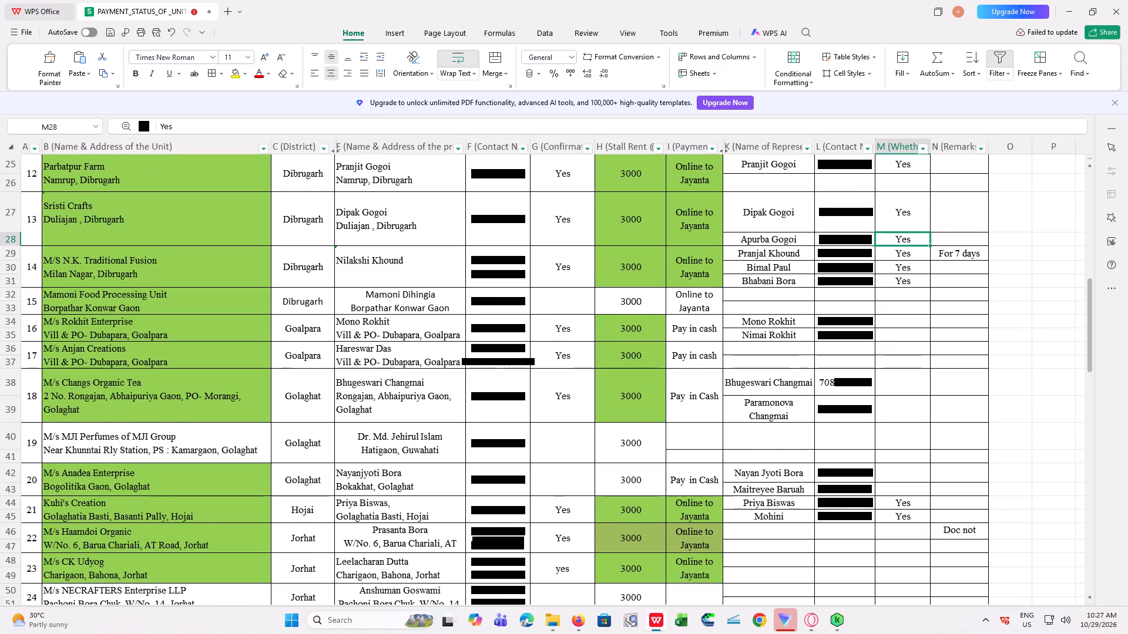
pyautogui.scroll(-2, 388, 359)
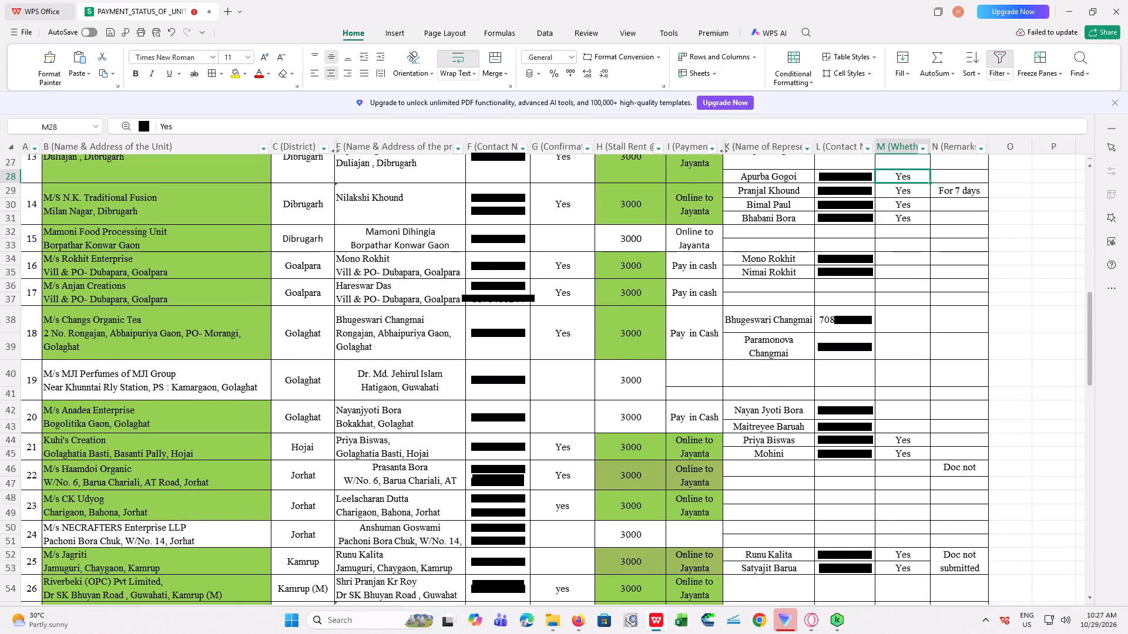
pyautogui.hotkey('ctrl', 'f')
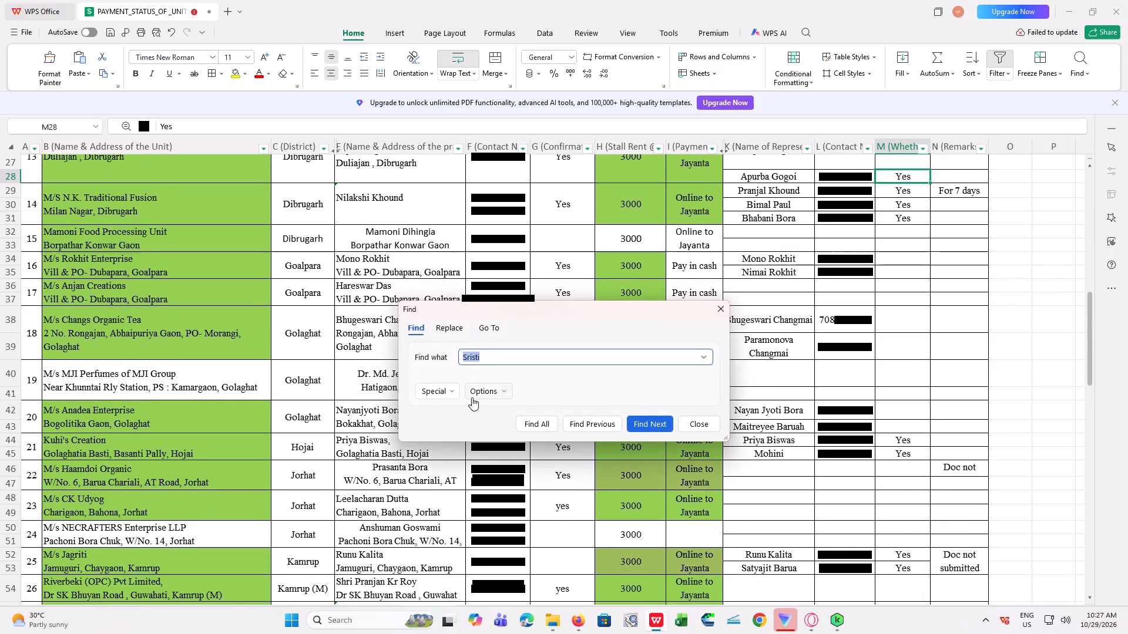
pyautogui.write('Tender')
pyautogui.press('Return')
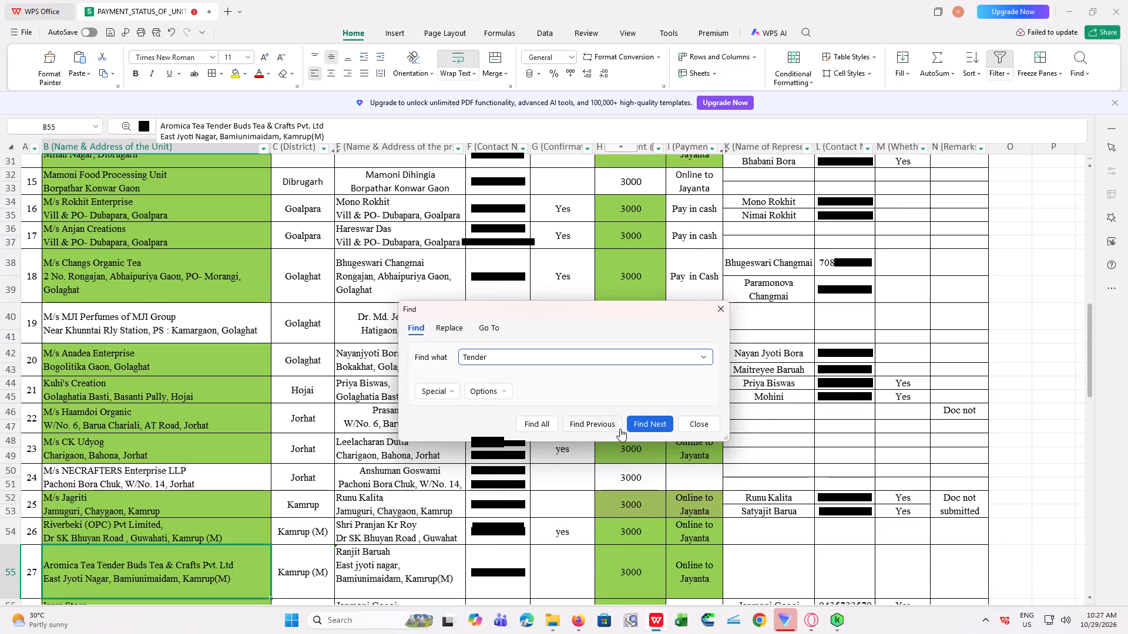
pyautogui.click(643, 421)
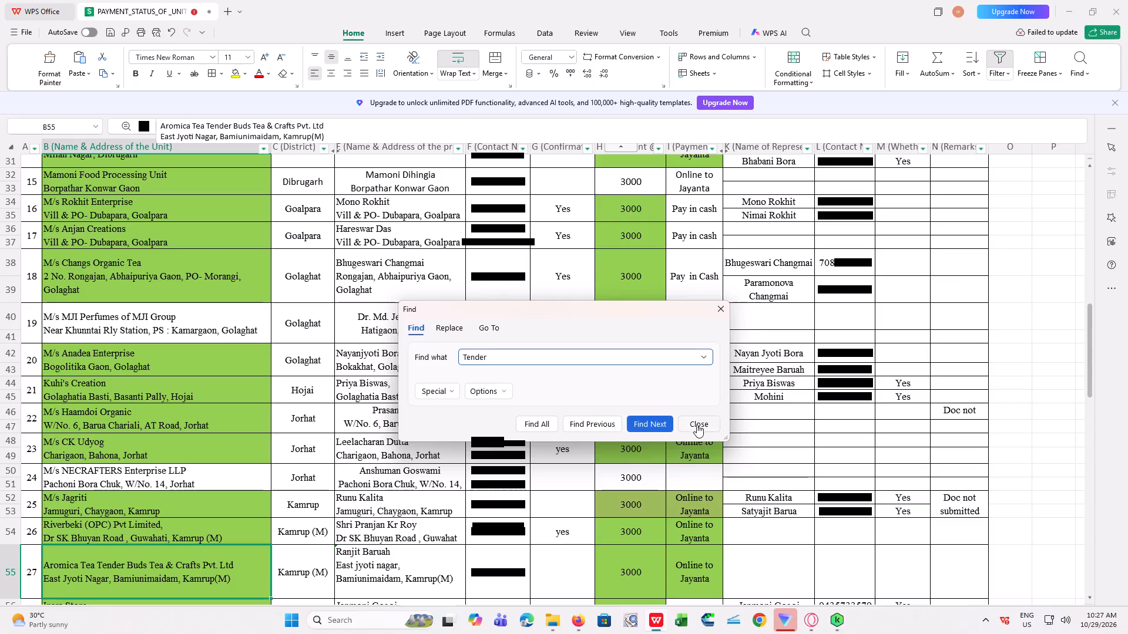
pyautogui.click(701, 423)
# Enter the first representative's name for Aromica Tea Tender Buds Tea & Crafts Pvt. Ltd in cell K55.
pyautogui.doubleClick(757, 569)
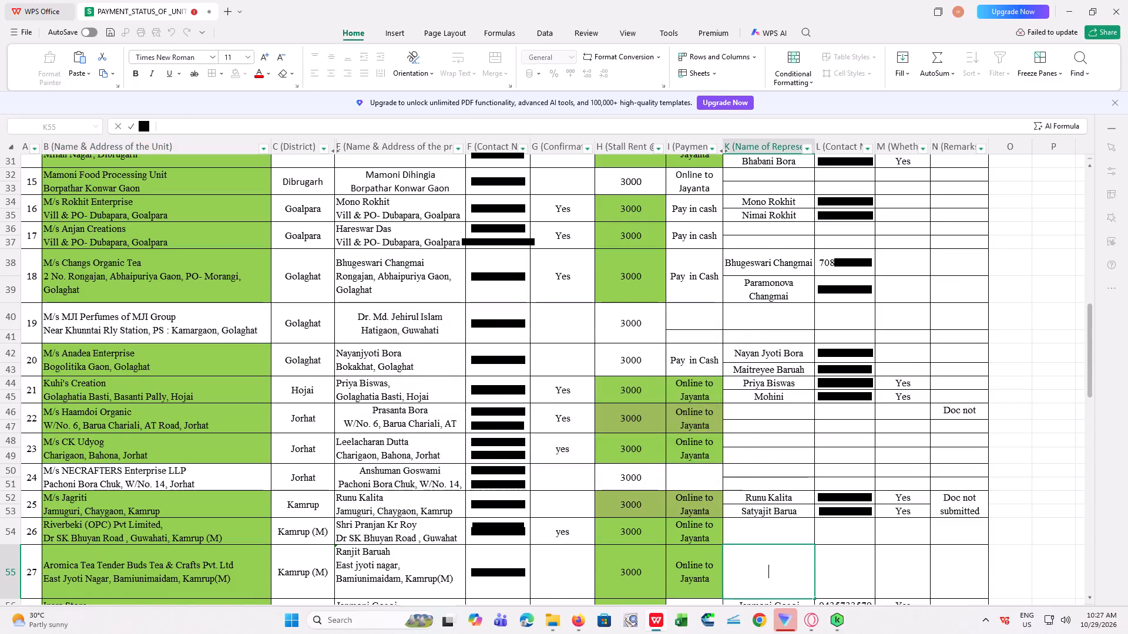
pyautogui.scroll(-3, 704, 582)
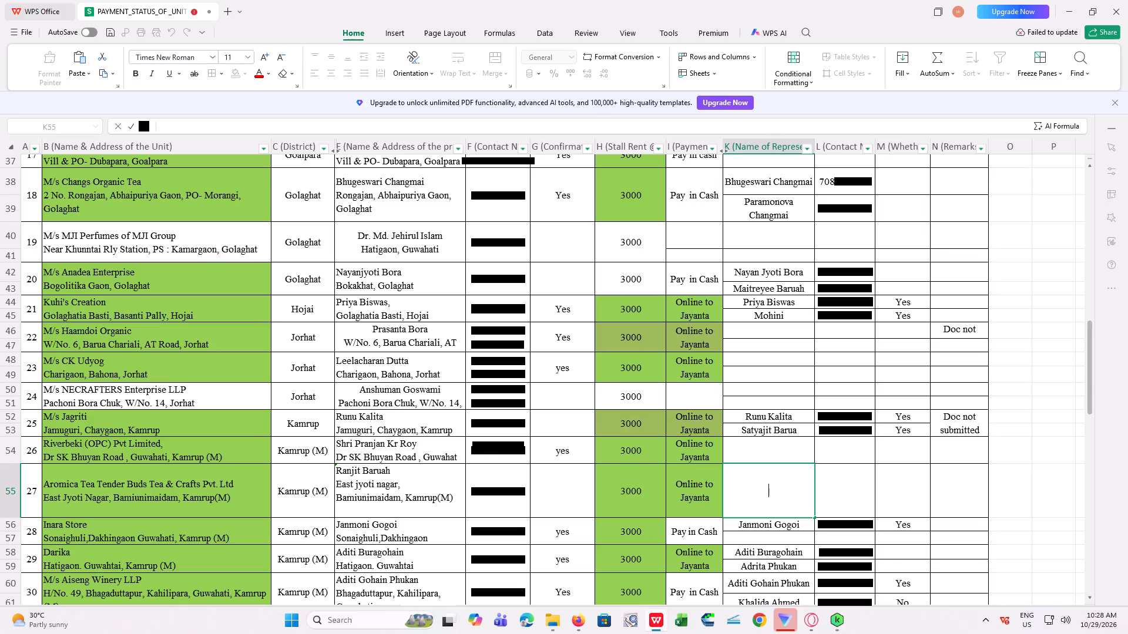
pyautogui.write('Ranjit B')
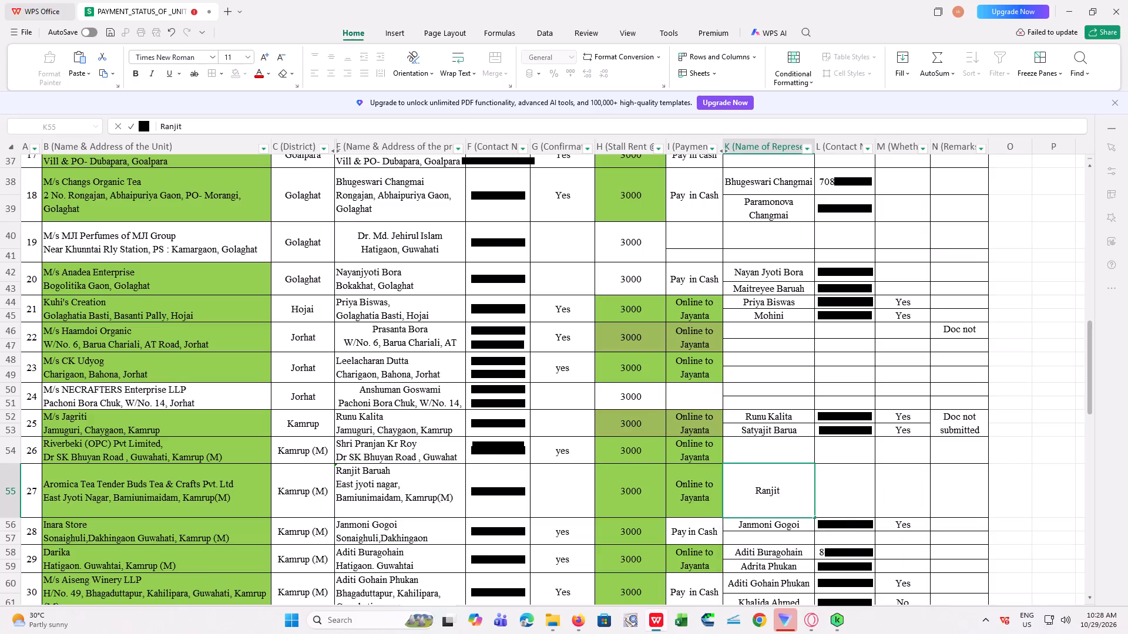
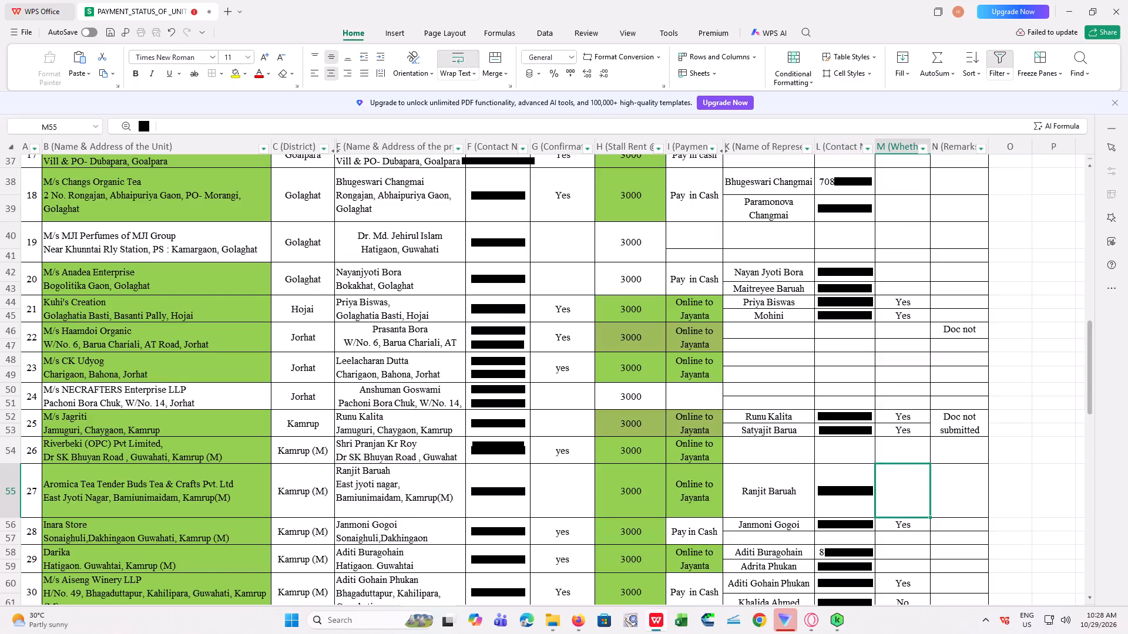
# Enter Yes as the photo status for the first Aromica Tea Tender Buds representative in cell M55.
pyautogui.write('Yes')
pyautogui.click(861, 506)
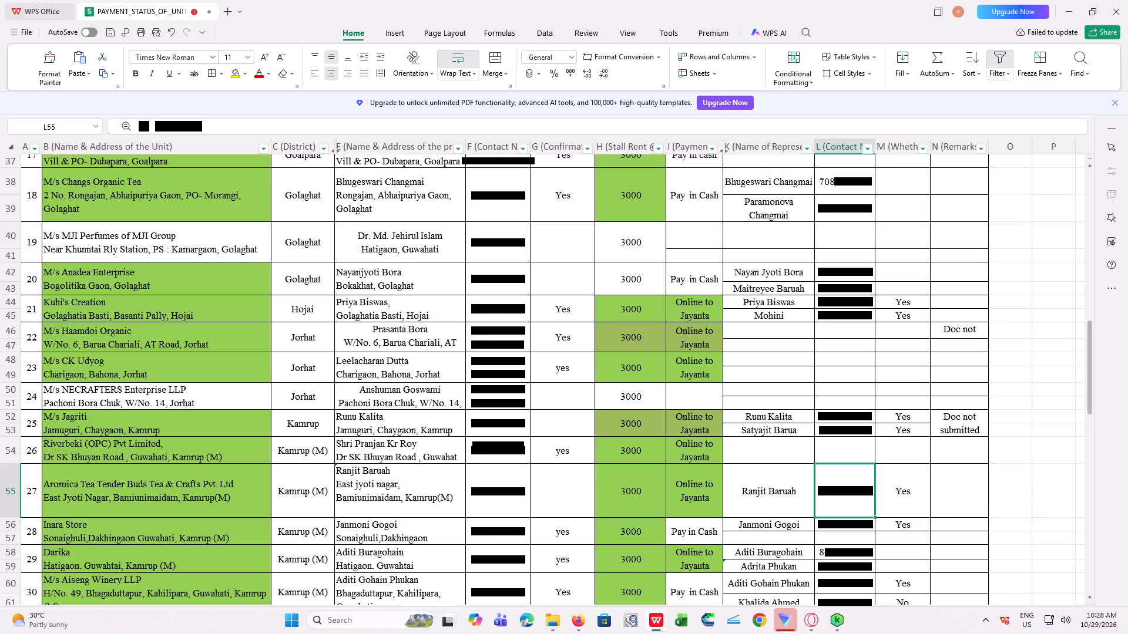
# Insert one blank row below row 55, the Aromica Tea Tender Buds Tea & Crafts entry.
pyautogui.click(11, 507)
pyautogui.rightClick(11, 507)
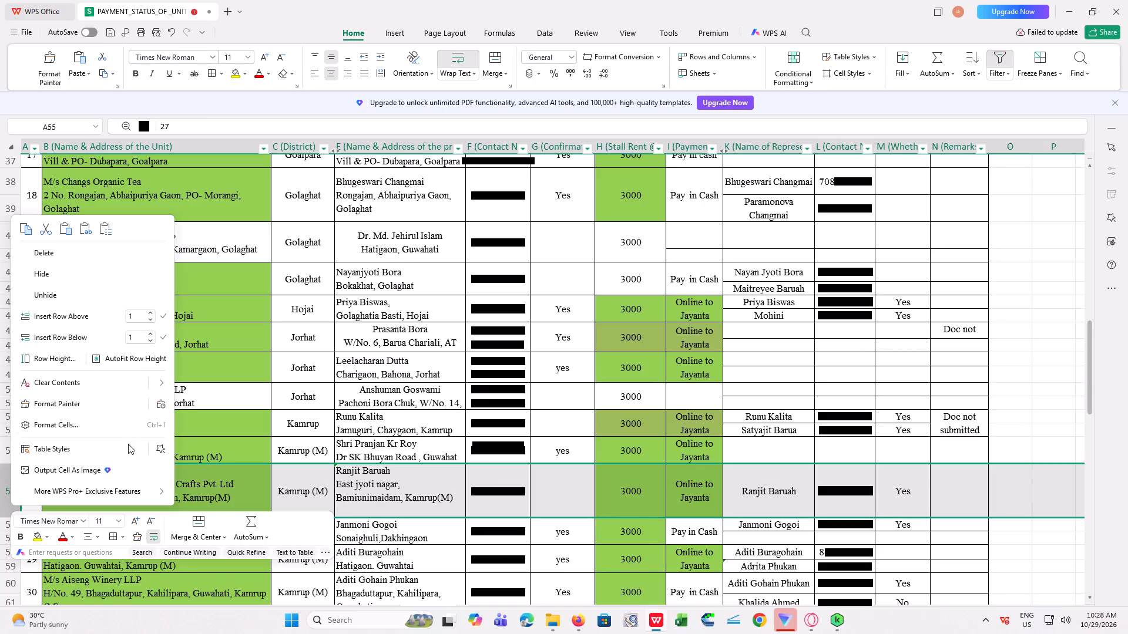
pyautogui.click(73, 337)
pyautogui.click(136, 484)
pyautogui.click(89, 483)
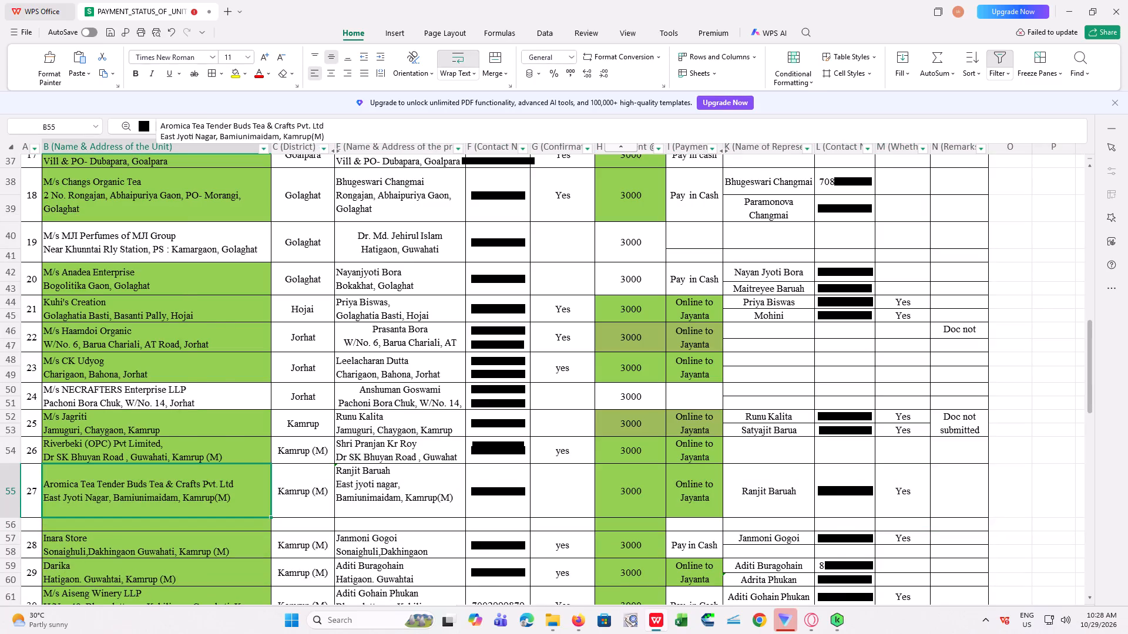
# Enter the second representative's name for Aromica Tea Tender Buds Tea & Crafts in cell K56.
pyautogui.click(751, 525)
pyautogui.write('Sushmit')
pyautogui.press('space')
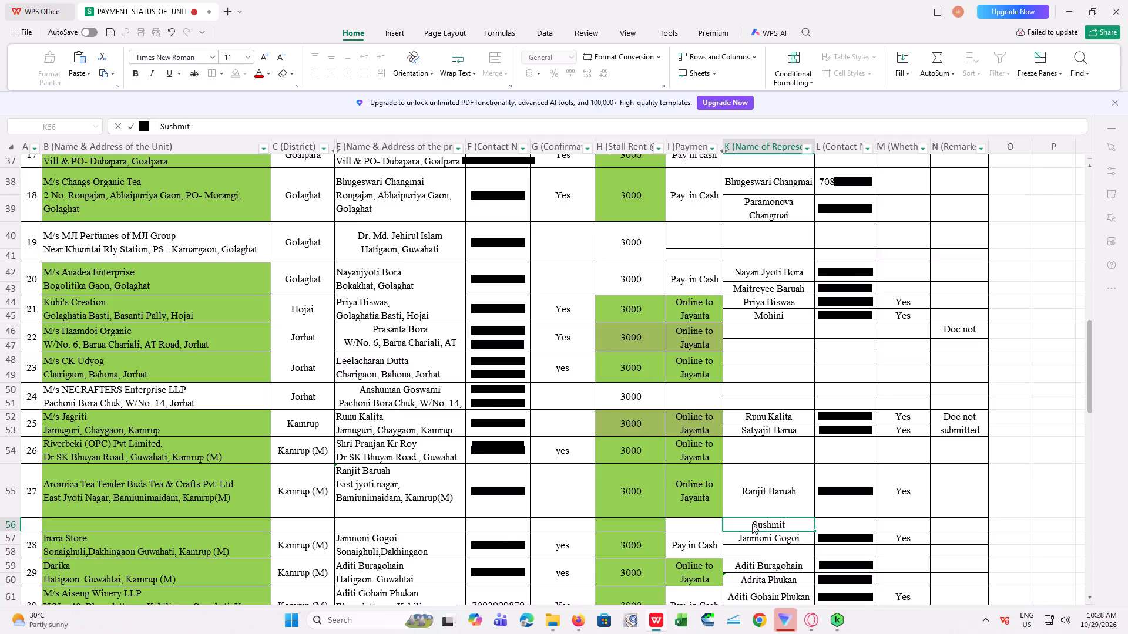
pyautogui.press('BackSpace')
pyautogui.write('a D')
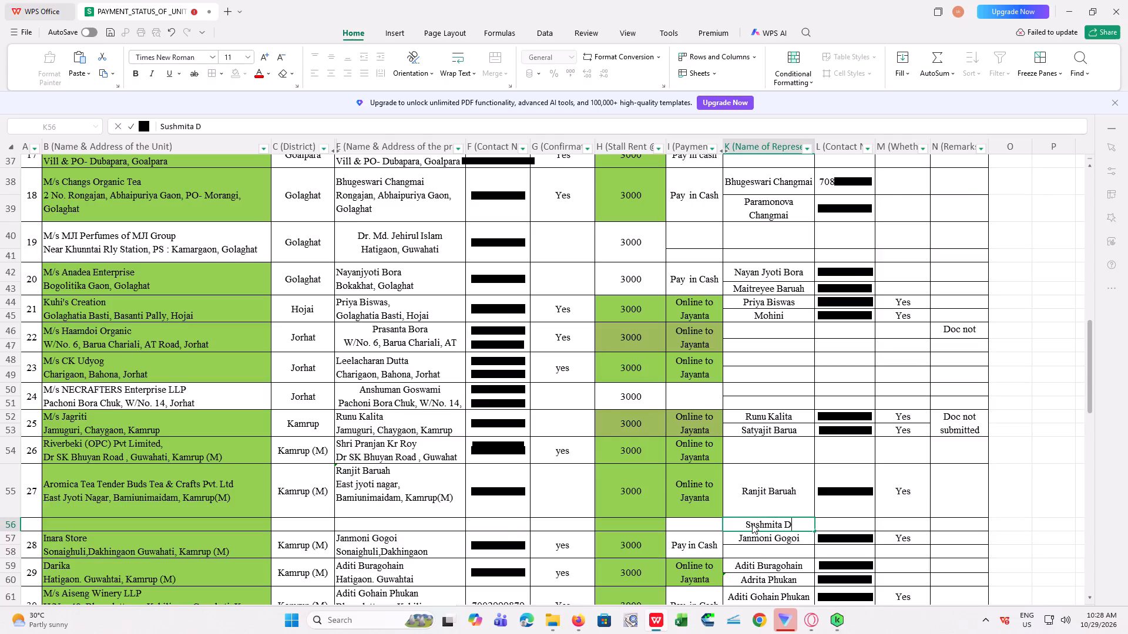
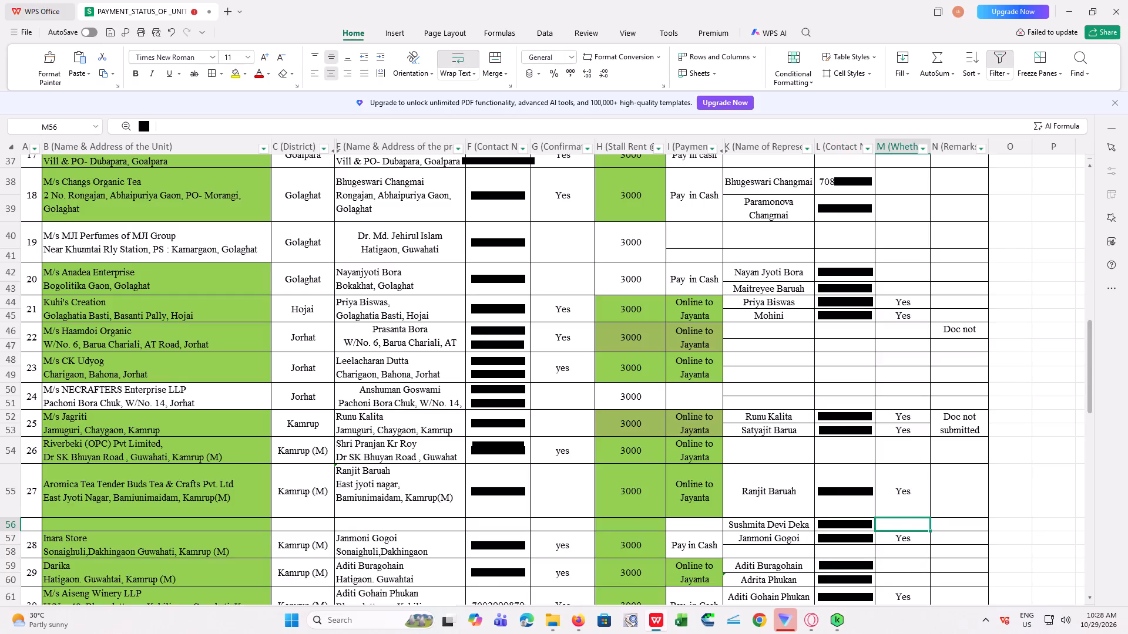
# Fill the photo status Yes down from the first Aromica Tea Tender Buds representative into cell M56.
pyautogui.hotkey('ctrl', 'd')
pyautogui.moveTo(844, 574); pyautogui.dragTo(838, 573)
# Merge rows 55 and 56 separately in the serial number, unit name and district columns (A, B and C) for Aromica Tea.
pyautogui.moveTo(69, 490); pyautogui.dragTo(86, 512)
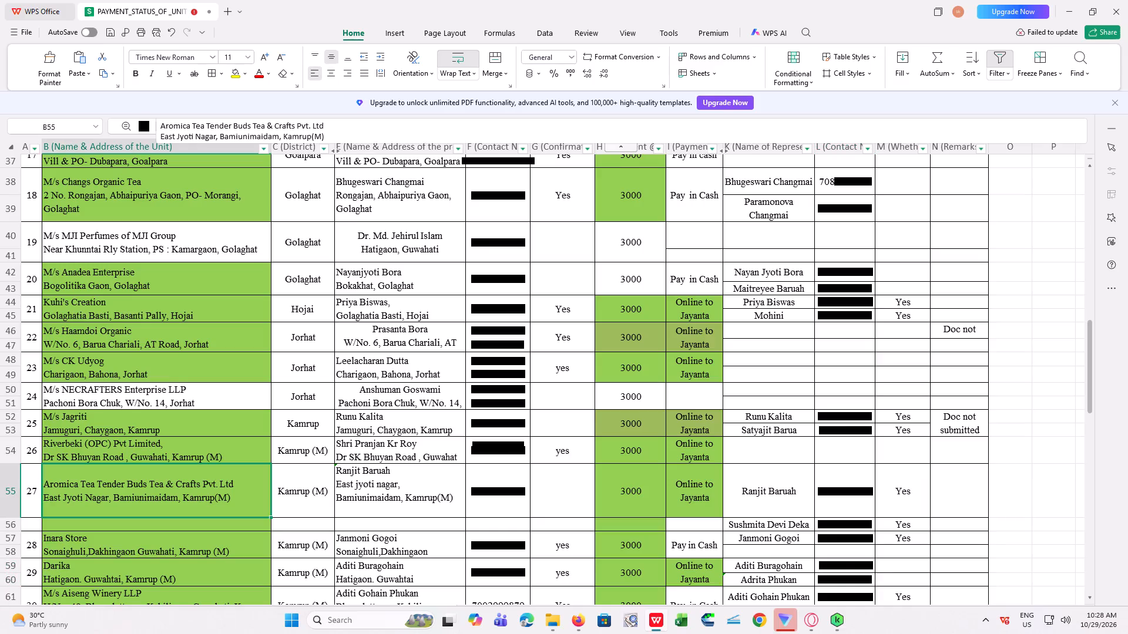
pyautogui.moveTo(86, 512); pyautogui.dragTo(99, 523)
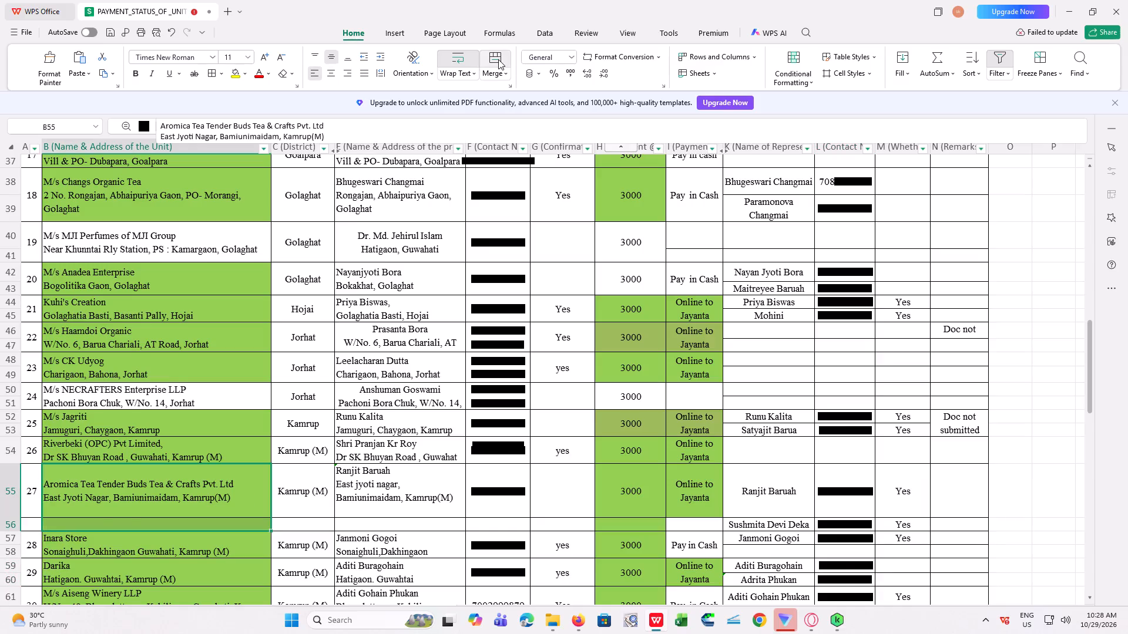
pyautogui.click(498, 59)
pyautogui.click(79, 514)
pyautogui.moveTo(33, 481); pyautogui.dragTo(41, 528)
pyautogui.click(501, 52)
pyautogui.moveTo(306, 481); pyautogui.dragTo(303, 518)
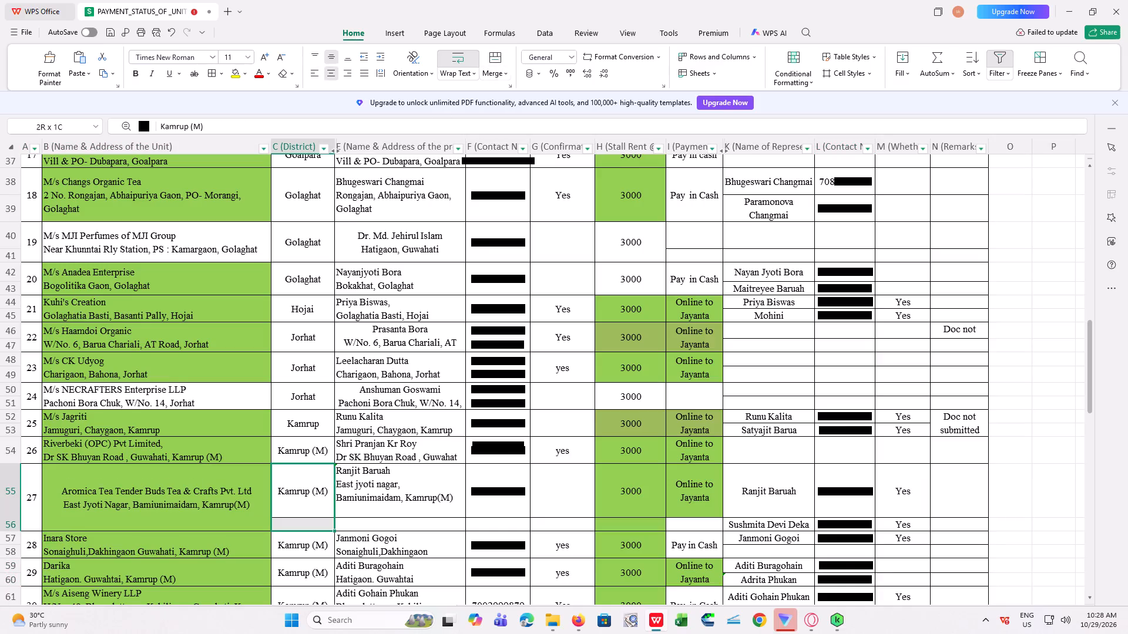
pyautogui.moveTo(303, 518); pyautogui.dragTo(304, 525)
pyautogui.click(497, 60)
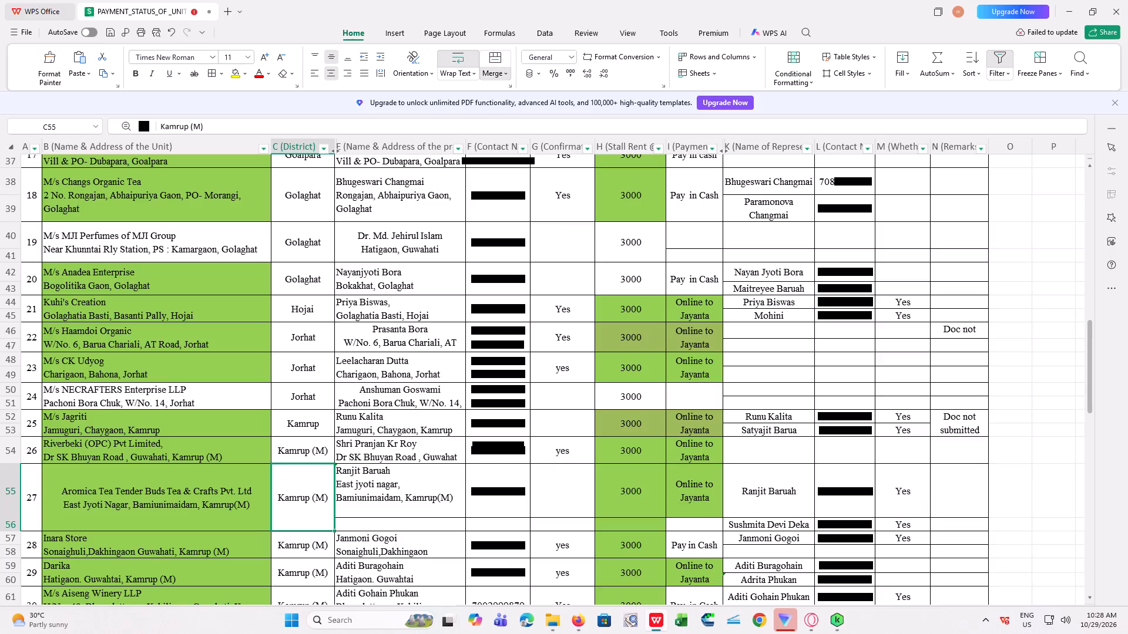
# Copy the merged district cell's formatting from C55 onto E55:I56, merging each of those columns across both Aromica Tea rows.
pyautogui.click(318, 507)
pyautogui.click(49, 75)
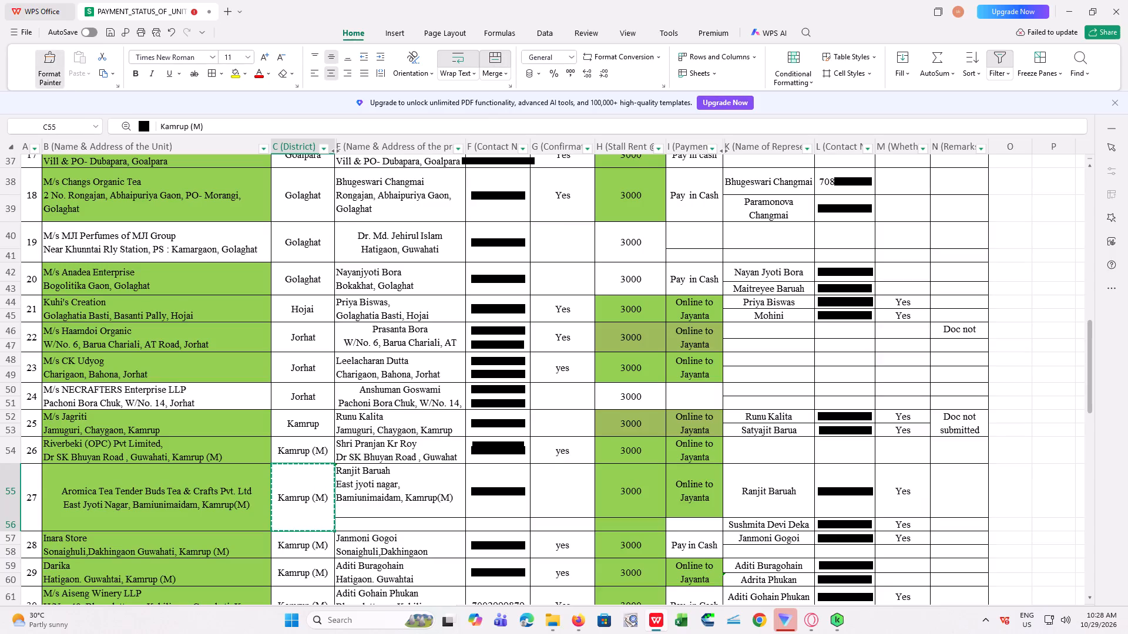
pyautogui.moveTo(370, 480); pyautogui.dragTo(698, 529)
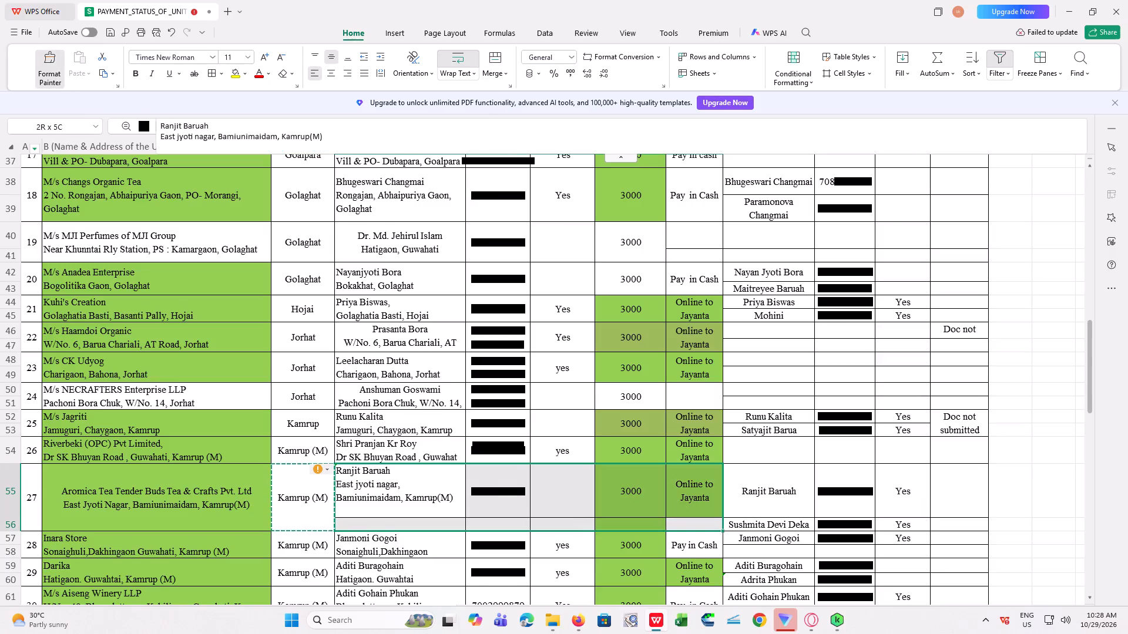
pyautogui.moveTo(698, 529); pyautogui.dragTo(699, 528)
pyautogui.scroll(-3, 521, 498)
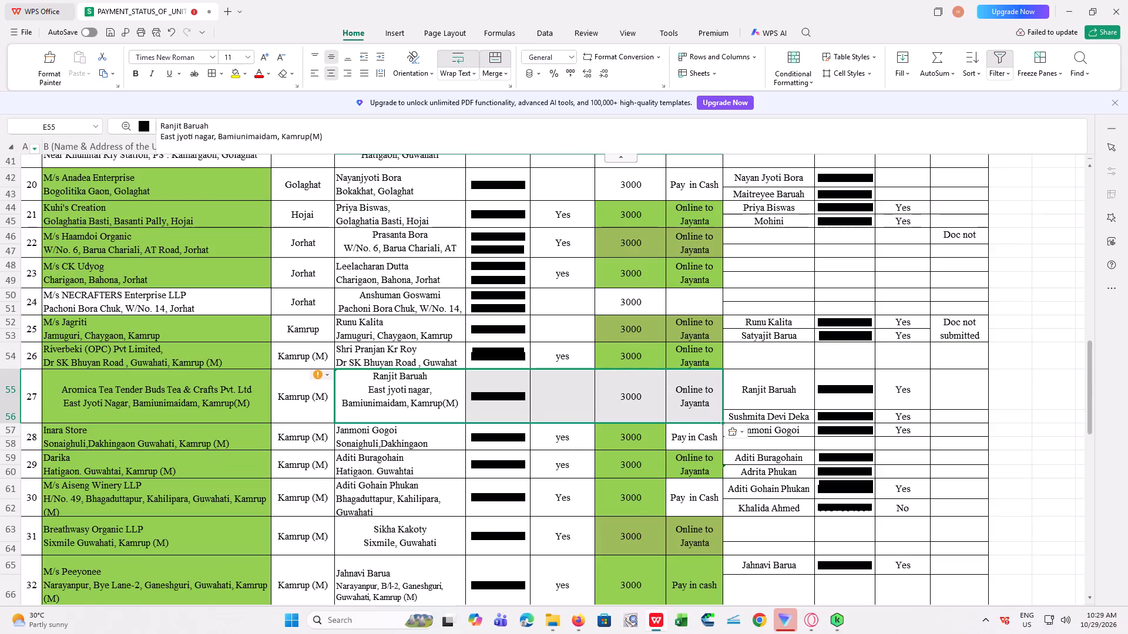
# Fill Aromica Tea's stall rent and payment cells, H55:I56, with the light green standard colour.
pyautogui.moveTo(628, 395); pyautogui.dragTo(683, 399)
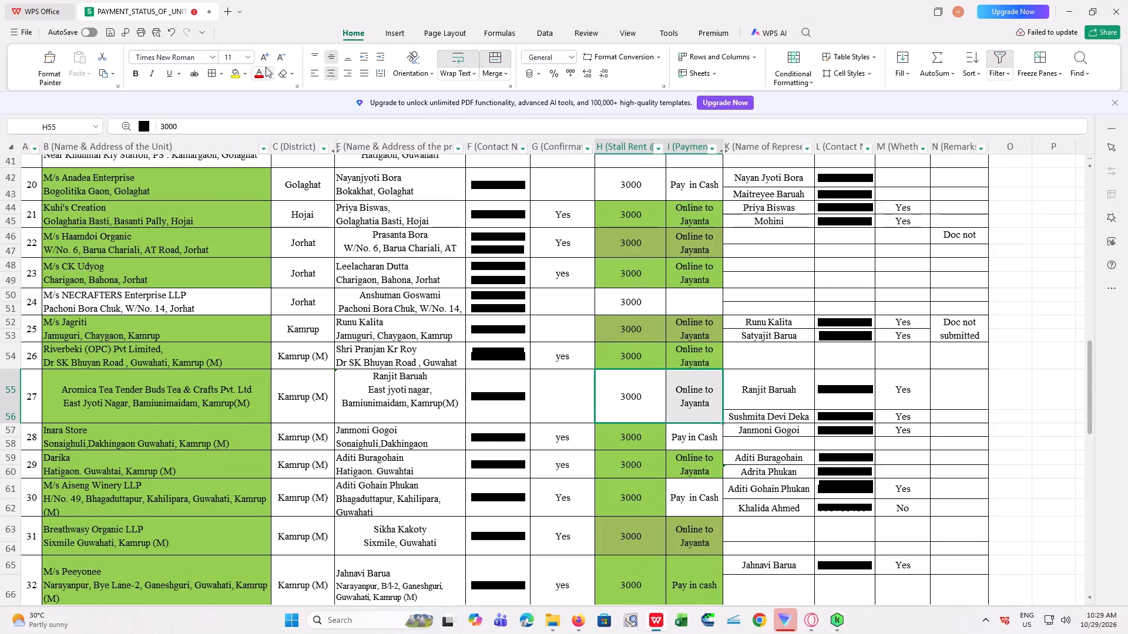
pyautogui.click(245, 75)
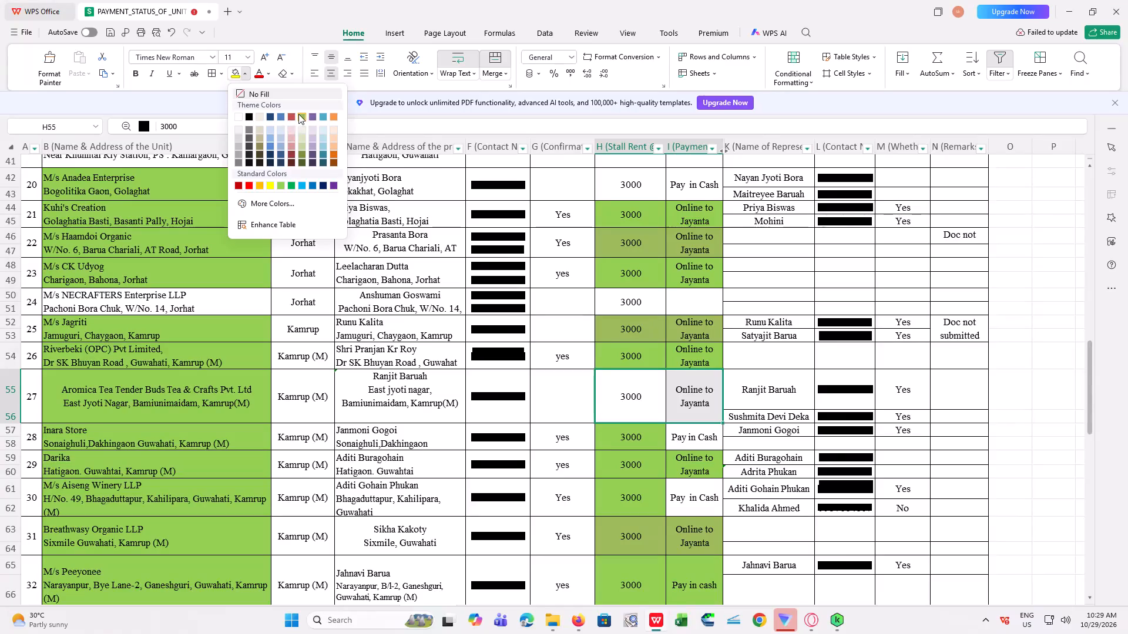
pyautogui.click(281, 187)
pyautogui.click(366, 360)
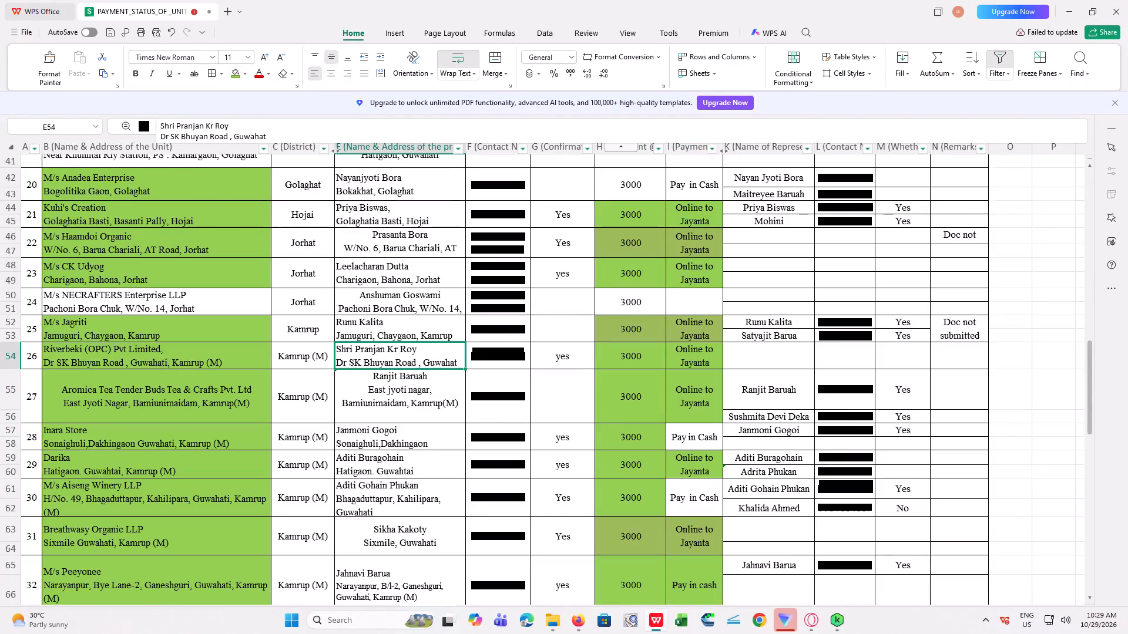
# Search the sheet for Bag to locate the Baghara Traditional Dress Making Cooperative Society entry and its empty second representative cell.
pyautogui.hotkey('ctrl', 'f')
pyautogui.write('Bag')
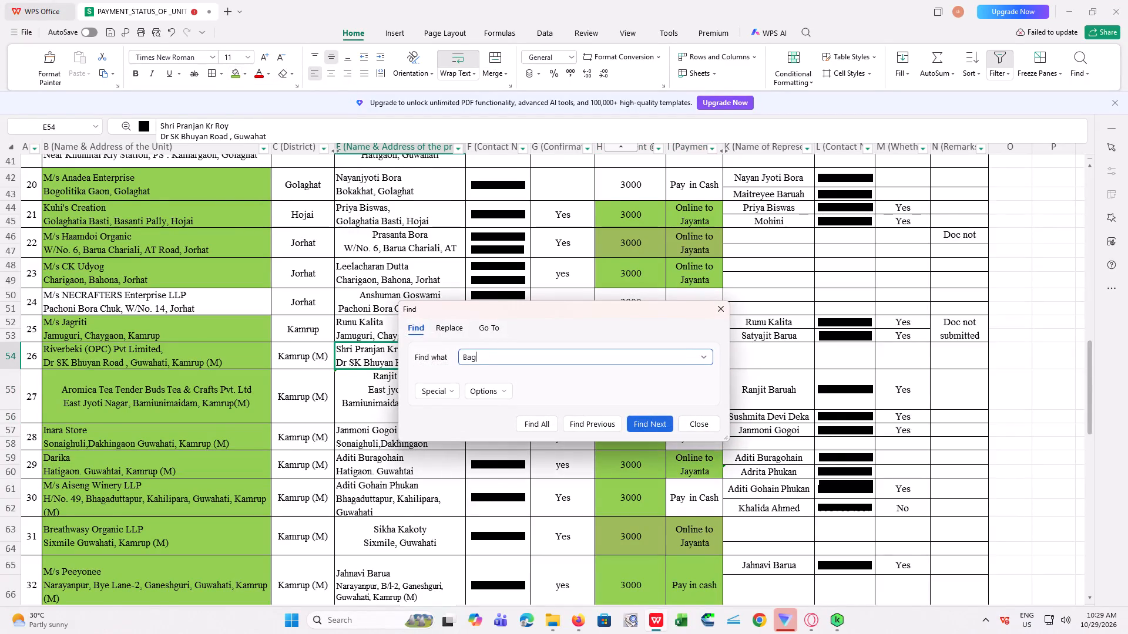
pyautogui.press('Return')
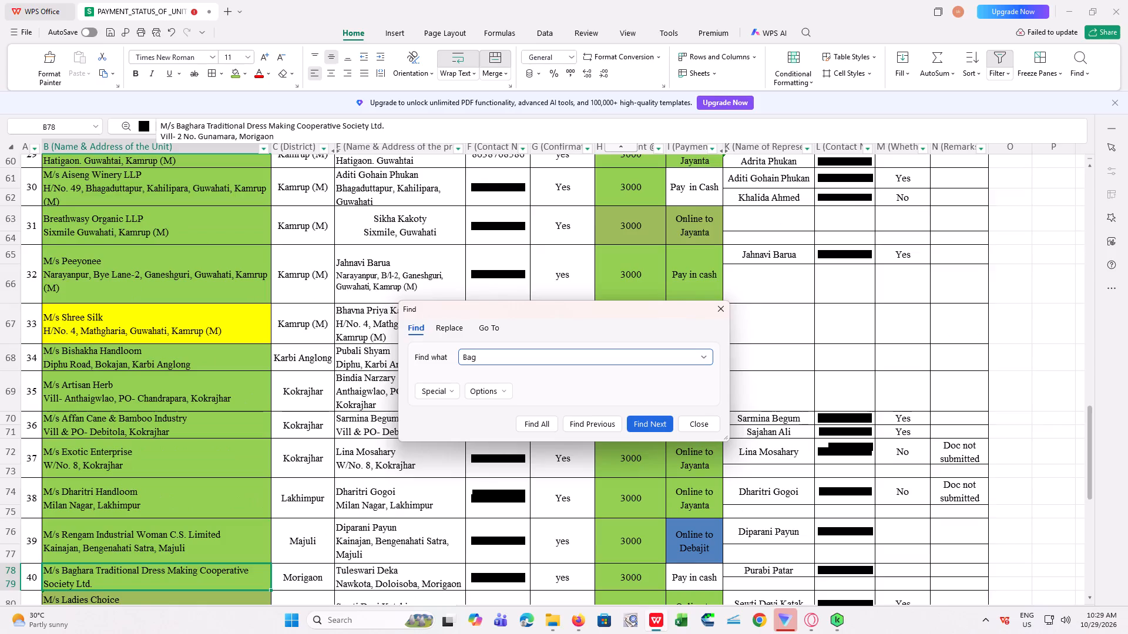
pyautogui.click(699, 570)
pyautogui.click(749, 583)
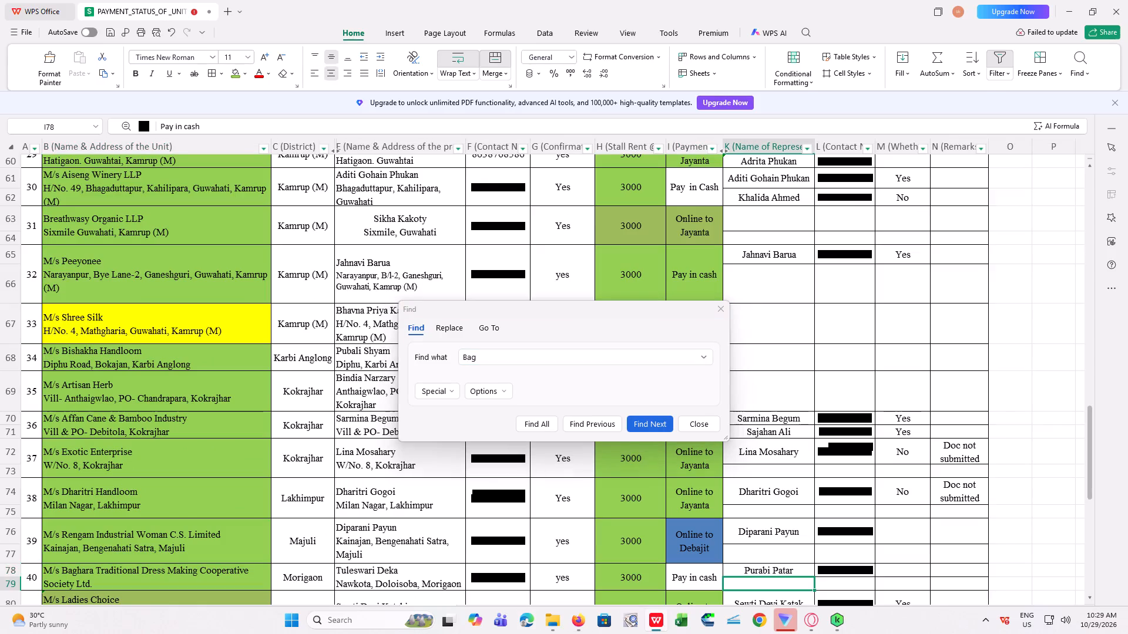
pyautogui.click(695, 415)
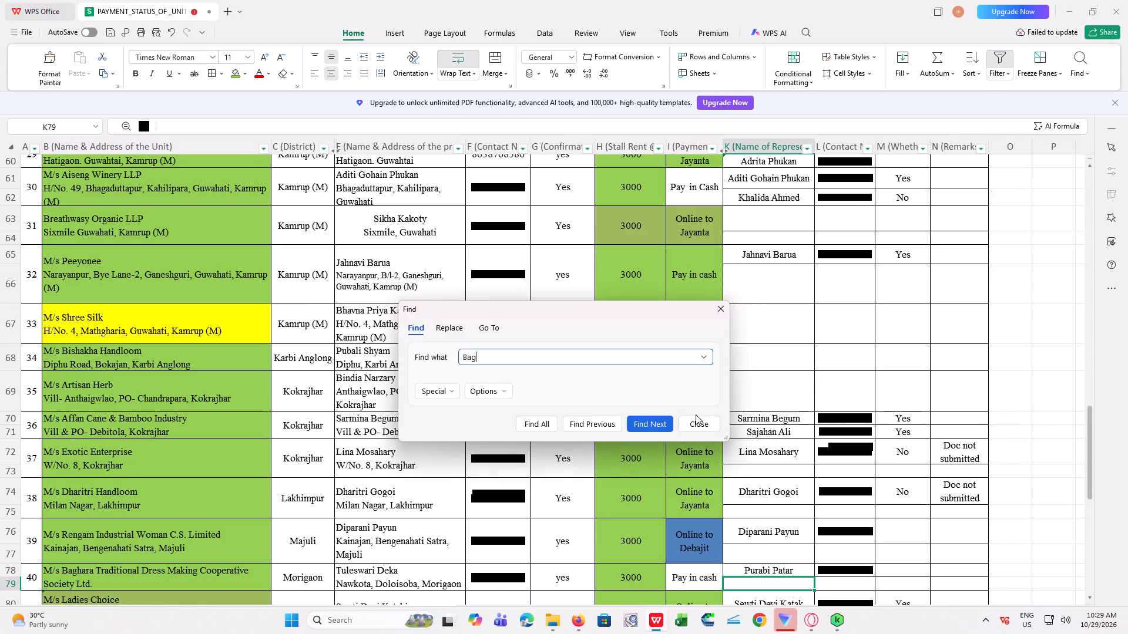
pyautogui.scroll(-2, 670, 497)
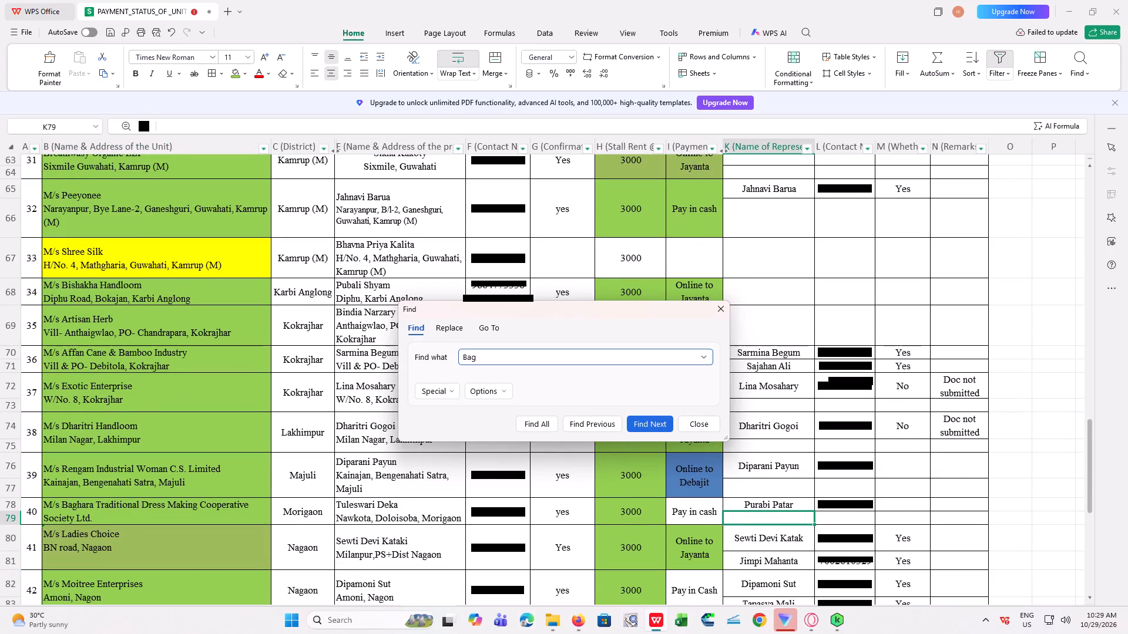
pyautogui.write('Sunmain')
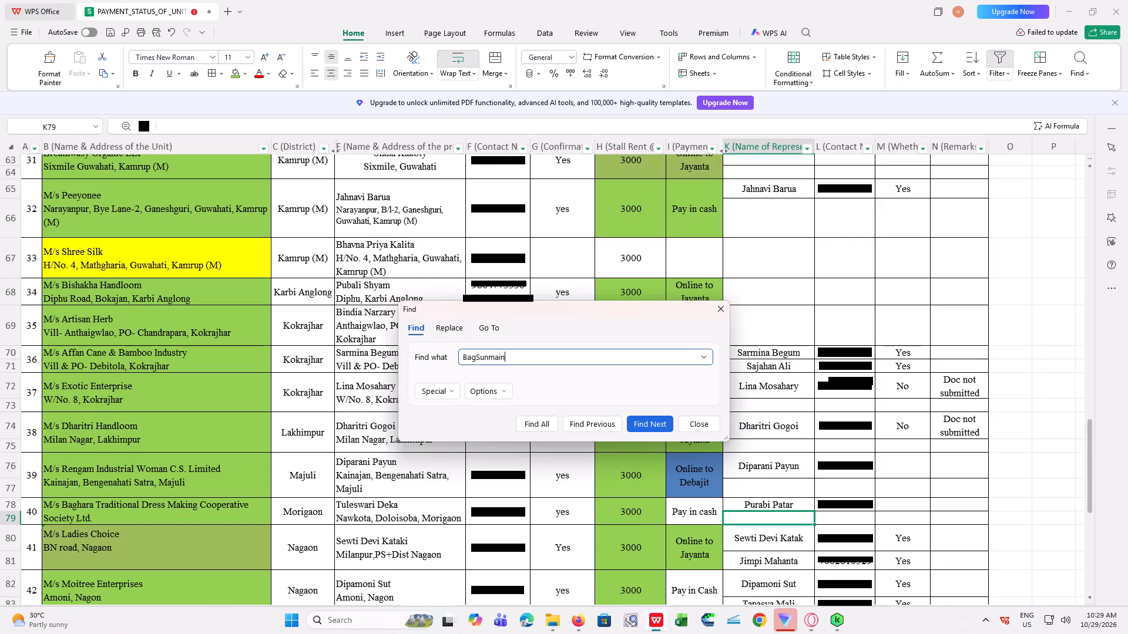
pyautogui.click(722, 310)
# Enter the second representative's name for Baghara Traditional Dress Making Cooperative Society in cell K79.
pyautogui.doubleClick(752, 518)
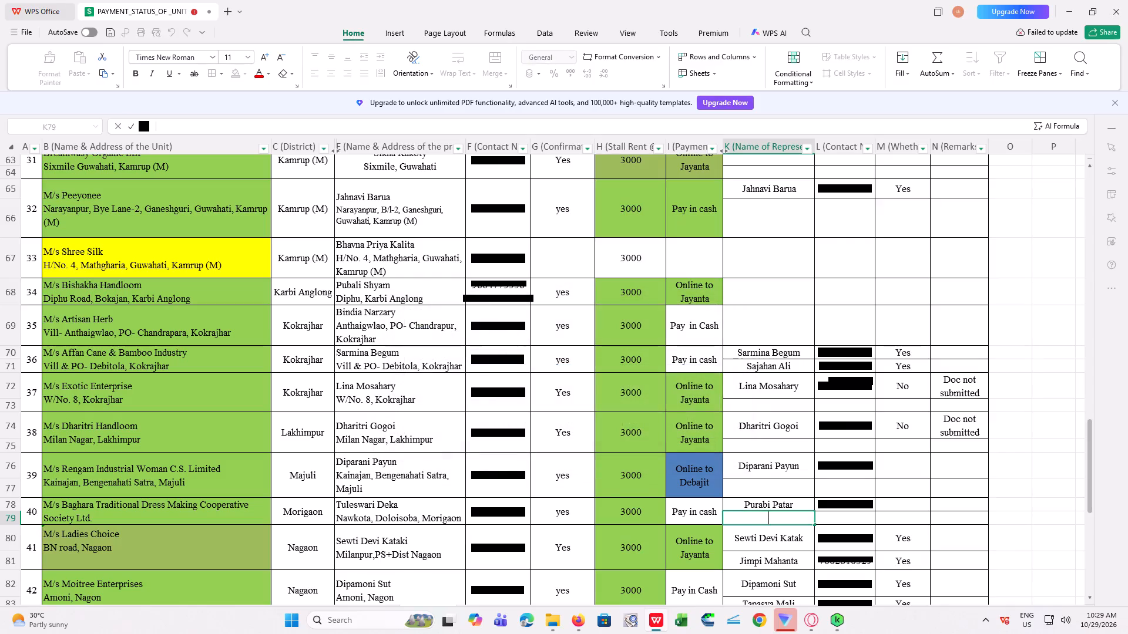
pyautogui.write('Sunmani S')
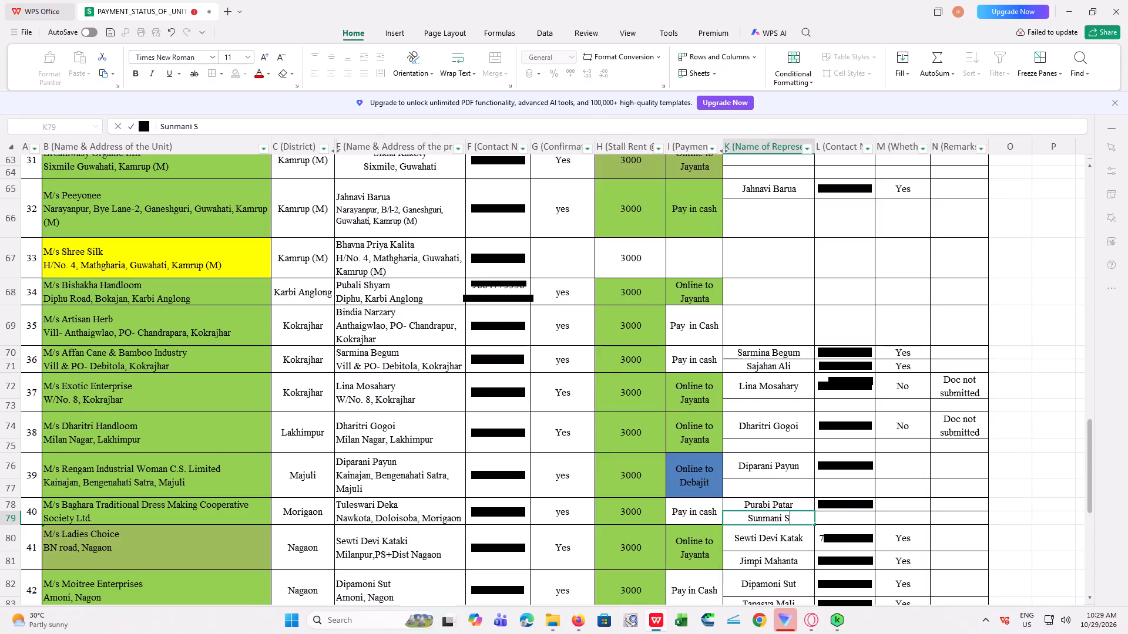
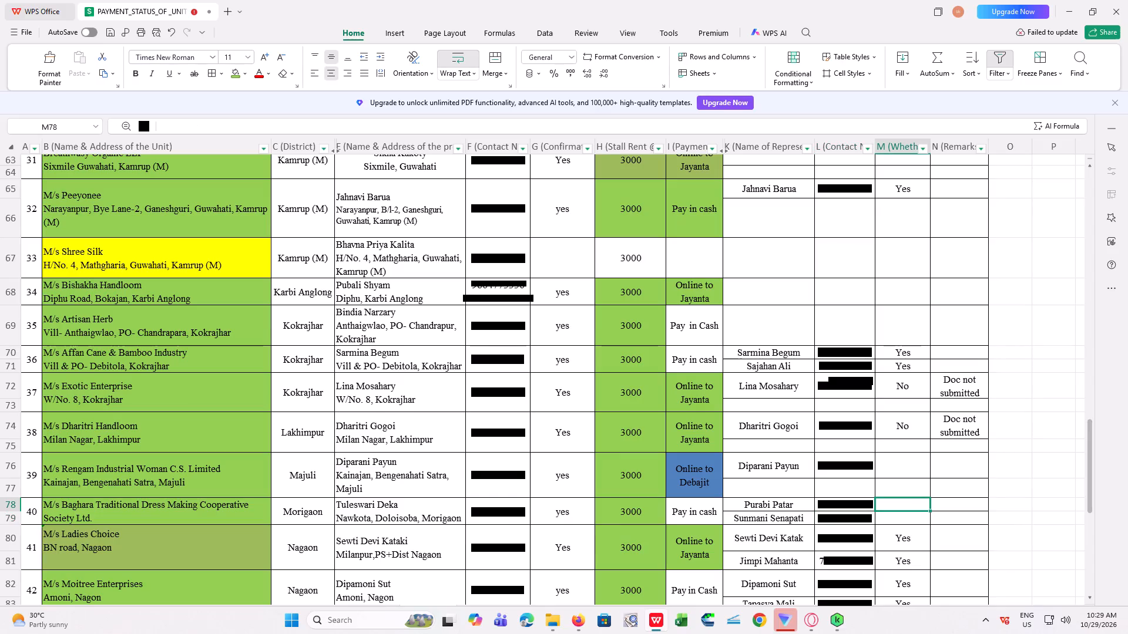
# Mark the photo status as Yes for both Baghara Traditional Dress Making representatives in cells M78 and M79.
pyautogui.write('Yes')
pyautogui.click(918, 519)
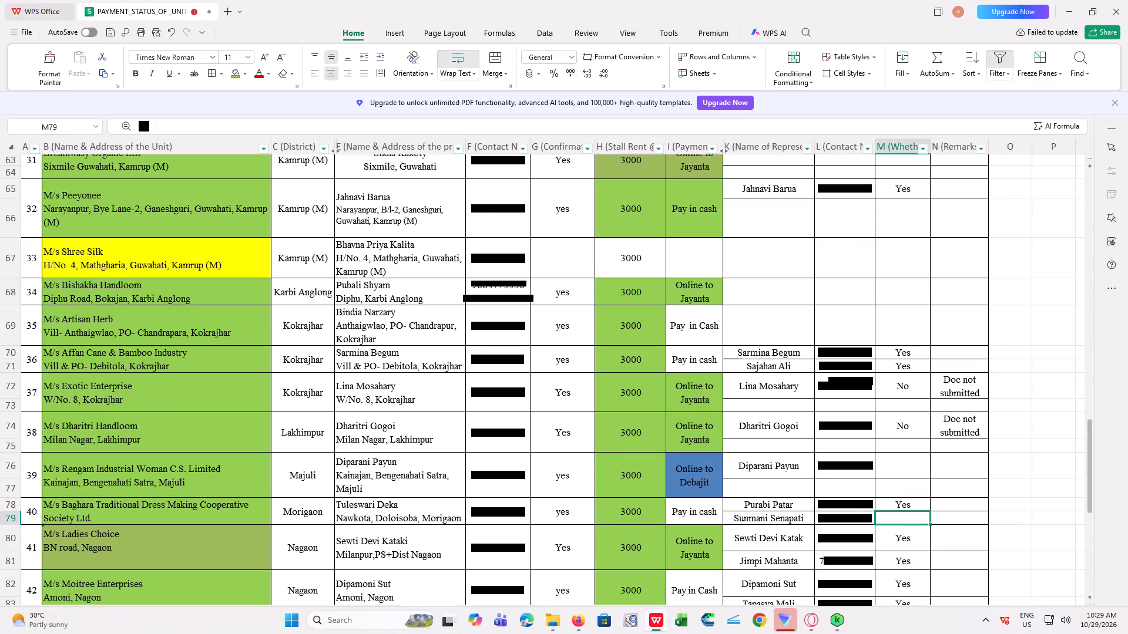
pyautogui.hotkey('ctrl', 'd')
pyautogui.moveTo(852, 516); pyautogui.dragTo(839, 517)
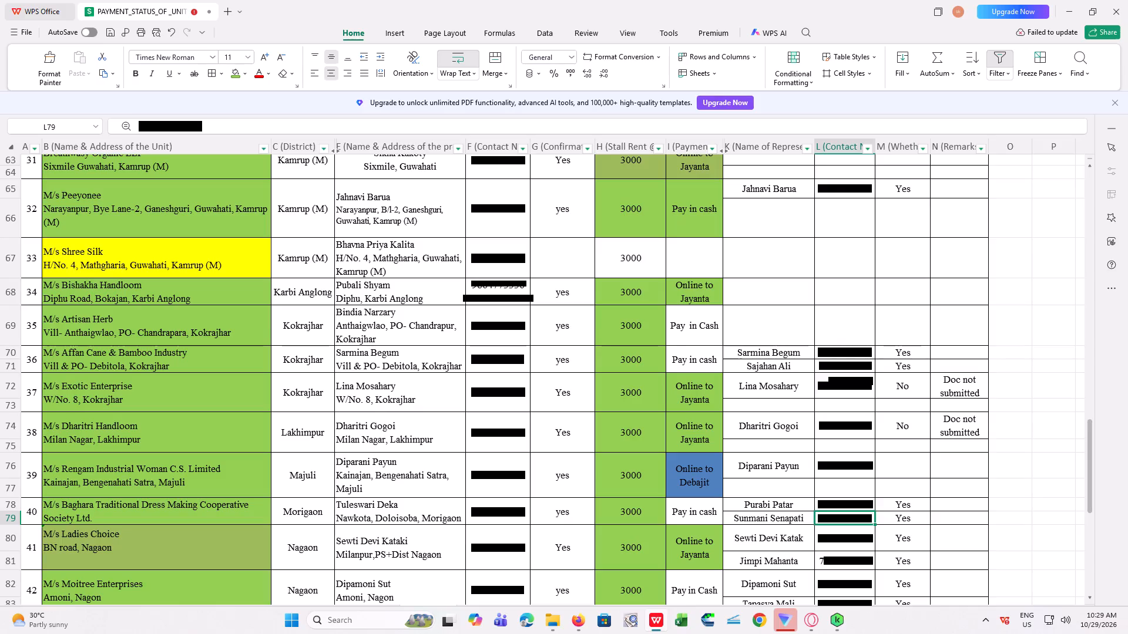
pyautogui.click(887, 461)
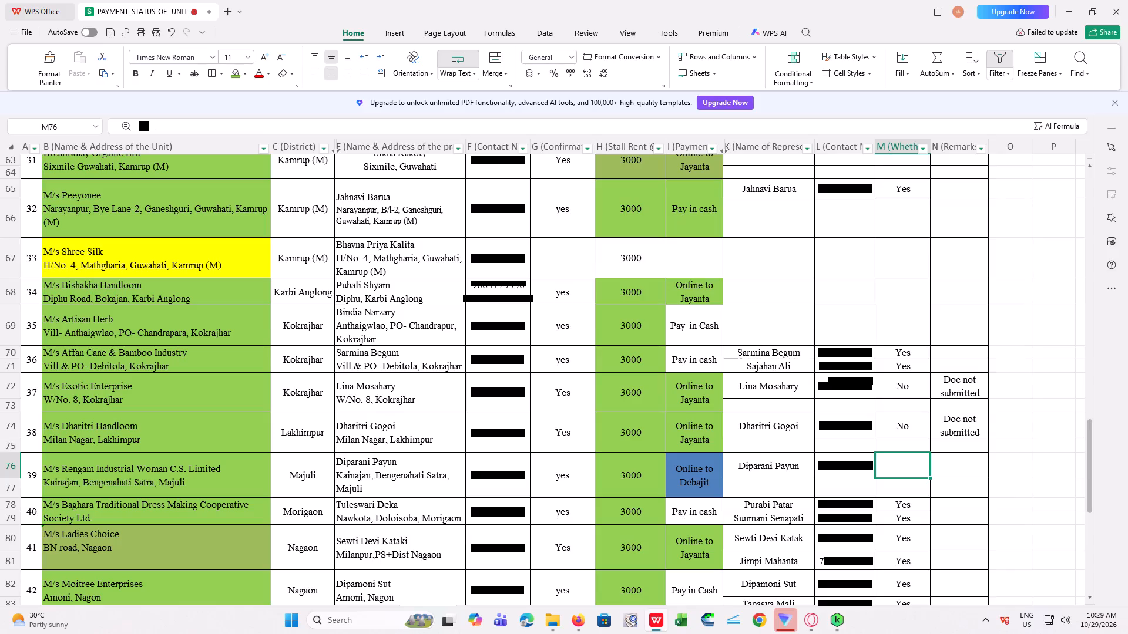
# Search the sheet for Artisan to locate the Artisan Herb entry and go across its row.
pyautogui.hotkey('ctrl', 'f')
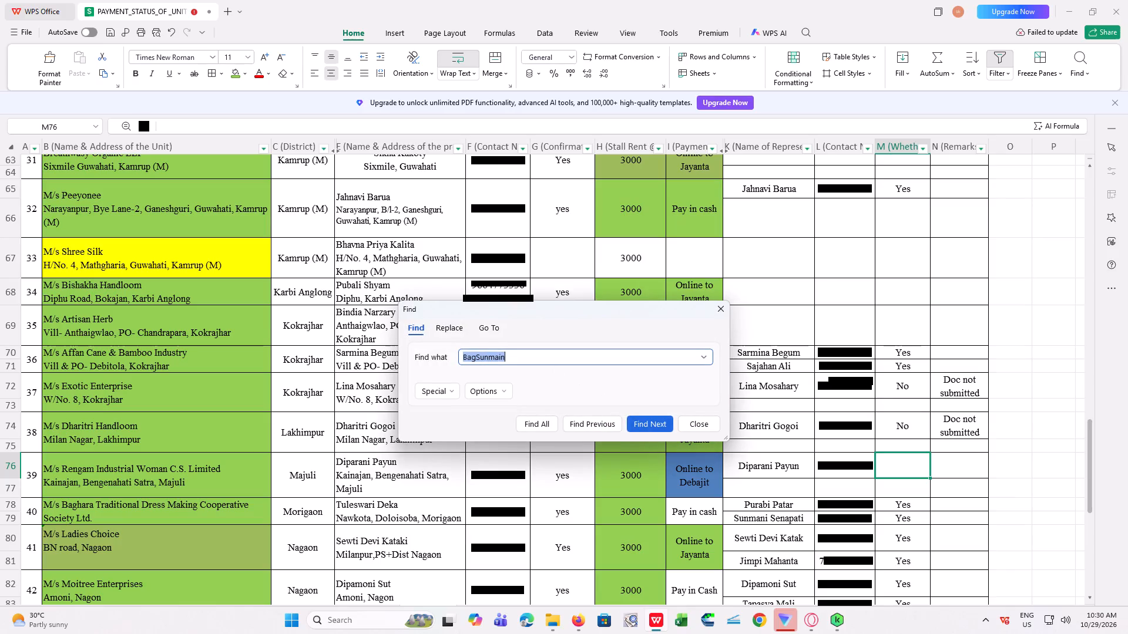
pyautogui.press('BackSpace')
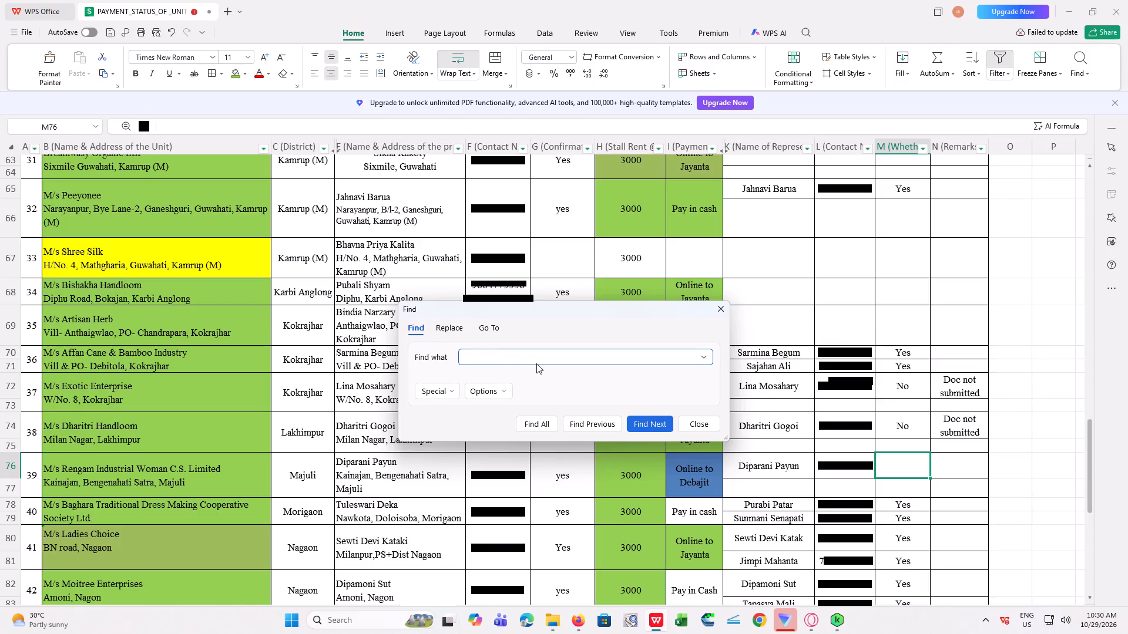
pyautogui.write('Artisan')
pyautogui.click(652, 423)
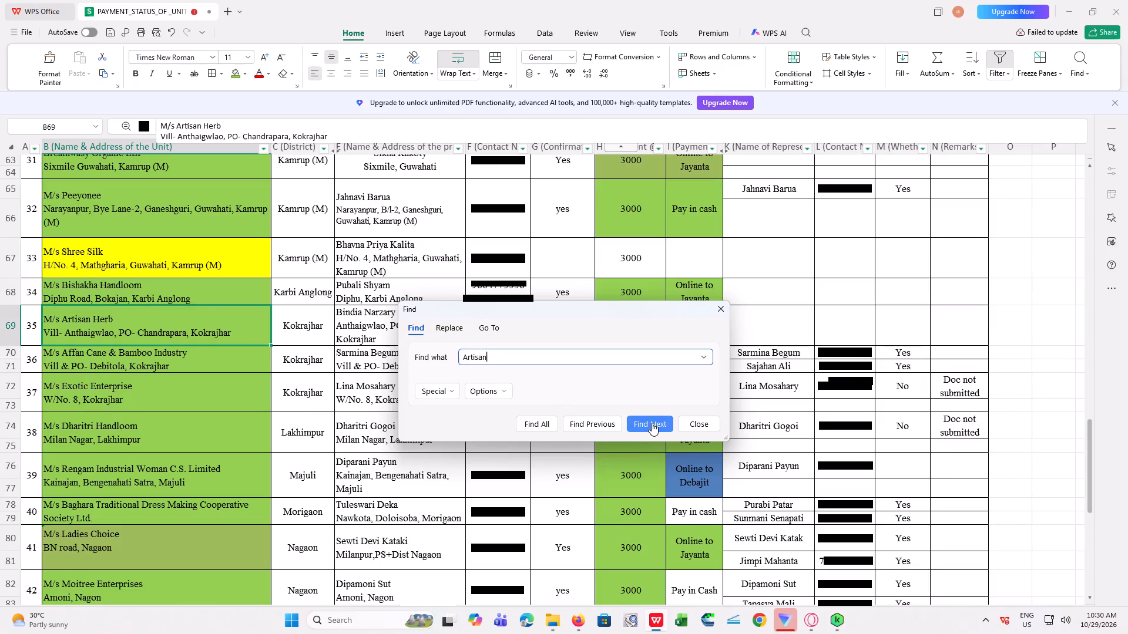
pyautogui.click(705, 423)
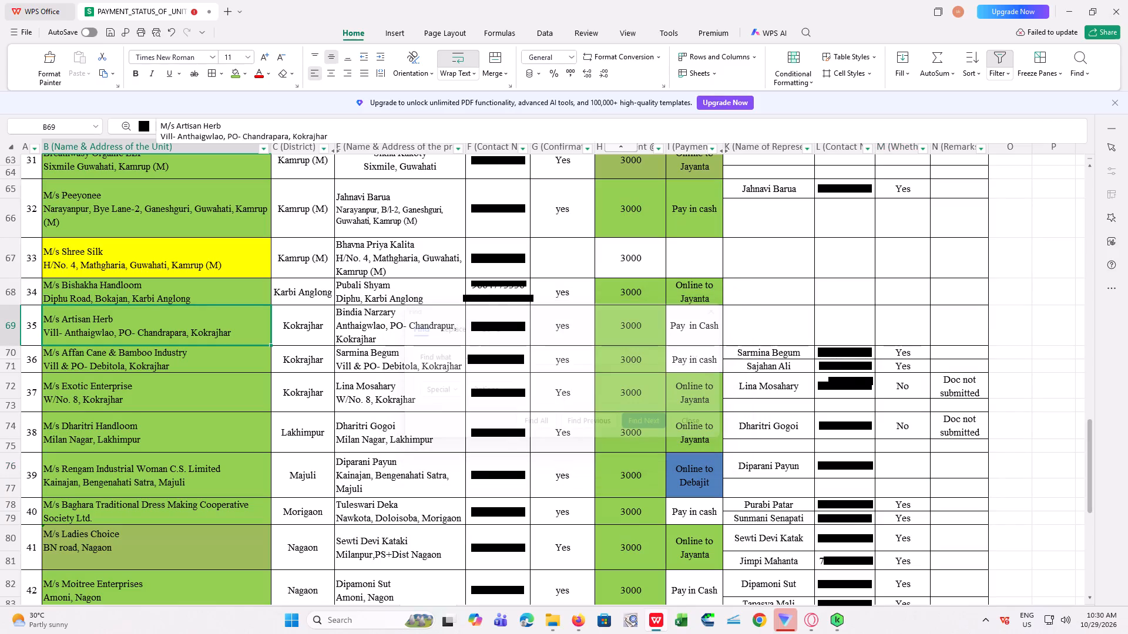
pyautogui.click(305, 327)
pyautogui.press('Tab')
pyautogui.press('Tab')
pyautogui.press('Tab')
pyautogui.press('Tab')
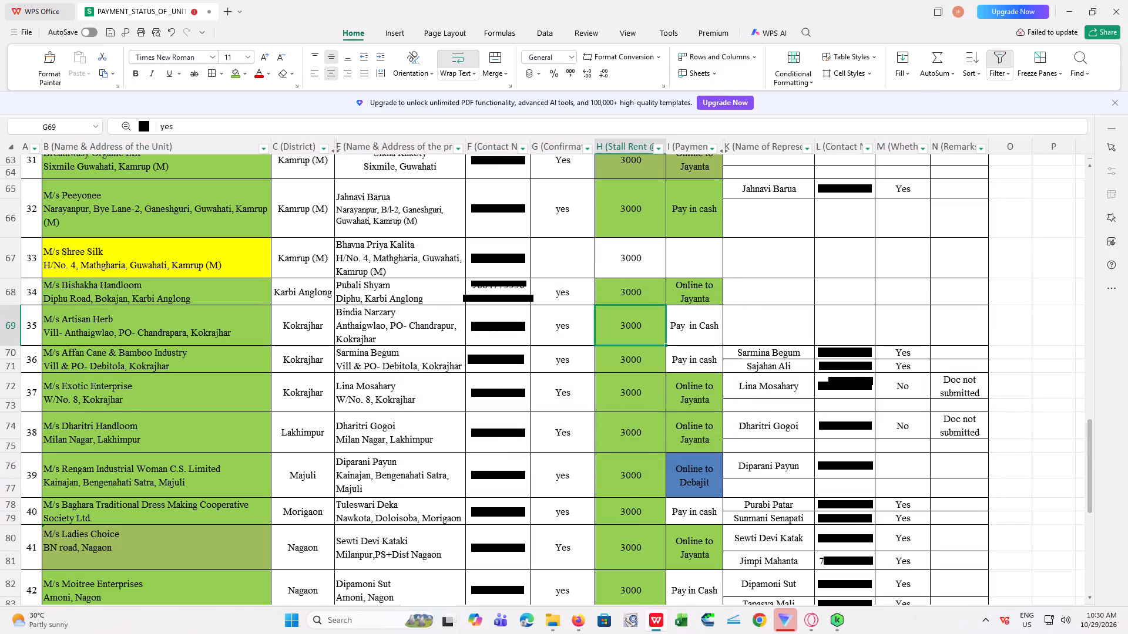
pyautogui.press('Tab')
# Insert one row below Artisan Herb's row 69 to make room for a second representative.
pyautogui.click(14, 321)
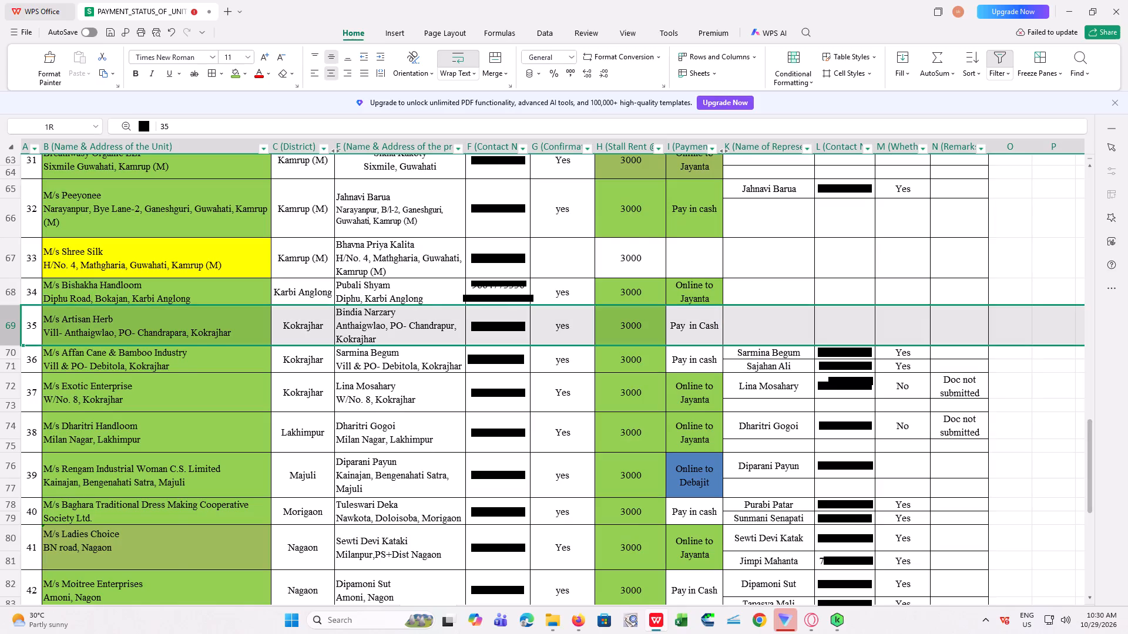
pyautogui.rightClick(14, 321)
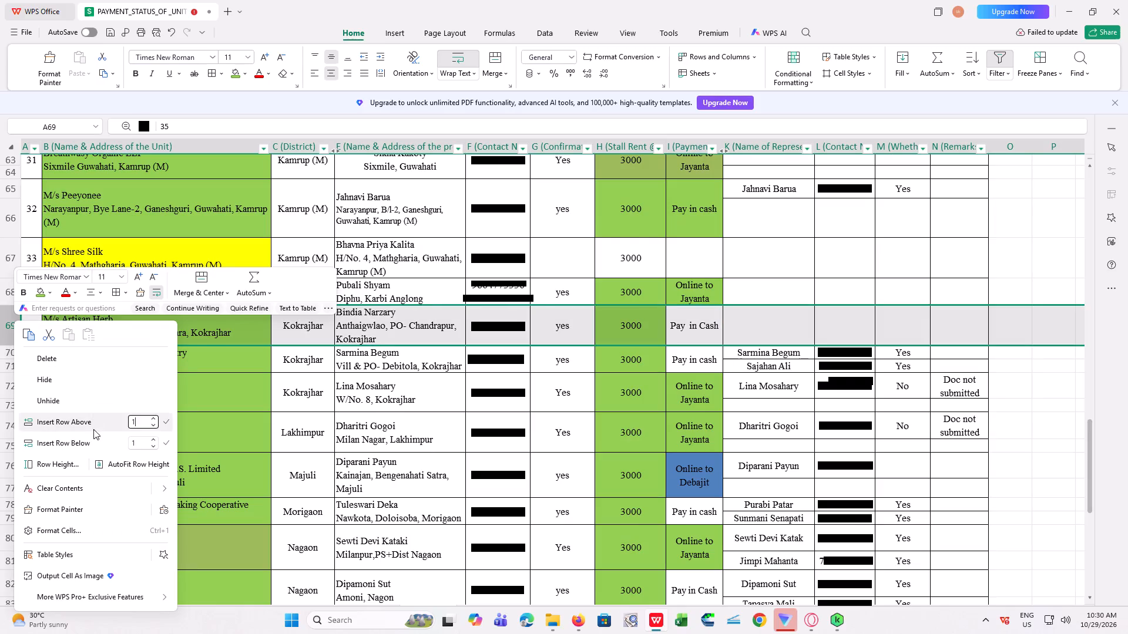
pyautogui.click(81, 445)
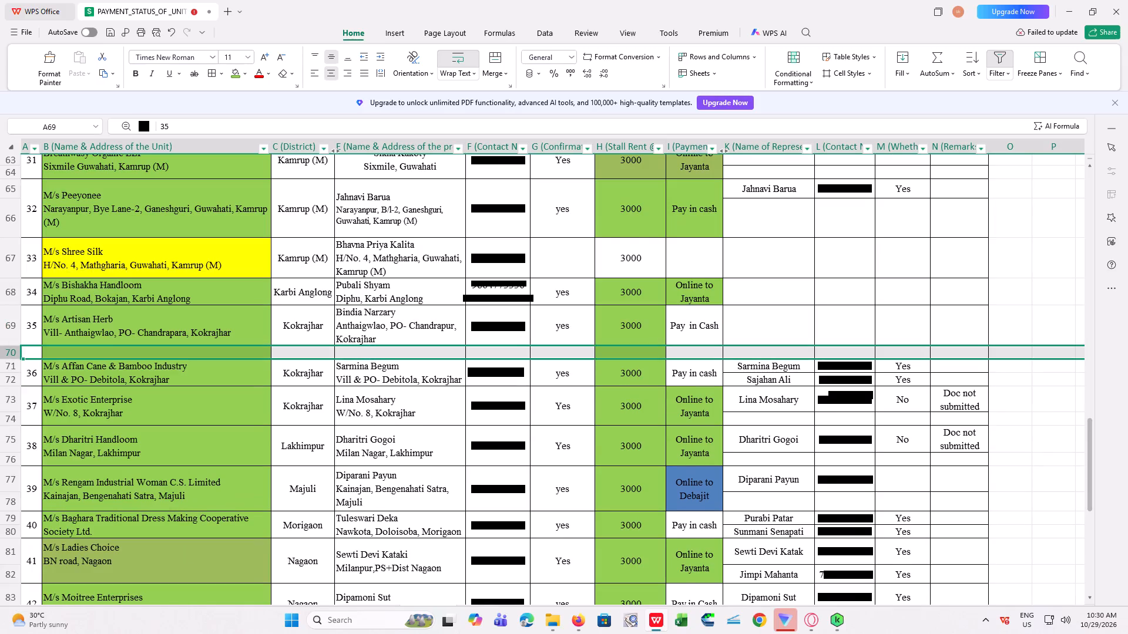
pyautogui.click(210, 369)
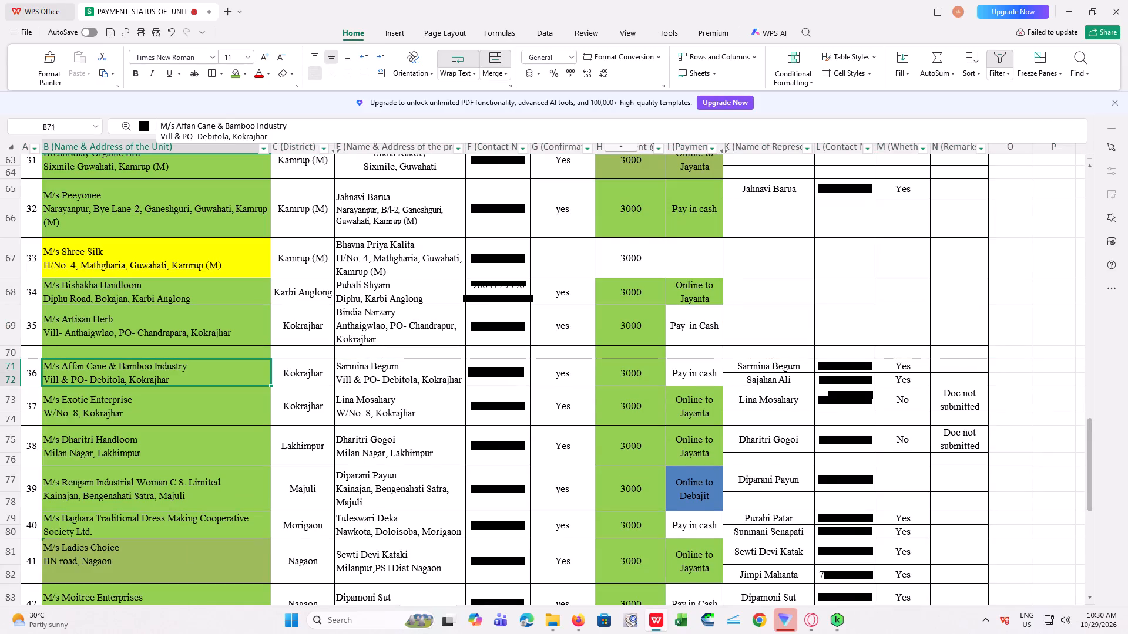
# Enter the first representative's name for Artisan Herb in cell K69.
pyautogui.click(708, 328)
pyautogui.click(793, 331)
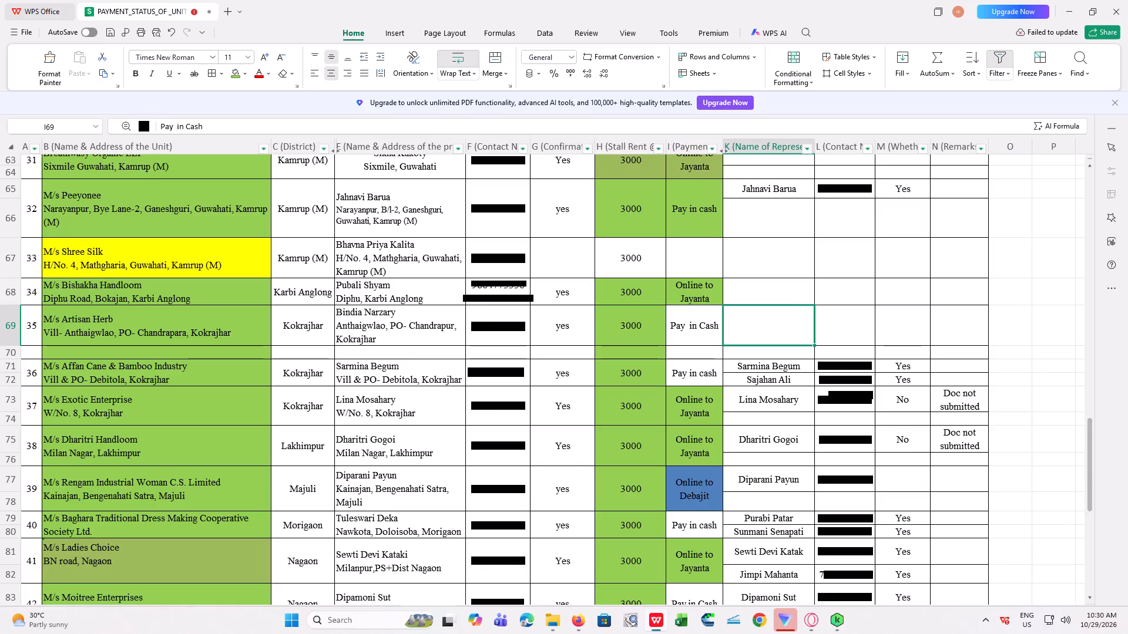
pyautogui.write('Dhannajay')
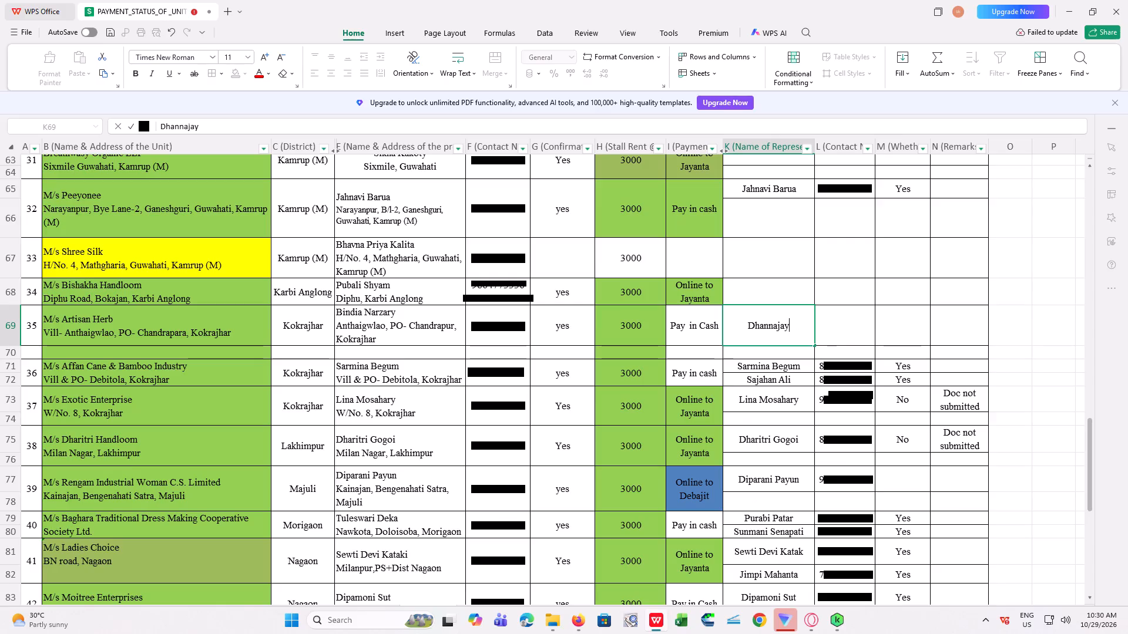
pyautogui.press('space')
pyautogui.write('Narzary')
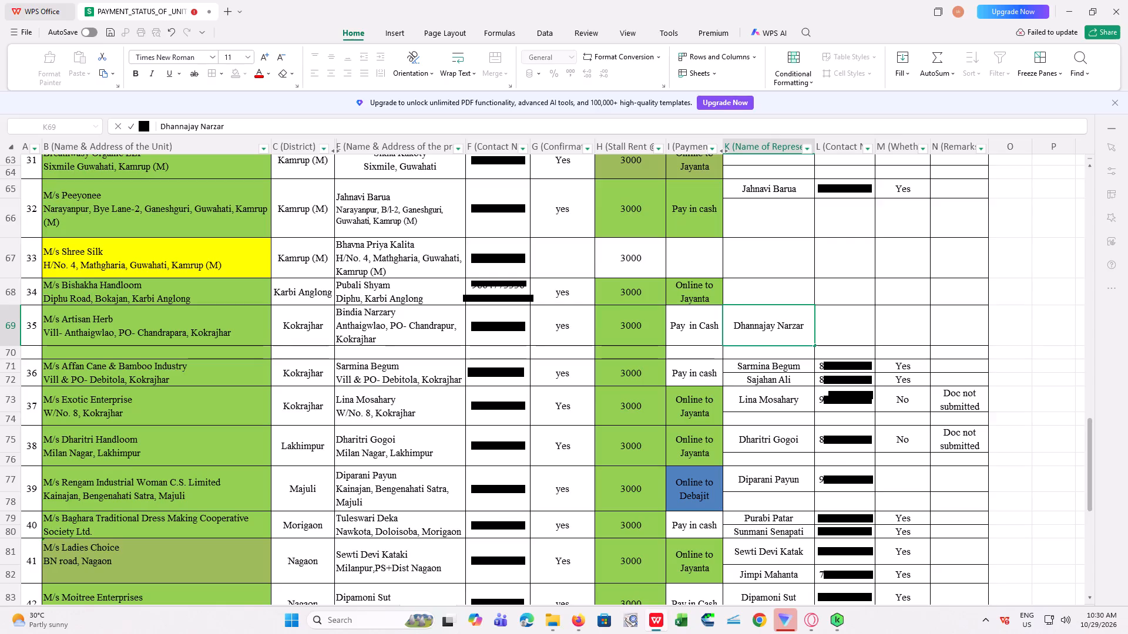
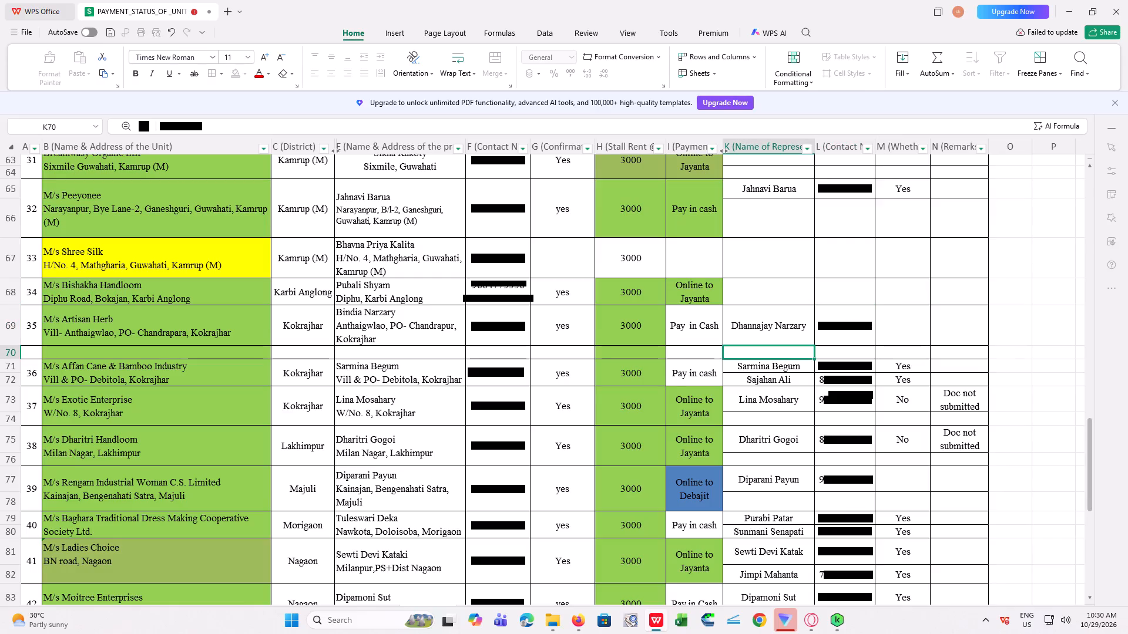
# Enter the second representative's name for Artisan Herb in cell K70 of the newly inserted row.
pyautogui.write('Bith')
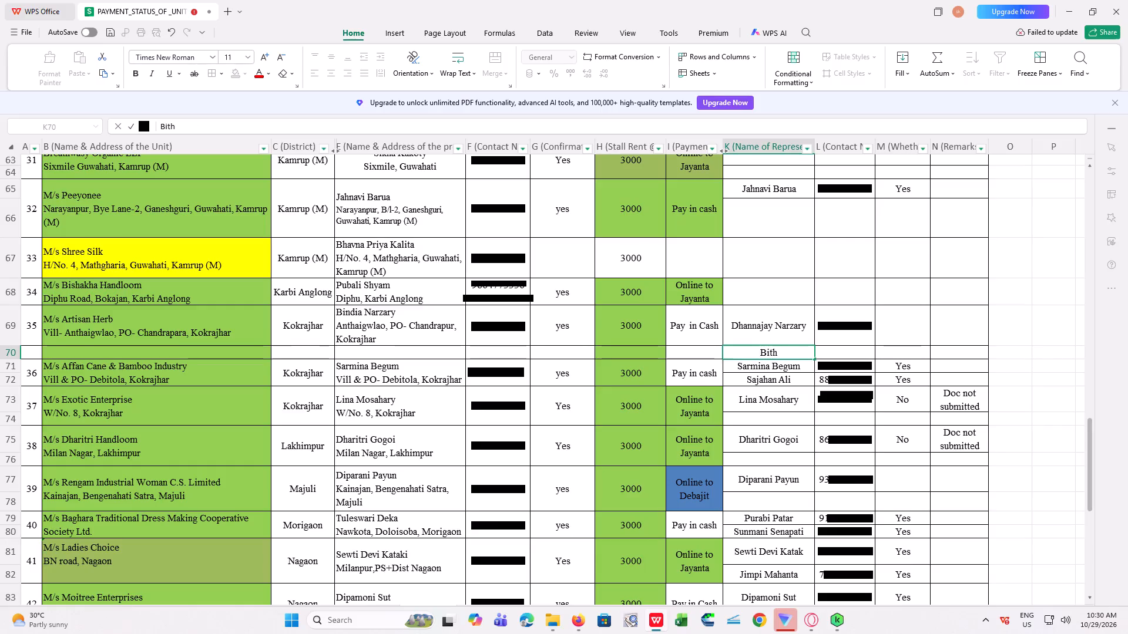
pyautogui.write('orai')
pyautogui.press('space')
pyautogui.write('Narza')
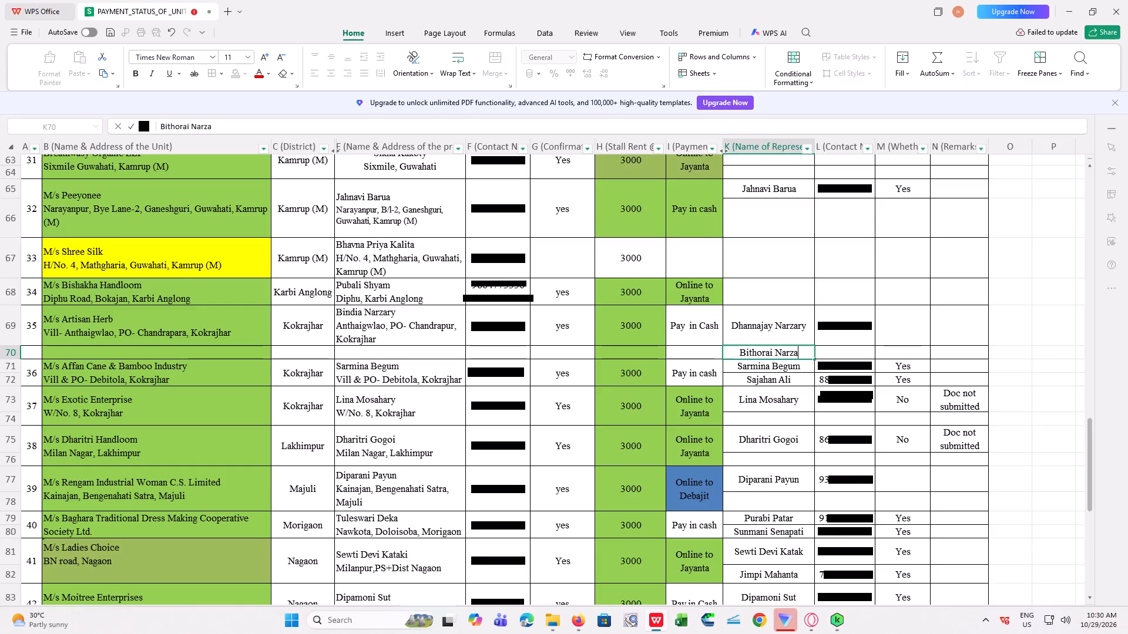
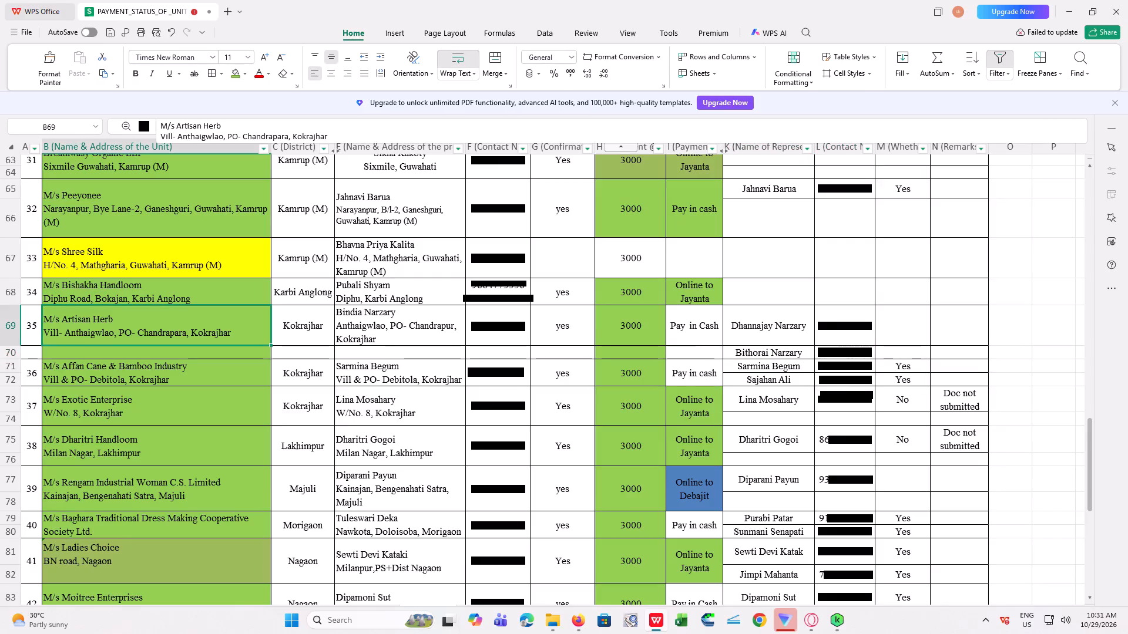
# Merge the cells across rows 69 and 70 for Artisan Herb in the unit name, serial number and district columns.
pyautogui.moveTo(112, 338); pyautogui.dragTo(117, 351)
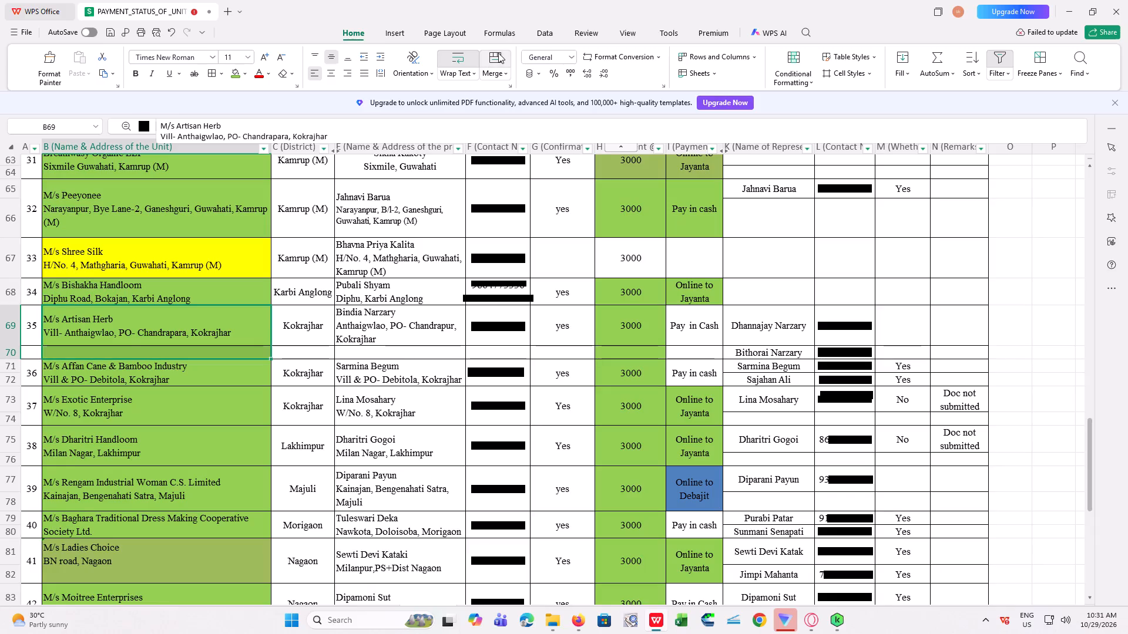
pyautogui.click(498, 53)
pyautogui.click(192, 331)
pyautogui.moveTo(36, 320); pyautogui.dragTo(33, 356)
pyautogui.click(496, 58)
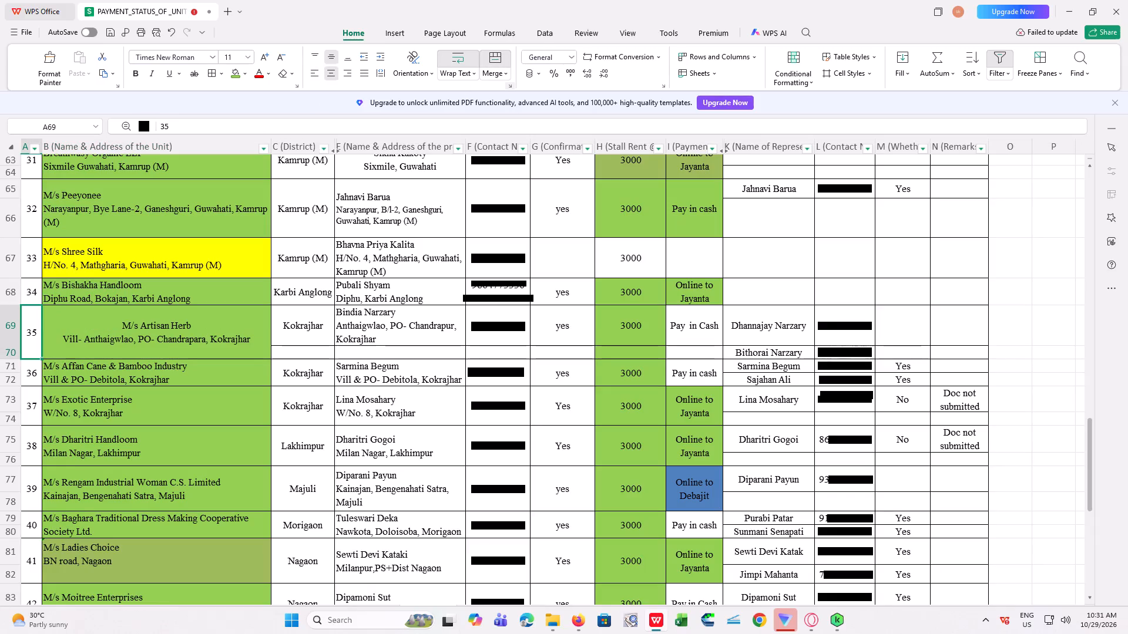
pyautogui.moveTo(321, 324); pyautogui.dragTo(322, 354)
pyautogui.click(500, 55)
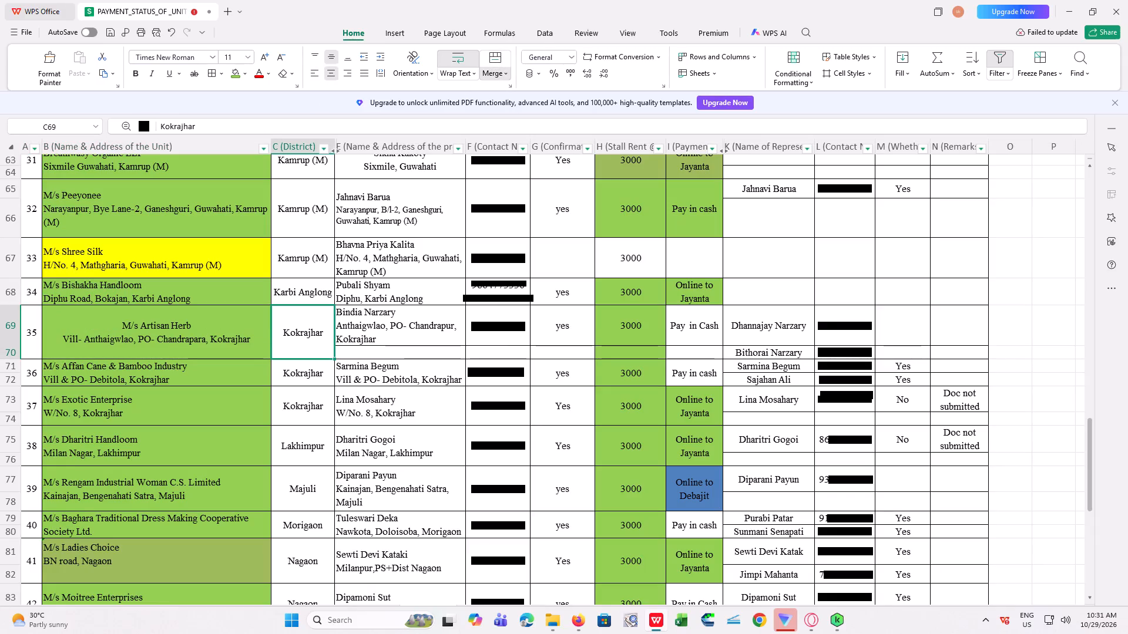
# Apply the merged district cell's format to Artisan Herb's cells in columns E through I using Format Painter.
pyautogui.click(300, 328)
pyautogui.click(46, 80)
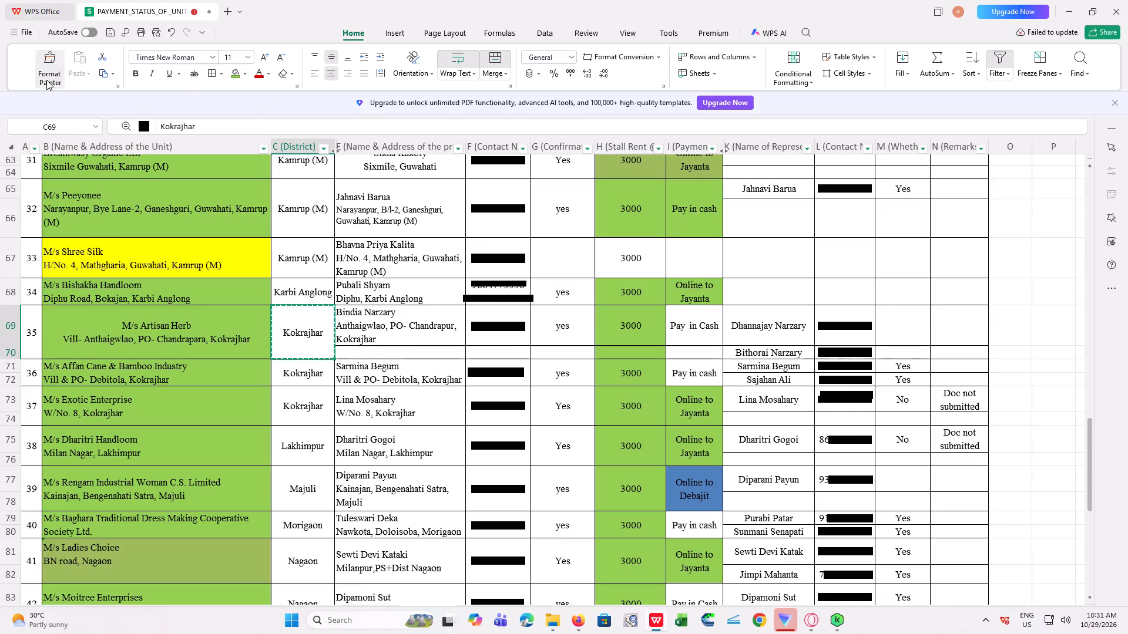
pyautogui.moveTo(361, 321); pyautogui.dragTo(613, 355)
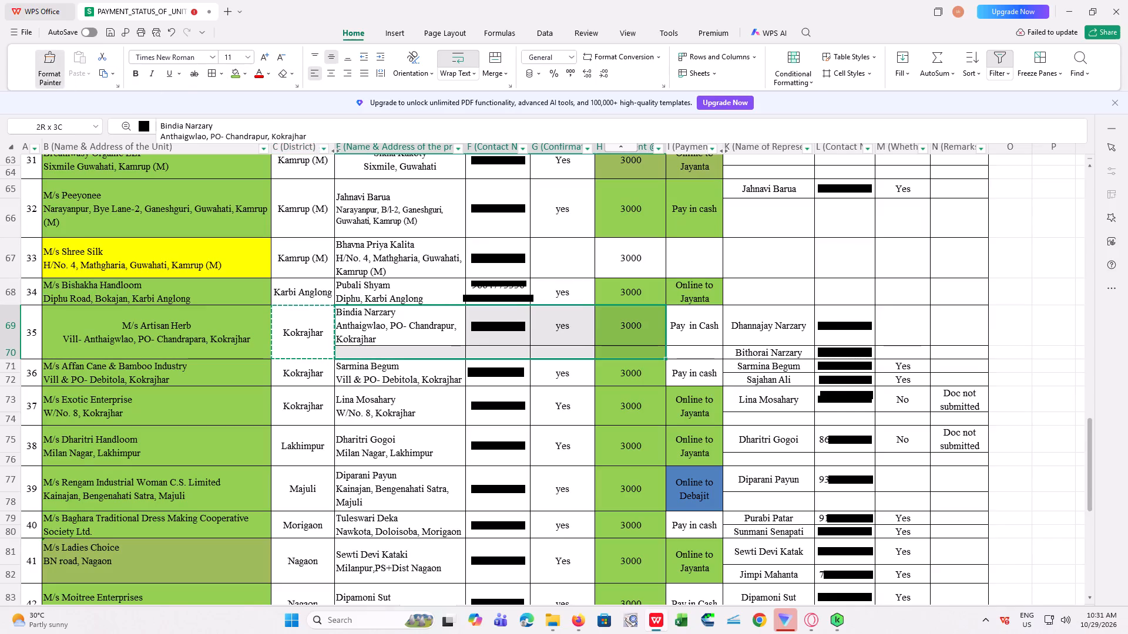
pyautogui.moveTo(613, 355); pyautogui.dragTo(689, 350)
# Fill Artisan Herb's stall rent cell with green and its payment cell with white.
pyautogui.moveTo(641, 333); pyautogui.dragTo(701, 340)
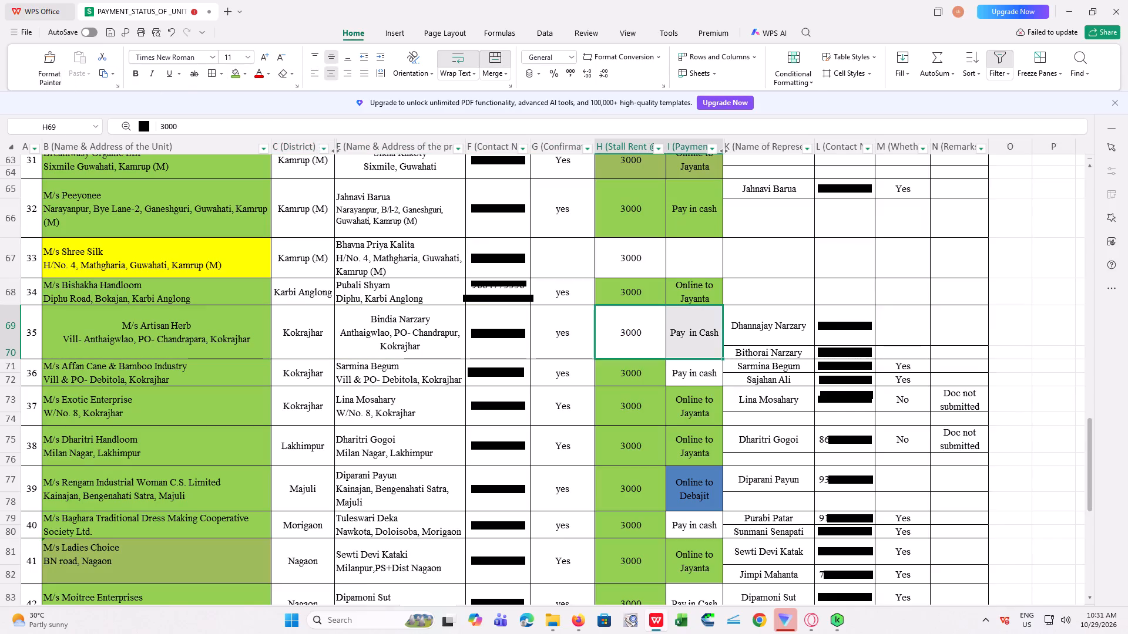
pyautogui.click(233, 75)
pyautogui.click(679, 343)
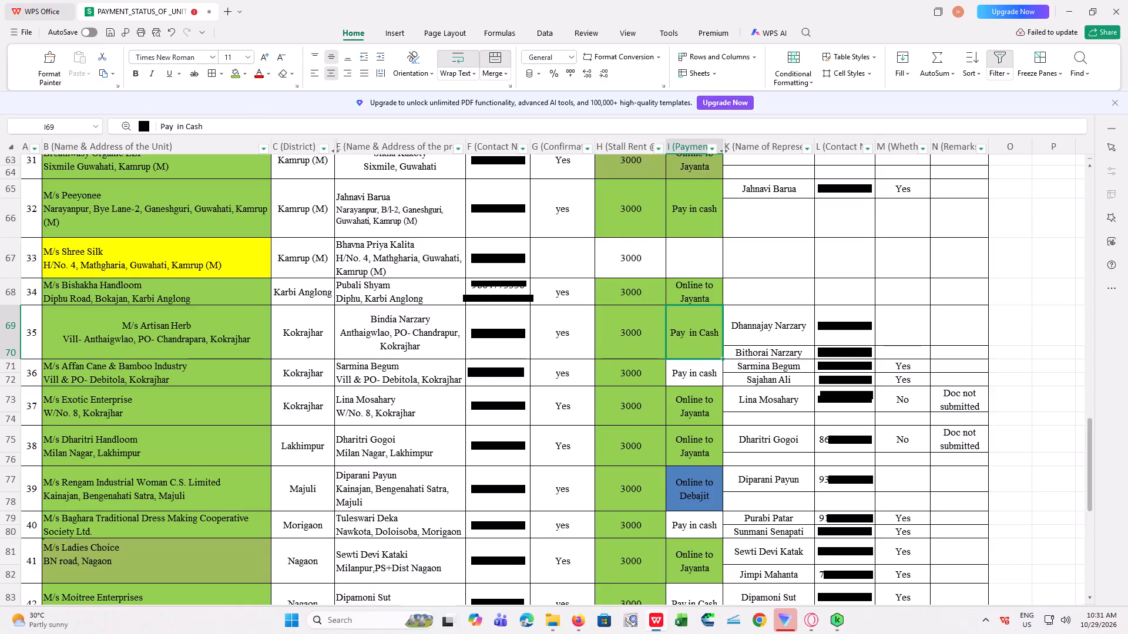
pyautogui.click(684, 344)
pyautogui.click(249, 72)
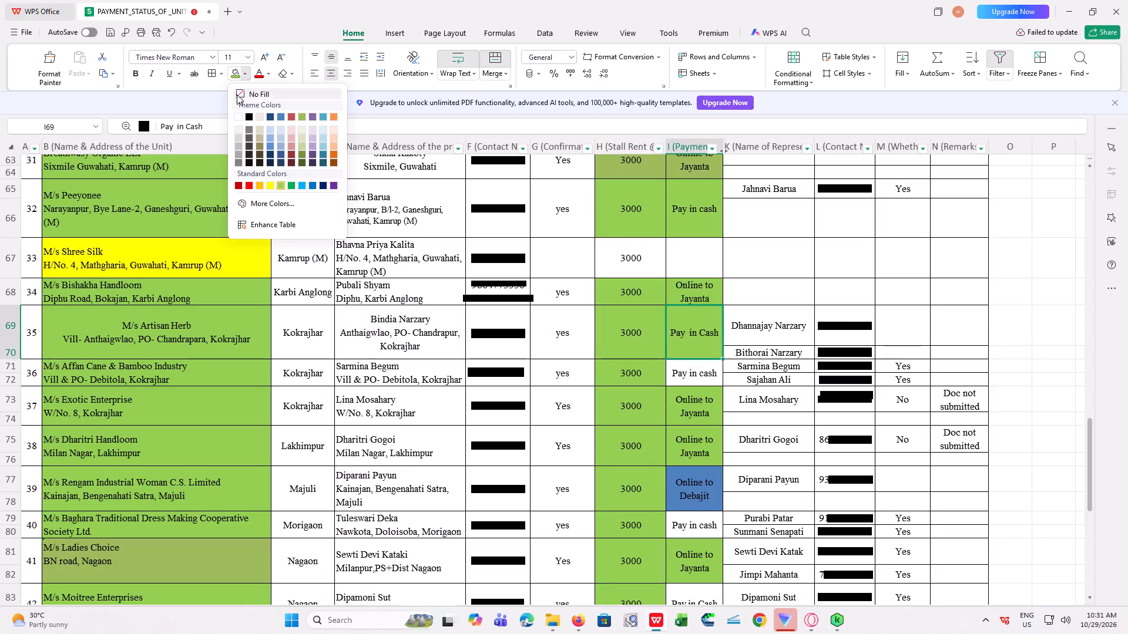
pyautogui.click(237, 114)
pyautogui.click(655, 382)
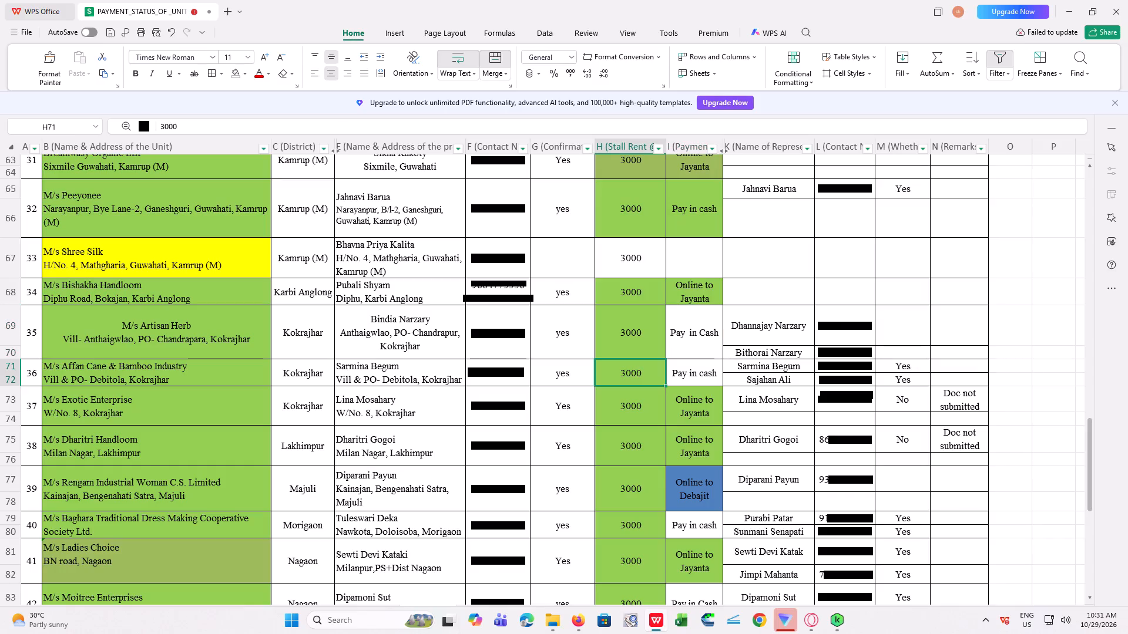
# Search the sheet for the unit "Breatheasy", shortening the search text to "Breath".
pyautogui.scroll(-2, 654, 382)
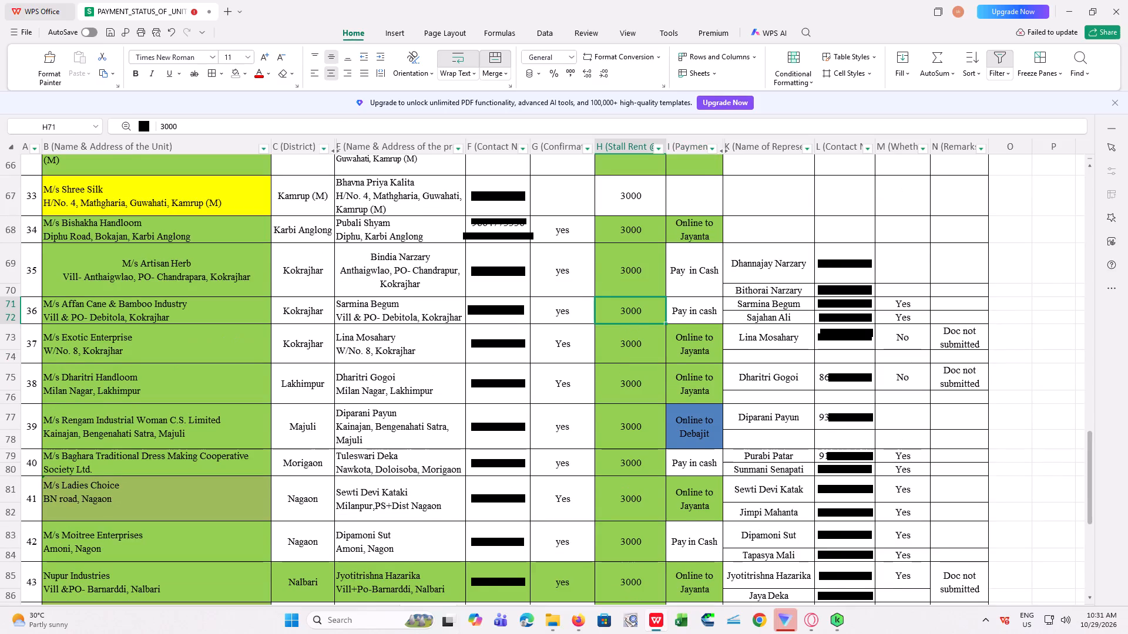
pyautogui.scroll(-2, 654, 386)
pyautogui.click(777, 296)
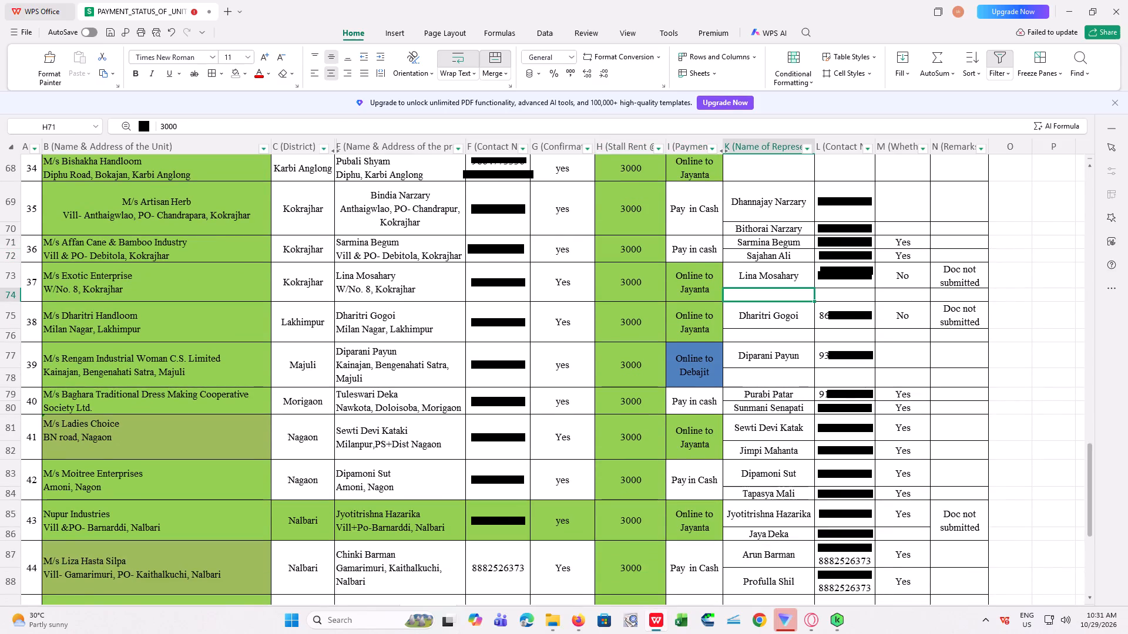
pyautogui.hotkey('ctrl', 'f')
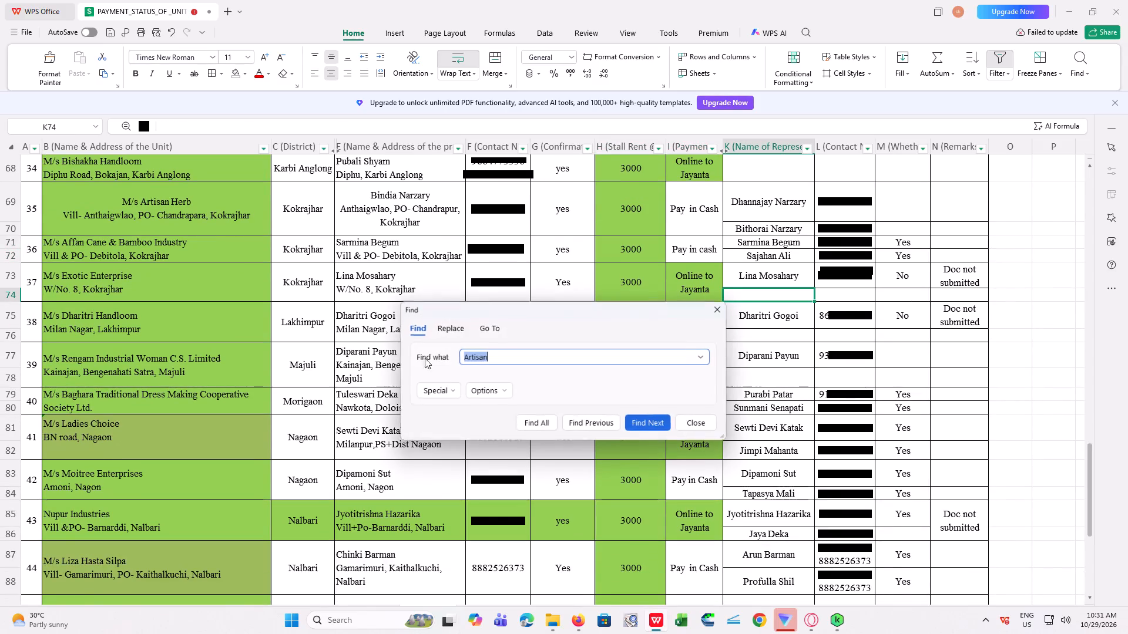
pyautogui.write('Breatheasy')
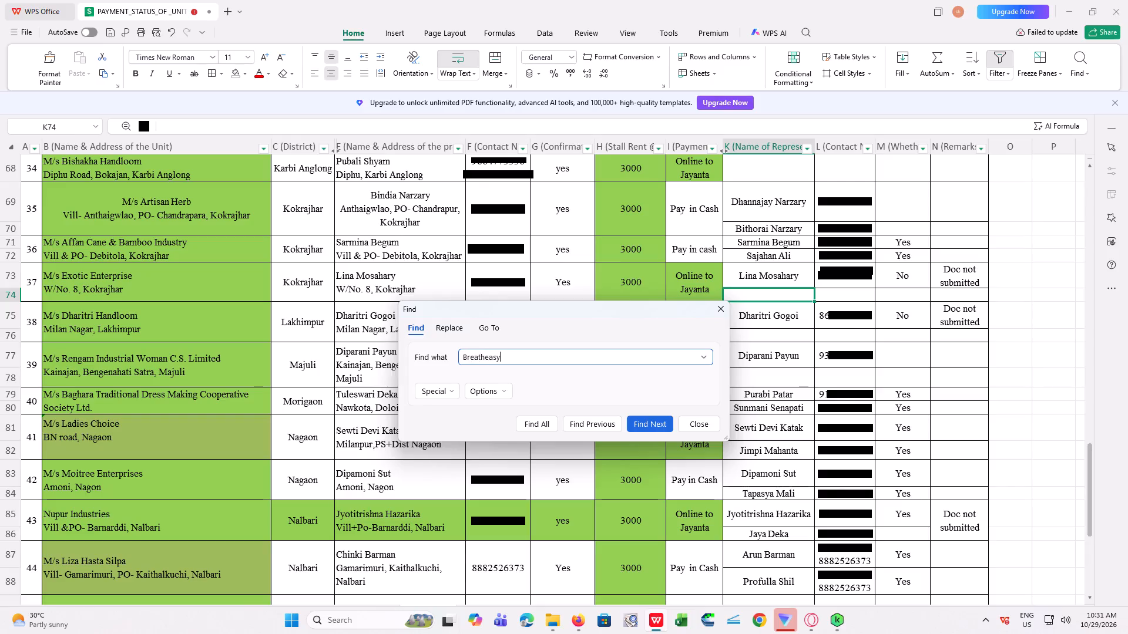
pyautogui.click(640, 421)
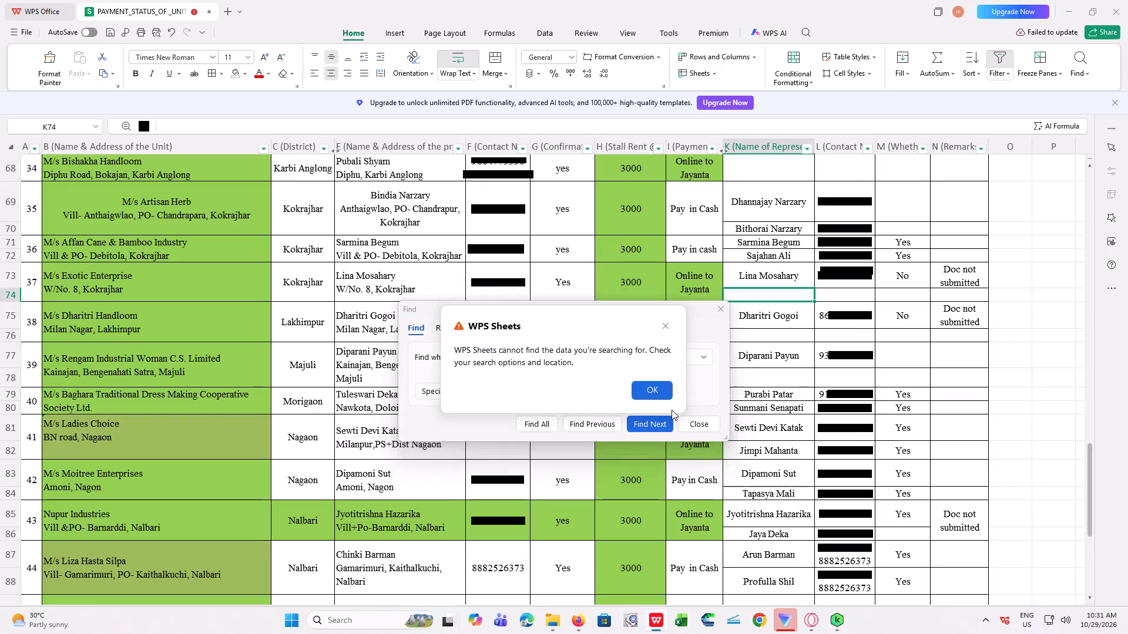
pyautogui.click(654, 394)
pyautogui.click(491, 355)
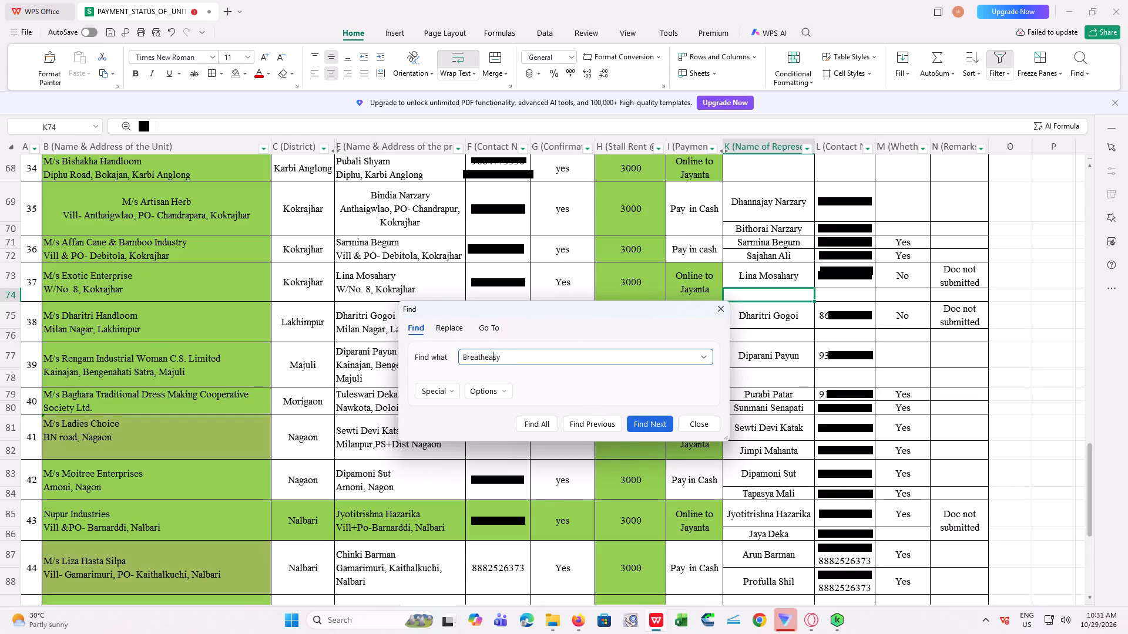
pyautogui.click(525, 352)
pyautogui.press('BackSpace')
pyautogui.press('BackSpace')
pyautogui.press('BackSpace')
pyautogui.press('BackSpace')
pyautogui.press('Return')
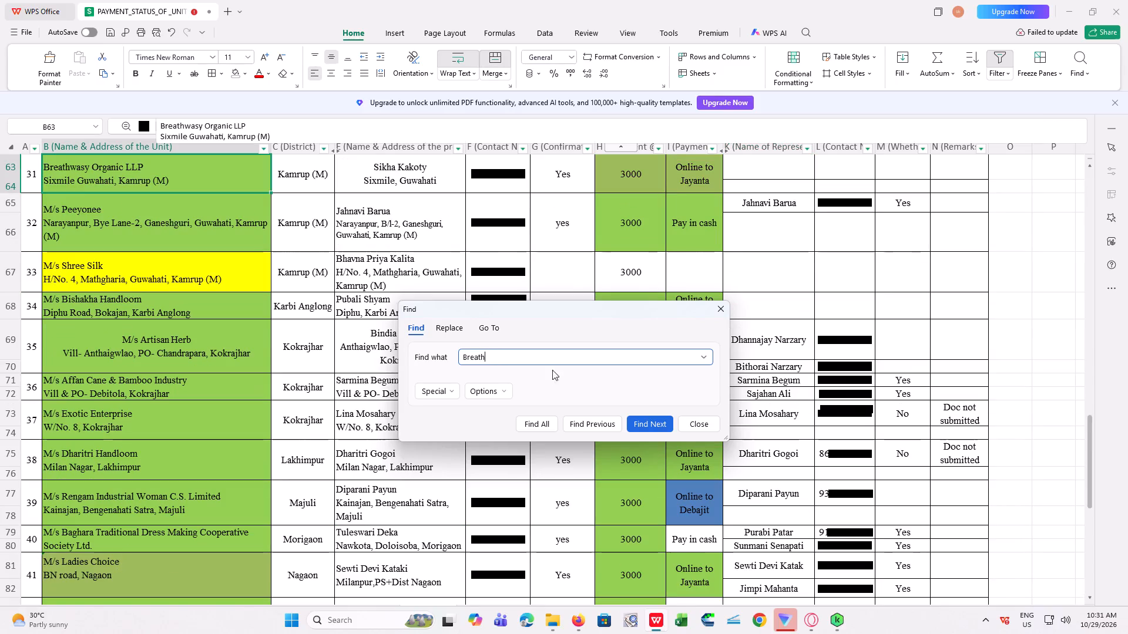
pyautogui.click(711, 423)
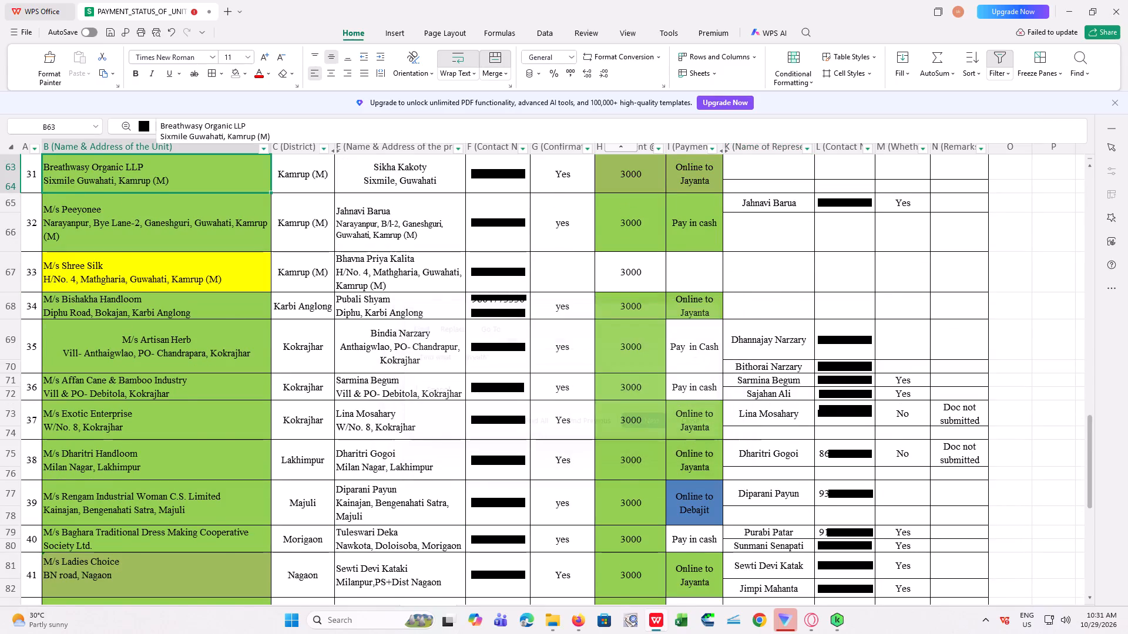
# Correct the unit name in cell B63 to "Breatheasy Organic LLP".
pyautogui.scroll(3, 774, 227)
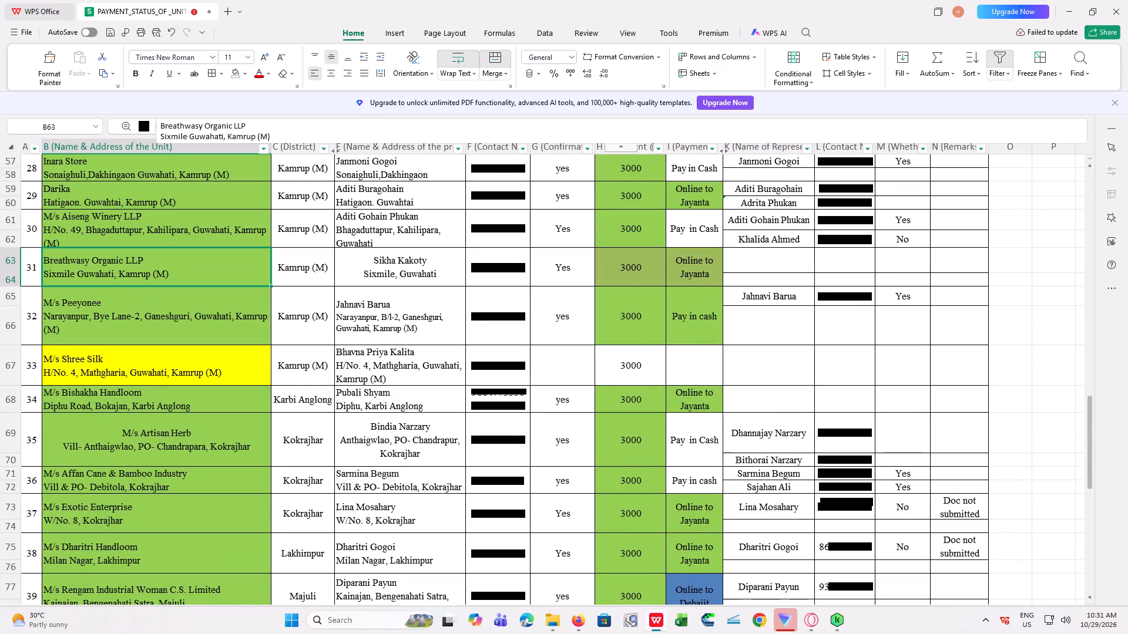
pyautogui.click(761, 268)
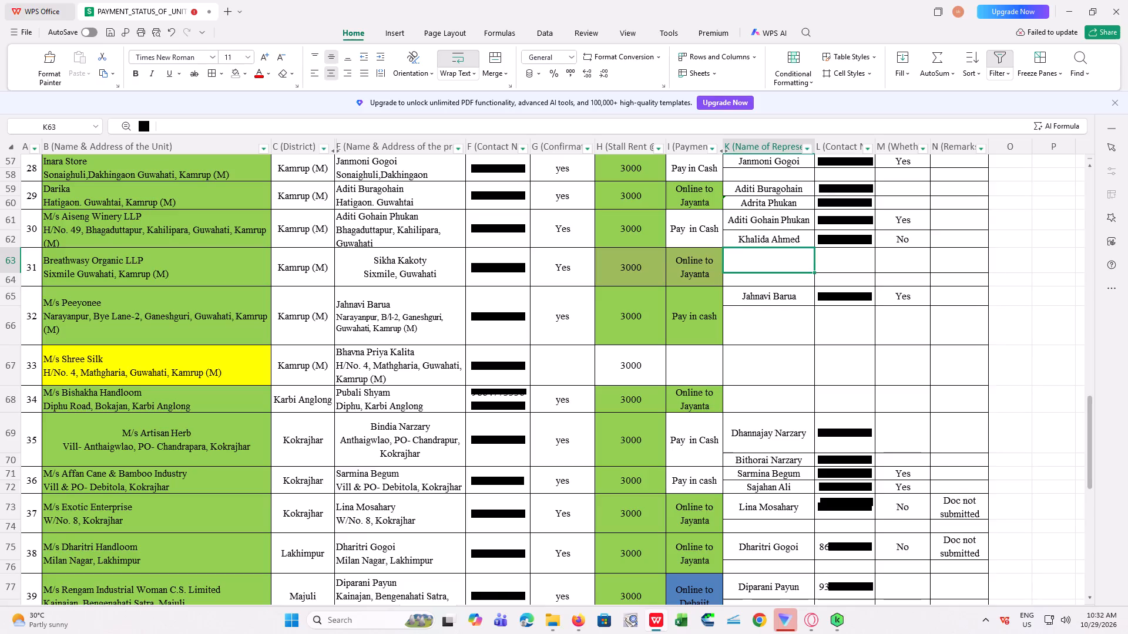
pyautogui.doubleClick(76, 262)
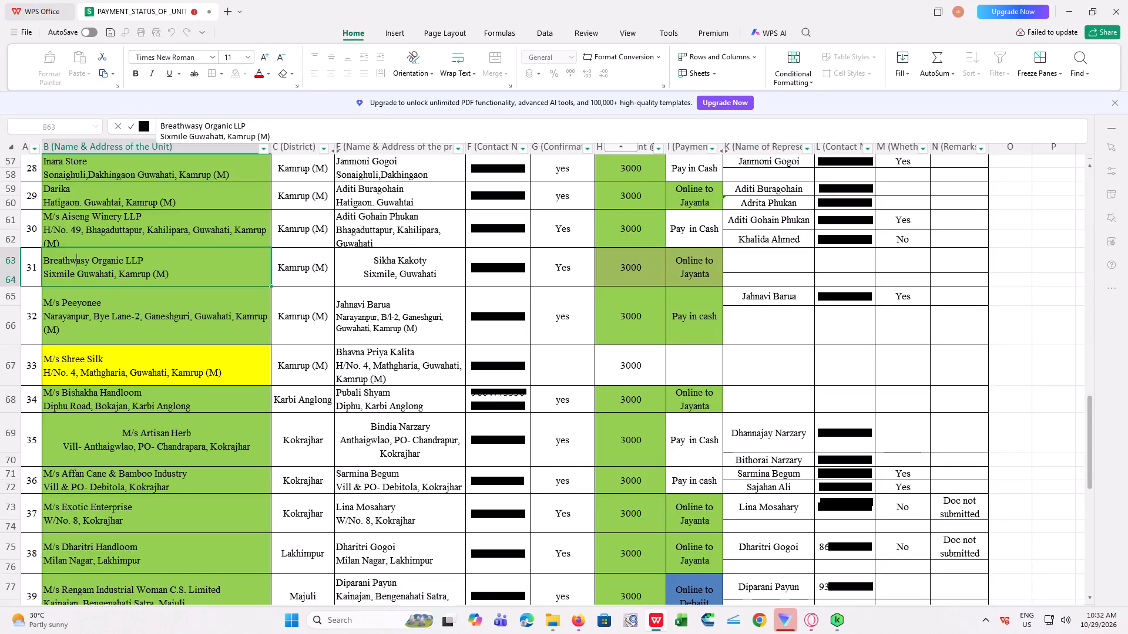
pyautogui.press('BackSpace')
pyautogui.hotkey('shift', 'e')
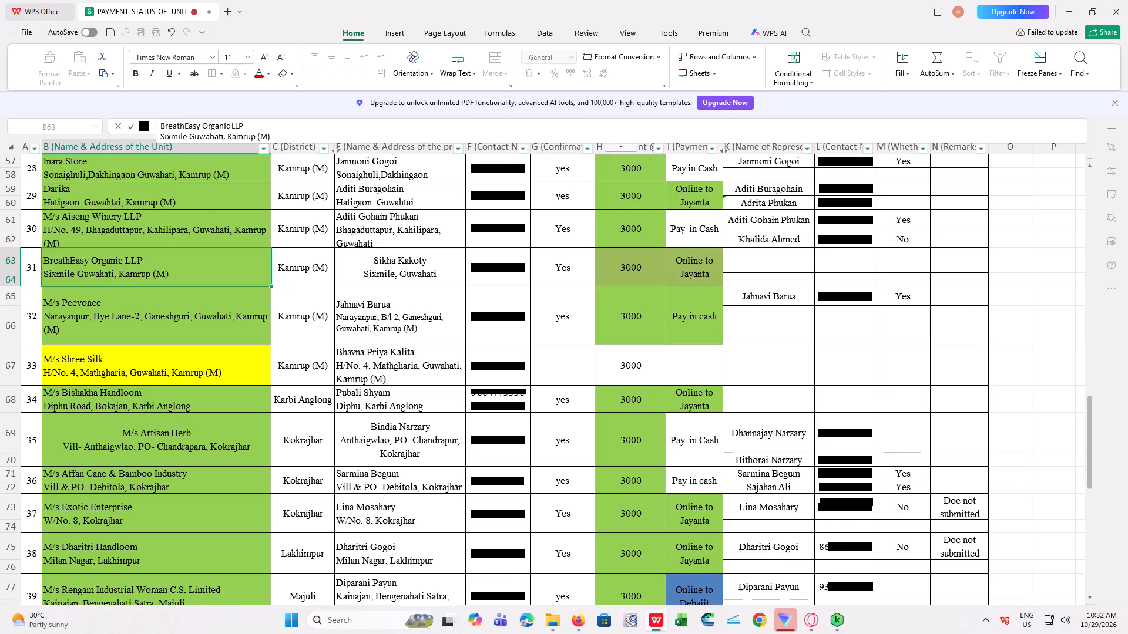
pyautogui.press('BackSpace')
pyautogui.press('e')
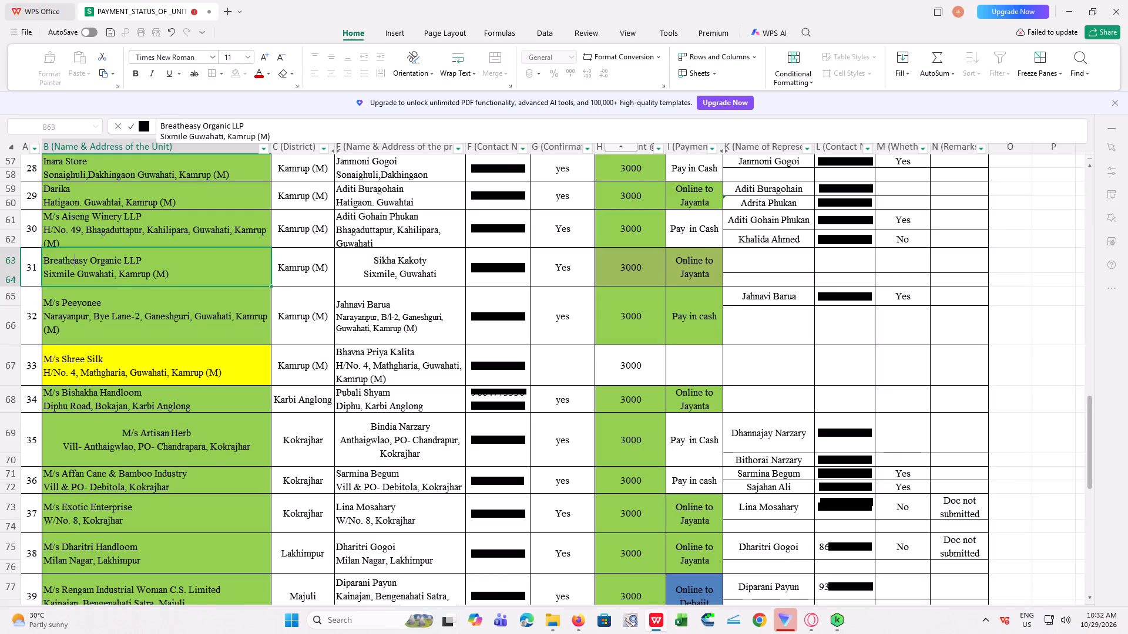
pyautogui.click(606, 341)
pyautogui.click(744, 260)
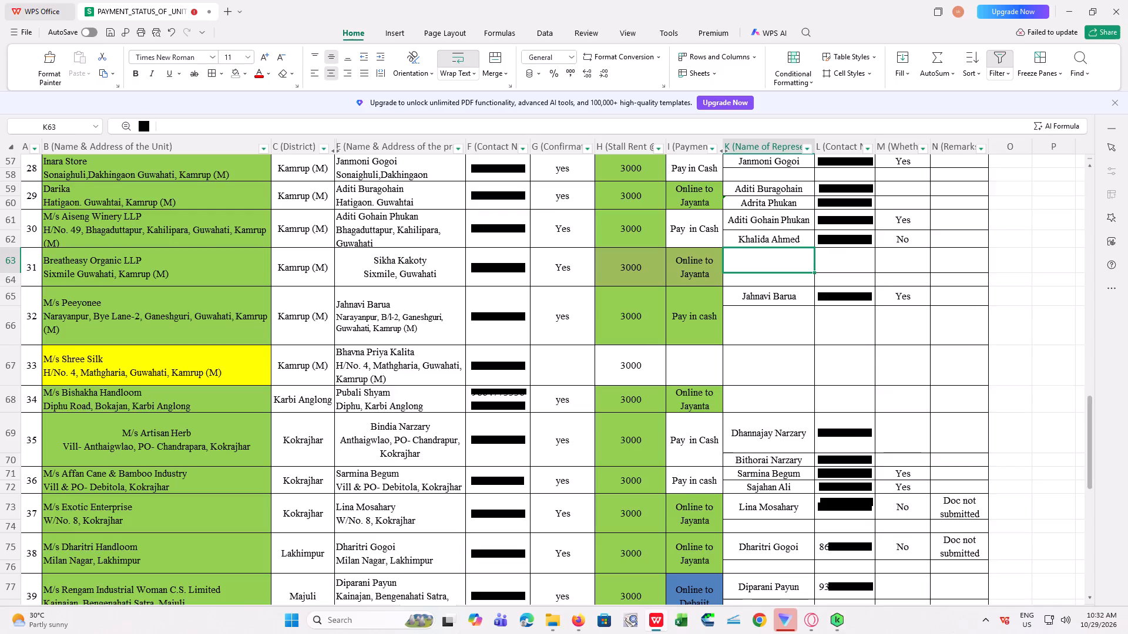
pyautogui.tripleClick(434, 259)
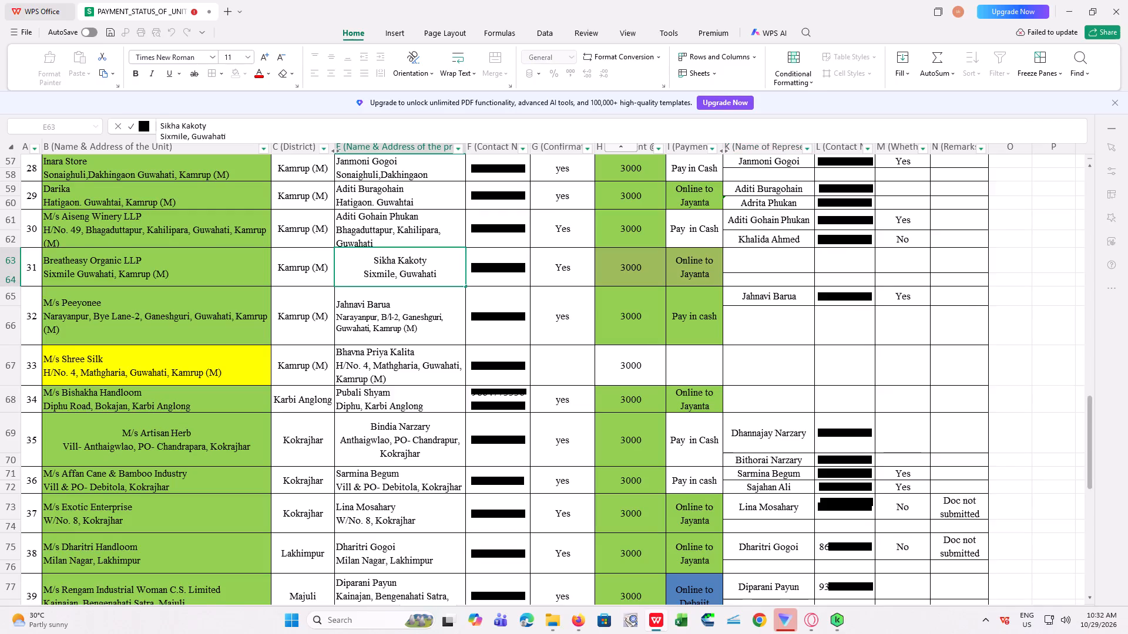
pyautogui.click(427, 259)
pyautogui.press('BackSpace')
pyautogui.press('BackSpace')
pyautogui.press('BackSpace')
pyautogui.press('BackSpace')
pyautogui.press('BackSpace')
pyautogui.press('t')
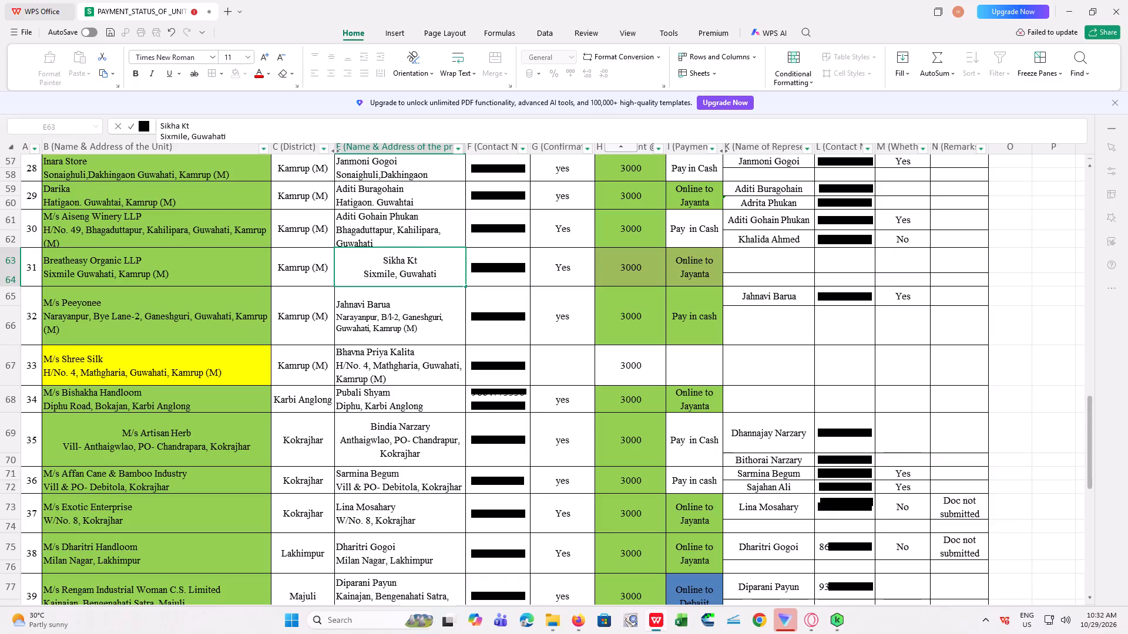
pyautogui.press('BackSpace')
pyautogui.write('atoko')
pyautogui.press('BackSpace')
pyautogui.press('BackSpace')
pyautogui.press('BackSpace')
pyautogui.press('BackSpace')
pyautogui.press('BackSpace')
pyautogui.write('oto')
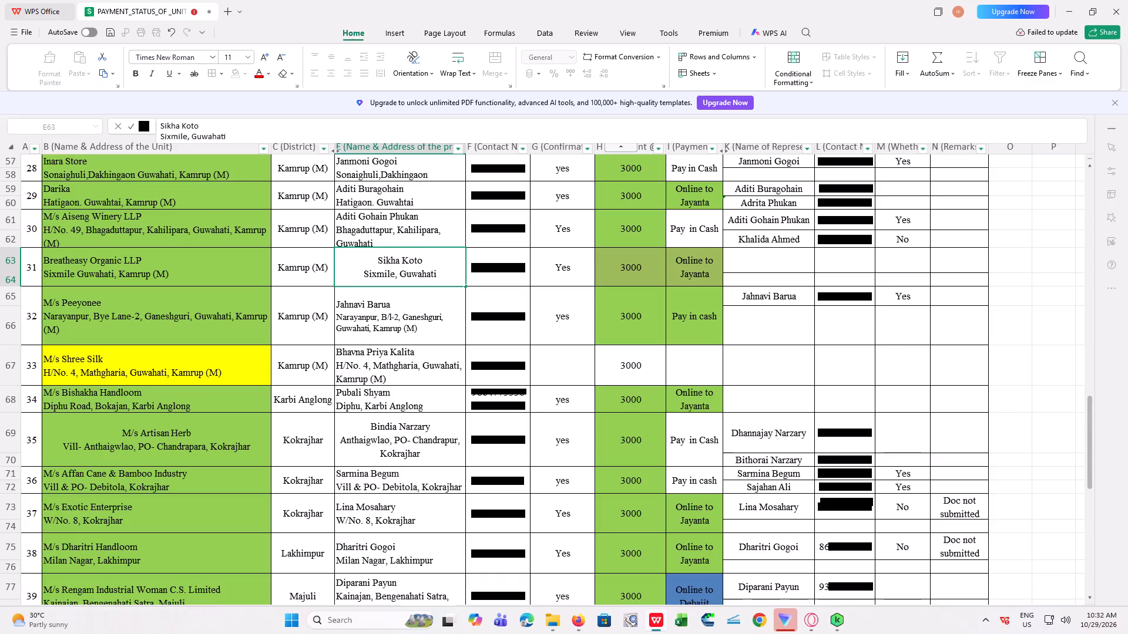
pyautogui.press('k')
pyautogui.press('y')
pyautogui.click(674, 284)
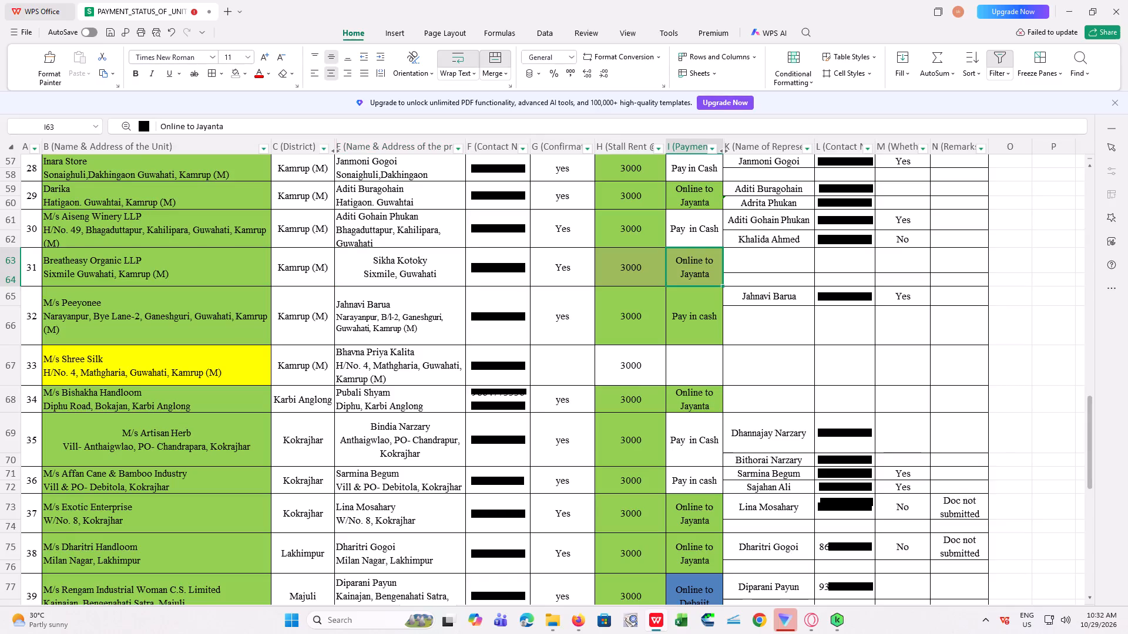
# Copy the proprietor's name from cell E63 into the representative name cell K63 for Breatheasy Organic LLP.
pyautogui.doubleClick(374, 257)
pyautogui.moveTo(375, 256); pyautogui.dragTo(428, 241)
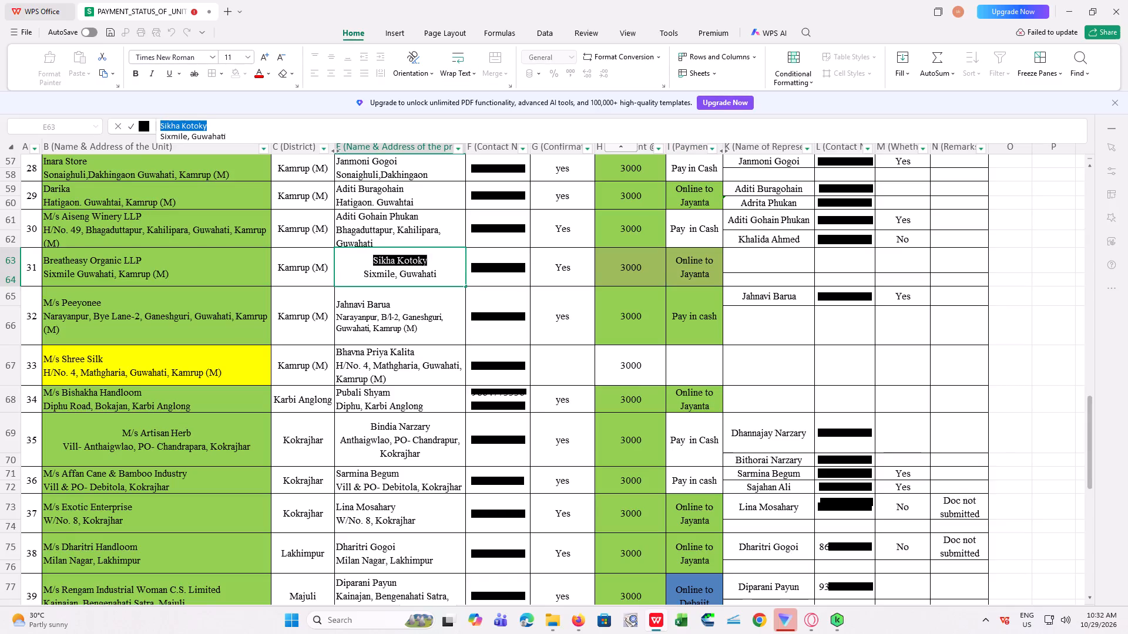
pyautogui.hotkey('ctrl', 'c')
pyautogui.click(766, 261)
pyautogui.hotkey('ctrl', 'v')
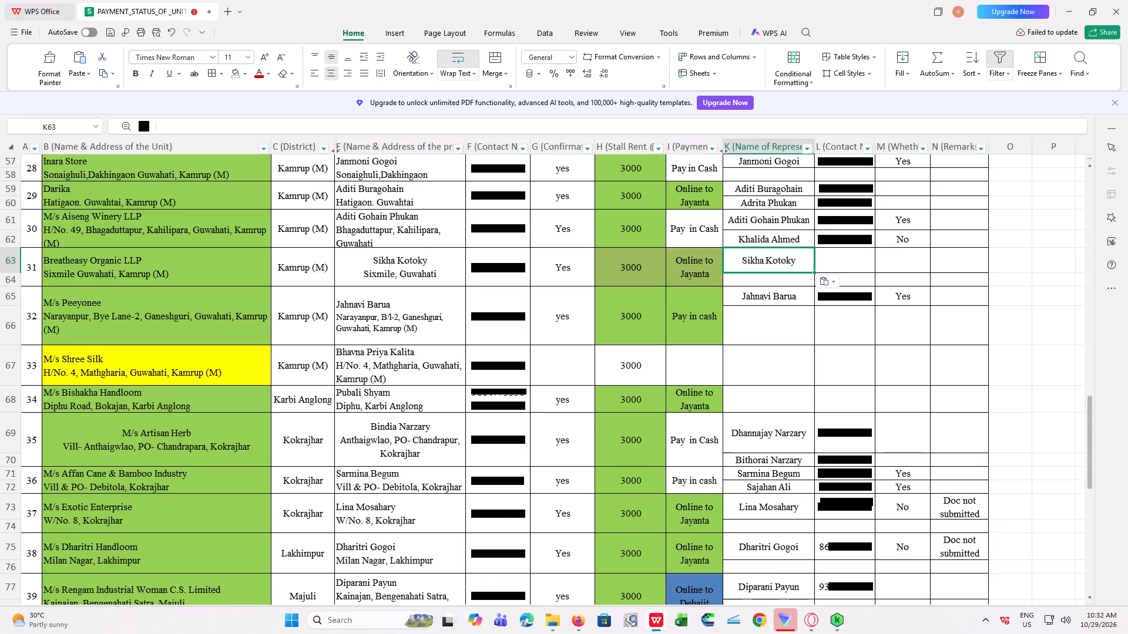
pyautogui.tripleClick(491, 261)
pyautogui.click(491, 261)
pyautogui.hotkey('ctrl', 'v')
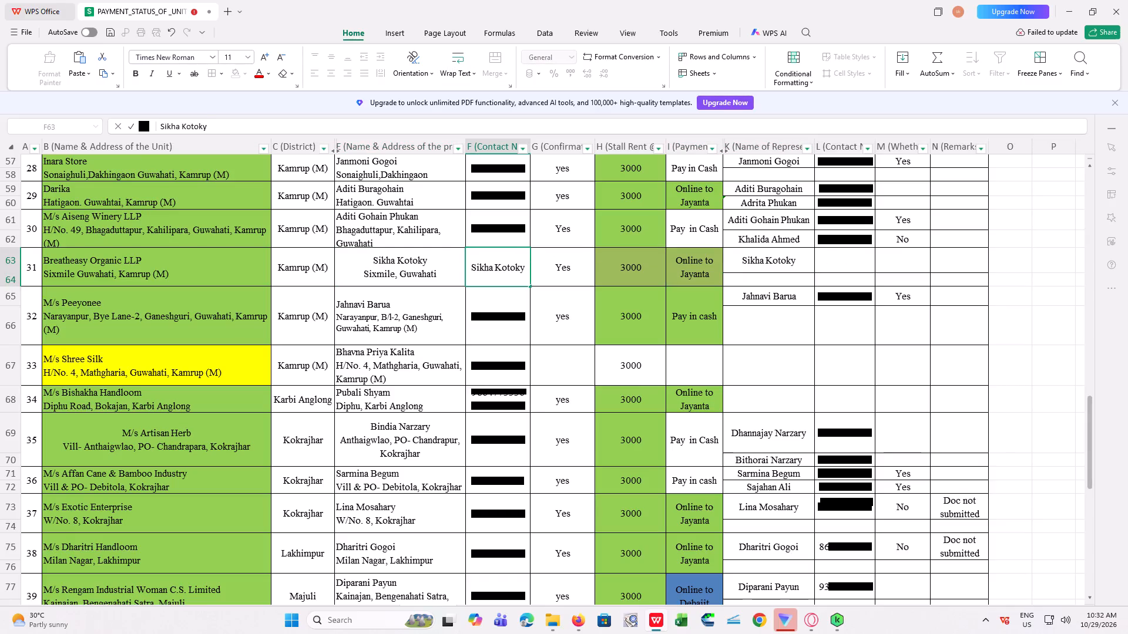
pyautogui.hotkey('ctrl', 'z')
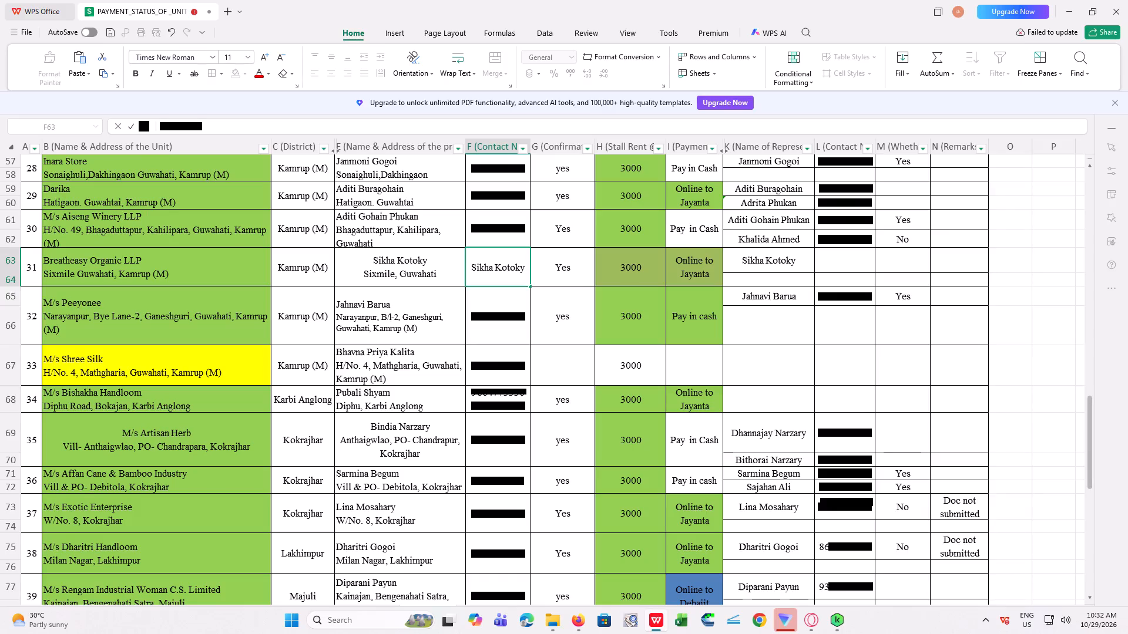
# Copy the proprietor's contact number from cell F63 into the representative contact cell L63 for Breatheasy Organic LLP.
pyautogui.tripleClick(505, 267)
pyautogui.hotkey('ctrl', 'c')
pyautogui.click(831, 272)
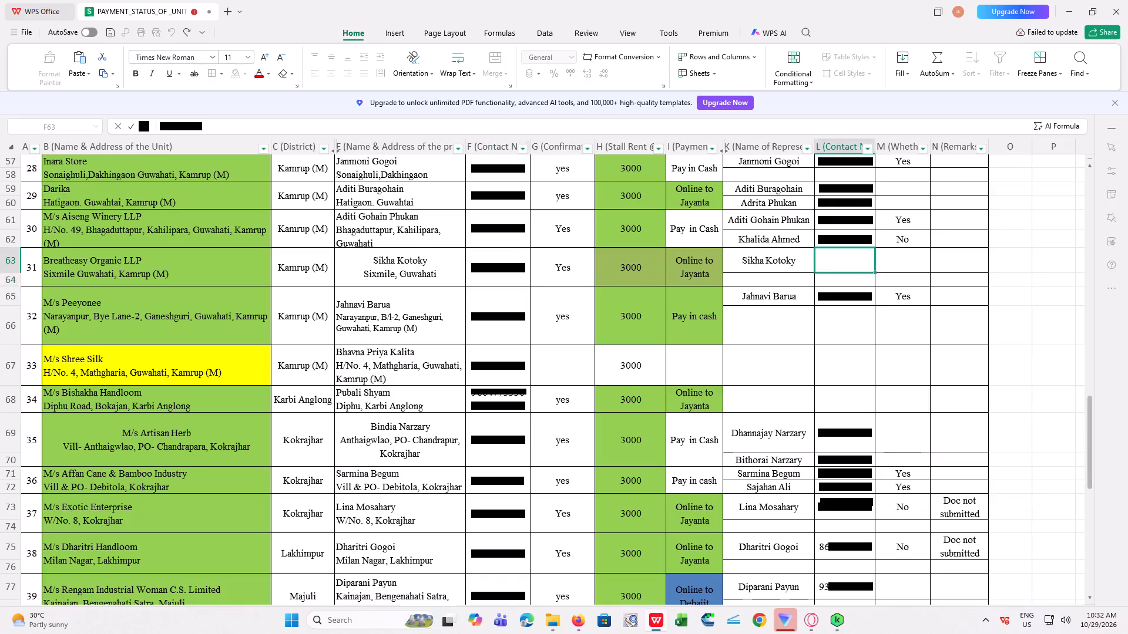
pyautogui.click(838, 260)
pyautogui.hotkey('ctrl', 'v')
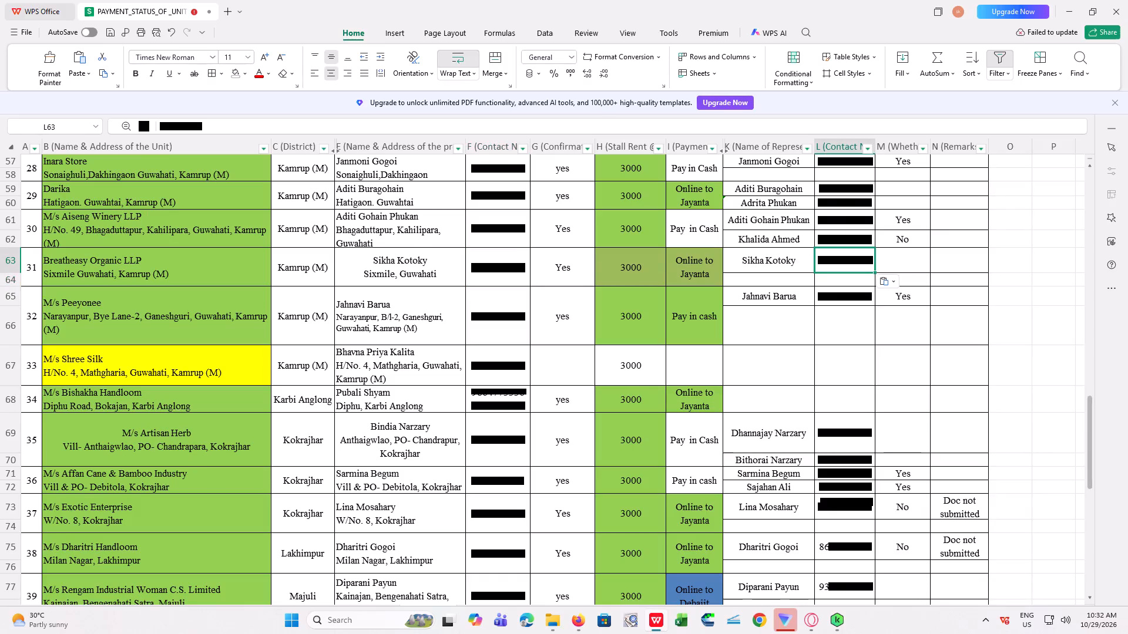
# Enter the second representative's name for Breatheasy Organic LLP in cell K64.
pyautogui.doubleClick(761, 279)
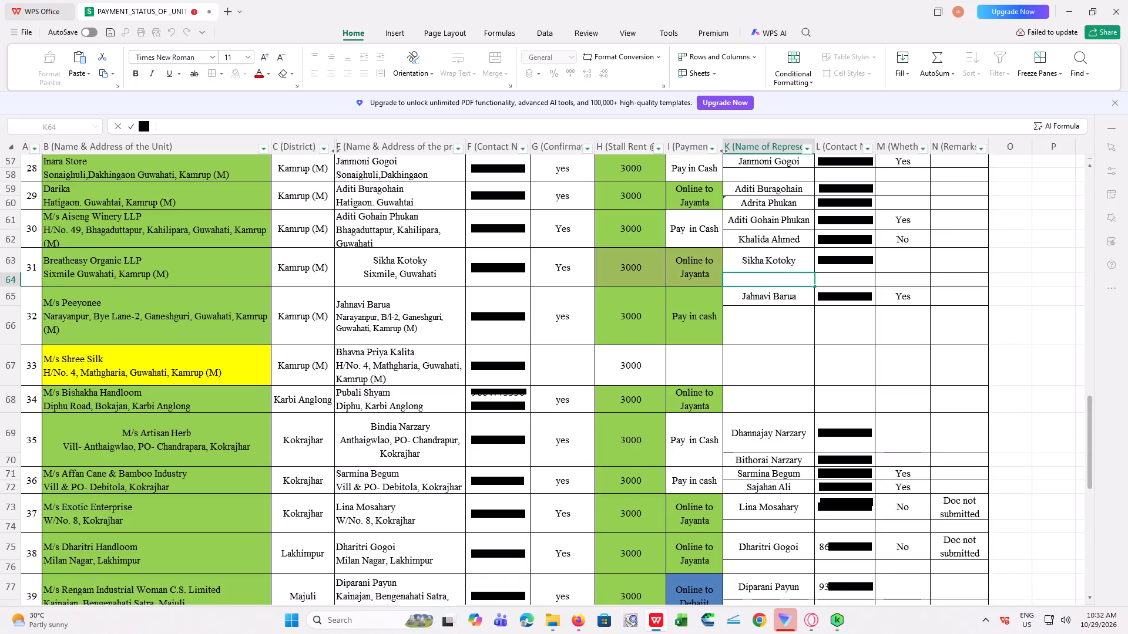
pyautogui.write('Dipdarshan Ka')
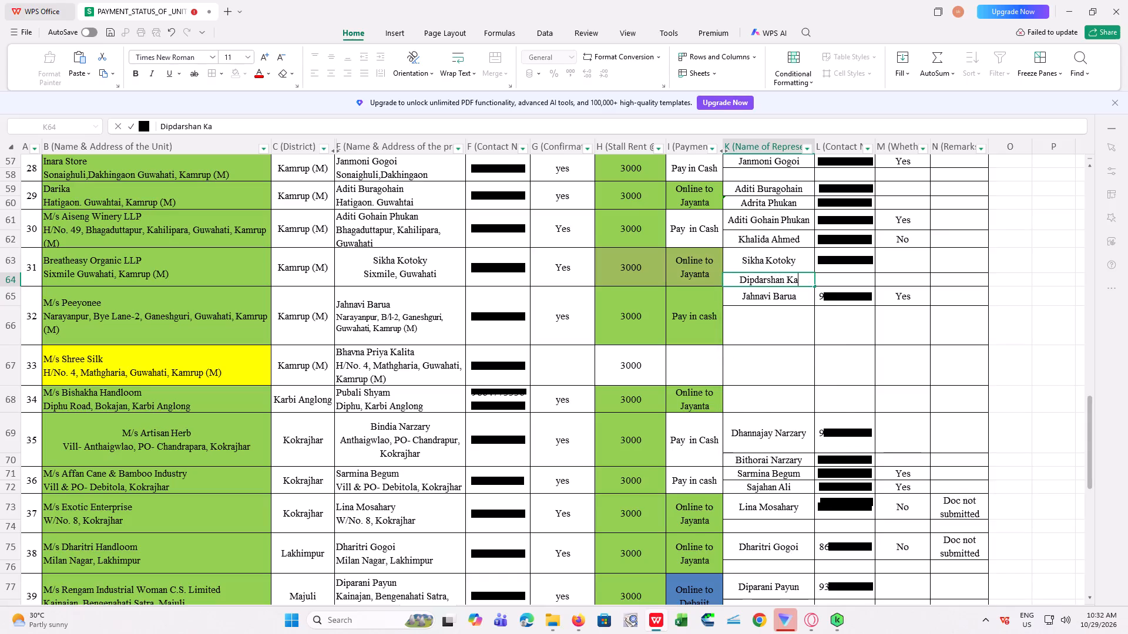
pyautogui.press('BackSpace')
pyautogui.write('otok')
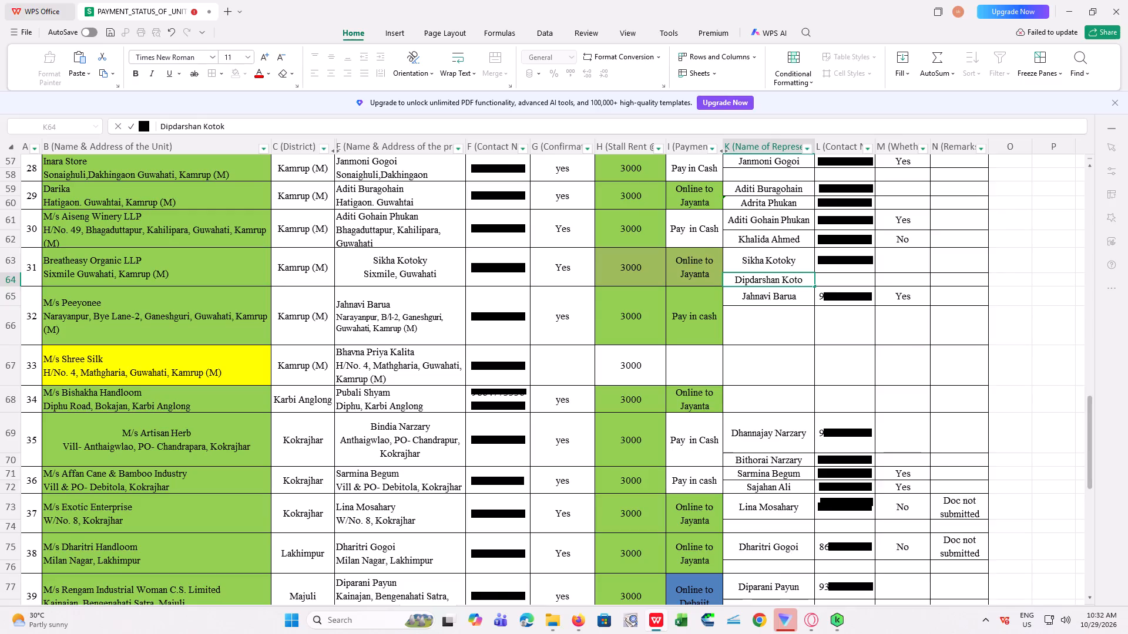
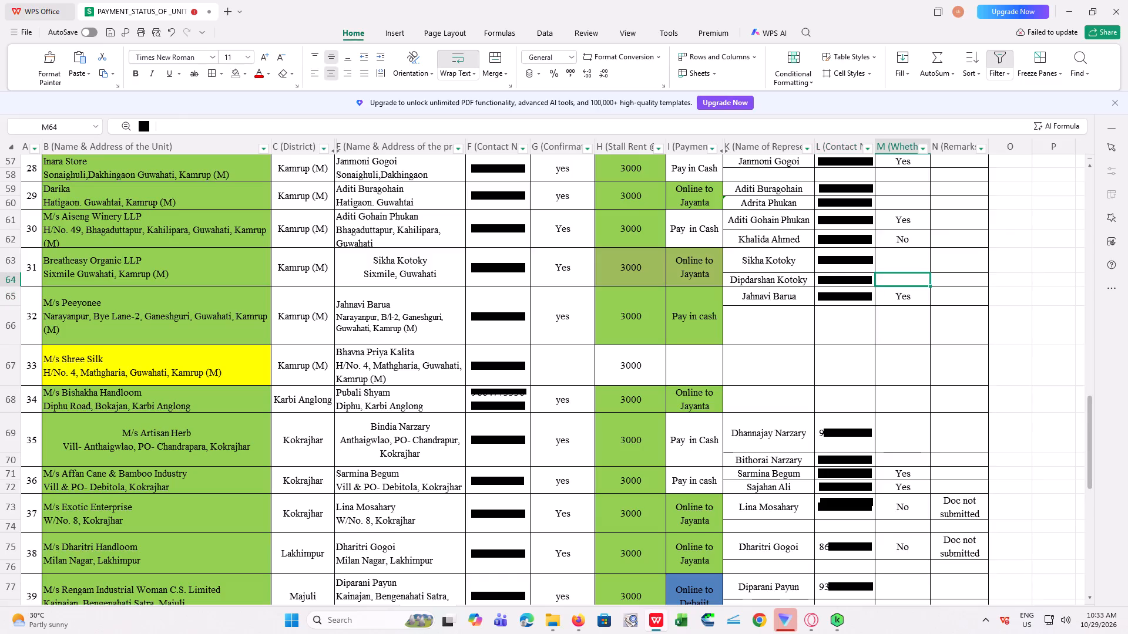
# Enter "Yes" in cells M64 and M63 as the photo status of both Breatheasy Organic LLP representatives.
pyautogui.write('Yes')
pyautogui.click(750, 355)
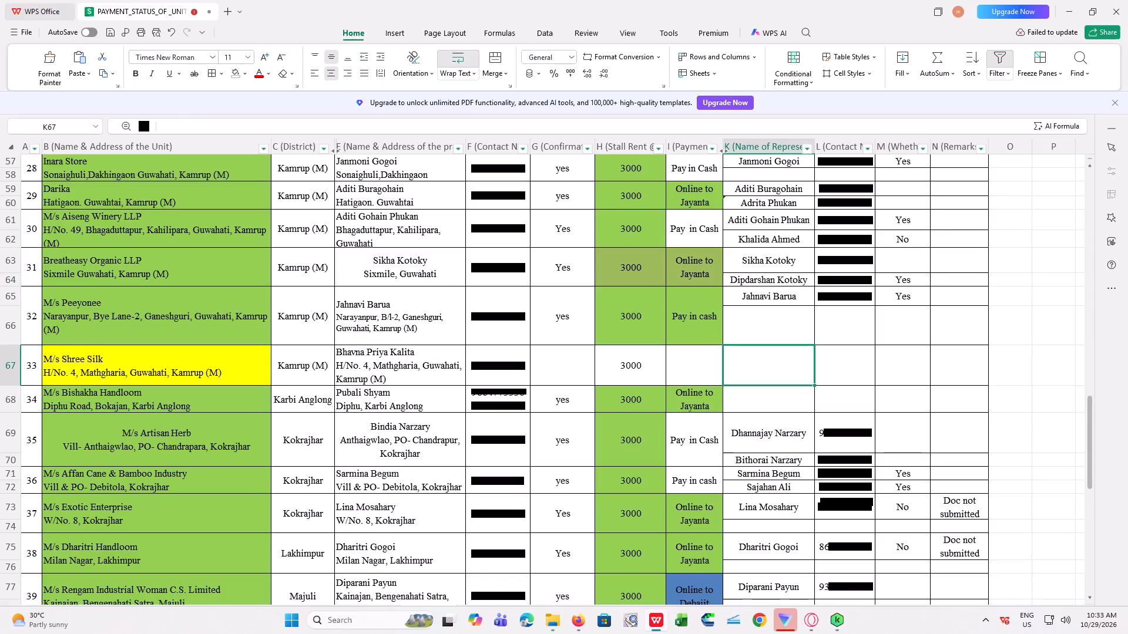
pyautogui.click(912, 265)
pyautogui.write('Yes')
pyautogui.click(858, 345)
# Enter "Yes" in cells M59 and M60 as the photo status of both Darika representatives.
pyautogui.scroll(6, 721, 426)
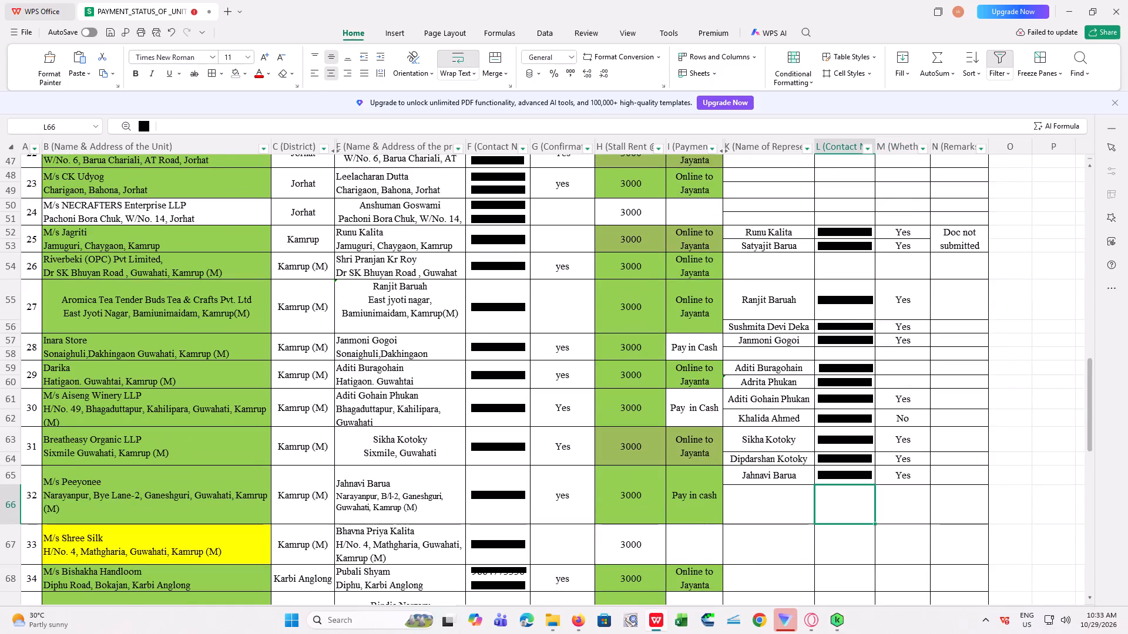
pyautogui.click(911, 366)
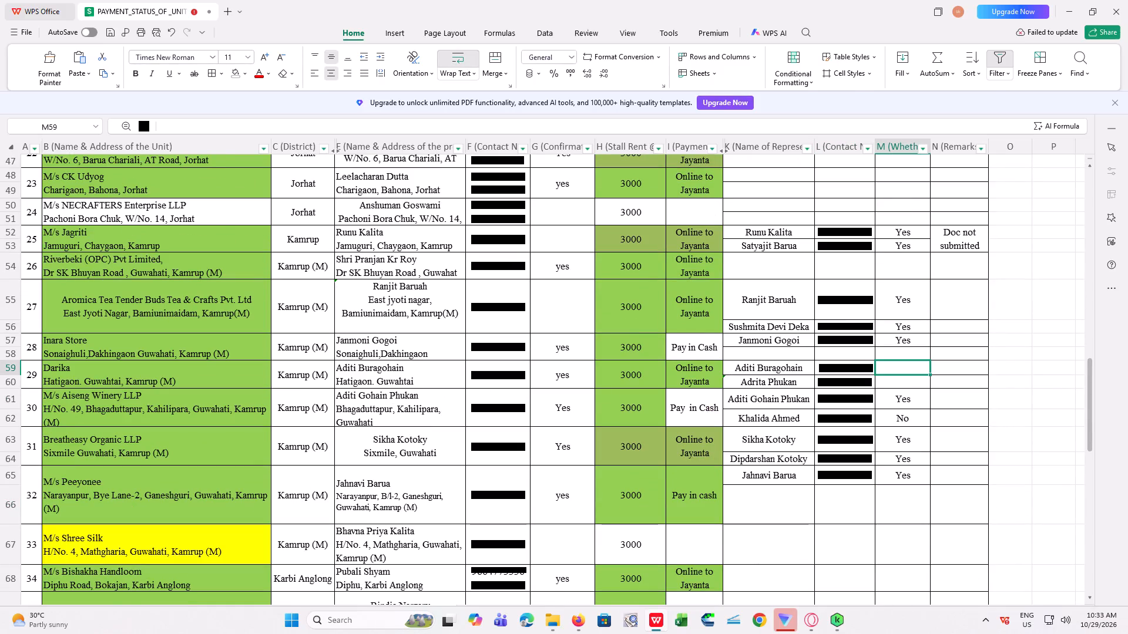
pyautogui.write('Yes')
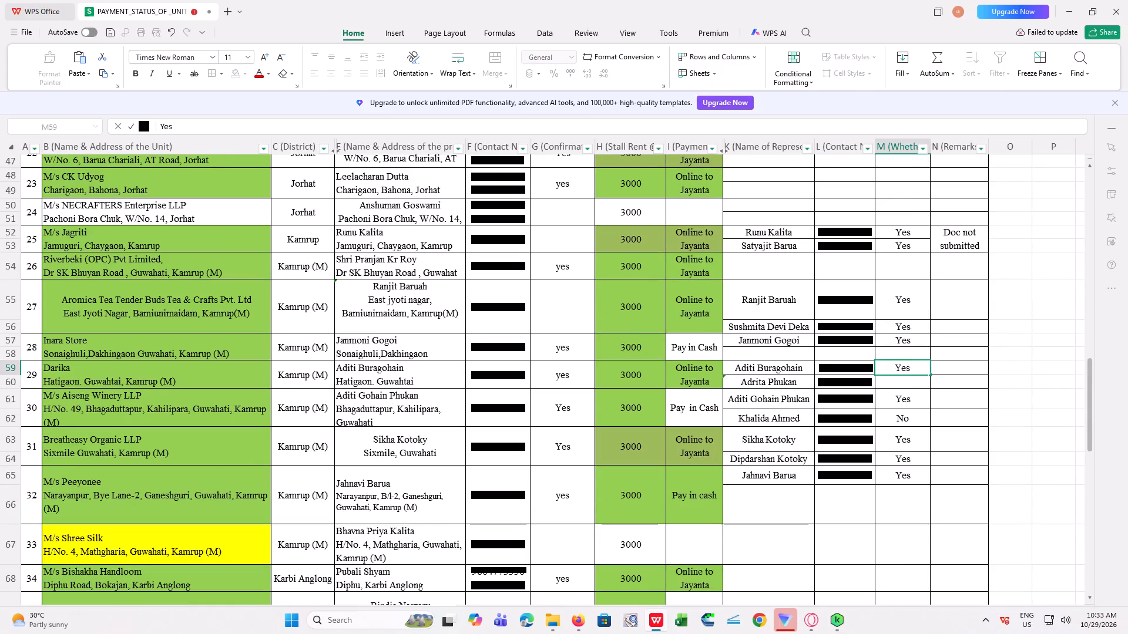
pyautogui.click(889, 387)
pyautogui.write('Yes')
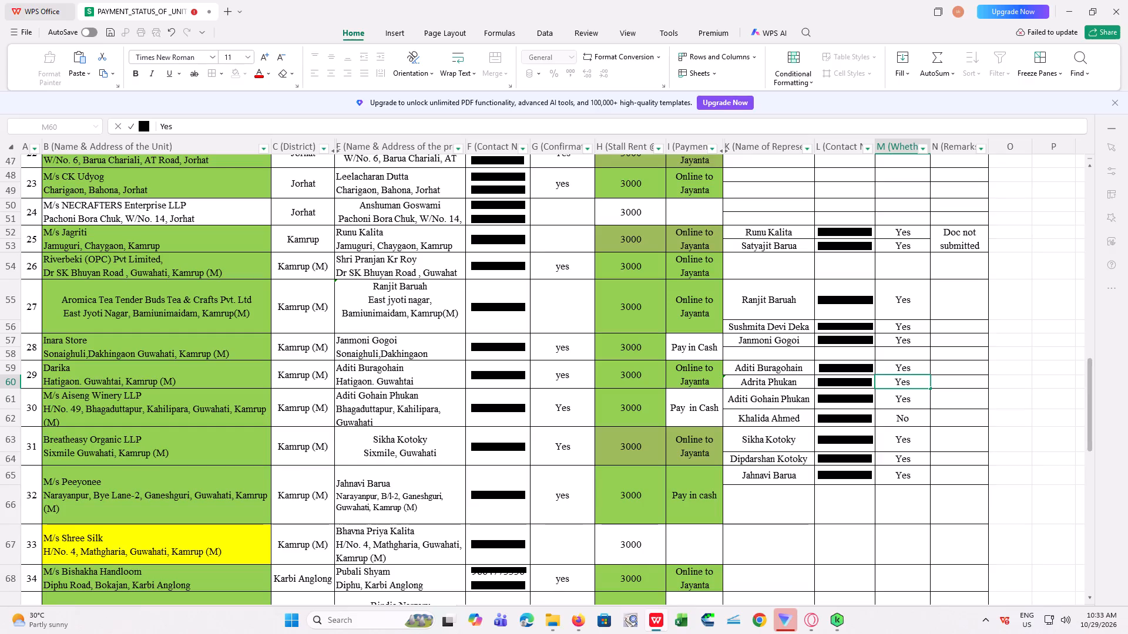
pyautogui.click(851, 403)
# Merge remarks cells N46 and N47 for M/s Haamdoi Organic so "Doc not submitted" spans both rows.
pyautogui.scroll(2, 844, 403)
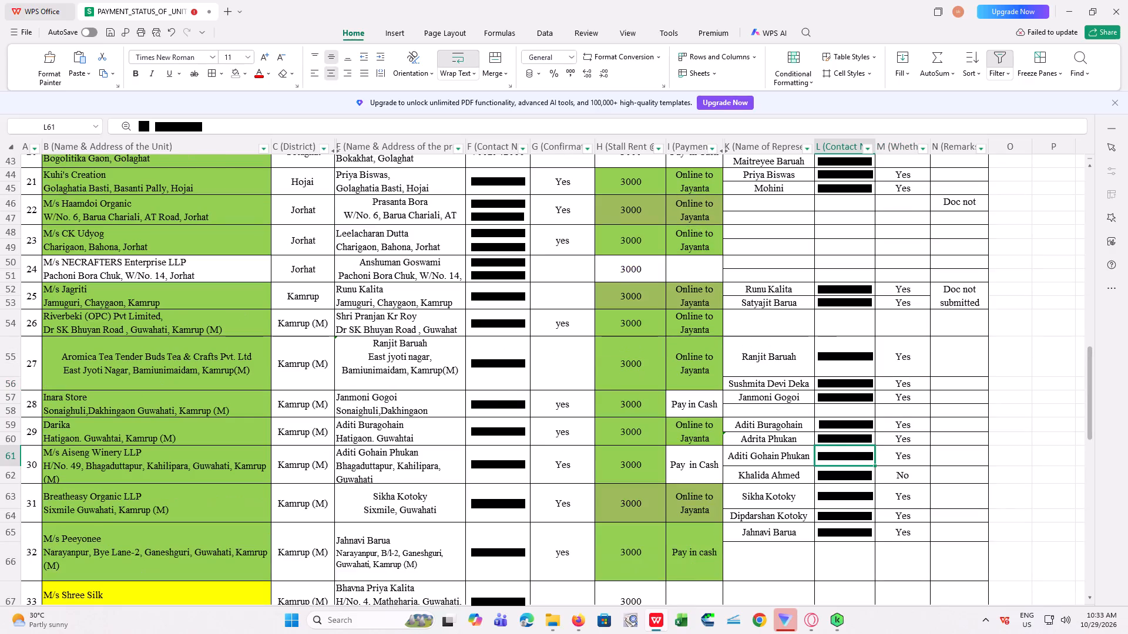
pyautogui.scroll(3, 840, 466)
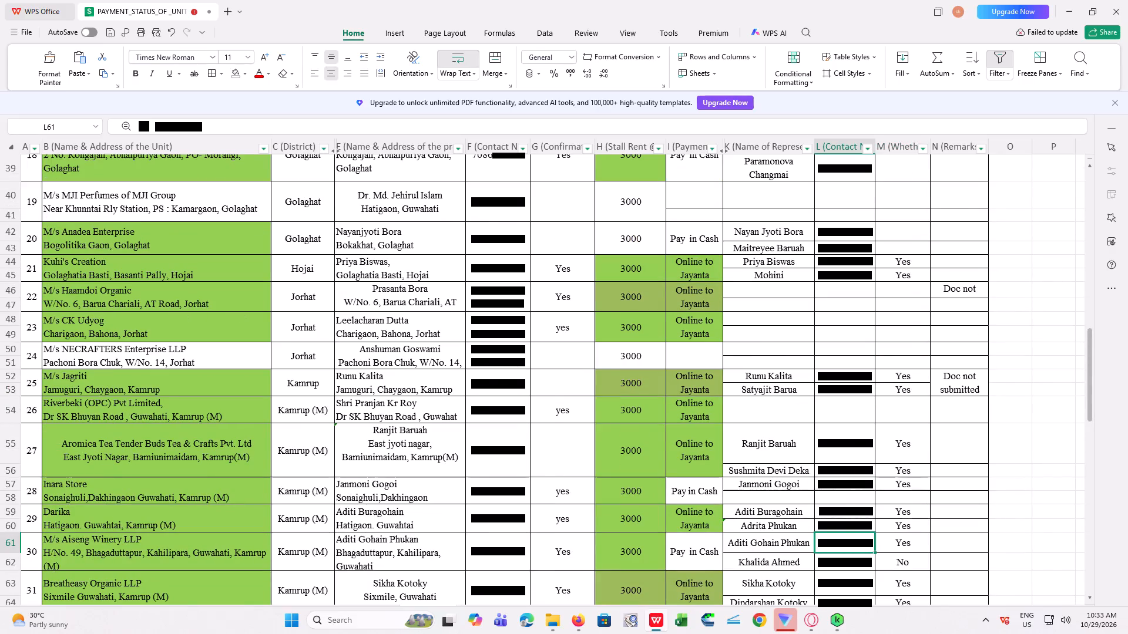
pyautogui.click(981, 298)
pyautogui.doubleClick(982, 288)
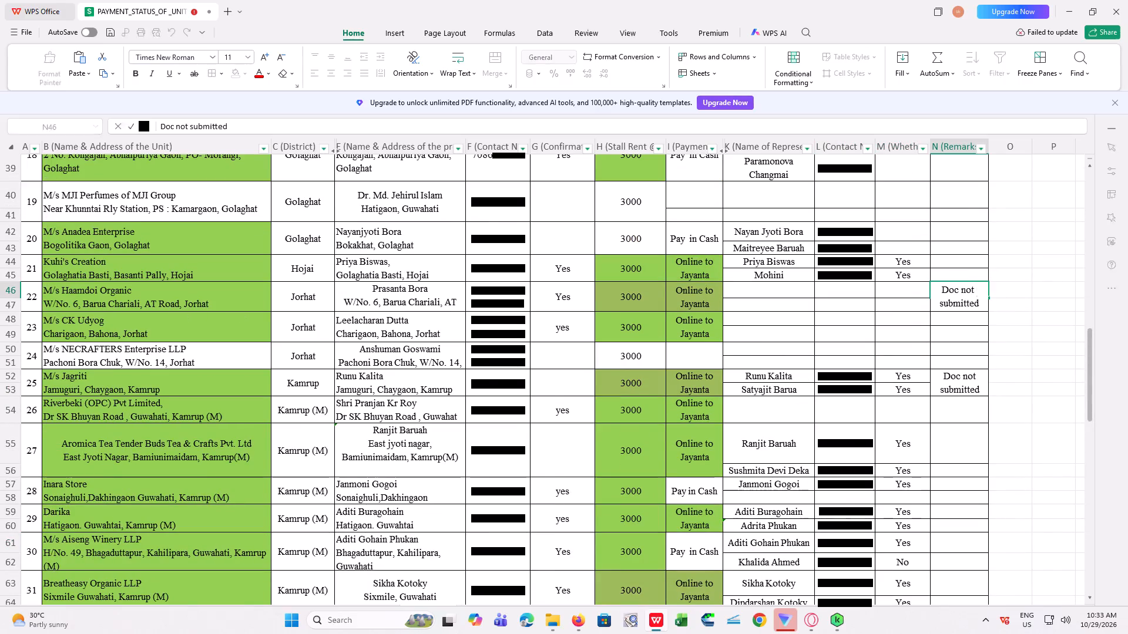
pyautogui.click(961, 319)
pyautogui.click(991, 144)
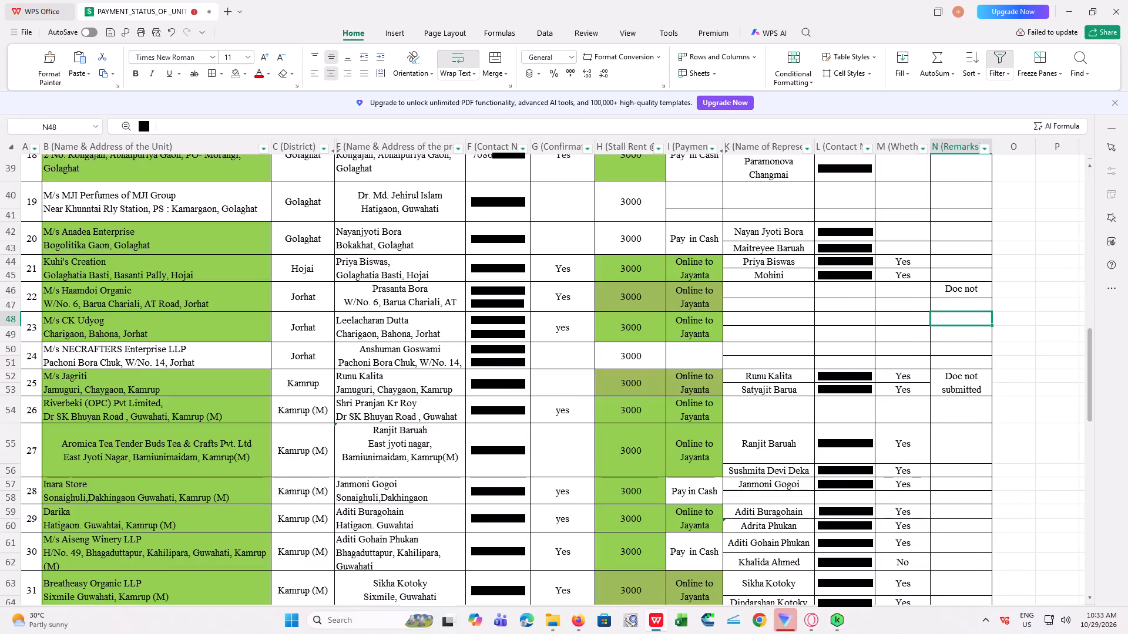
pyautogui.click(968, 288)
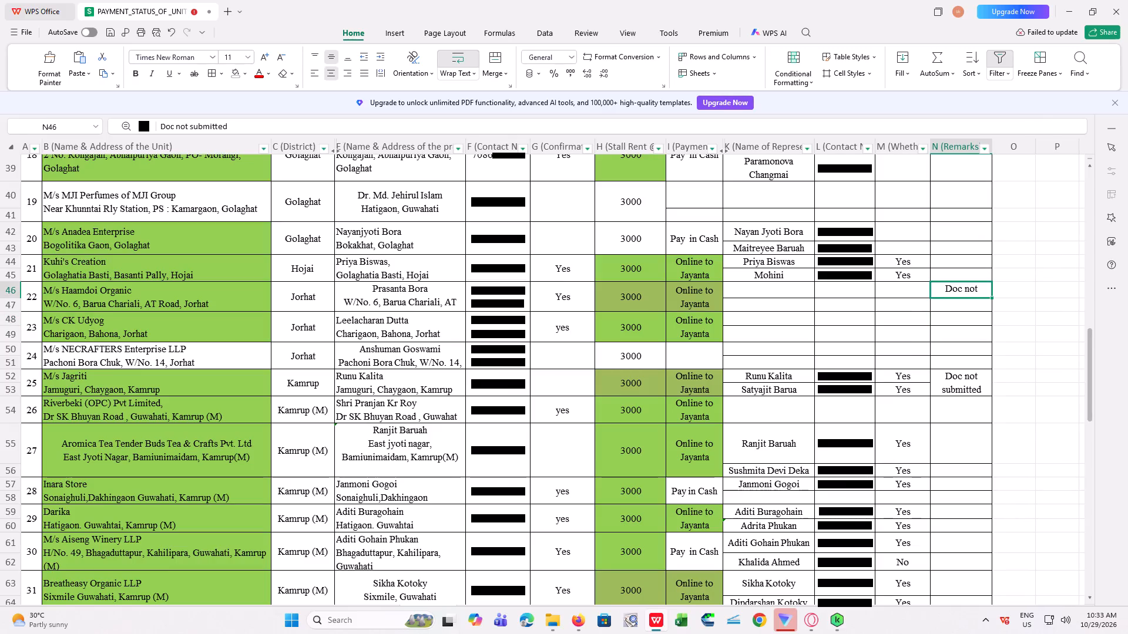
pyautogui.moveTo(966, 288); pyautogui.dragTo(967, 307)
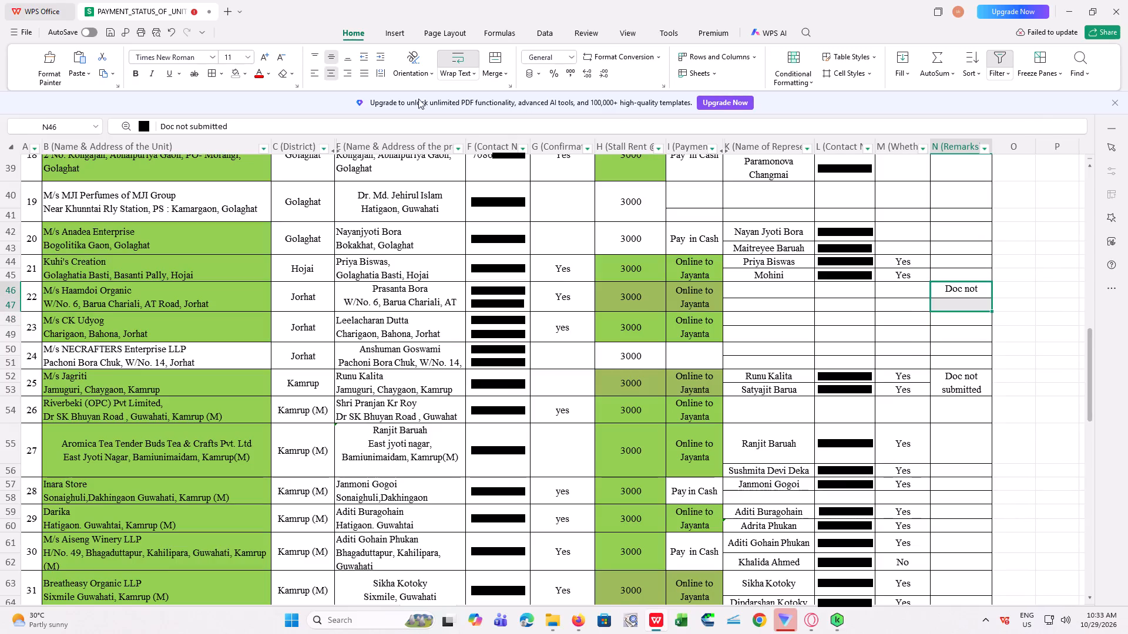
pyautogui.click(498, 62)
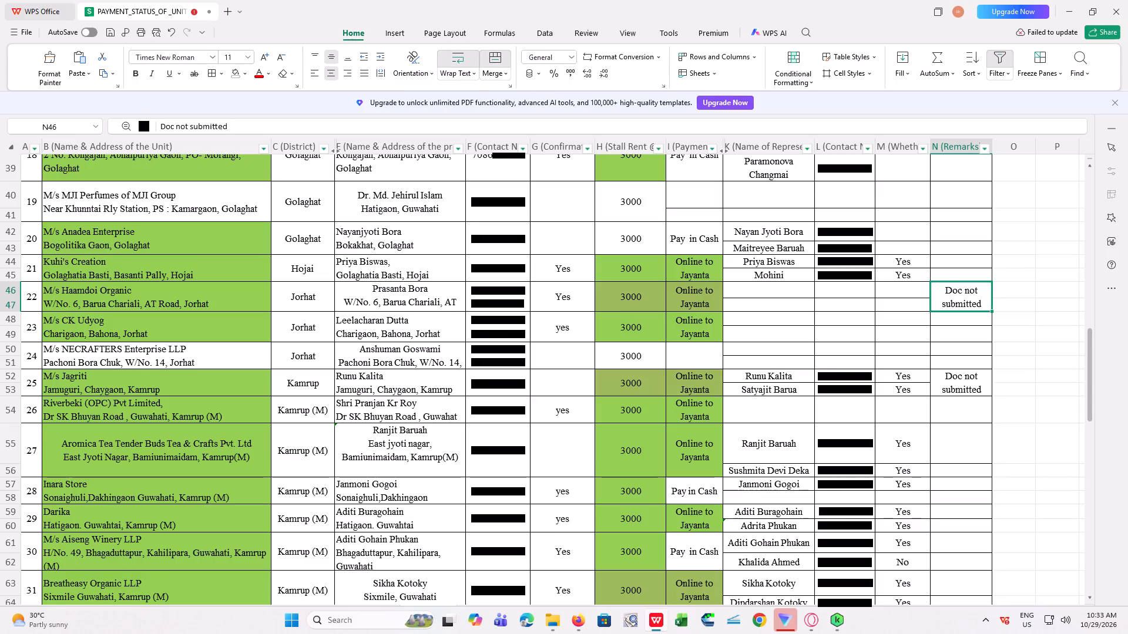
pyautogui.click(861, 314)
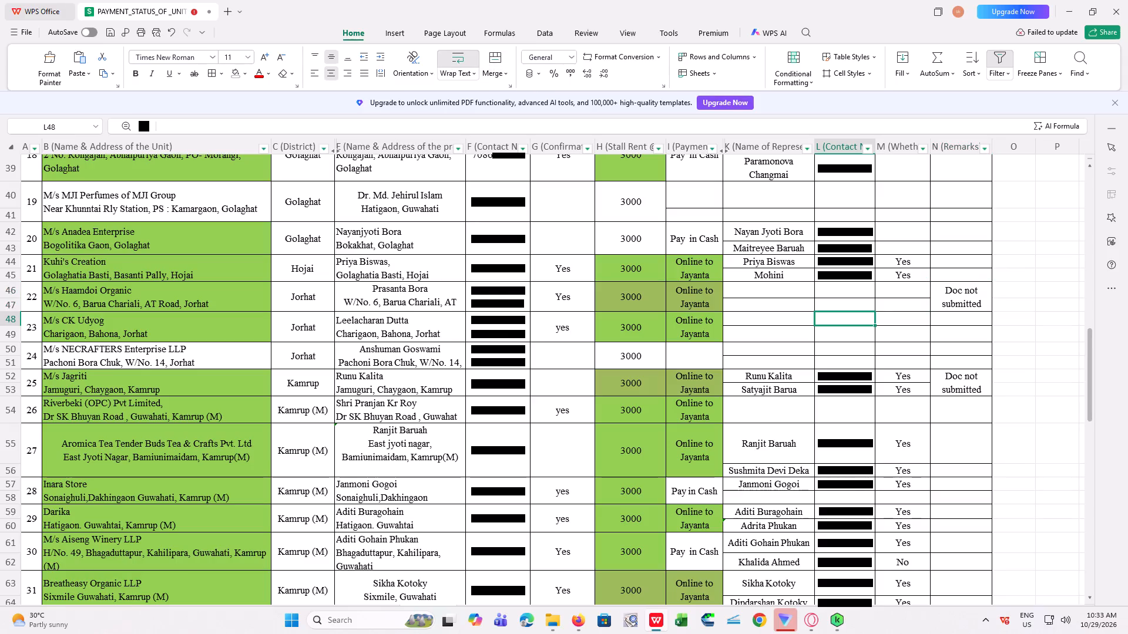
# Find "Changs" in the sheet and enter "Yes" in M38 and M39 for both M/s Changs Organic Tea representatives.
pyautogui.hotkey('ctrl', 'f')
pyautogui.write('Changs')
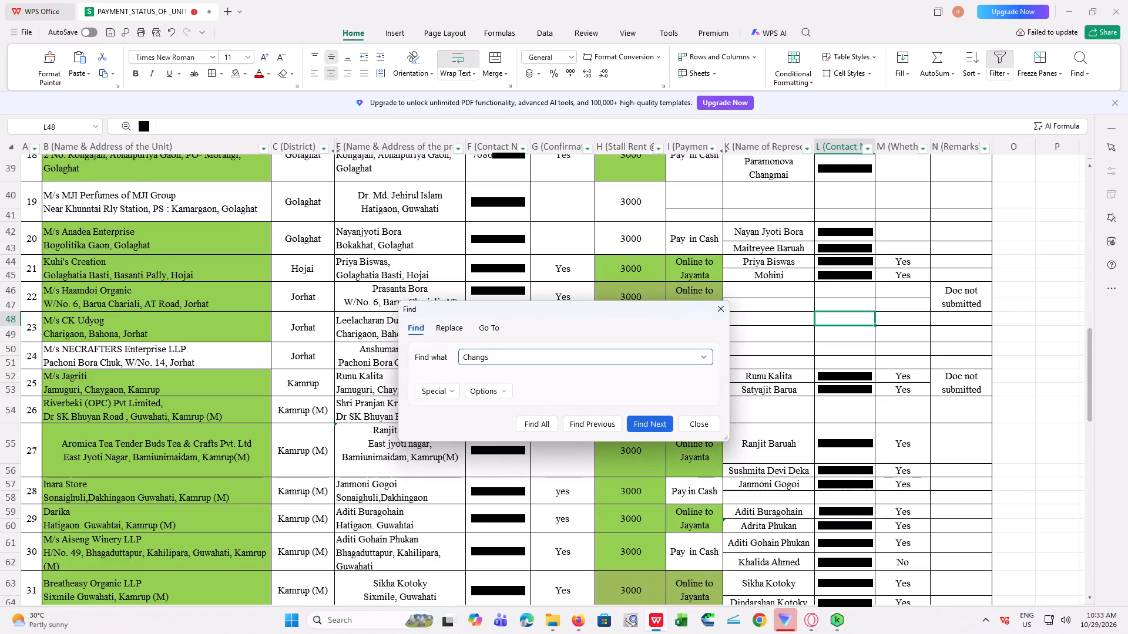
pyautogui.click(657, 425)
pyautogui.click(702, 421)
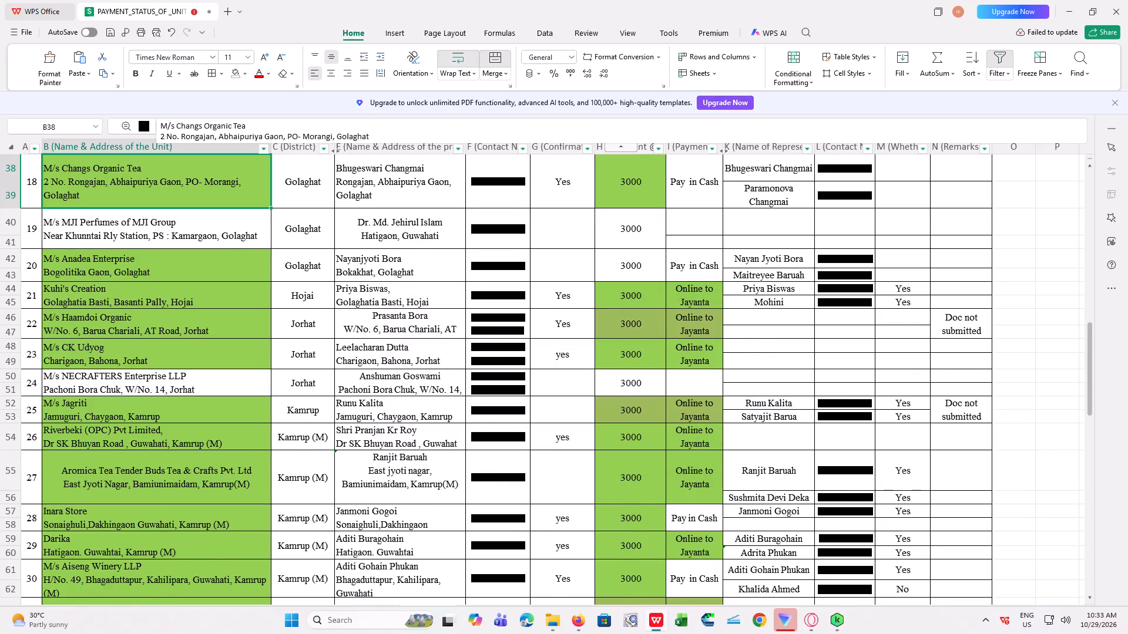
pyautogui.click(905, 167)
pyautogui.scroll(1, 902, 168)
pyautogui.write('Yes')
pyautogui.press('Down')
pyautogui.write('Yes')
pyautogui.click(868, 234)
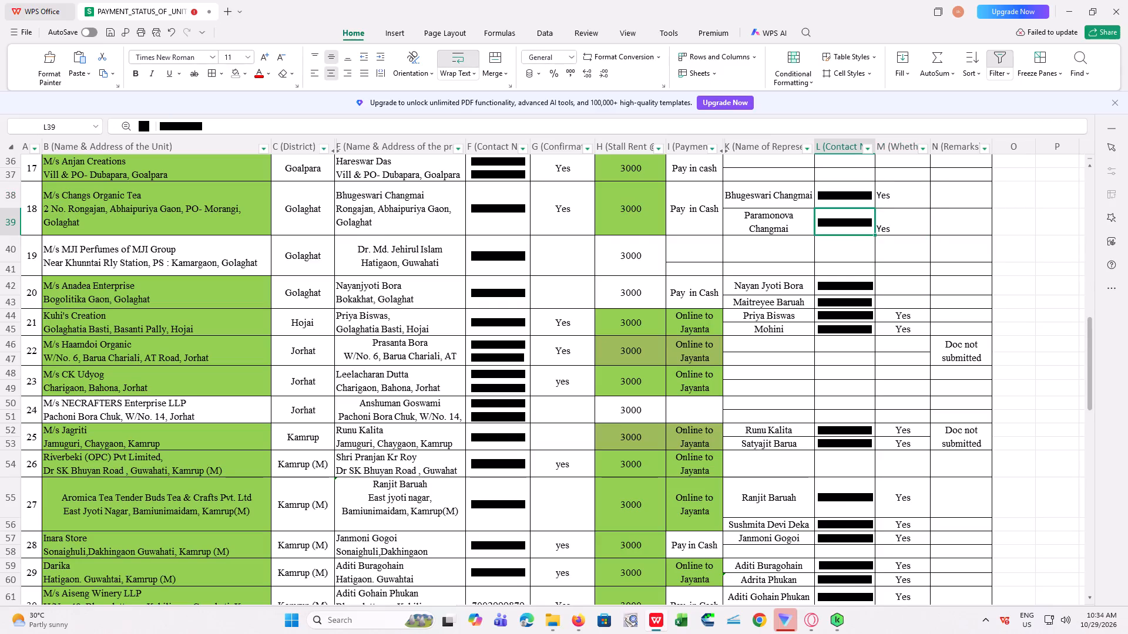
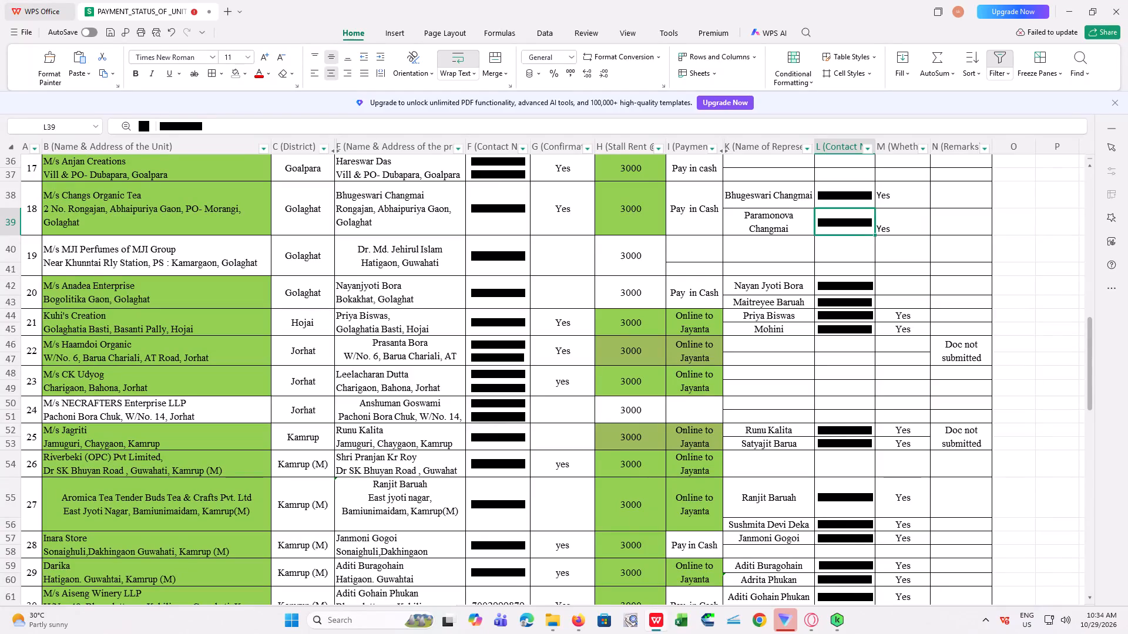
# Search the sheet for "Anjana" and "Anjan" to locate the M/s Anjan Creations row.
pyautogui.hotkey('ctrl', 'f')
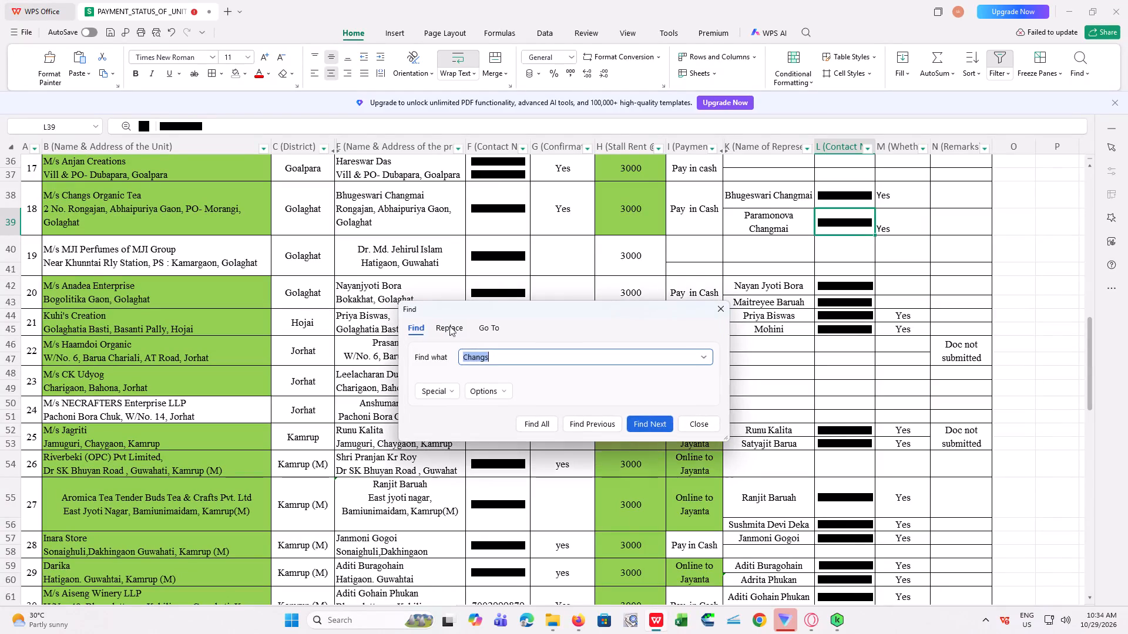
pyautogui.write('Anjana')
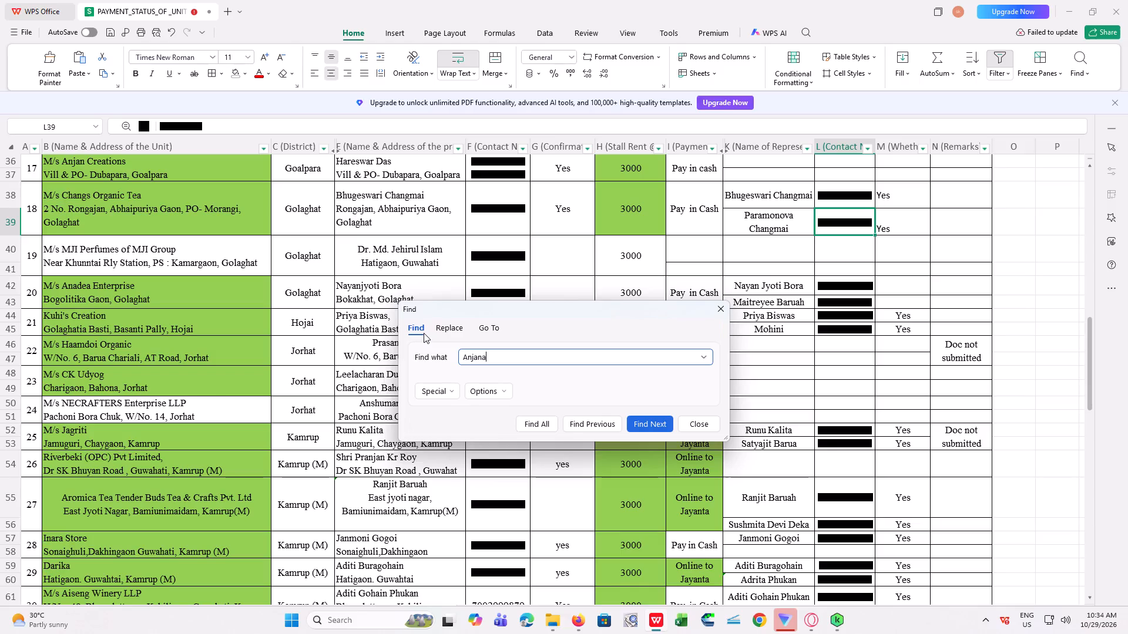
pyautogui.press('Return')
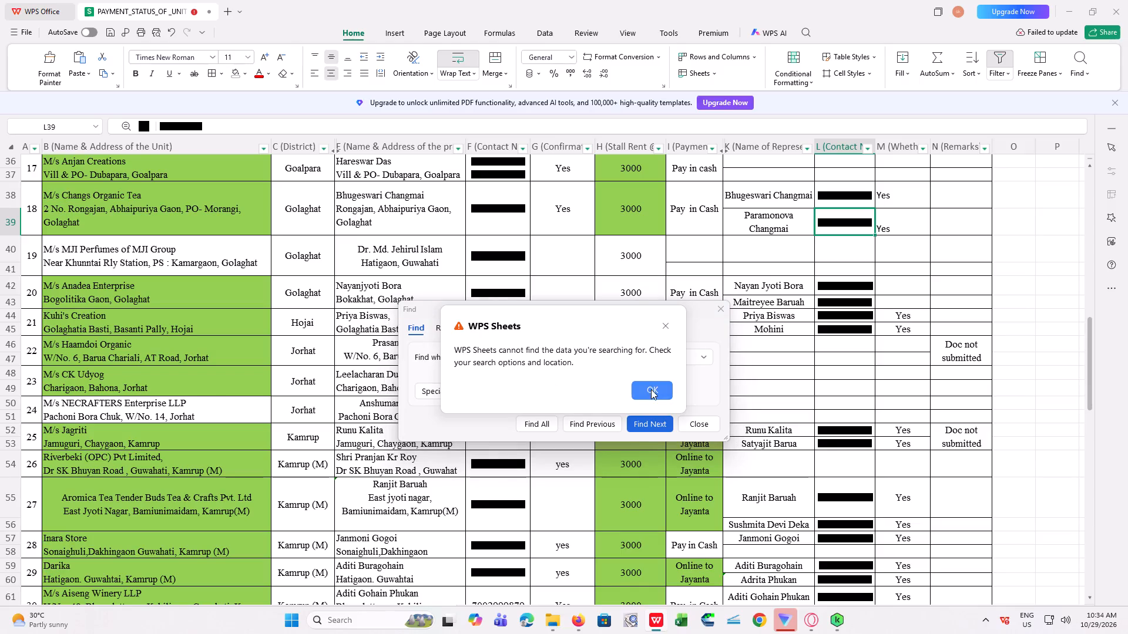
pyautogui.click(650, 390)
pyautogui.click(490, 363)
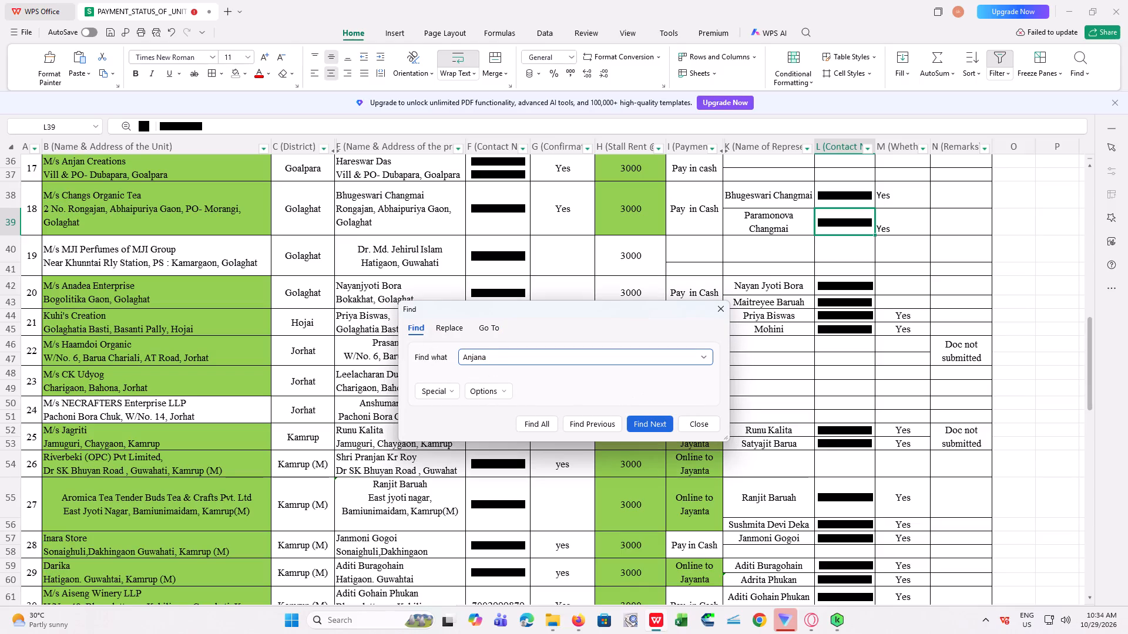
pyautogui.press('BackSpace')
pyautogui.click(657, 424)
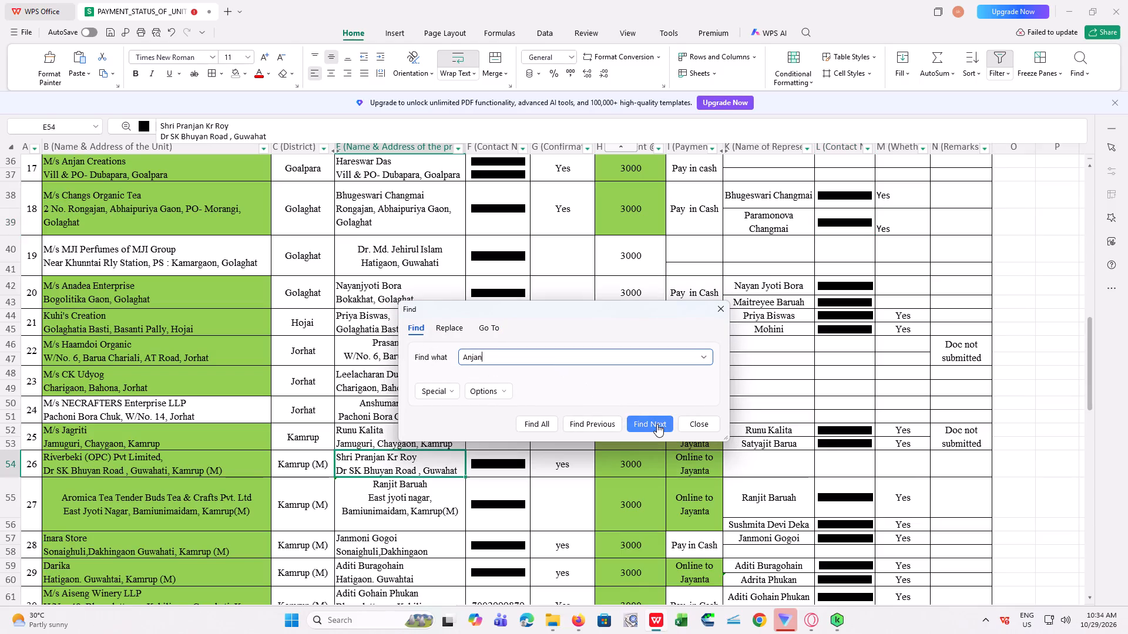
pyautogui.click(643, 422)
pyautogui.tripleClick(645, 420)
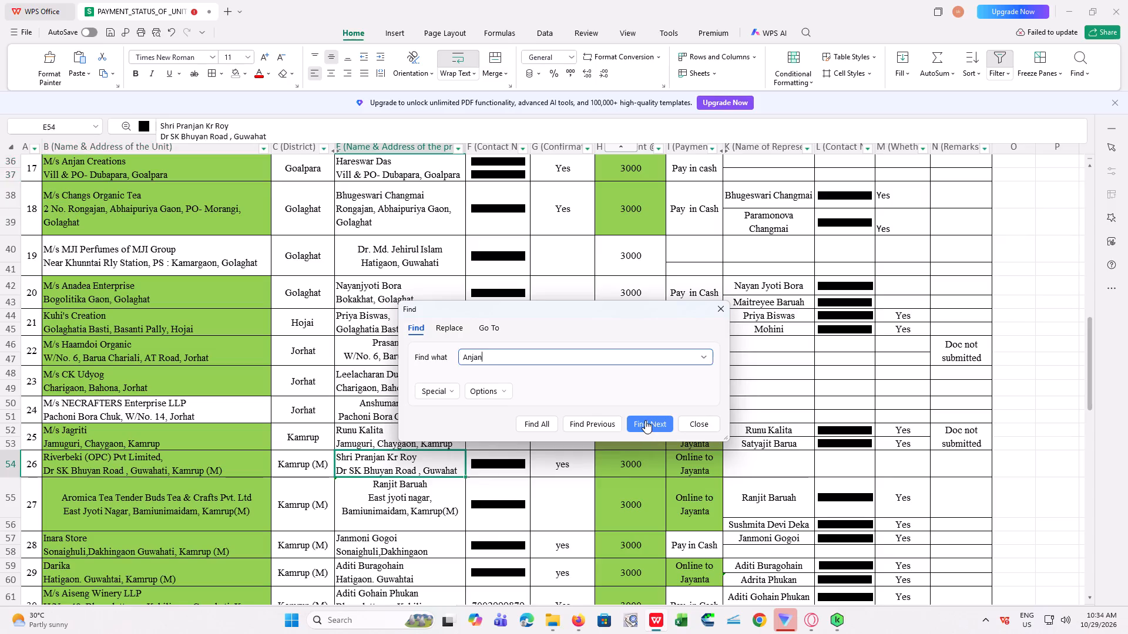
pyautogui.tripleClick(645, 420)
pyautogui.tripleClick(645, 420)
pyautogui.doubleClick(645, 420)
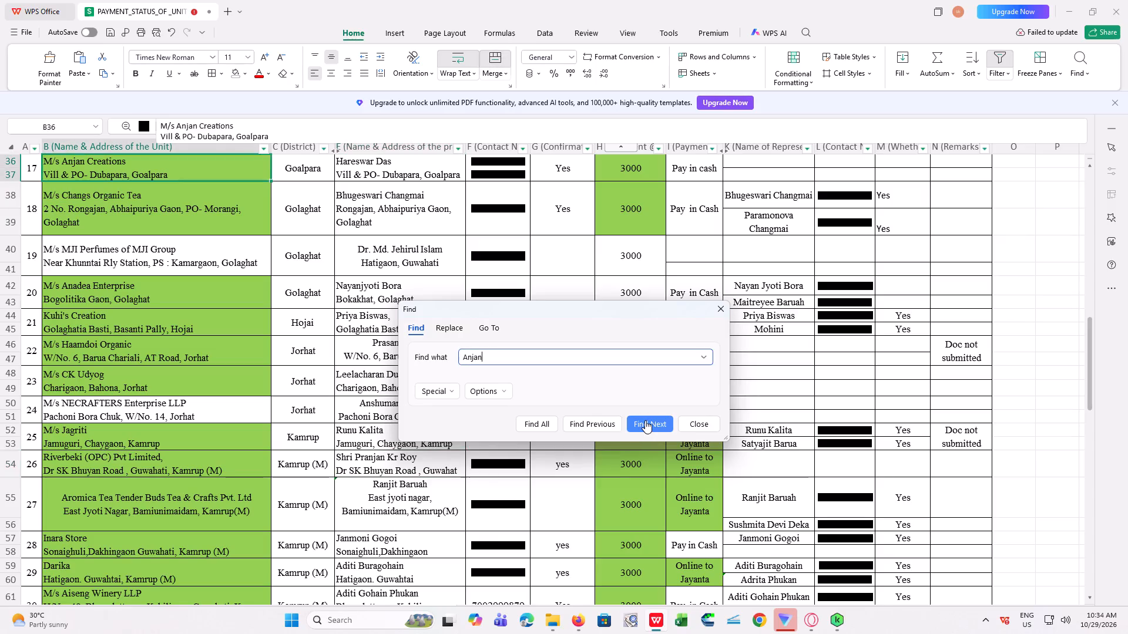
pyautogui.click(710, 424)
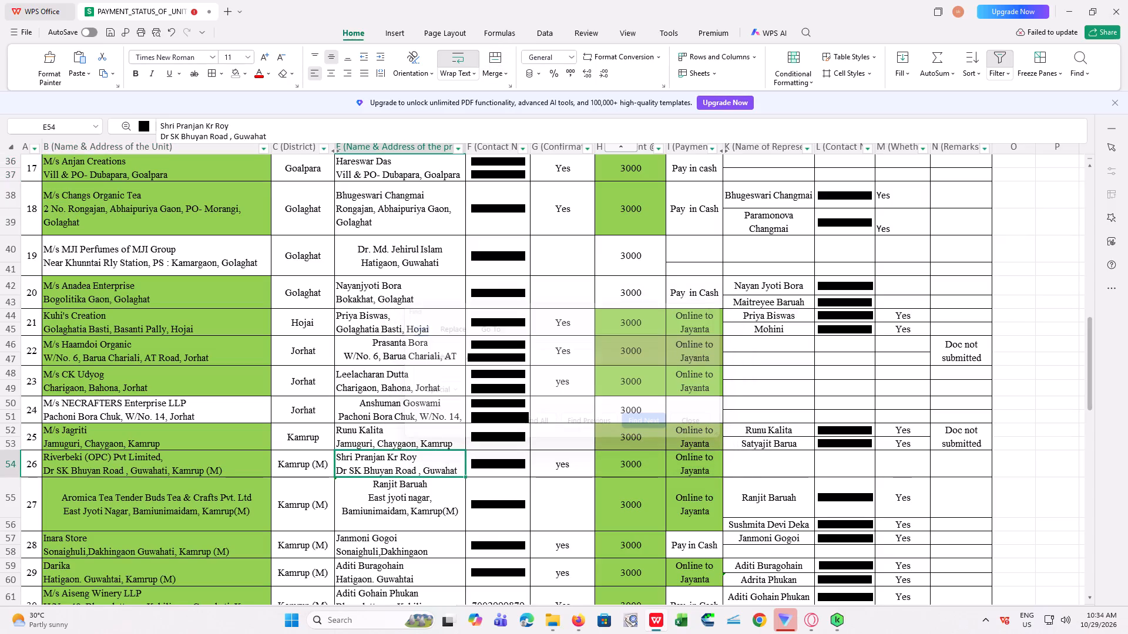
# Enter the second representative's name for M/s Anjan Creations in K36 and copy it into K37.
pyautogui.click(768, 164)
pyautogui.scroll(1, 757, 168)
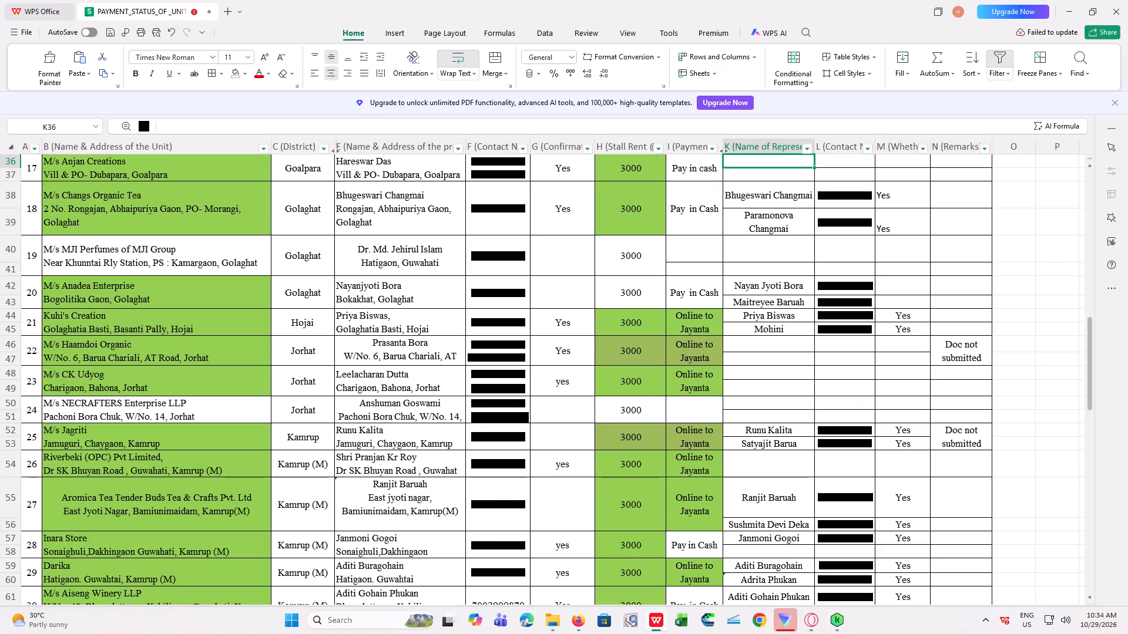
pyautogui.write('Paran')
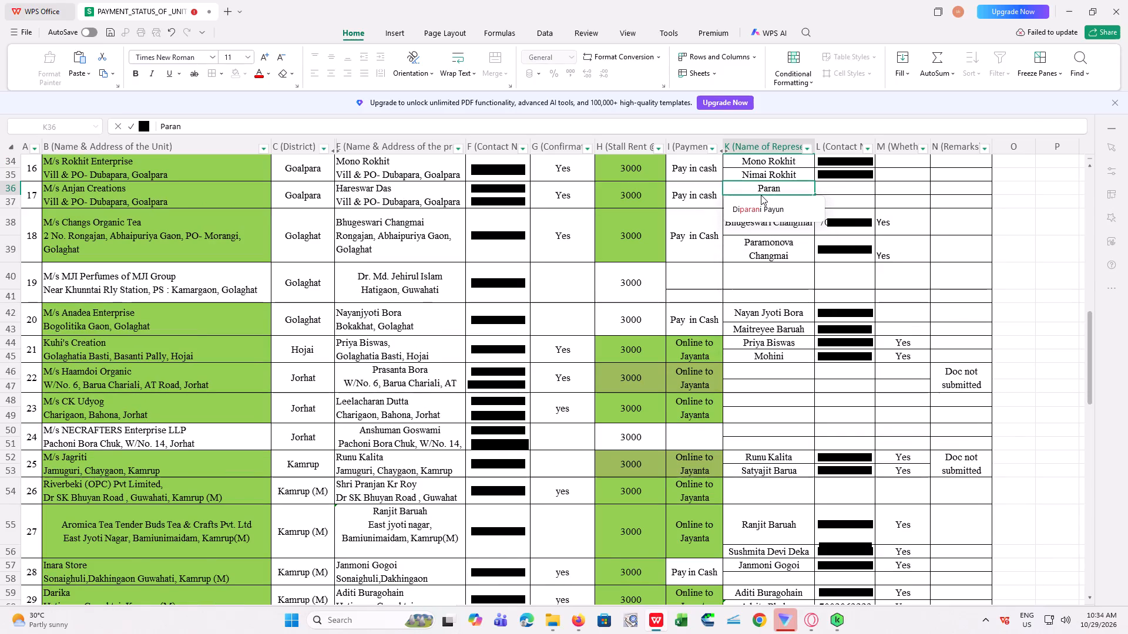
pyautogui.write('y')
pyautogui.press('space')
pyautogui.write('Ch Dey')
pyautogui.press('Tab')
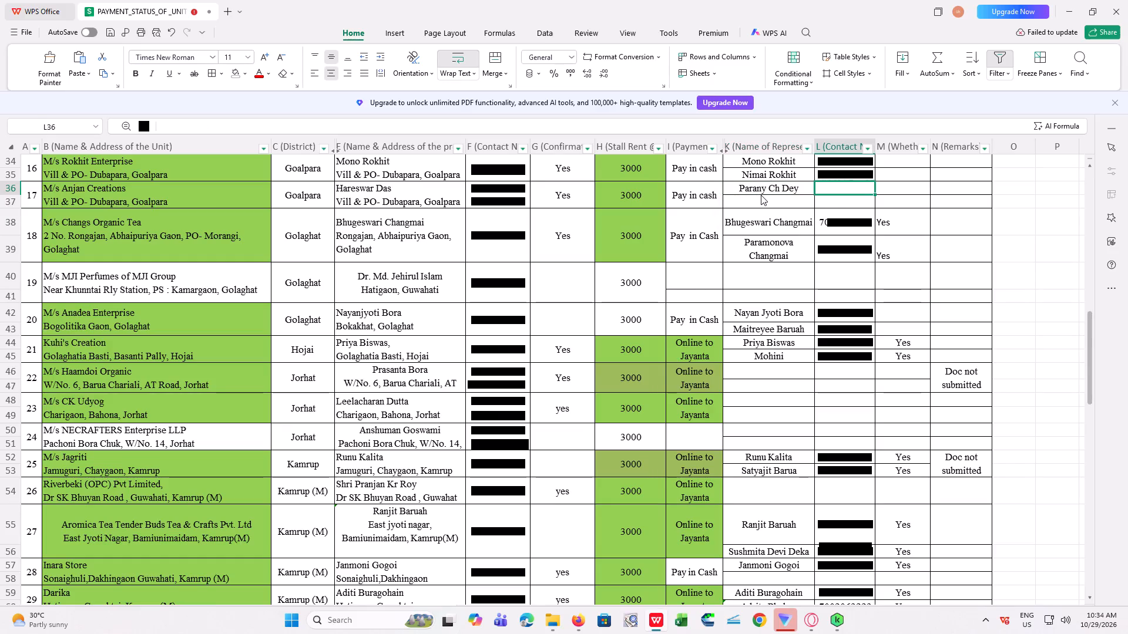
pyautogui.moveTo(747, 191); pyautogui.dragTo(777, 190)
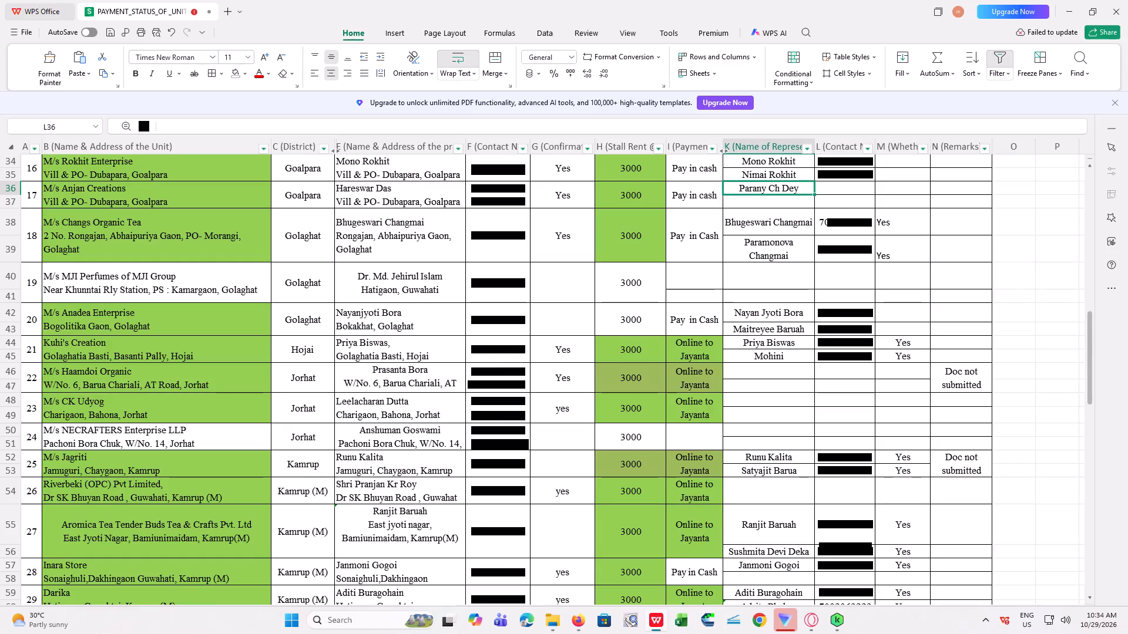
pyautogui.hotkey('ctrl', 'c')
pyautogui.click(772, 199)
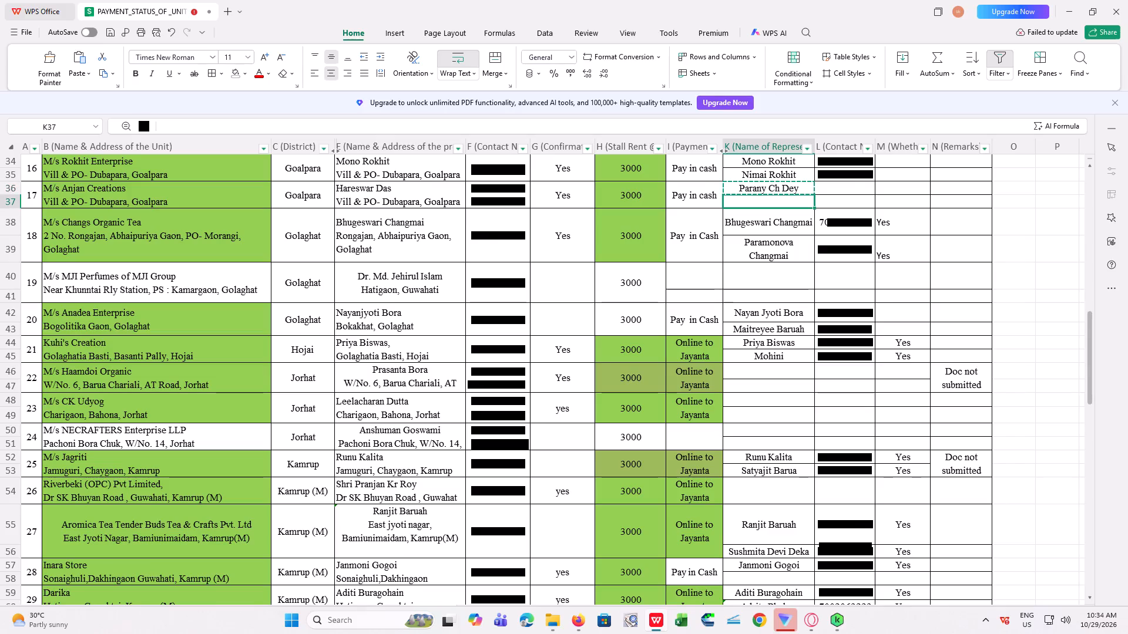
pyautogui.hotkey('ctrl', 'v')
# Replace the name in K36 with the proprietor's name copied from cell E36 of M/s Anjan Creations.
pyautogui.doubleClick(389, 190)
pyautogui.moveTo(396, 187); pyautogui.dragTo(370, 190)
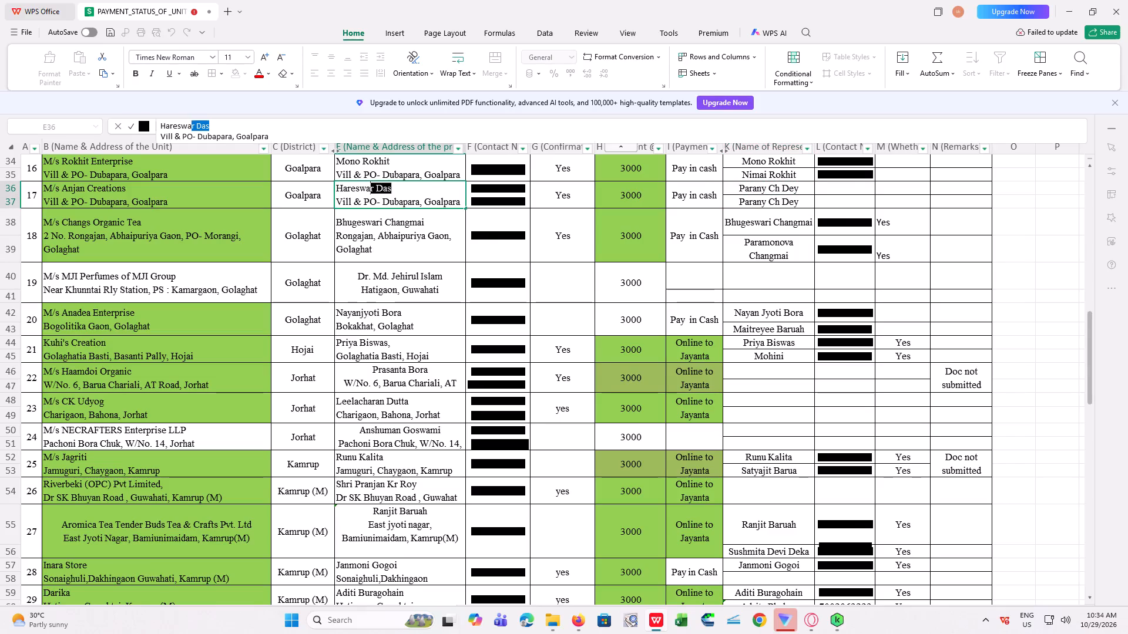
pyautogui.moveTo(370, 190); pyautogui.dragTo(338, 192)
pyautogui.hotkey('ctrl', 'c')
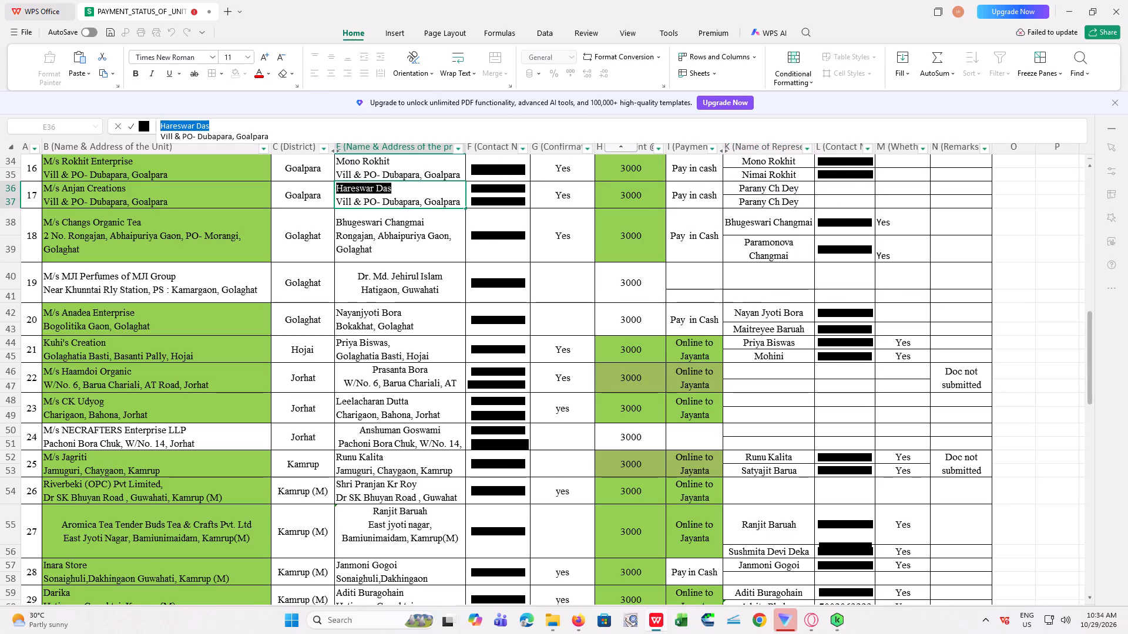
pyautogui.click(764, 189)
pyautogui.hotkey('ctrl', 'v')
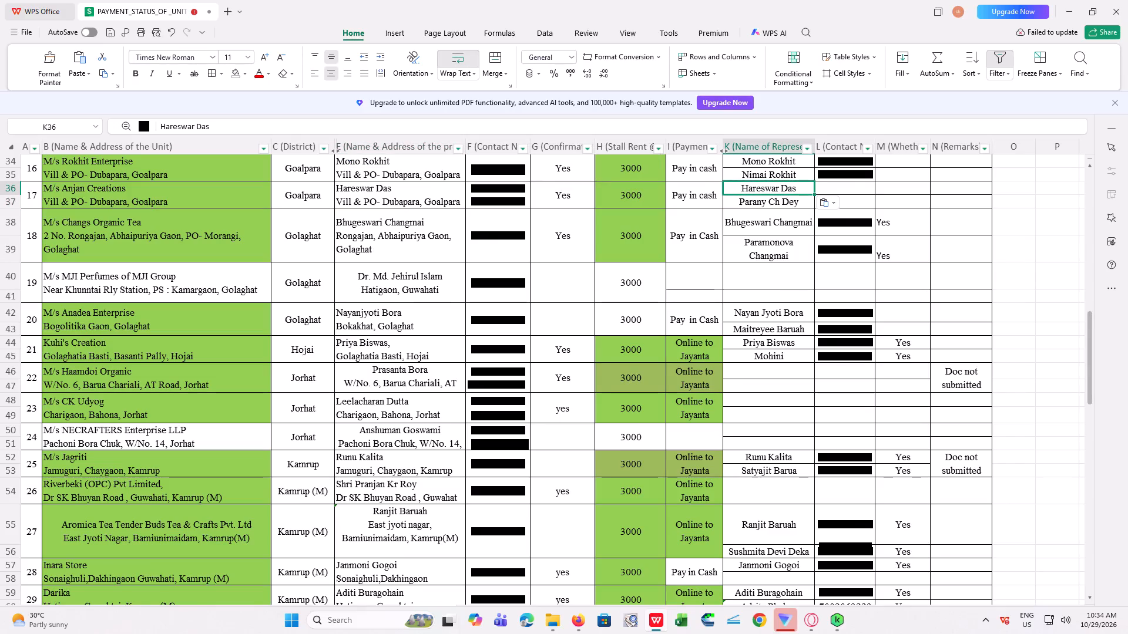
# Copy the second contact number of M/s Anjan Creations from F36 and paste it into L36.
pyautogui.tripleClick(487, 188)
pyautogui.click(487, 188)
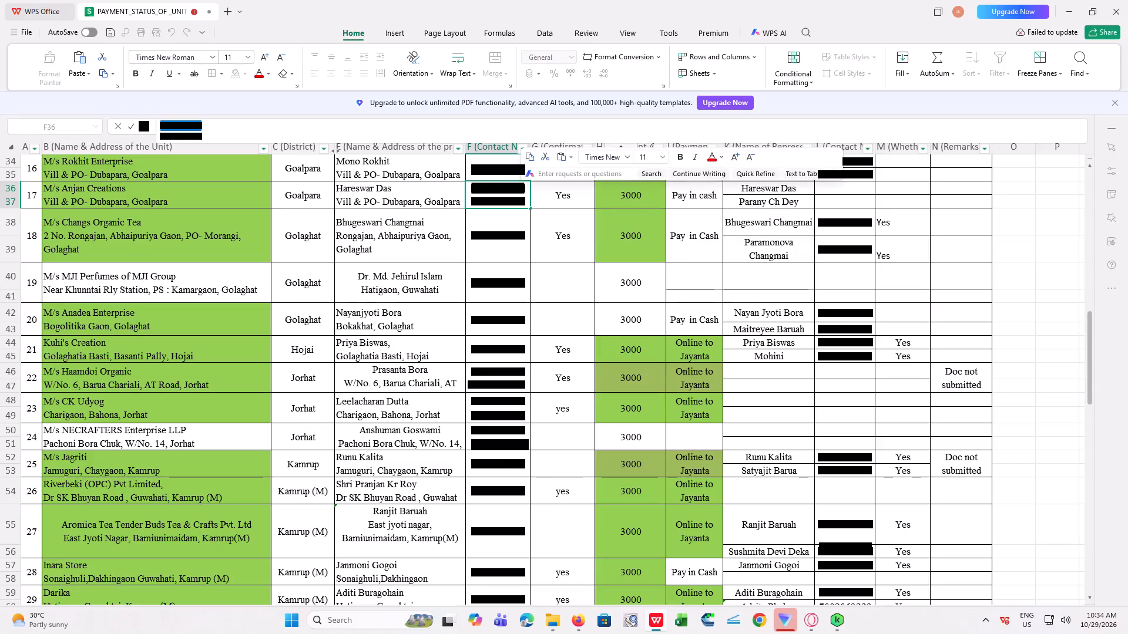
pyautogui.hotkey('ctrl', 'c')
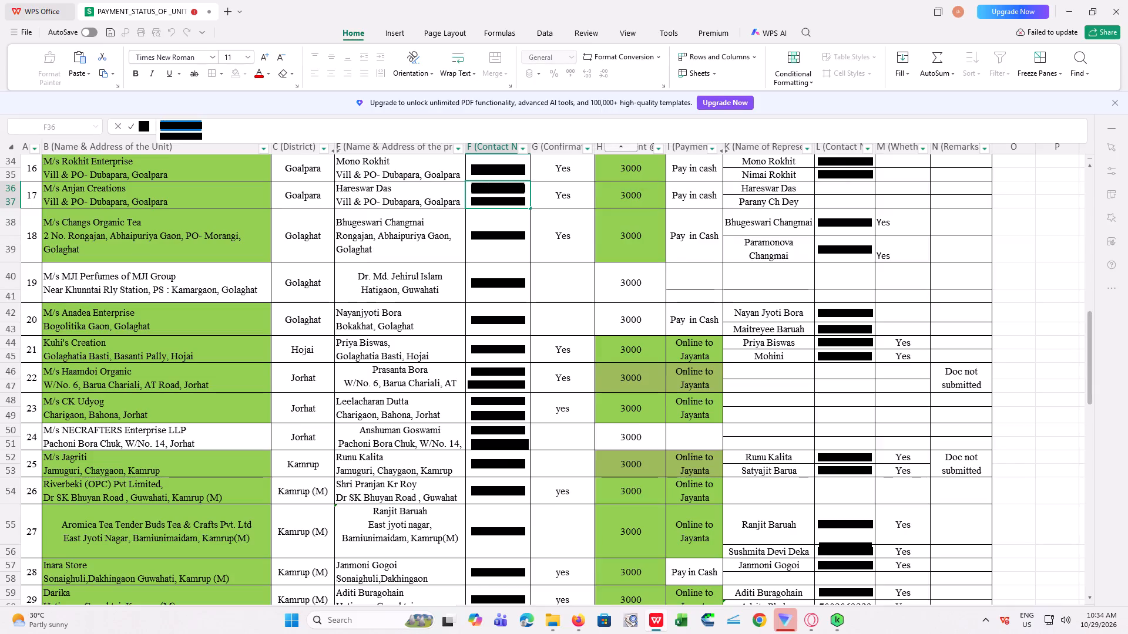
pyautogui.tripleClick(512, 201)
pyautogui.doubleClick(521, 199)
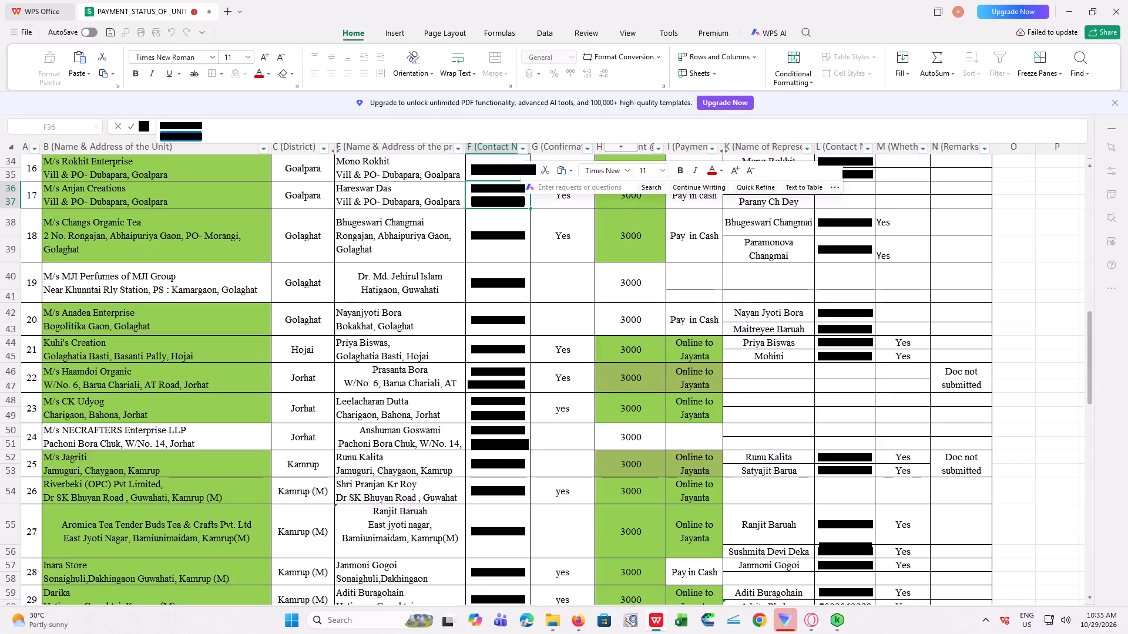
pyautogui.hotkey('ctrl', 'c')
pyautogui.click(837, 190)
pyautogui.hotkey('ctrl', 'v')
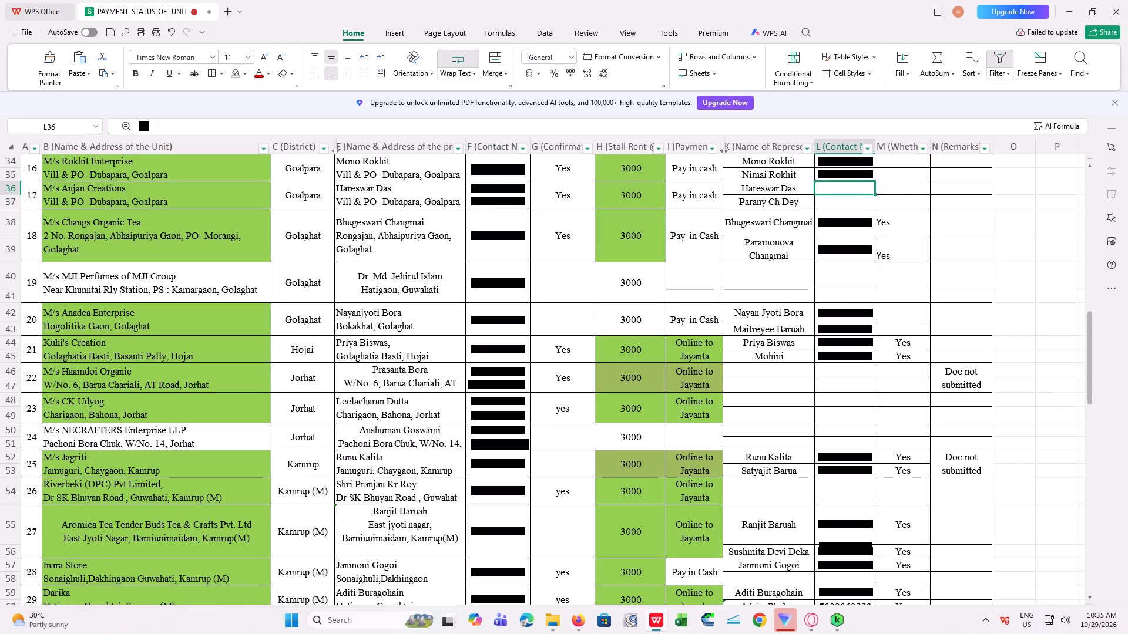
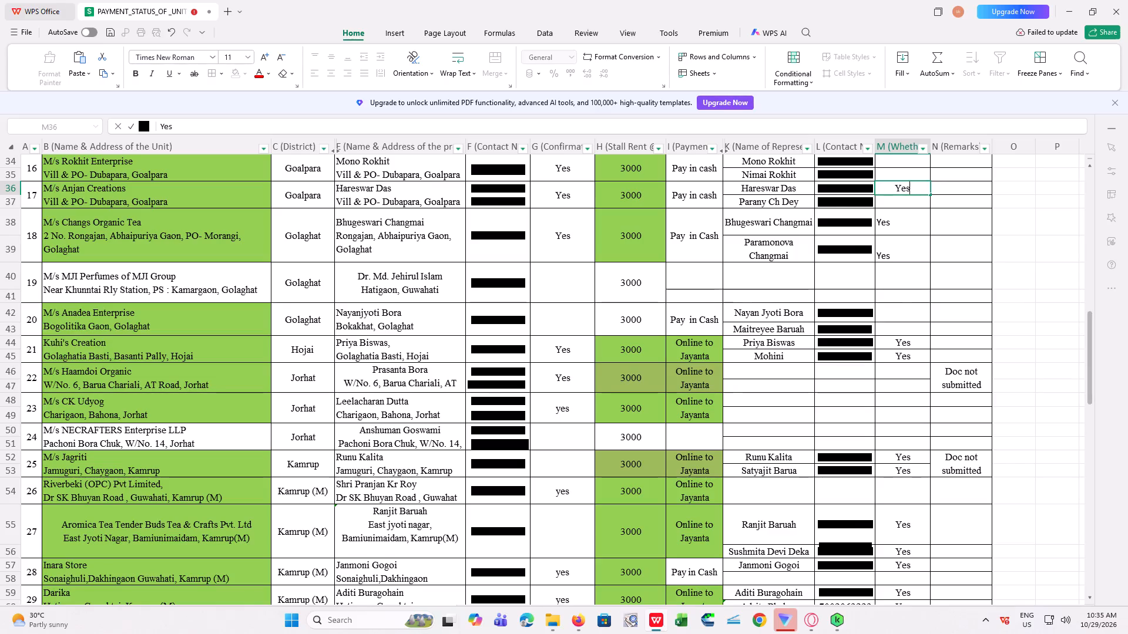
# Correct the last digit of the first representative's contact number for M/s Anjan Creations in L36.
pyautogui.doubleClick(871, 187)
pyautogui.press('BackSpace')
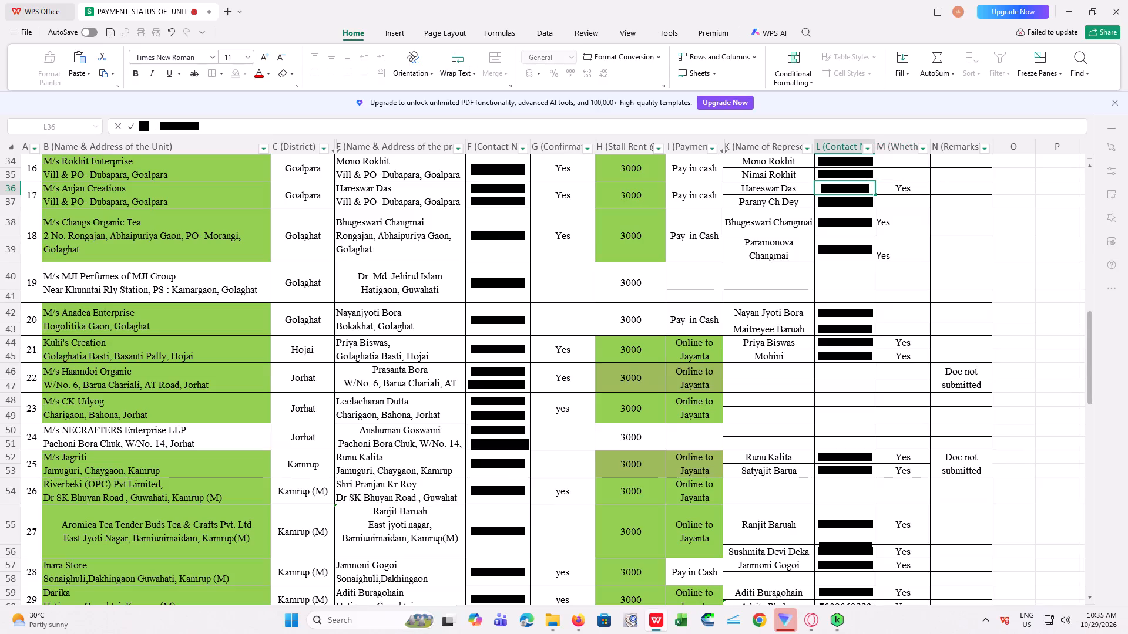
pyautogui.press('5')
pyautogui.click(919, 234)
# Enter No as the photo status of the second M/s Anjan Creations representative in M37.
pyautogui.click(899, 203)
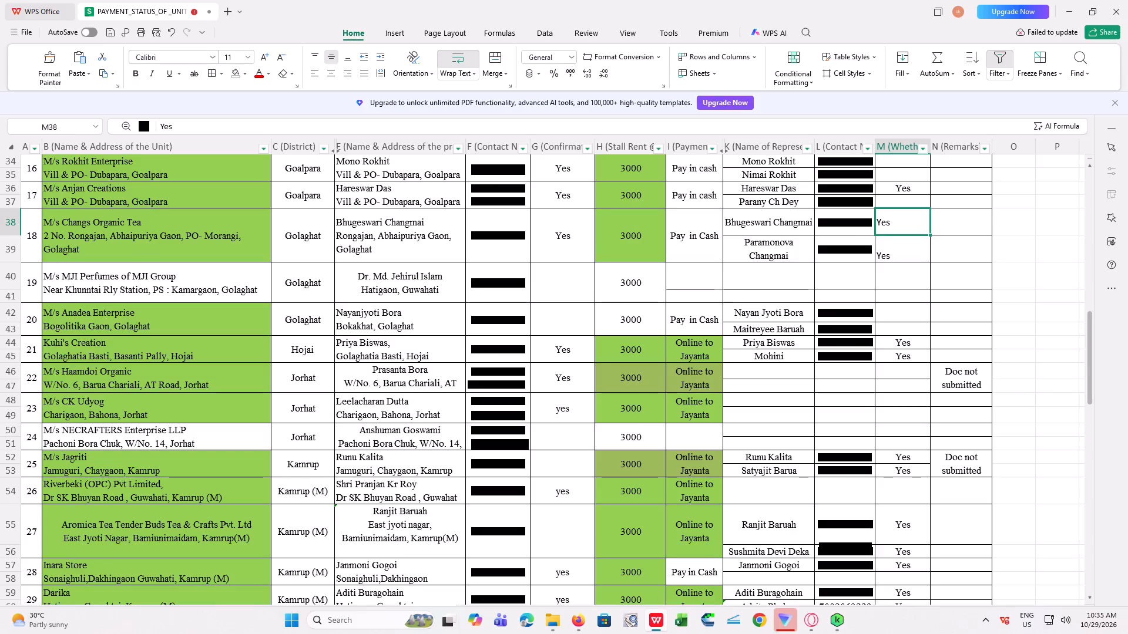
pyautogui.write('No')
pyautogui.click(883, 229)
# Find the M/s Parampara Assam Craftss row by searching "Parampara" and set both representatives' photo status to Yes in M92 and M93.
pyautogui.click(221, 294)
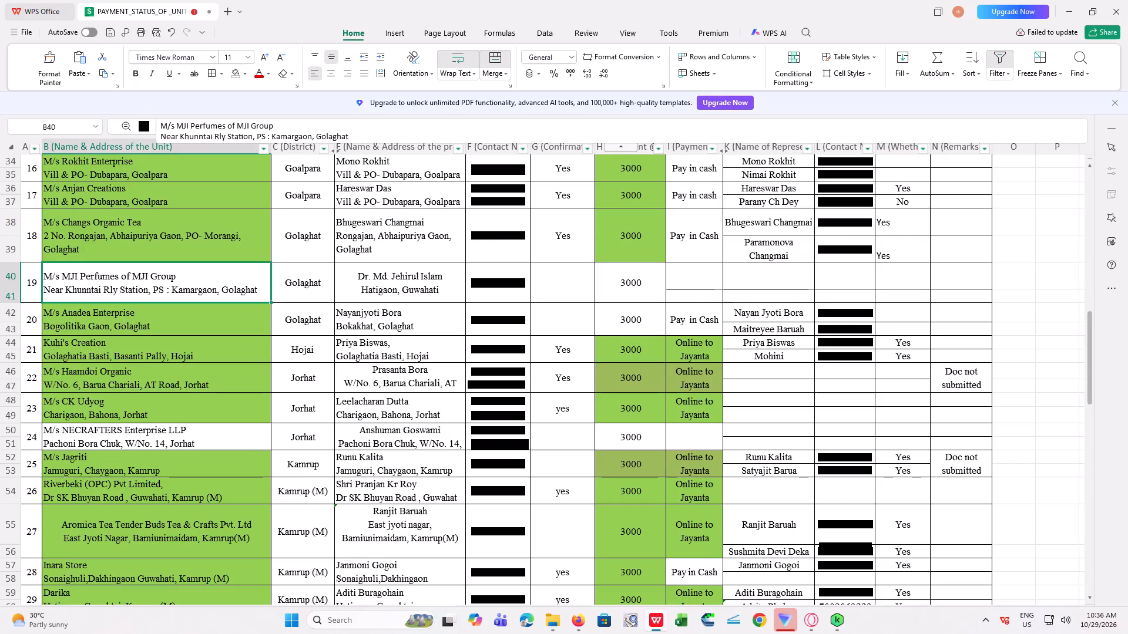
pyautogui.scroll(-1, 211, 475)
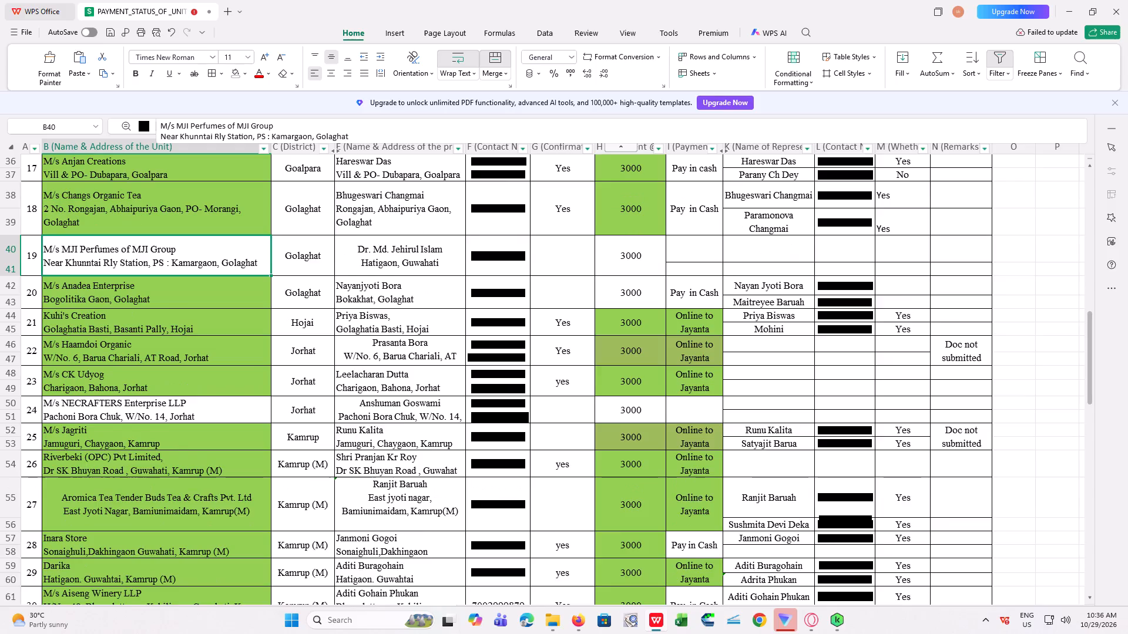
pyautogui.scroll(-1, 211, 475)
pyautogui.hotkey('ctrl', 'f')
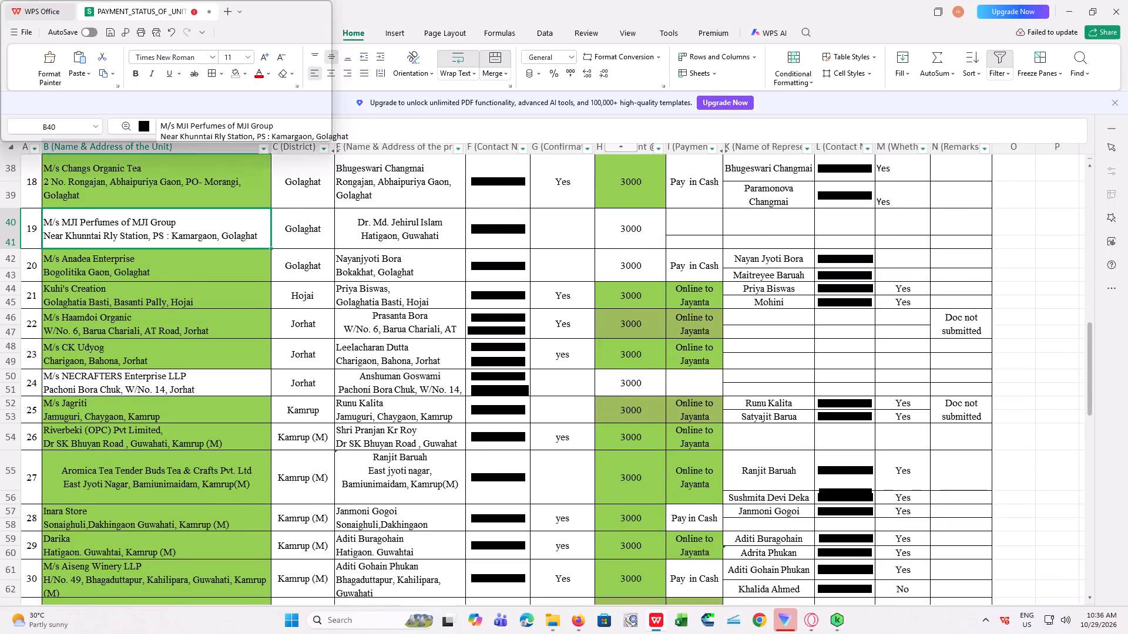
pyautogui.write('Parampara')
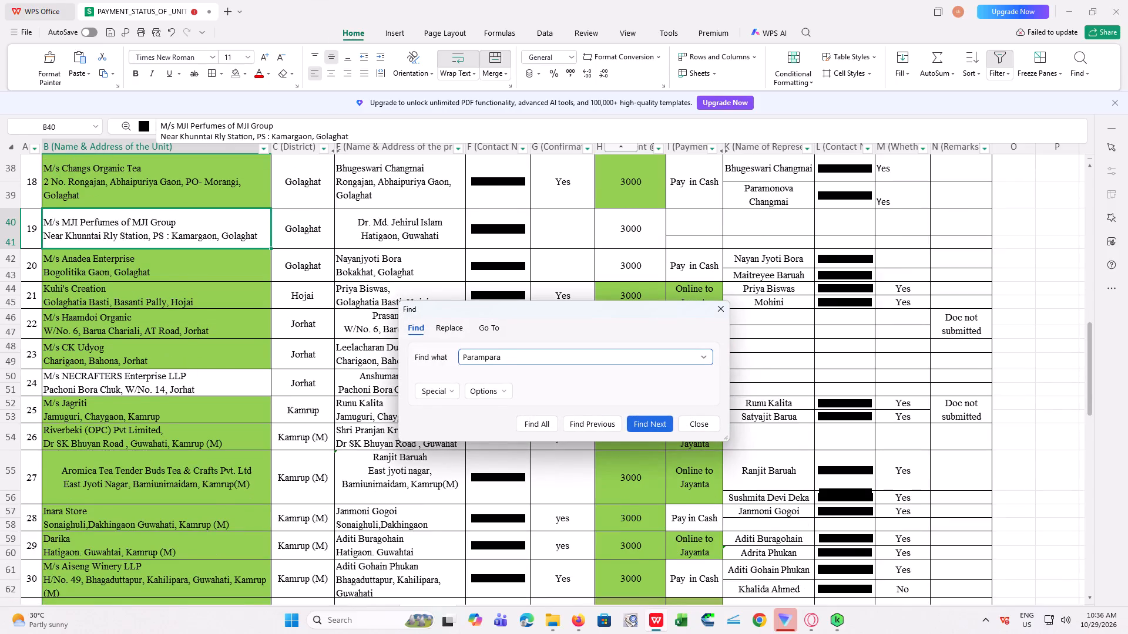
pyautogui.click(656, 424)
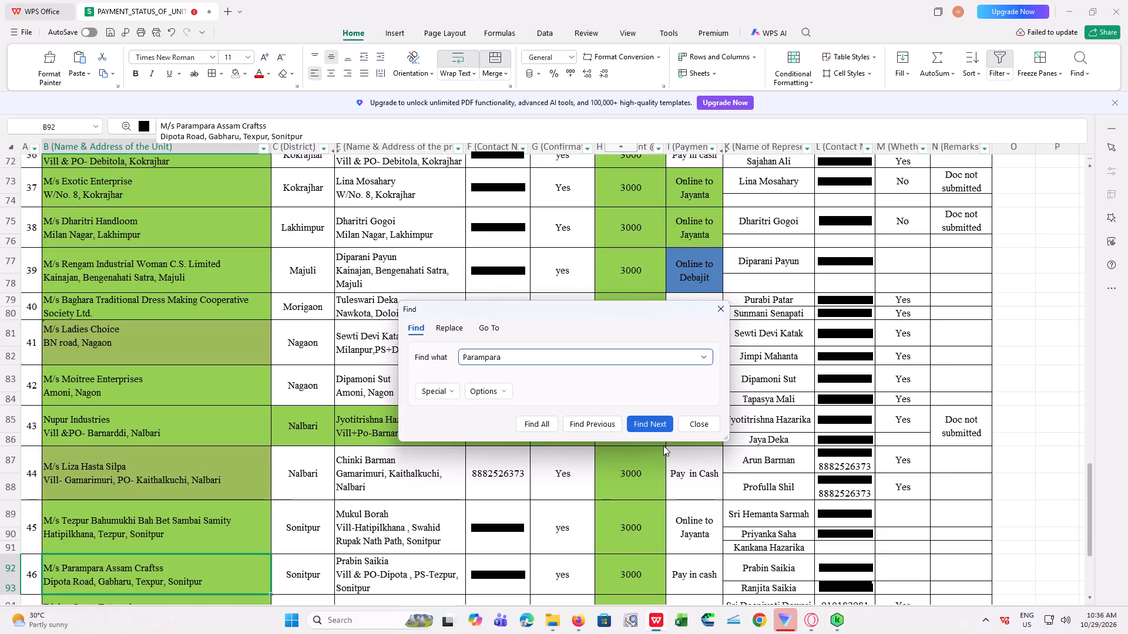
pyautogui.click(701, 419)
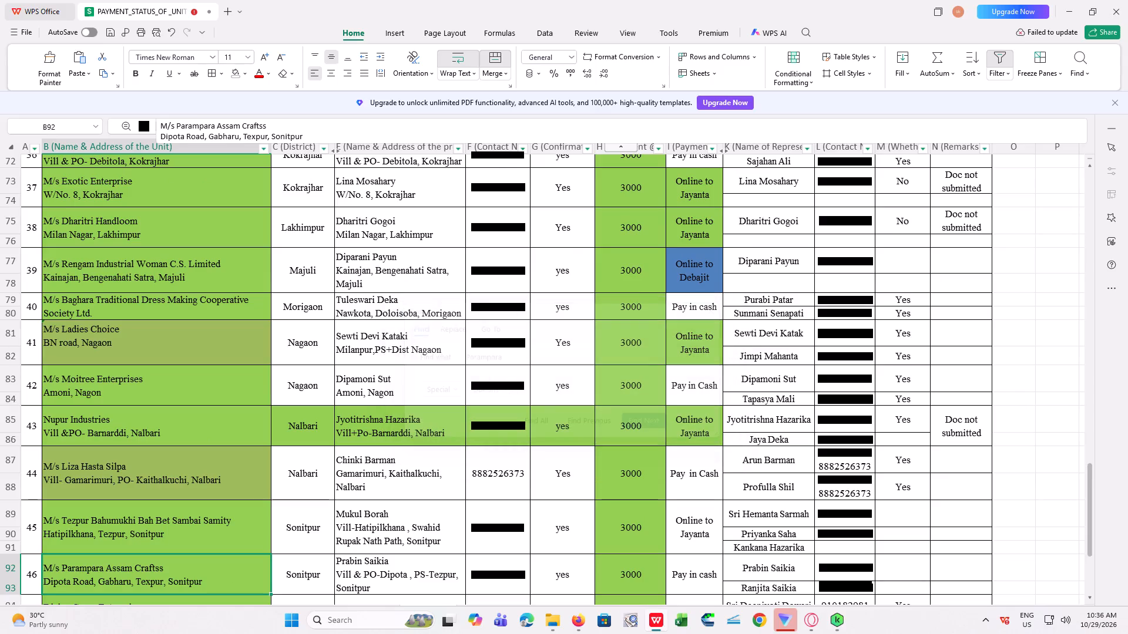
pyautogui.click(327, 576)
pyautogui.press('Tab')
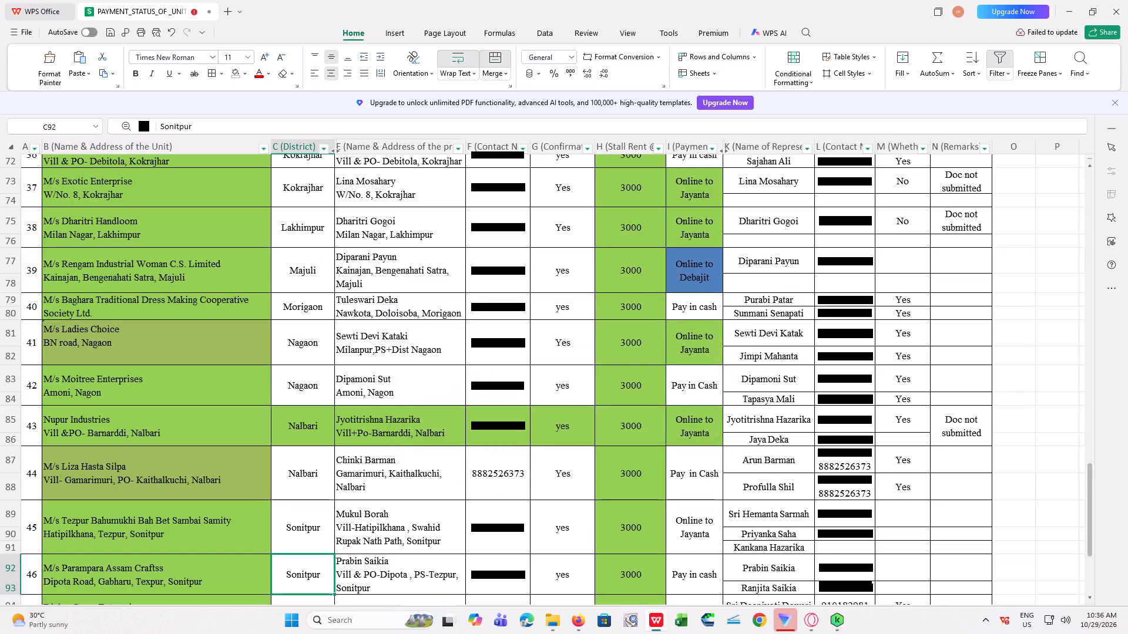
pyautogui.press('Tab')
pyautogui.press('Tab')
pyautogui.press('Tab')
pyautogui.press('Tab')
pyautogui.press('Tab')
pyautogui.scroll(-2, 550, 552)
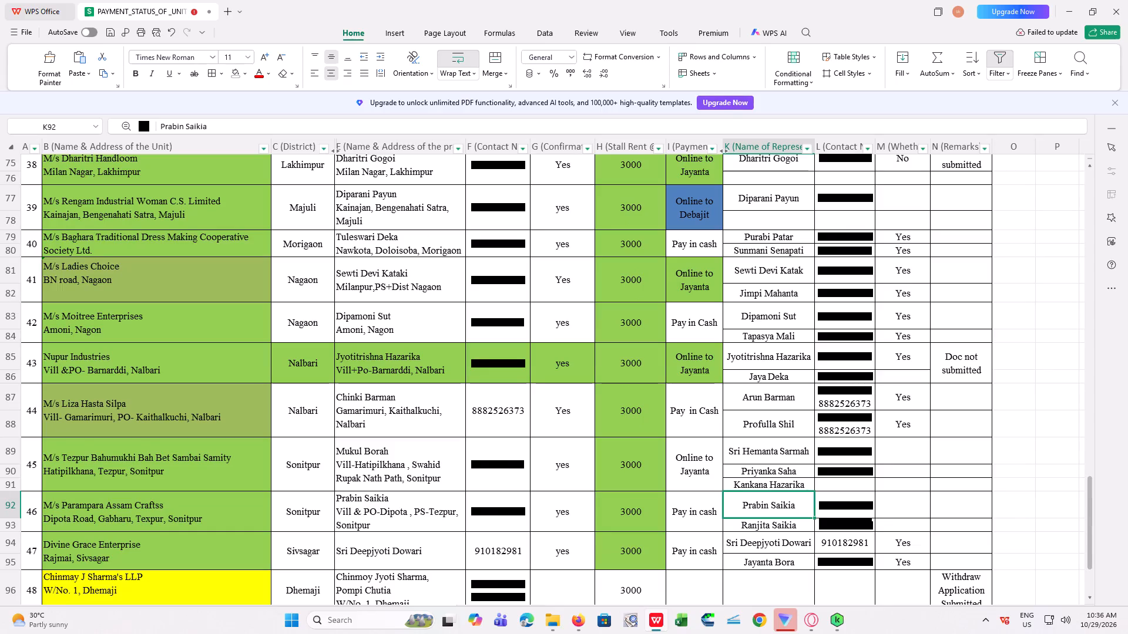
pyautogui.click(905, 510)
pyautogui.write('Yes')
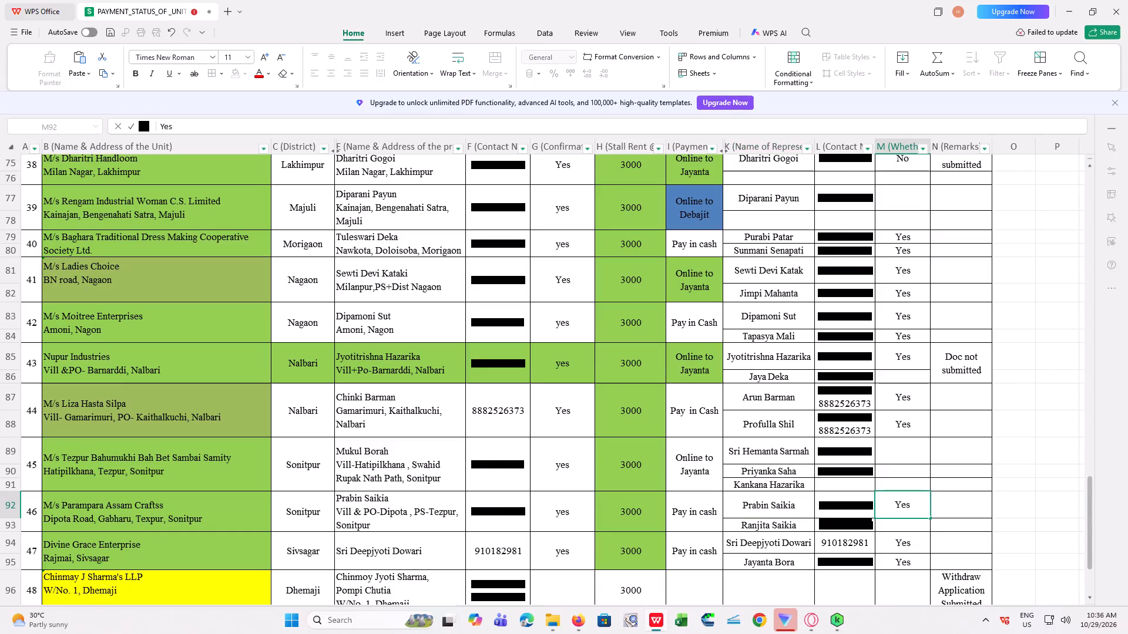
pyautogui.doubleClick(773, 527)
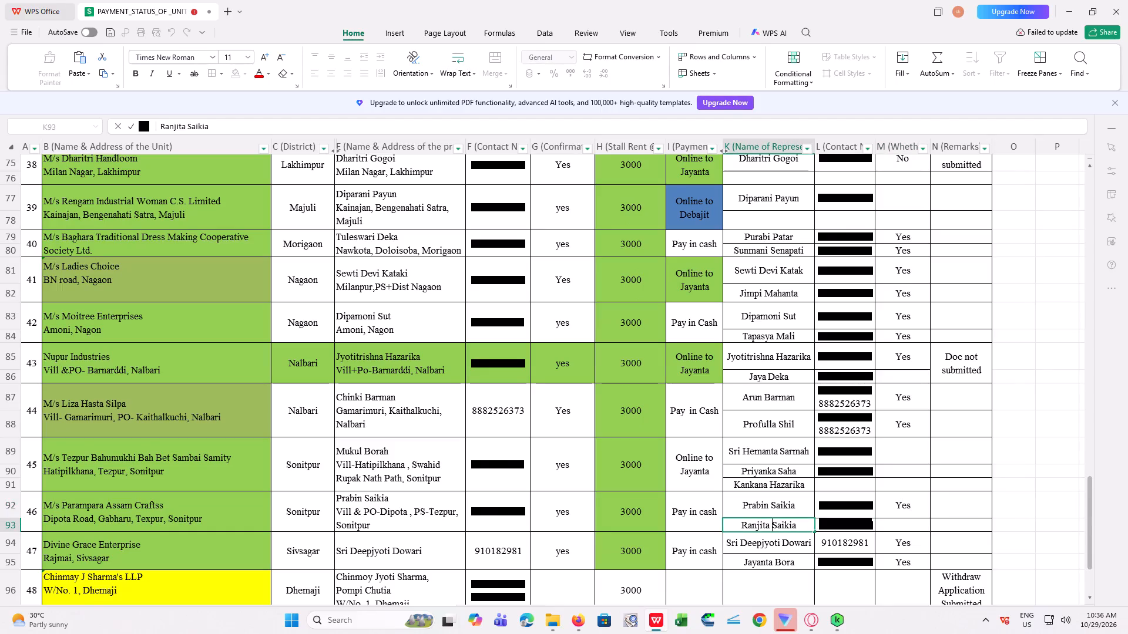
pyautogui.click(889, 526)
pyautogui.hotkey('ctrl', 'd')
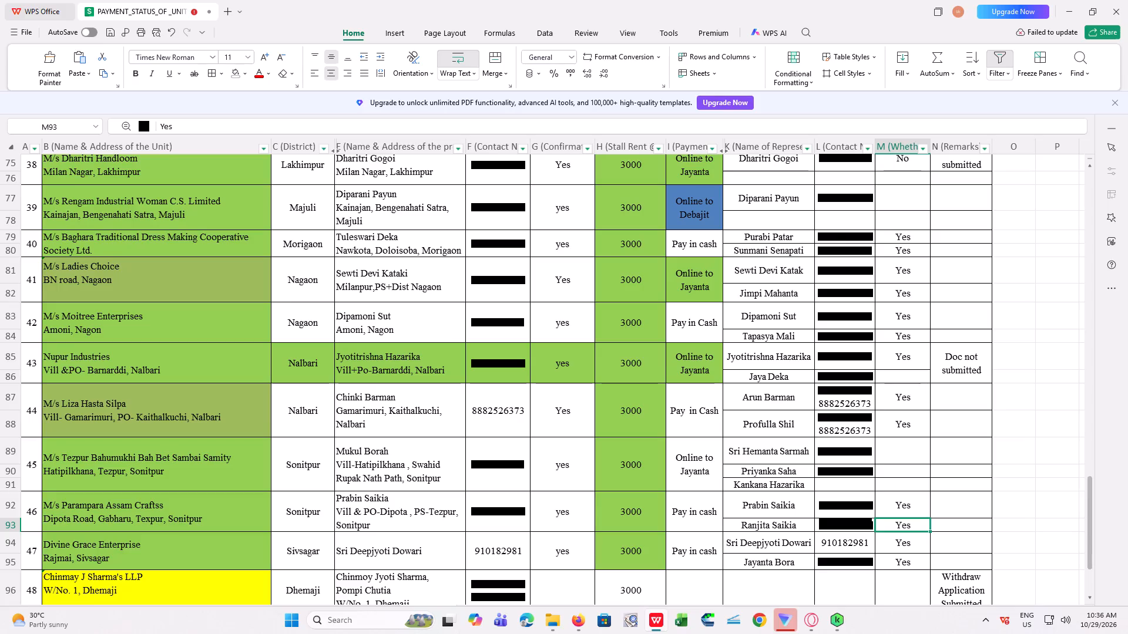
# Find M/s Tezpur Bahumukhi Bah Bet Sambai Samity by searching "Tezpur" and enter Yes as photo status for its three representatives in M89 to M91.
pyautogui.scroll(-2, 658, 569)
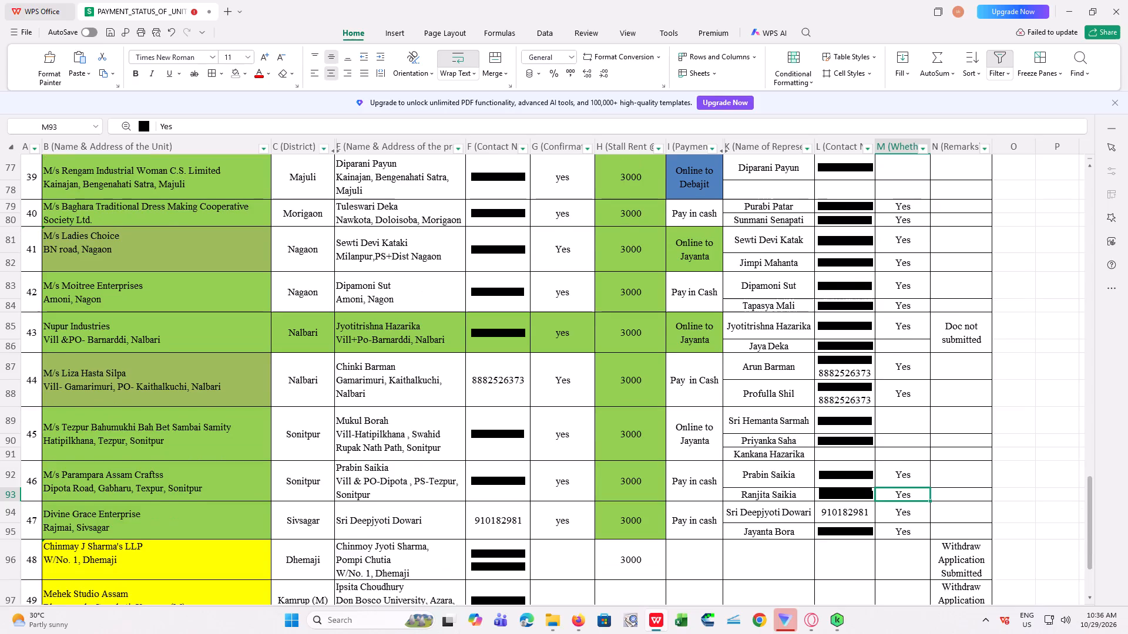
pyautogui.scroll(-2, 666, 566)
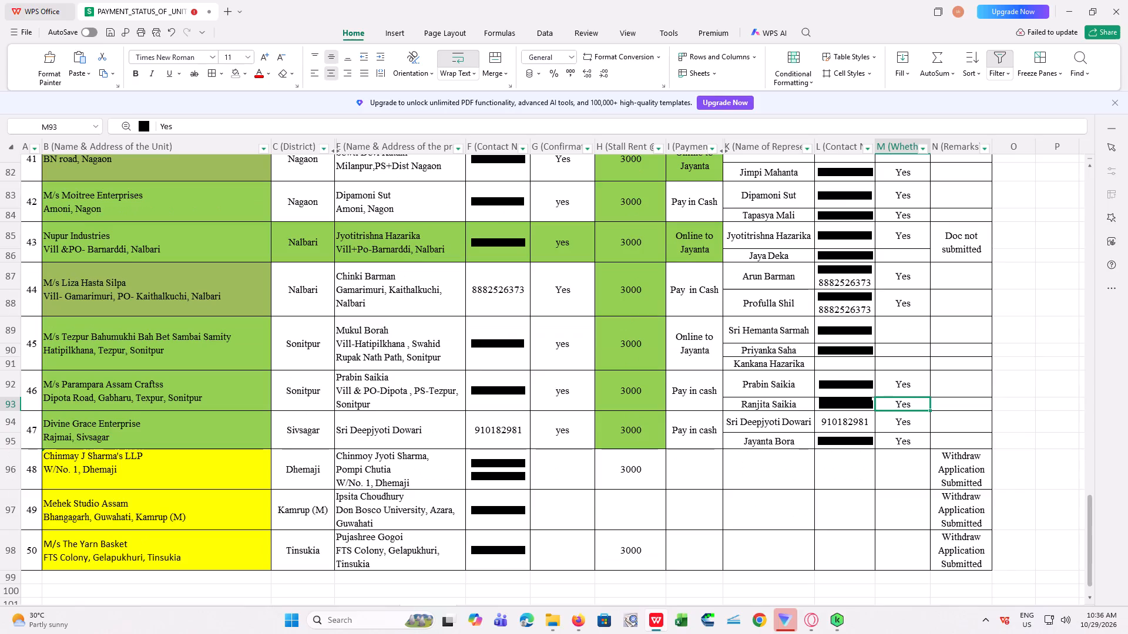
pyautogui.hotkey('ctrl', 'f')
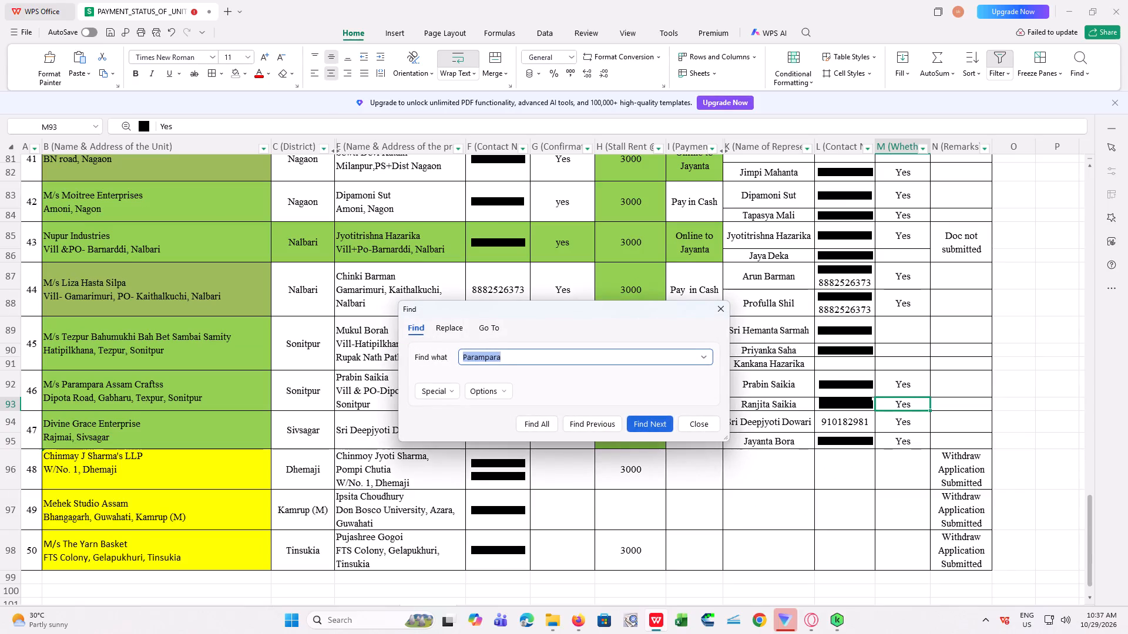
pyautogui.write('Tezpur')
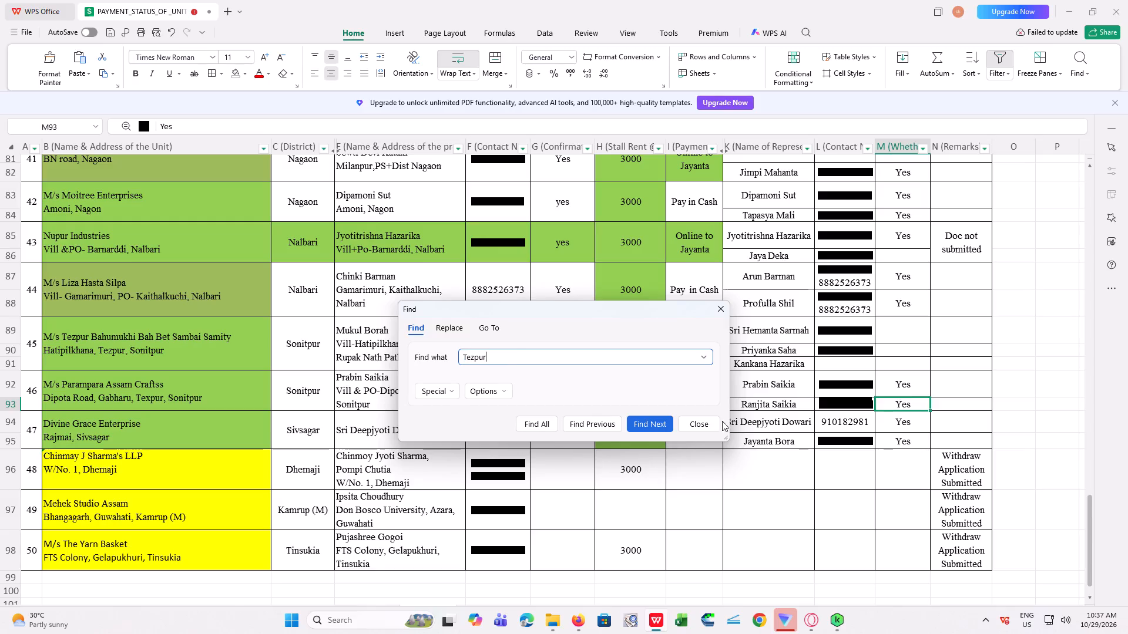
pyautogui.click(661, 426)
pyautogui.click(689, 419)
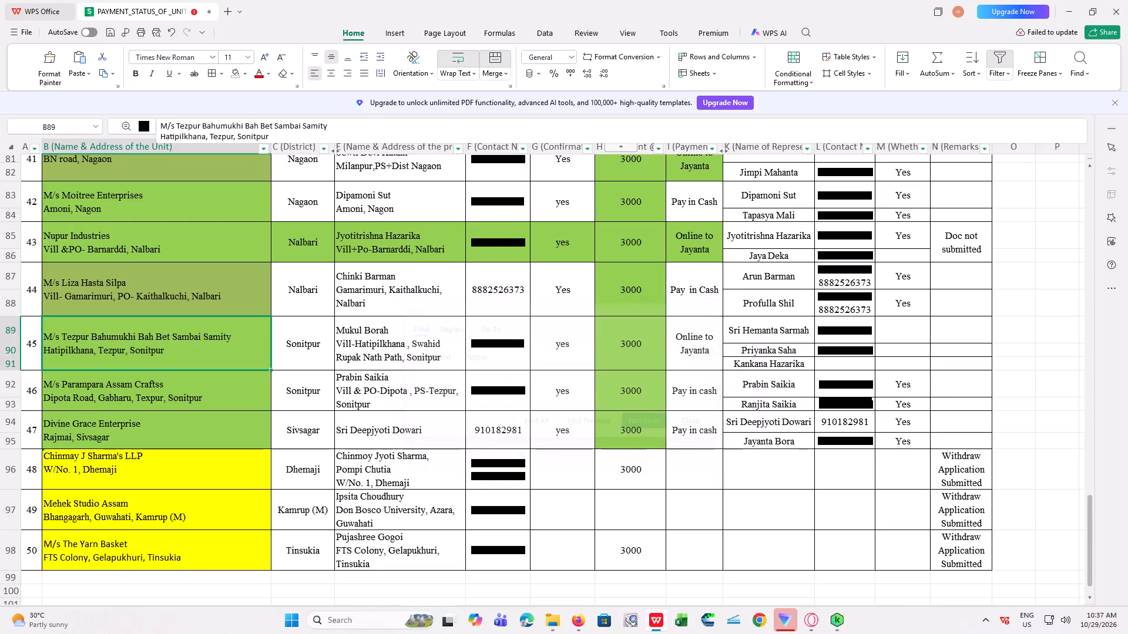
pyautogui.click(766, 335)
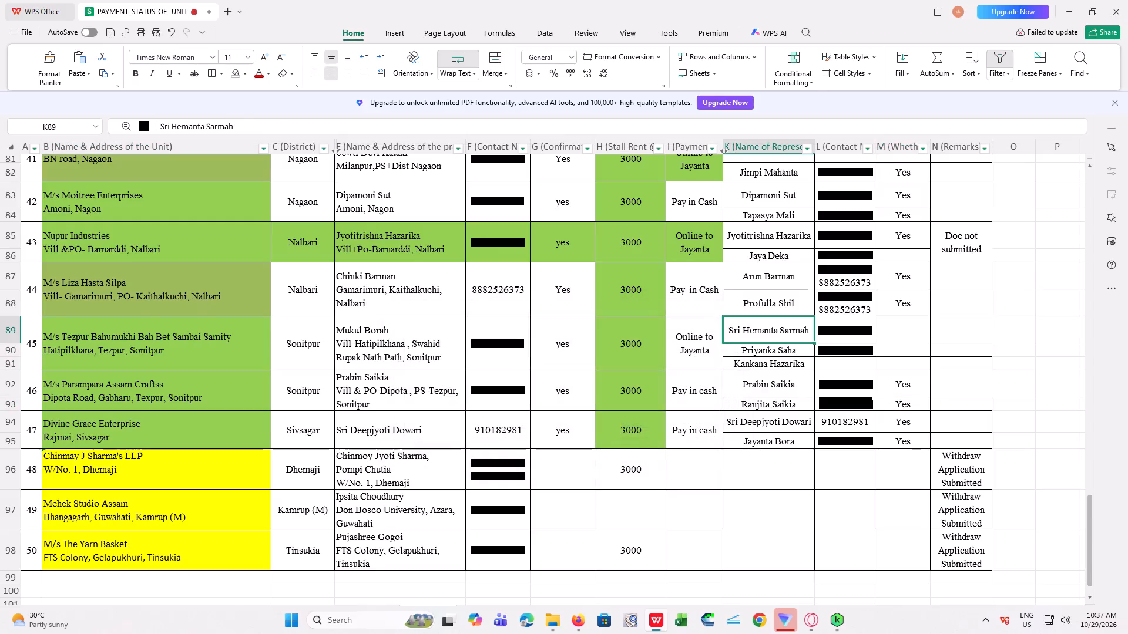
pyautogui.click(831, 365)
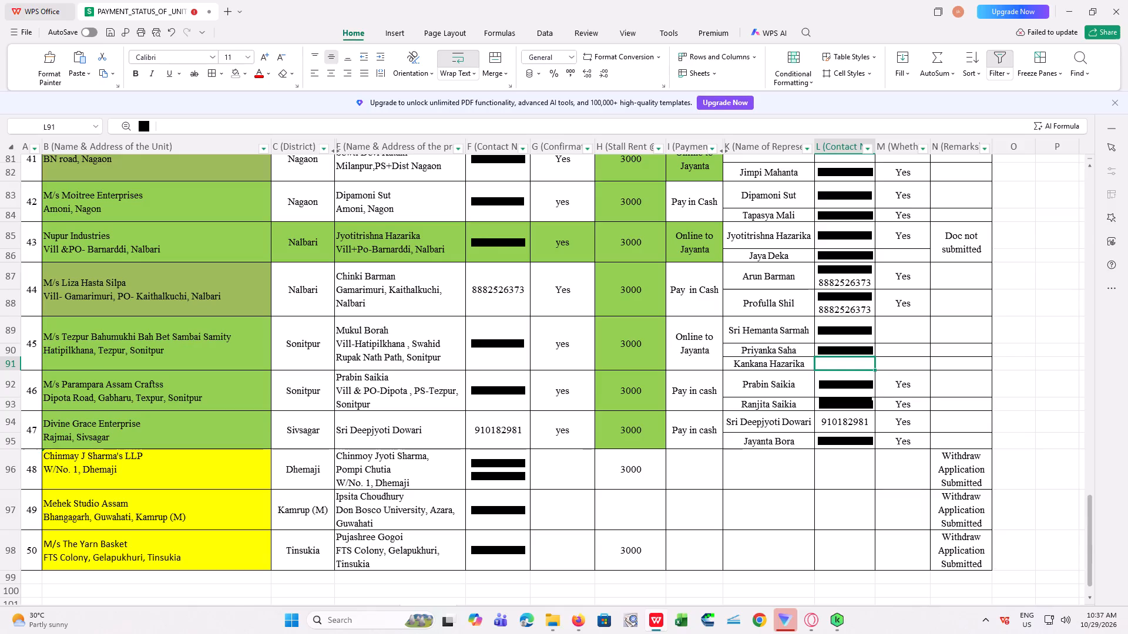
pyautogui.click(899, 325)
pyautogui.write('Yes')
pyautogui.click(895, 345)
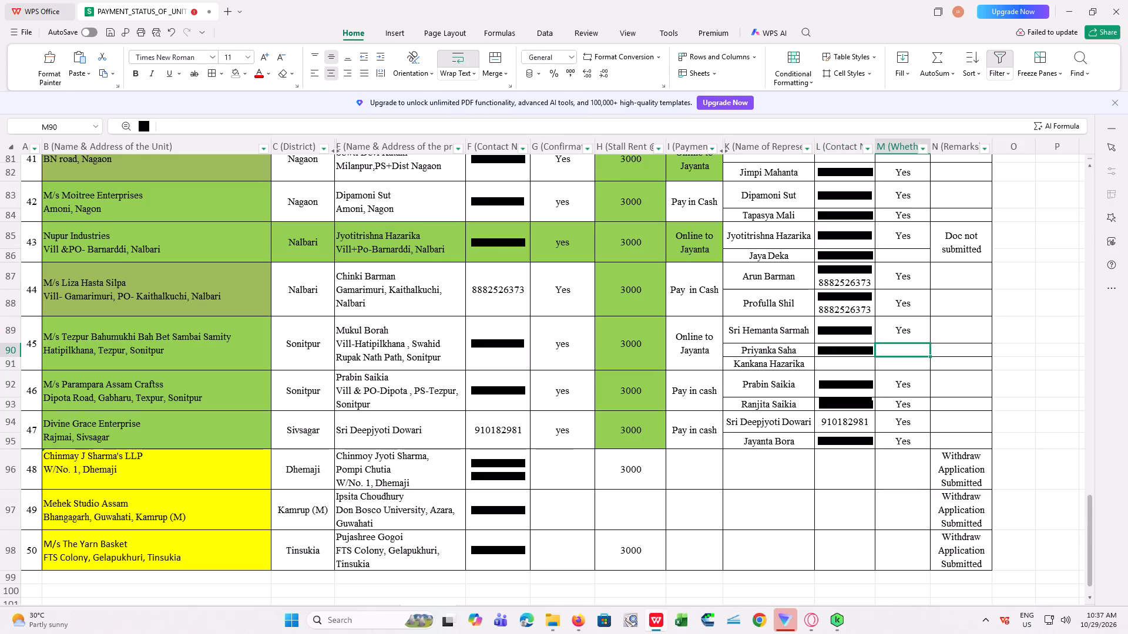
pyautogui.write('Yes')
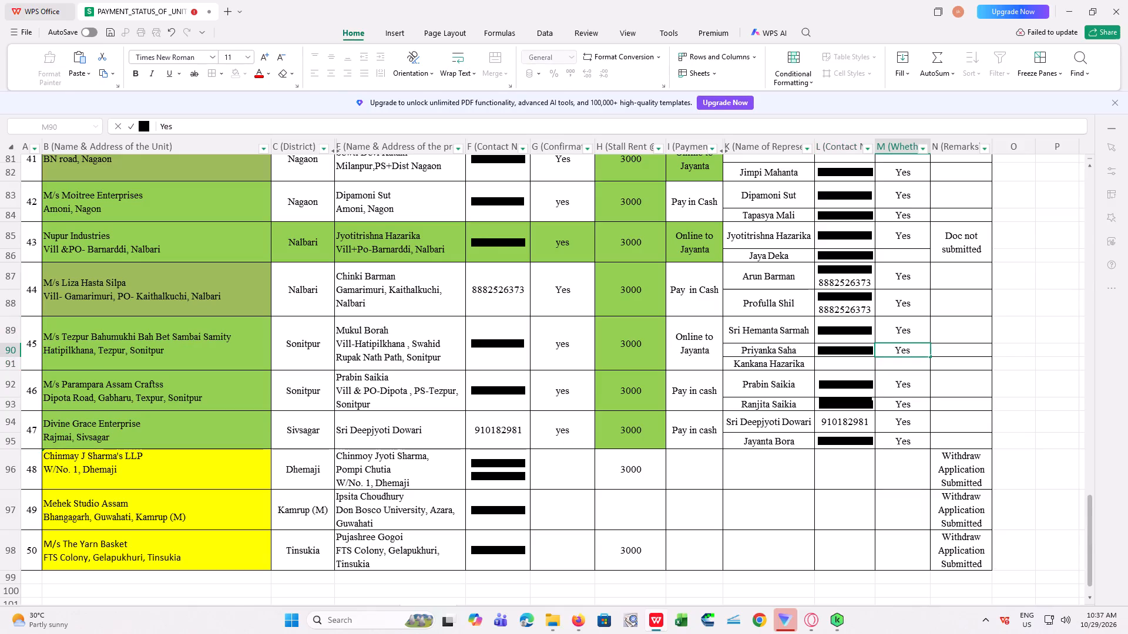
pyautogui.click(903, 367)
pyautogui.write('Yes')
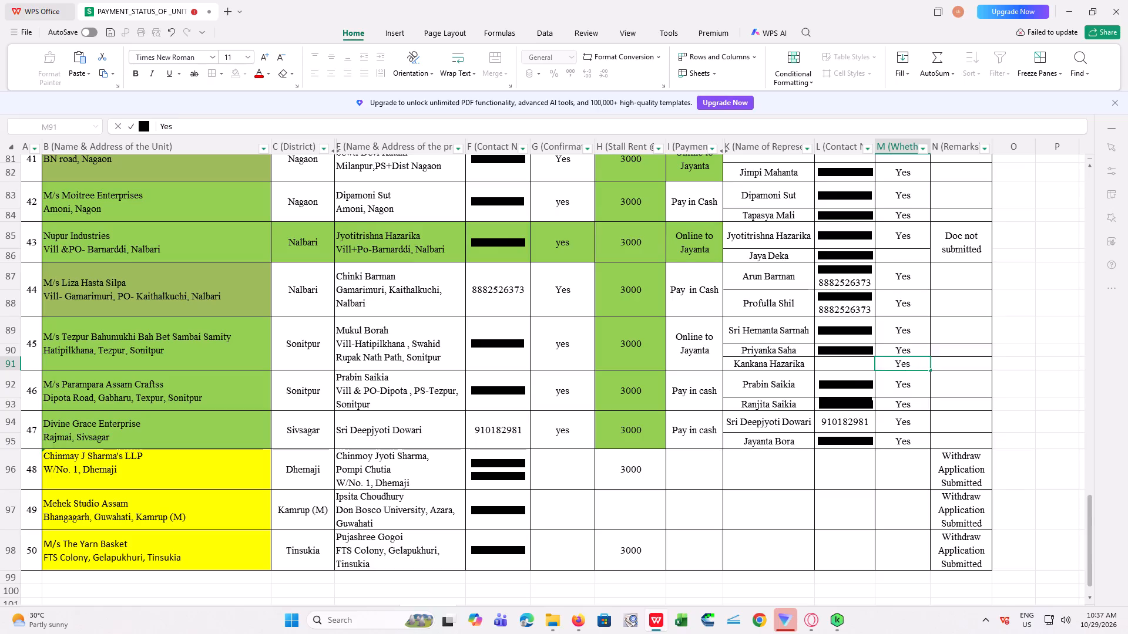
pyautogui.click(830, 426)
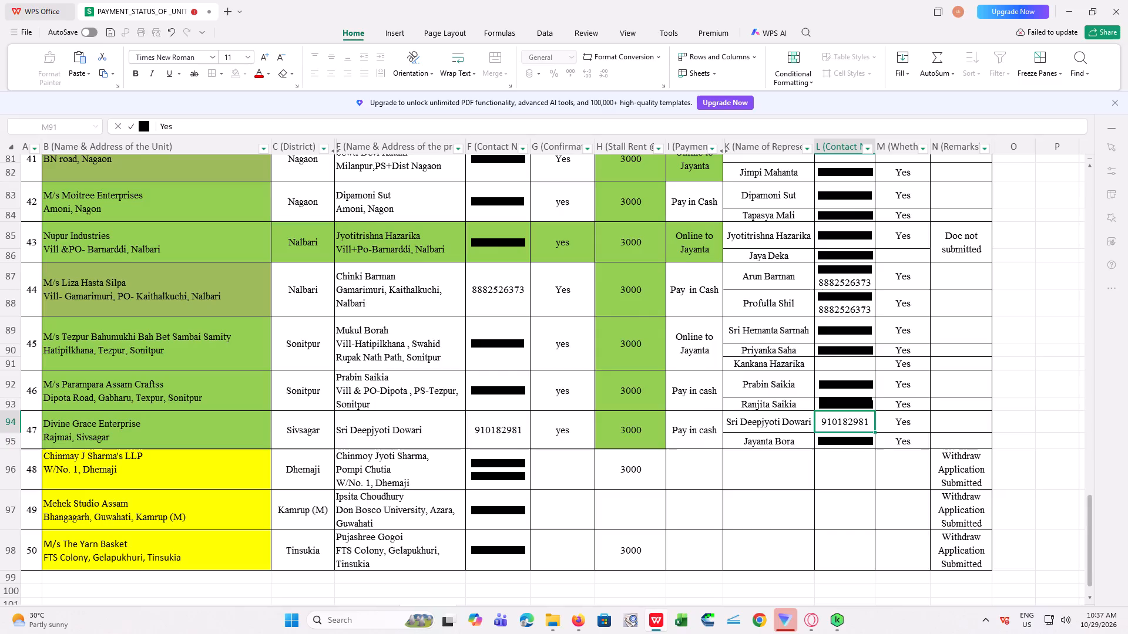
# Search the sheet for "Aiseng" and check the representative entries of M/s Aiseng Winery LLP.
pyautogui.hotkey('ctrl', 'f')
pyautogui.write('Aiseng')
pyautogui.press('Return')
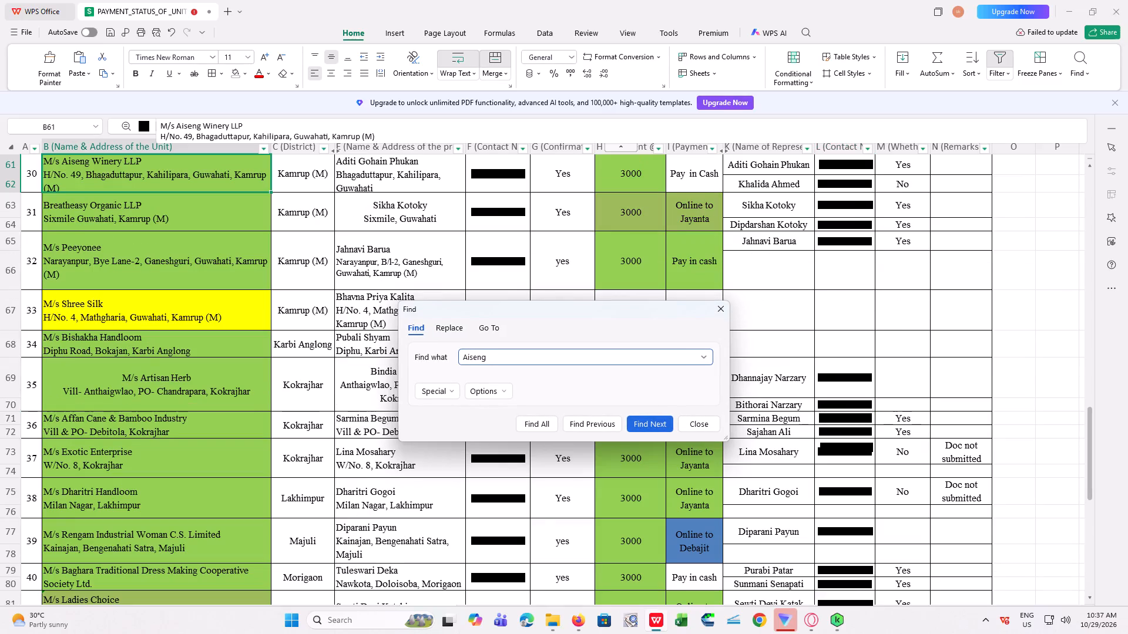
pyautogui.click(703, 420)
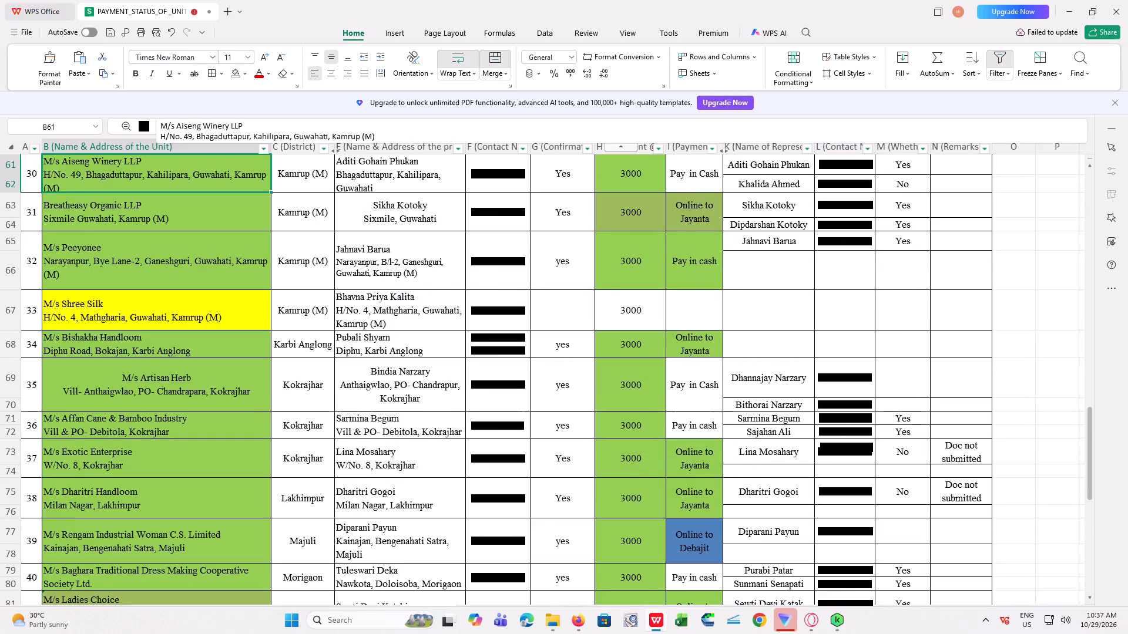
pyautogui.scroll(2, 778, 181)
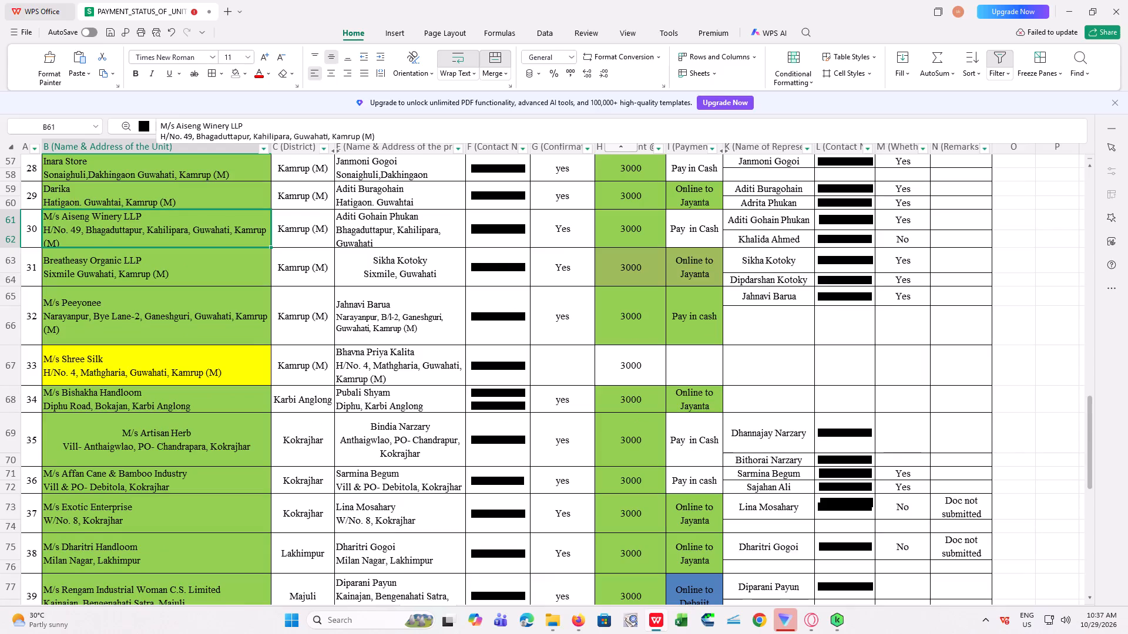
pyautogui.click(757, 226)
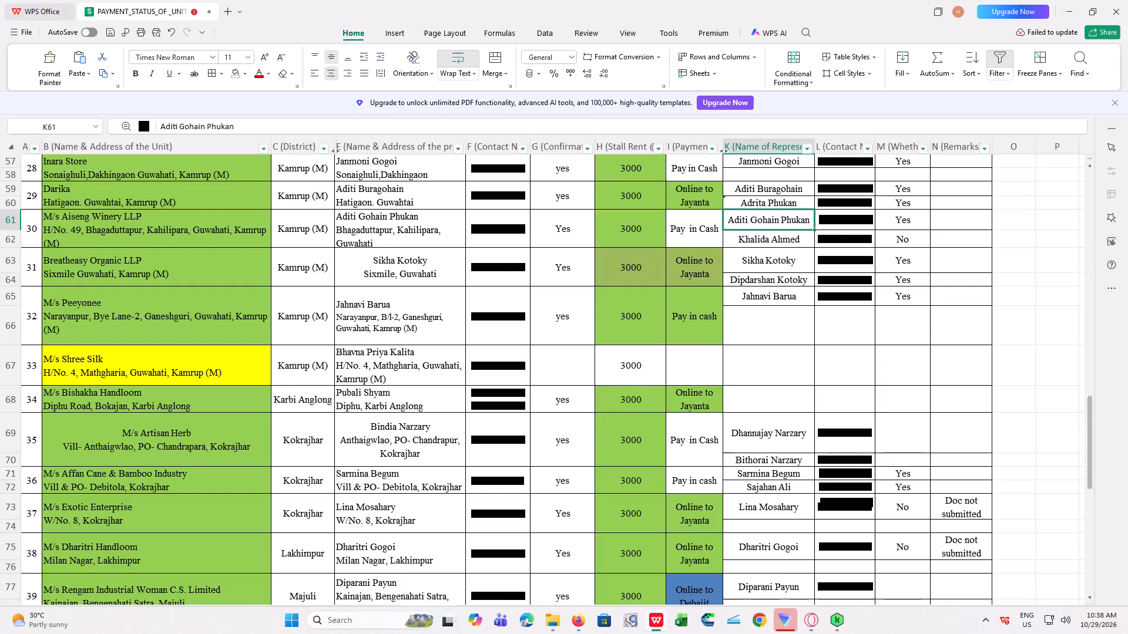
# Search the sheet for "Darika" and check its representatives' names and the second contact number.
pyautogui.hotkey('ctrl', 'f')
pyautogui.write('Darika')
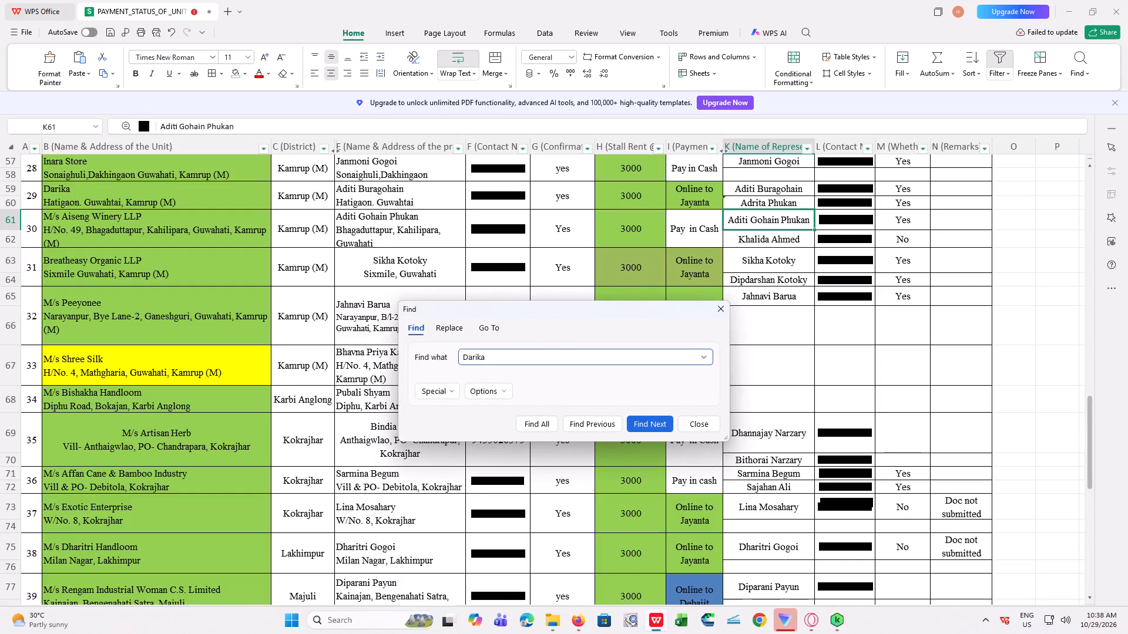
pyautogui.click(658, 423)
pyautogui.click(696, 421)
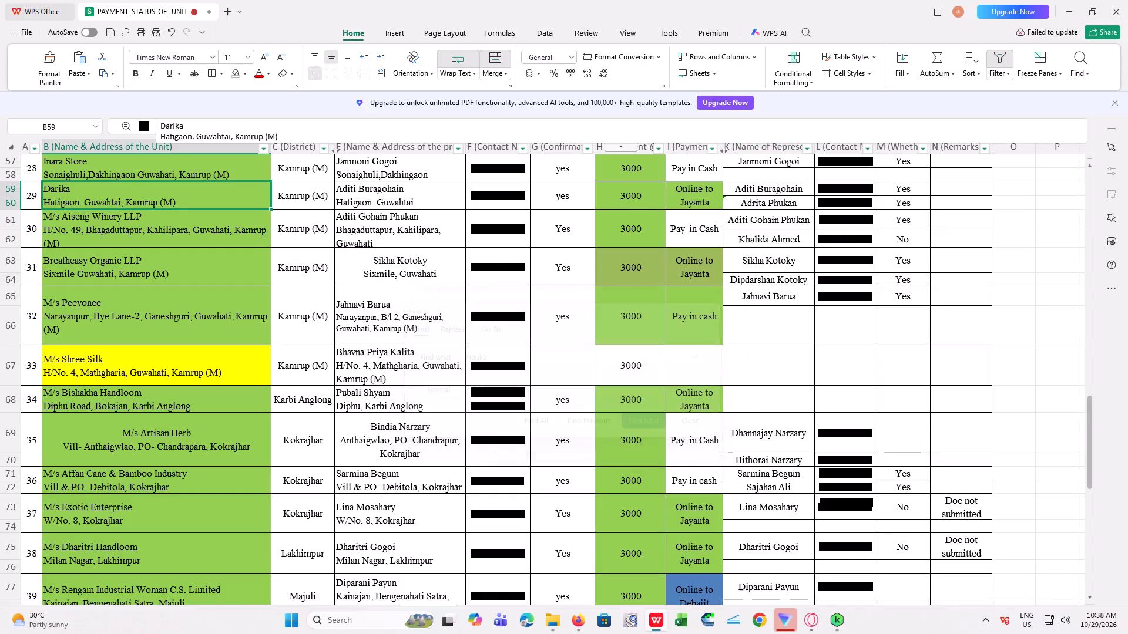
pyautogui.click(797, 191)
pyautogui.click(793, 203)
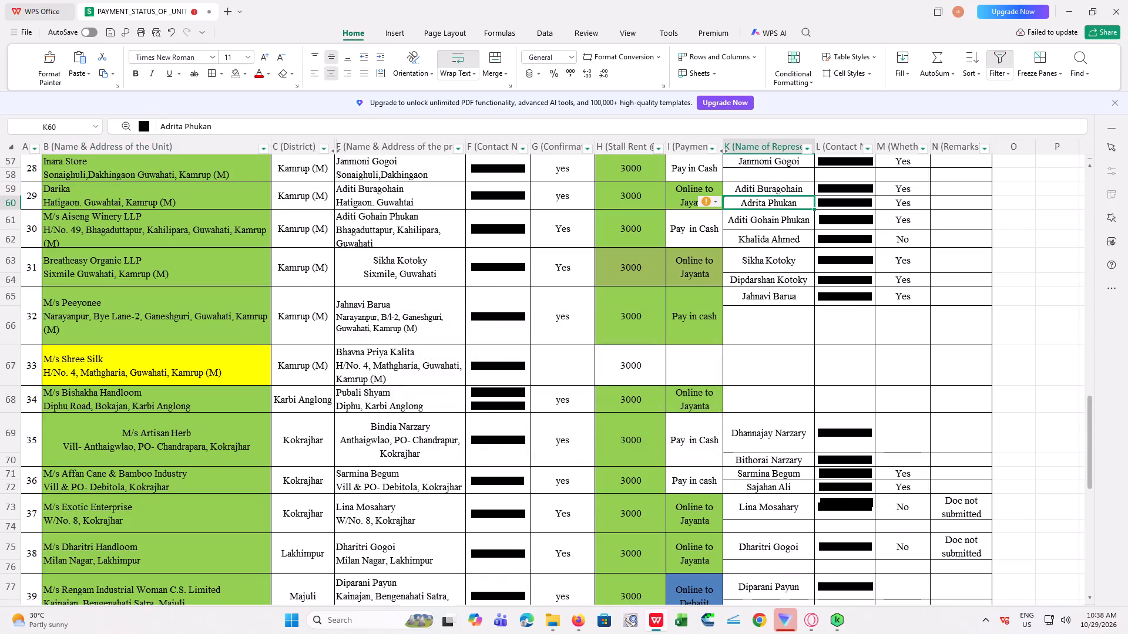
pyautogui.click(855, 206)
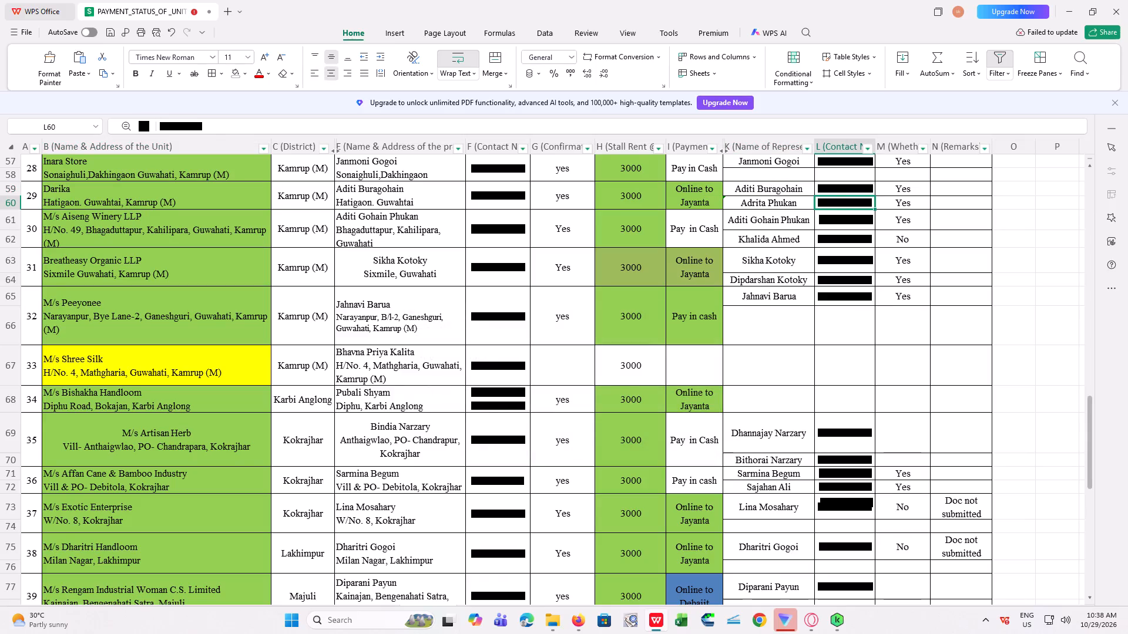
# Find the Kuhipat Tea Industry LLP row by searching "Kuhipat" and copy the proprietor's name into the first representative cell K16.
pyautogui.hotkey('ctrl', 'f')
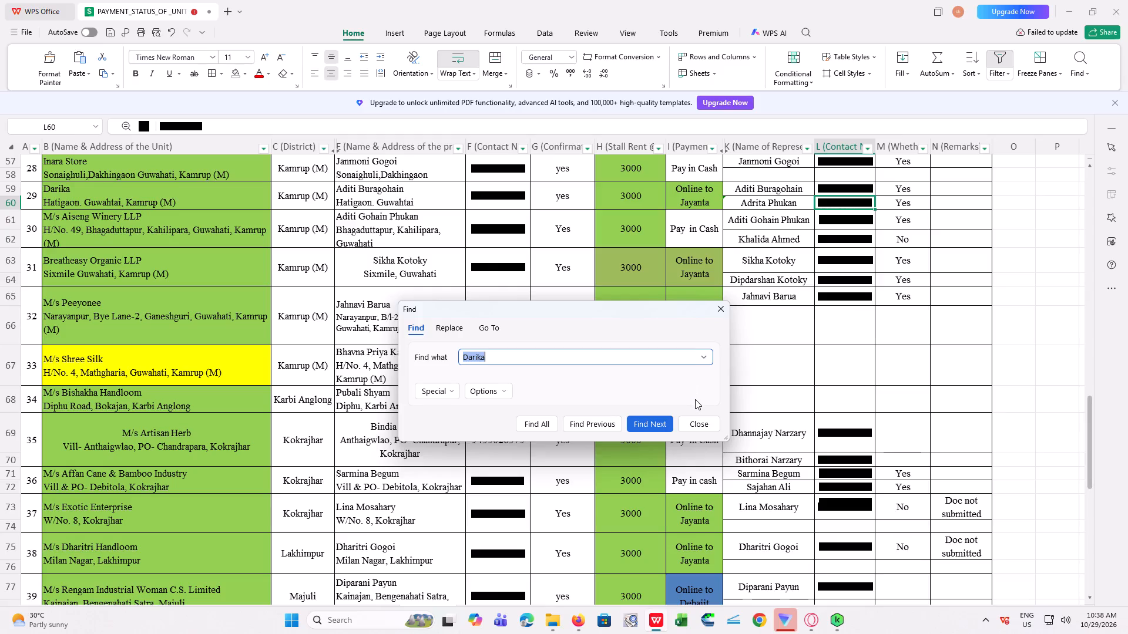
pyautogui.write('Kuhipat')
pyautogui.press('Return')
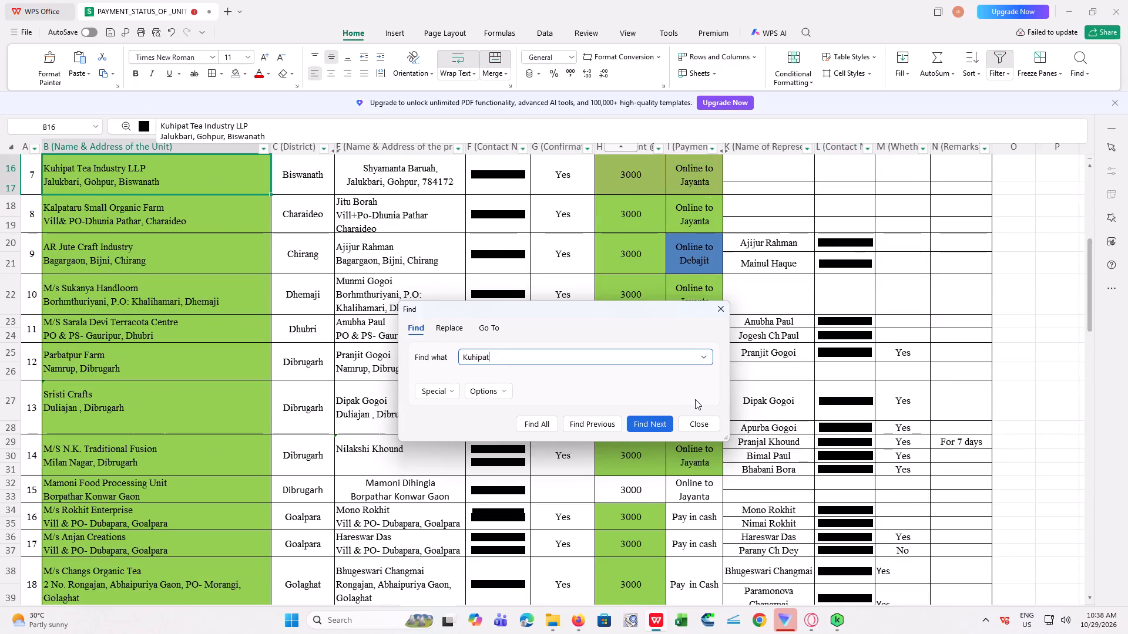
pyautogui.click(660, 426)
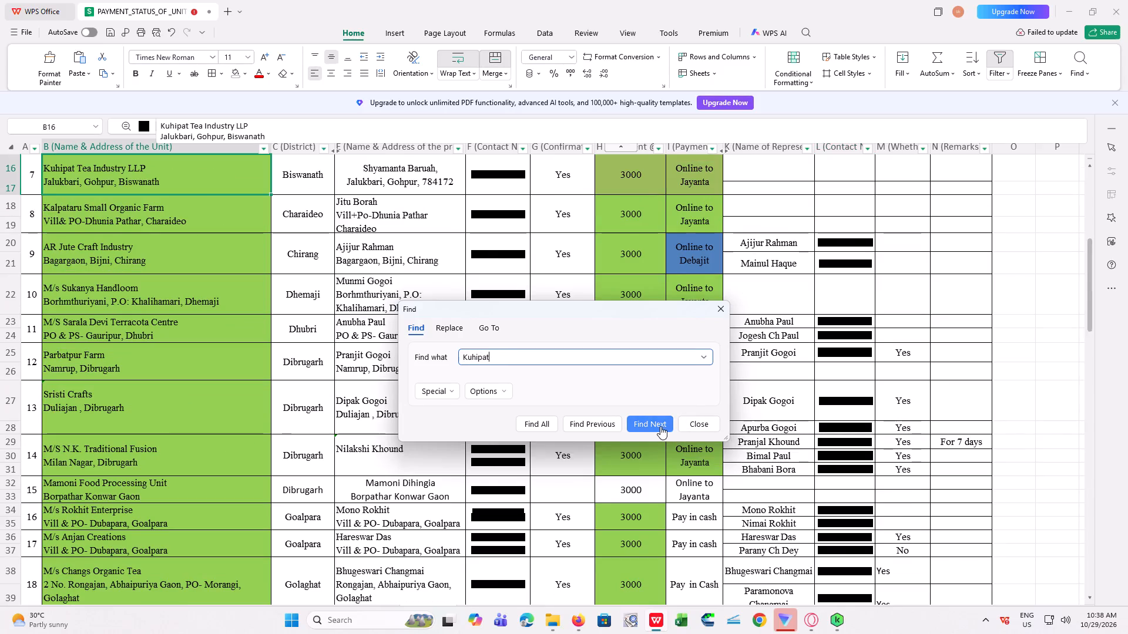
pyautogui.click(660, 426)
pyautogui.click(660, 426)
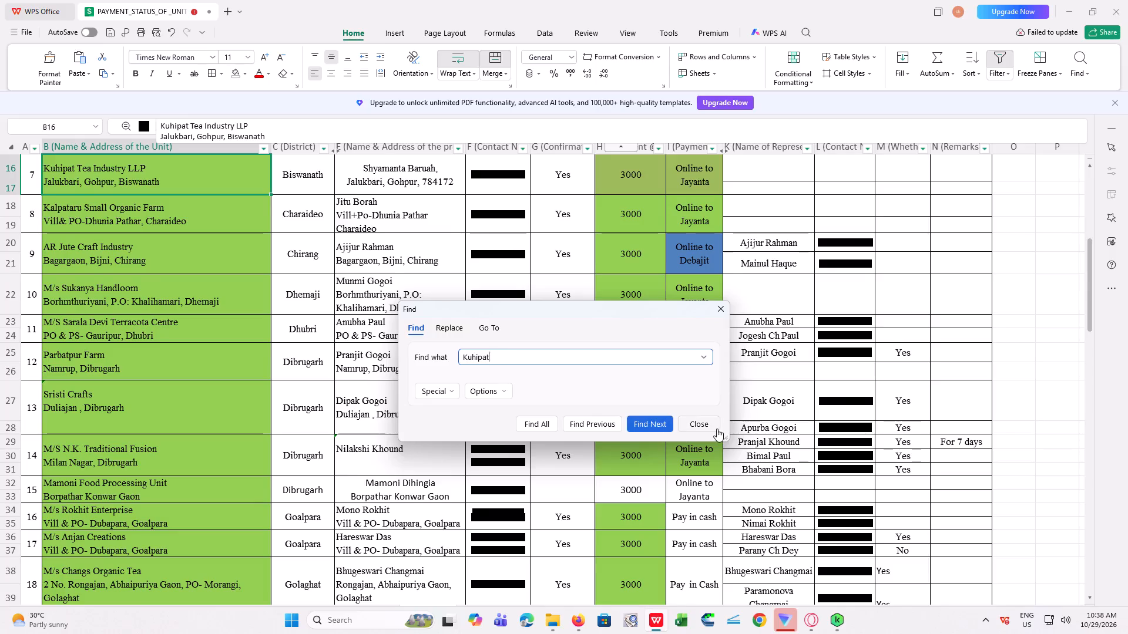
pyautogui.click(717, 429)
pyautogui.scroll(2, 718, 429)
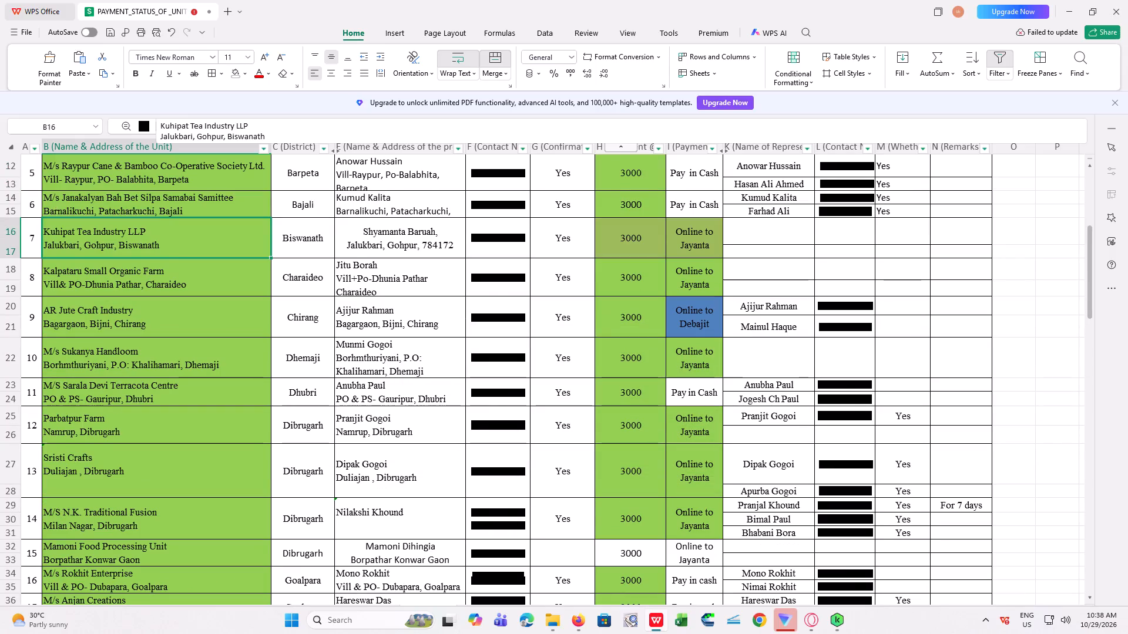
pyautogui.doubleClick(434, 232)
pyautogui.moveTo(435, 232); pyautogui.dragTo(370, 232)
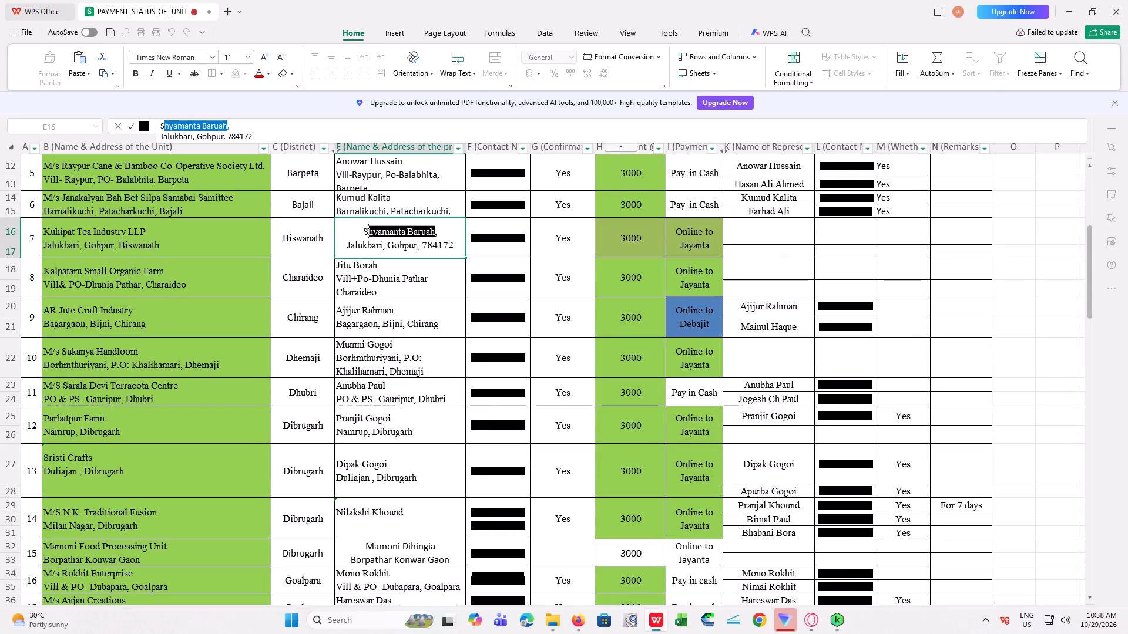
pyautogui.moveTo(370, 232); pyautogui.dragTo(365, 234)
pyautogui.hotkey('ctrl', 'c')
pyautogui.doubleClick(746, 228)
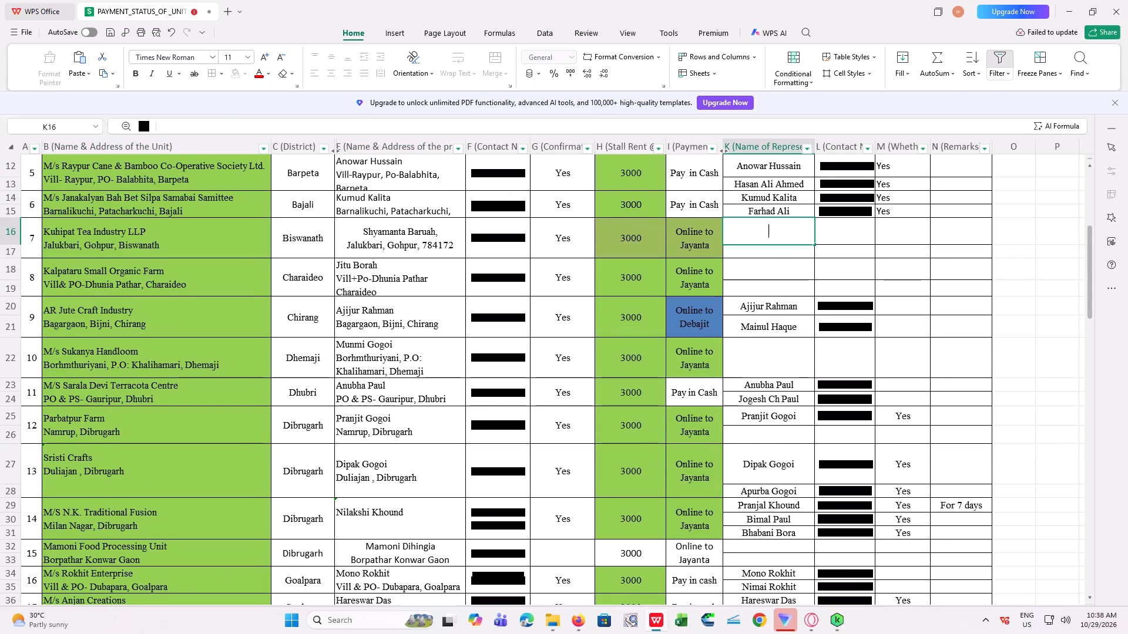
pyautogui.hotkey('ctrl', 'v')
# Copy Kuhipat Tea Industry LLP's contact number from F16 into the first representative's contact cell L16.
pyautogui.tripleClick(502, 237)
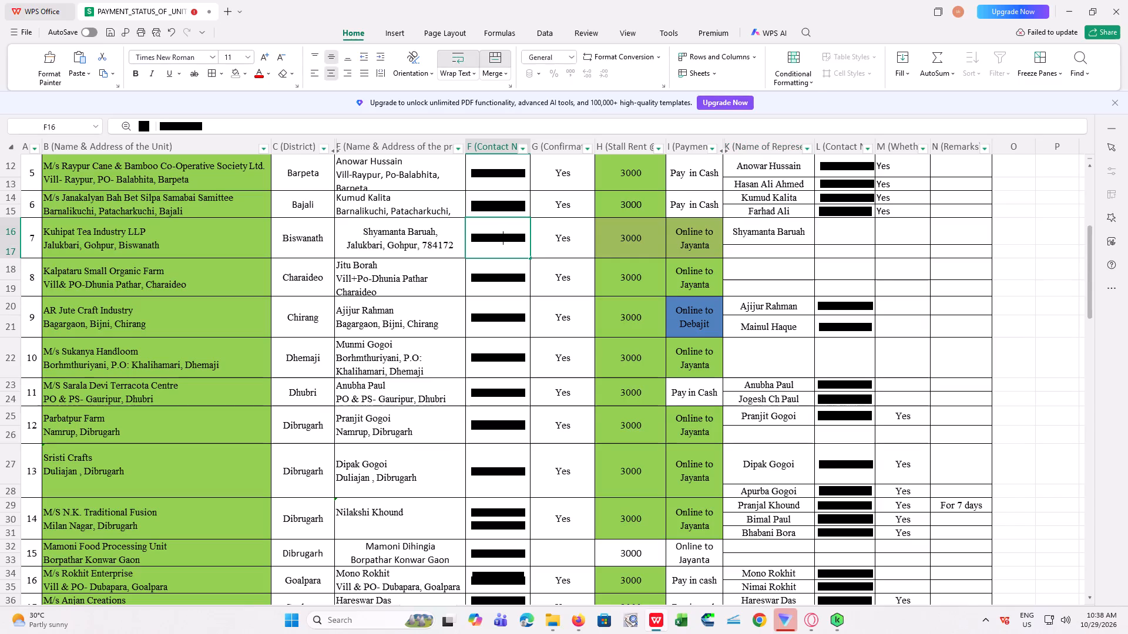
pyautogui.click(502, 237)
pyautogui.hotkey('ctrl', 'c')
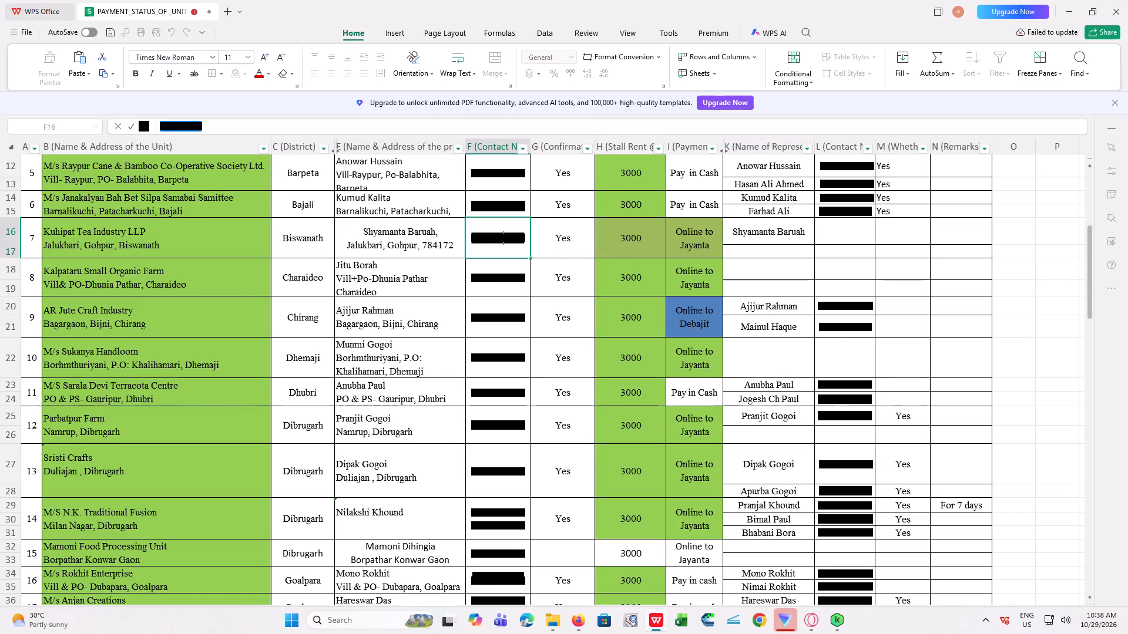
pyautogui.click(830, 231)
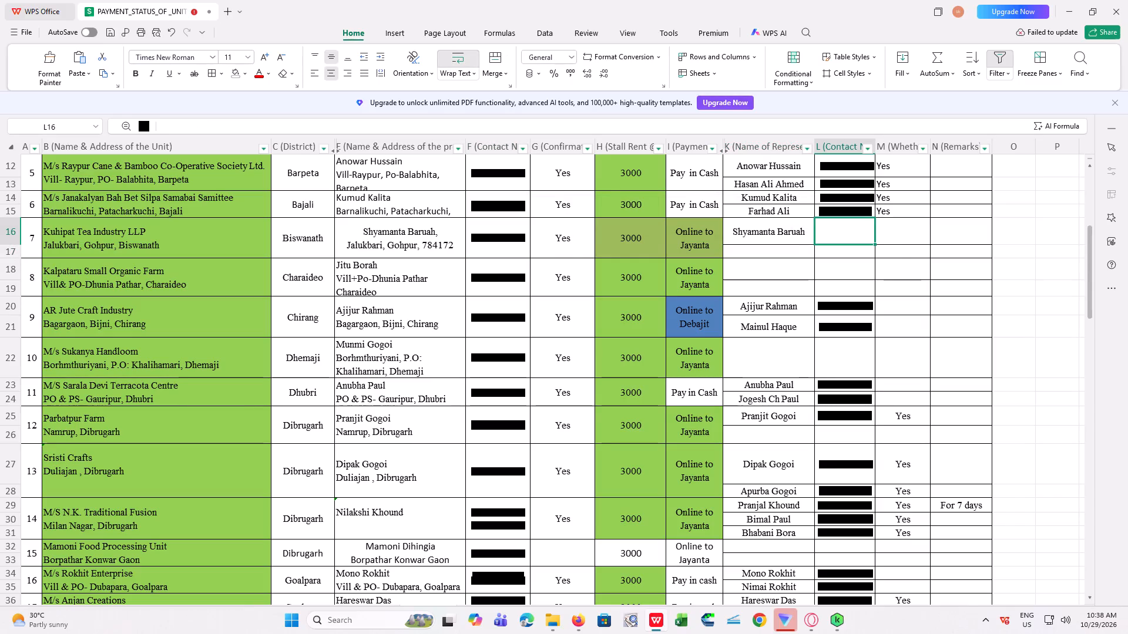
pyautogui.hotkey('ctrl', 'v')
# Enter the second representative's name for Kuhipat Tea Industry LLP in K17.
pyautogui.click(749, 254)
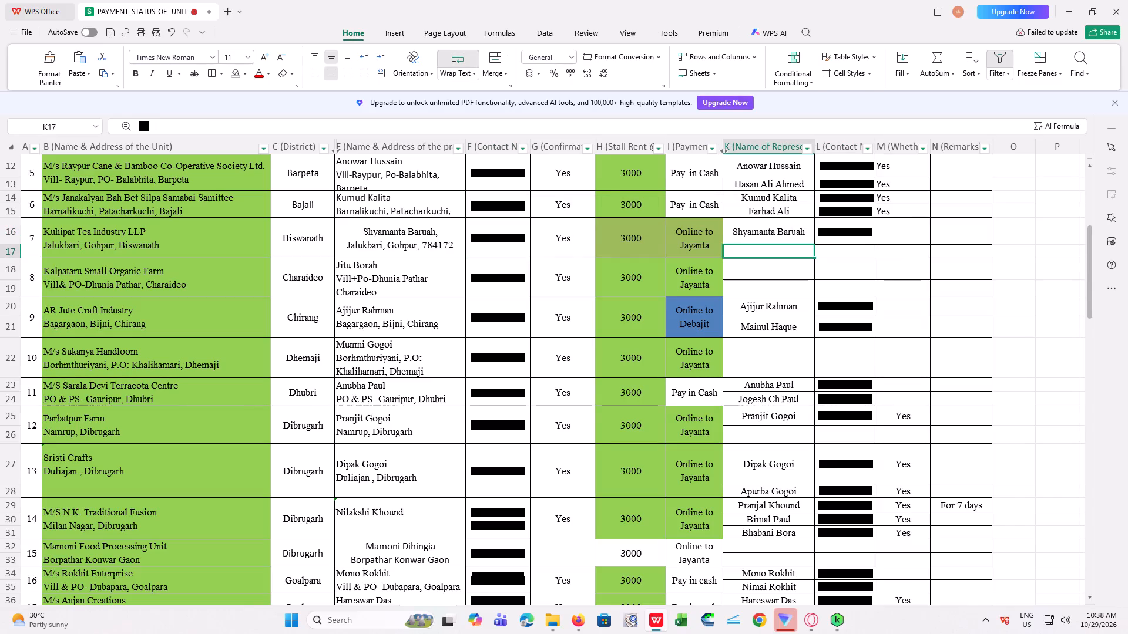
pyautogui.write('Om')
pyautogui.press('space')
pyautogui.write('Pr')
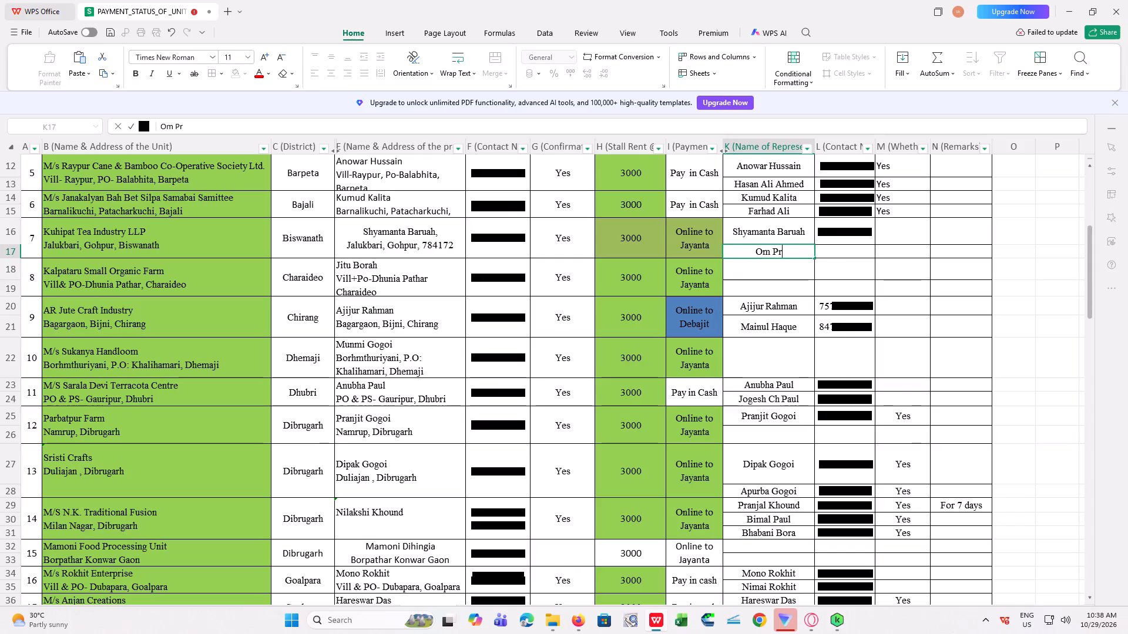
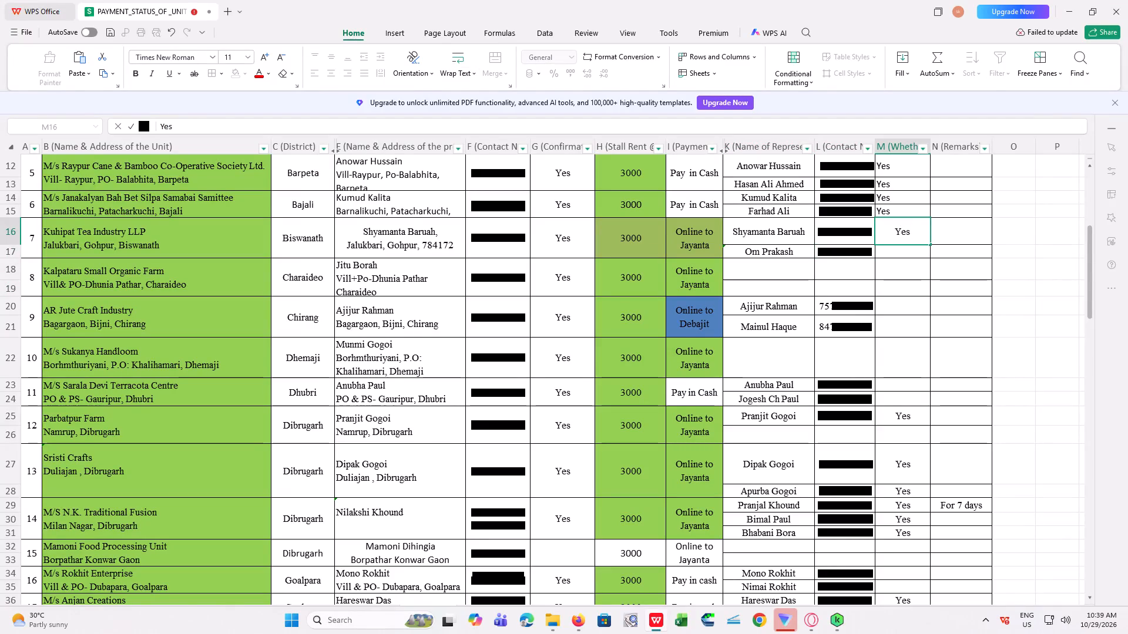
# Fill the photo status Yes from M16 down to M17 for Kuhipat Tea Industry LLP's second representative.
pyautogui.click(902, 251)
pyautogui.hotkey('ctrl', 'd')
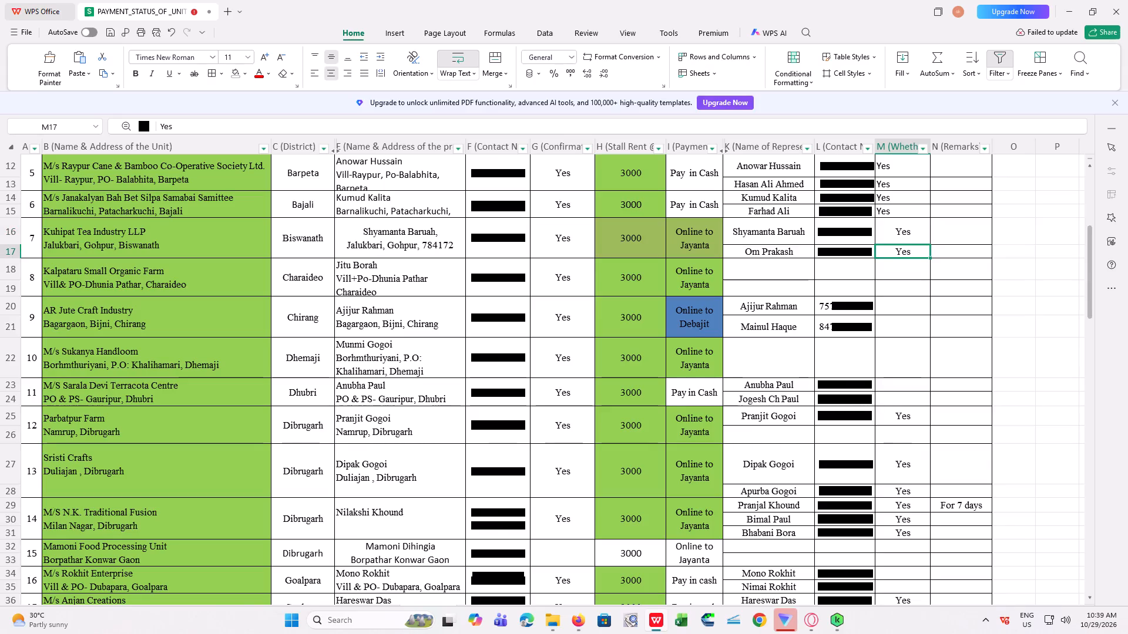
# Search the sheet for "Anadea" and check the M/s Anadea Enterprise row's district, proprietor, contact, payment mode and representative details.
pyautogui.click(711, 330)
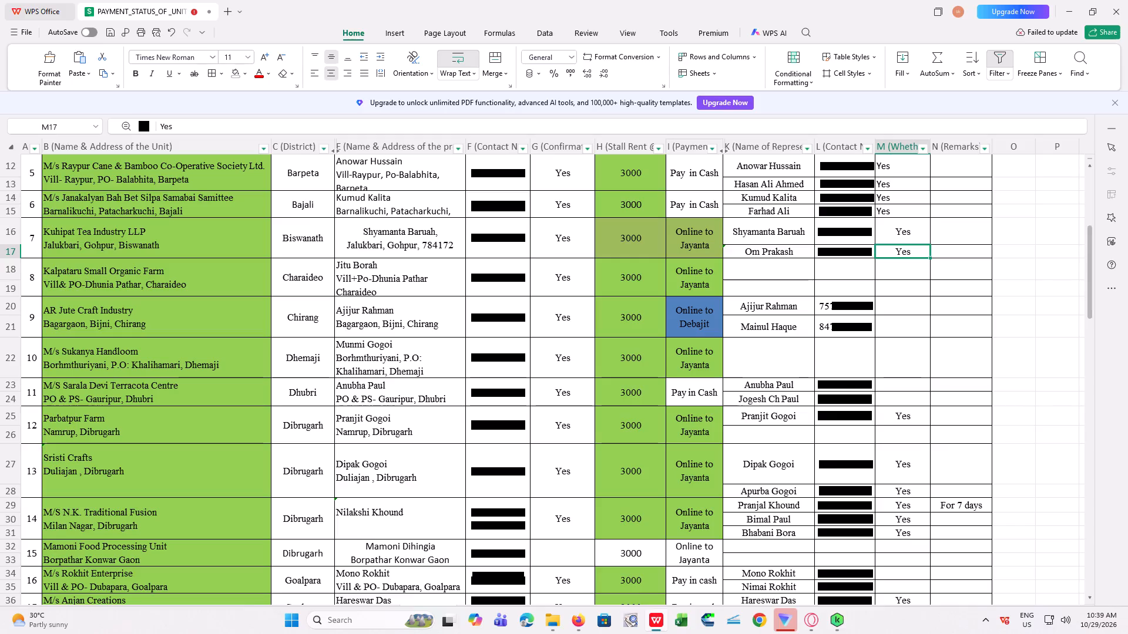
pyautogui.scroll(4, 777, 441)
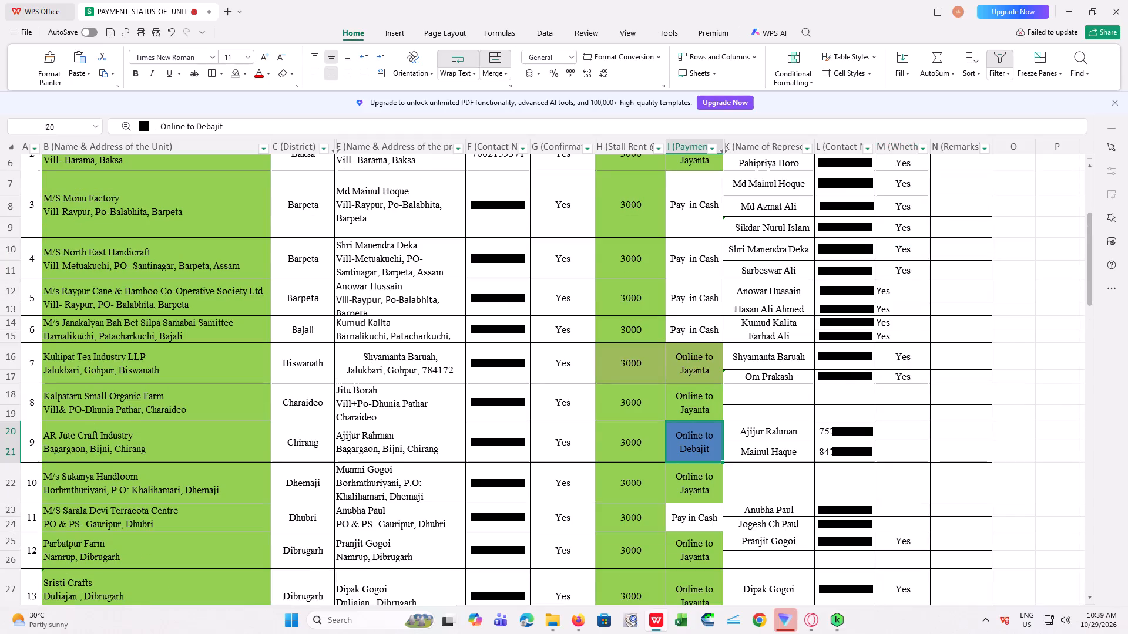
pyautogui.scroll(-1, 775, 443)
pyautogui.hotkey('ctrl', 'f')
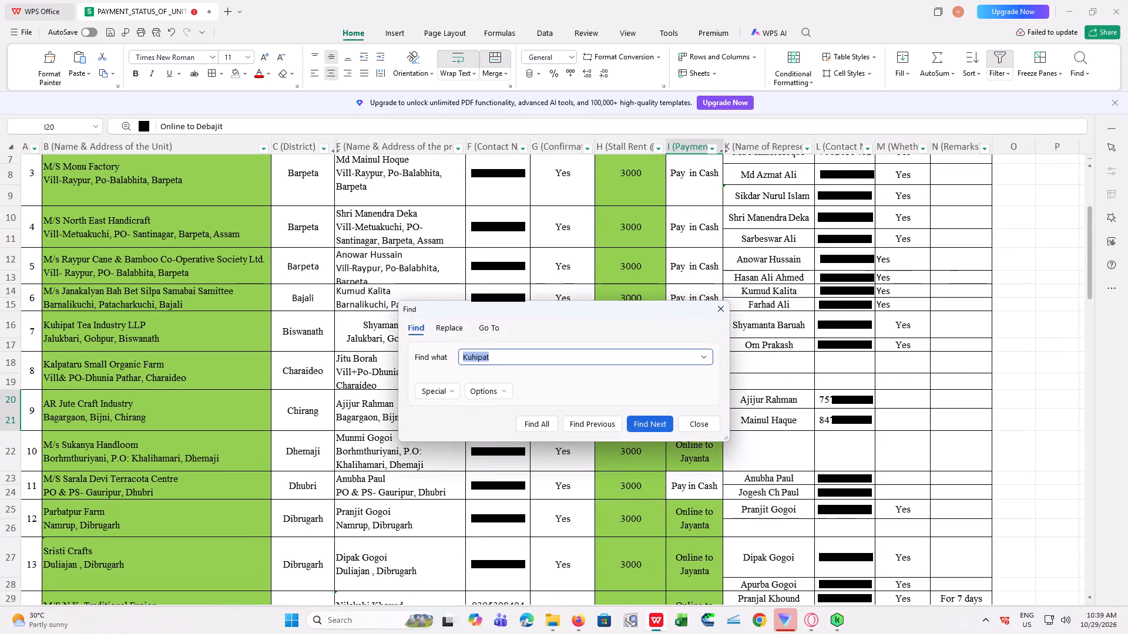
pyautogui.write('Anadea')
pyautogui.press('Return')
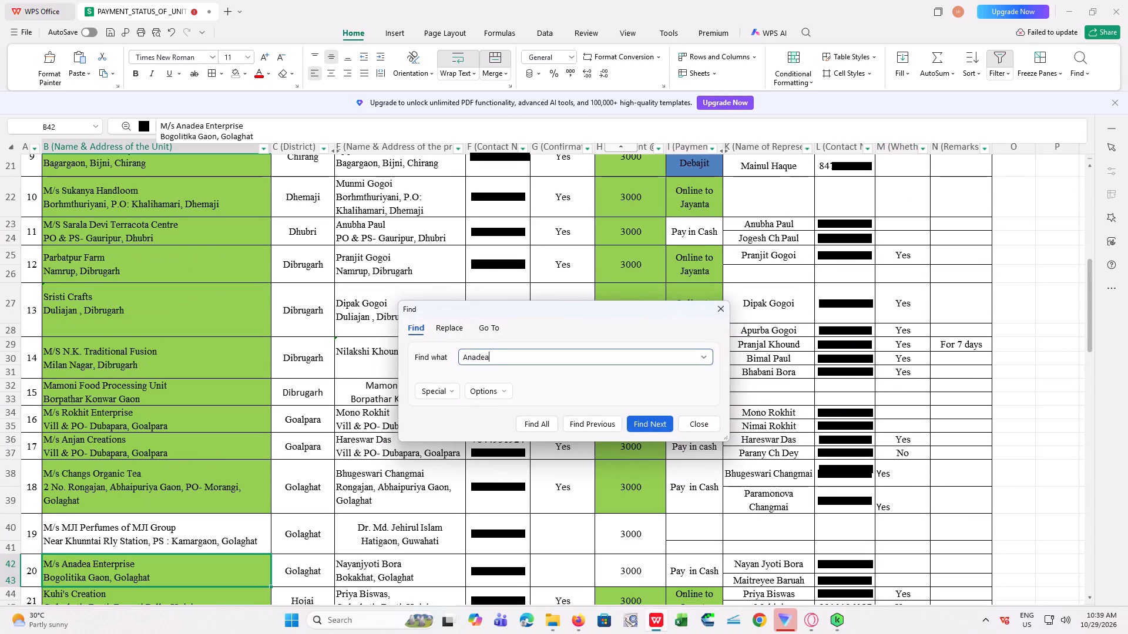
pyautogui.click(704, 420)
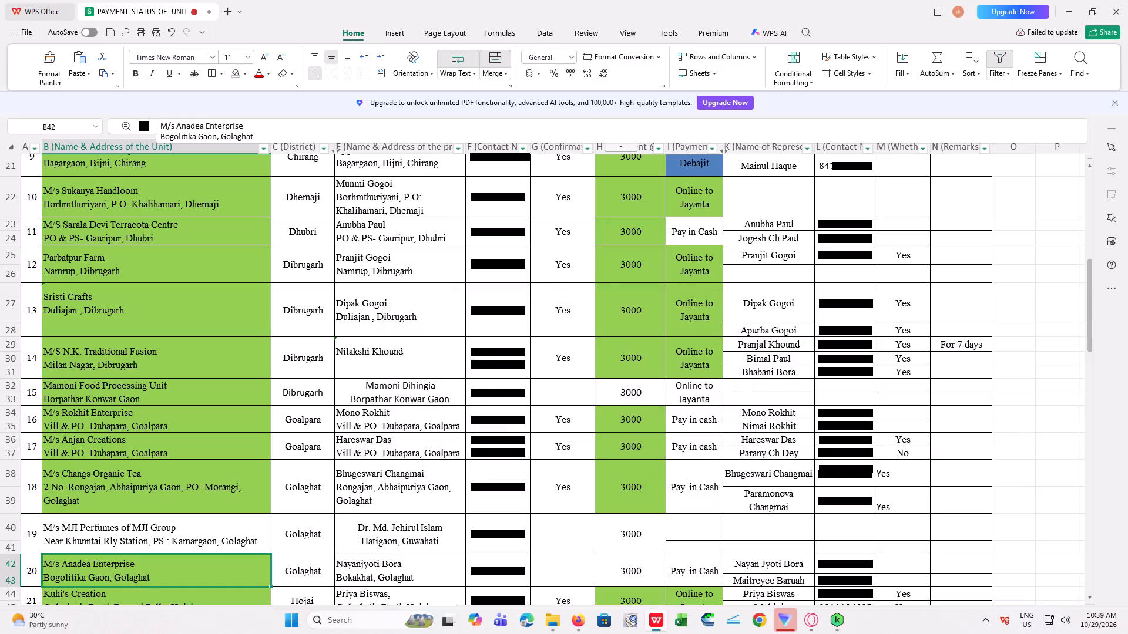
pyautogui.click(300, 573)
pyautogui.click(431, 572)
pyautogui.click(520, 576)
pyautogui.click(676, 575)
pyautogui.click(765, 567)
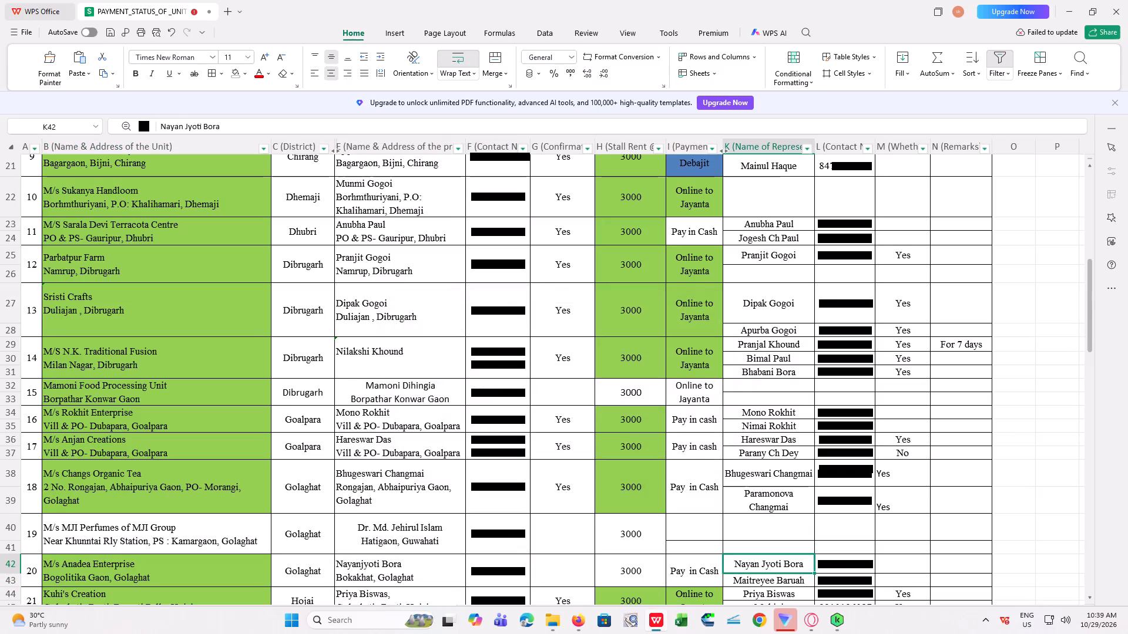
pyautogui.scroll(-2, 758, 569)
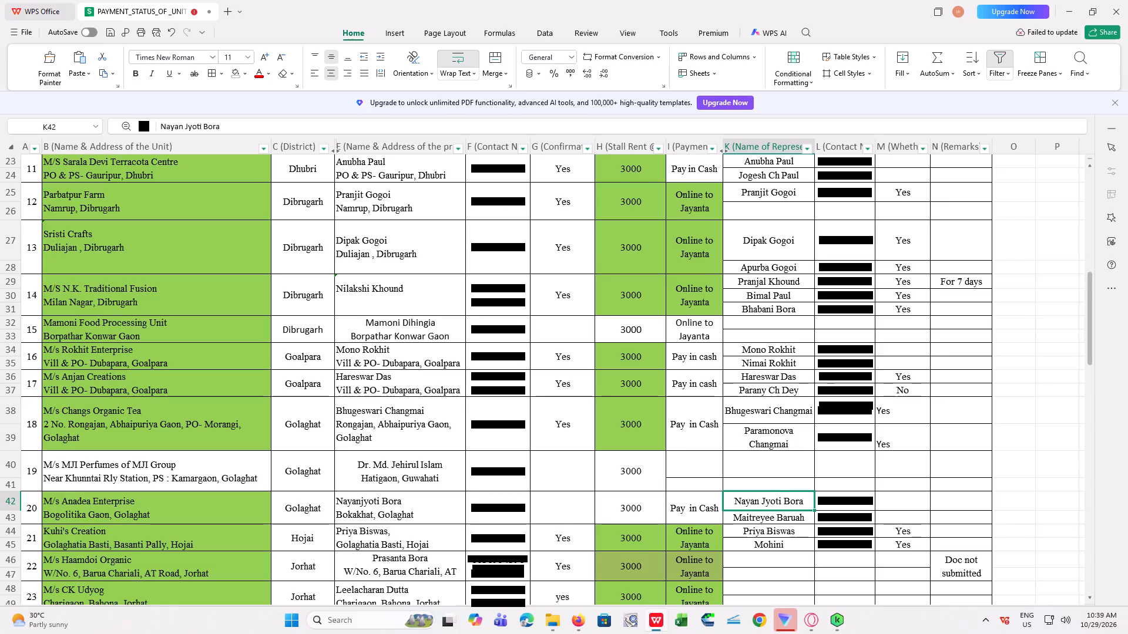
pyautogui.scroll(-9, 765, 566)
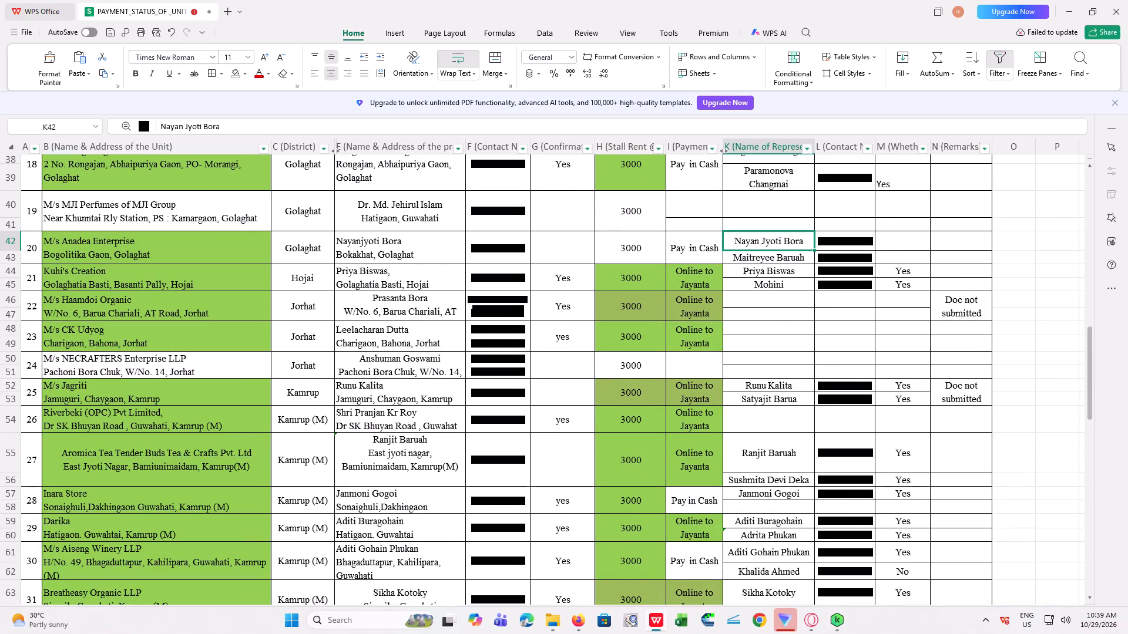
# Search the sheet for "Jagriti" to locate the M/s Jagriti row.
pyautogui.hotkey('ctrl', 'f')
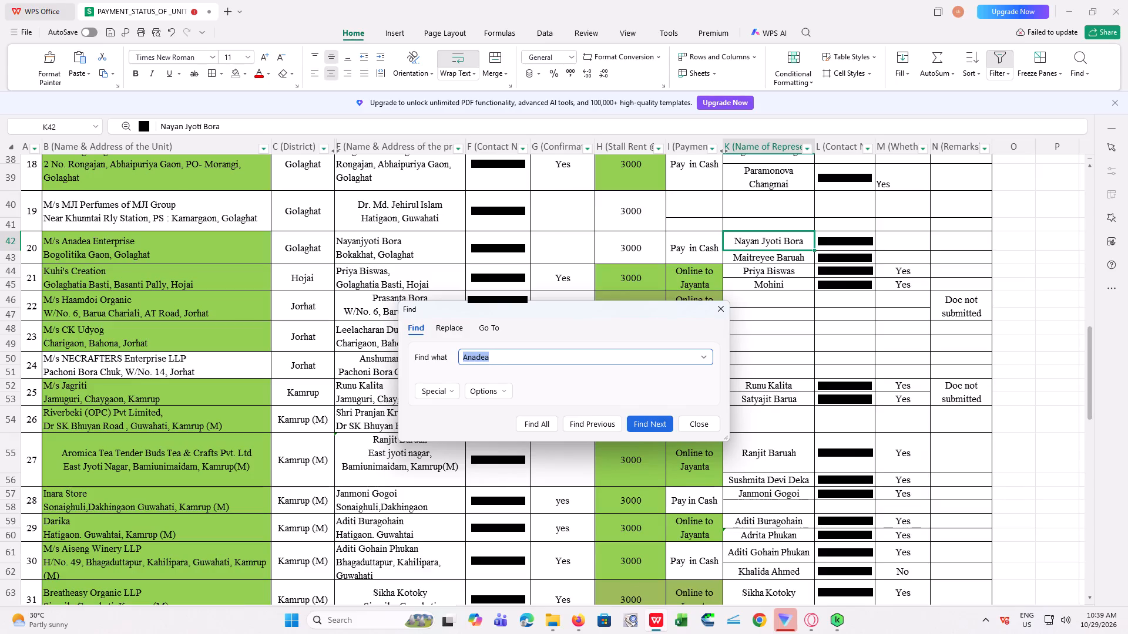
pyautogui.write('Jagriti')
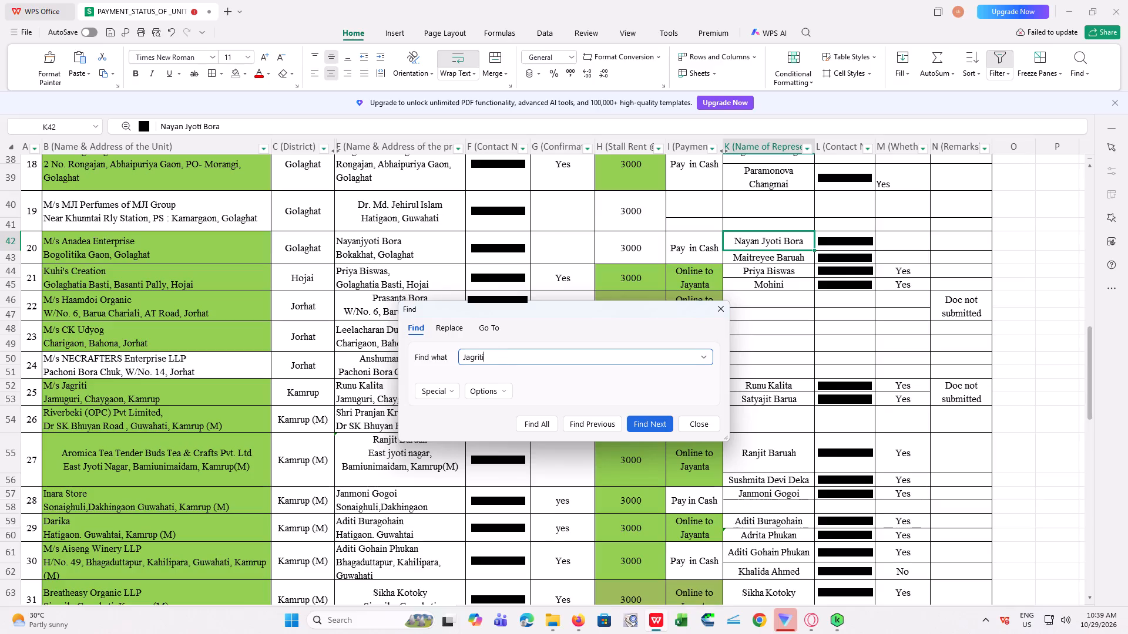
pyautogui.press('Return')
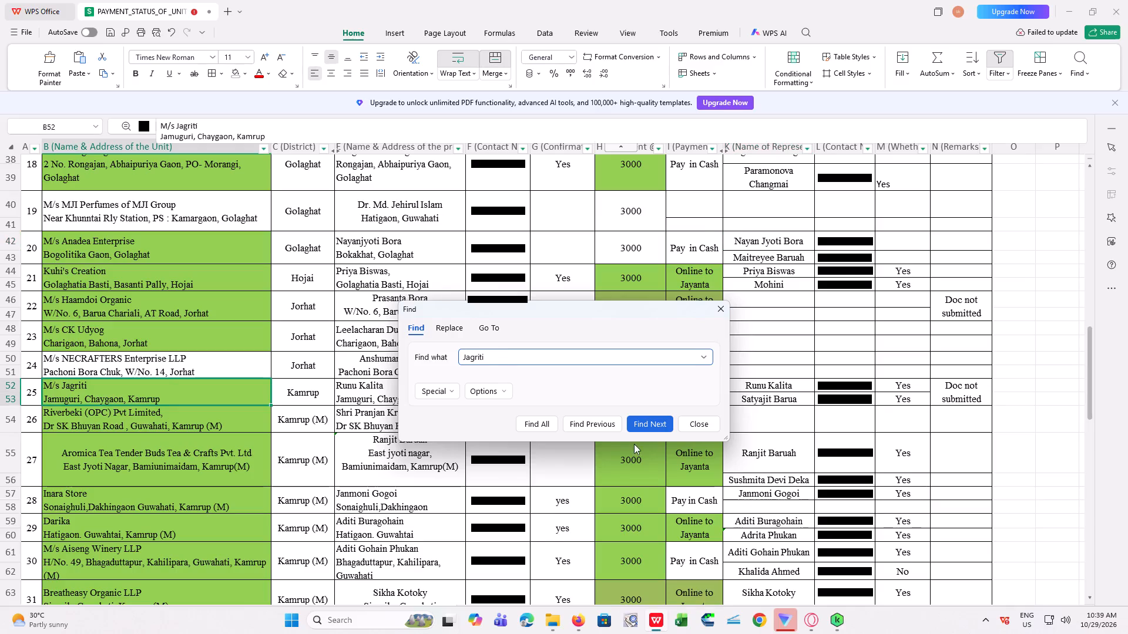
pyautogui.click(699, 421)
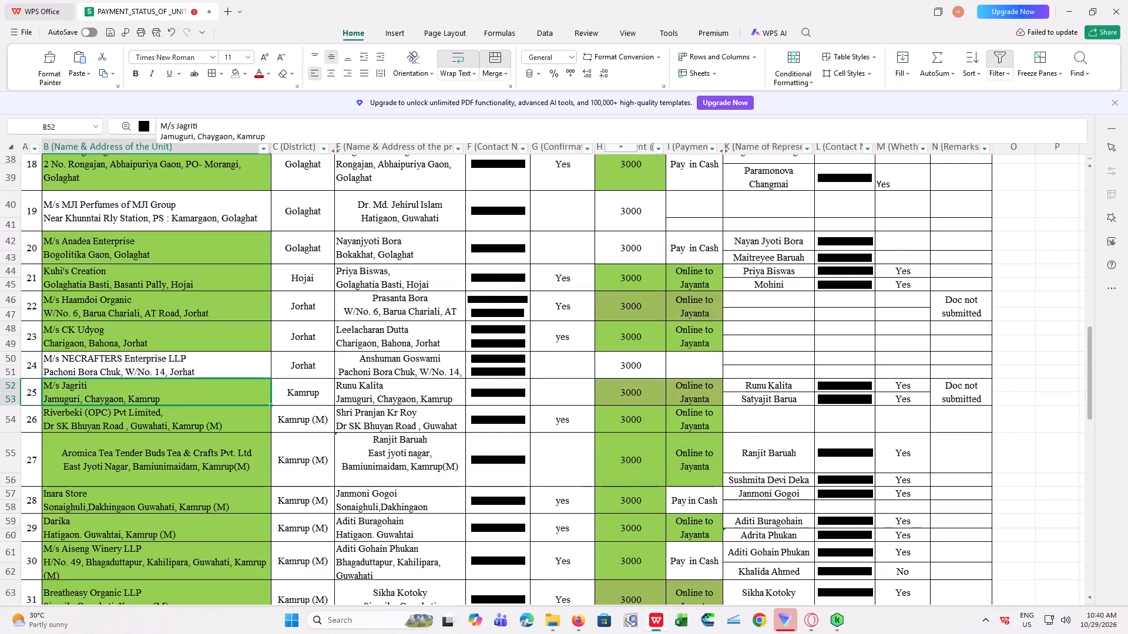
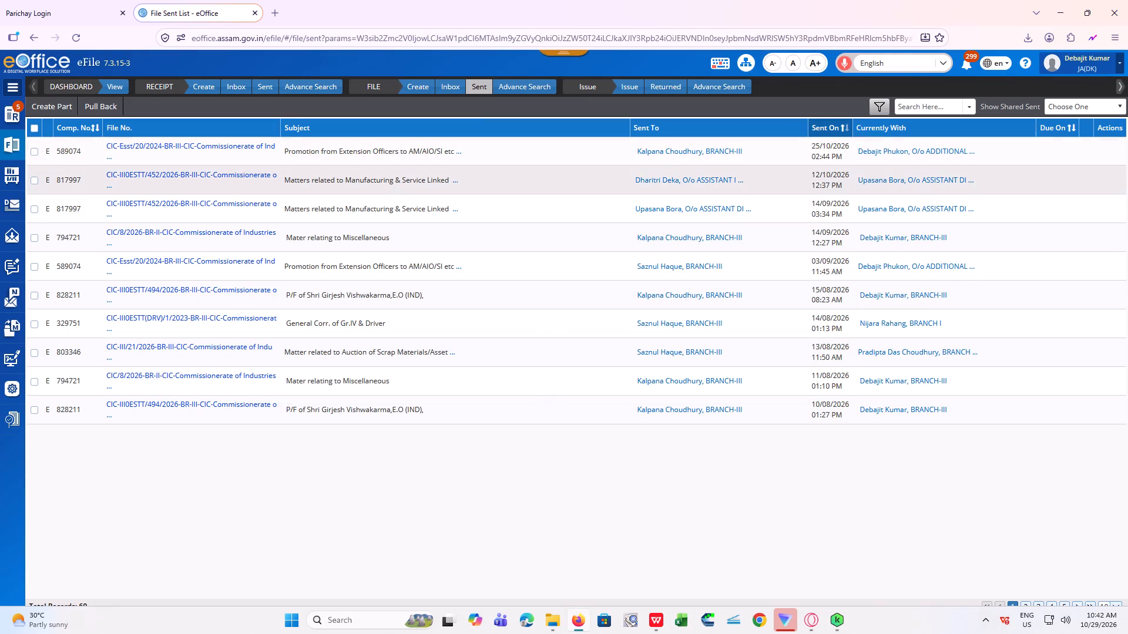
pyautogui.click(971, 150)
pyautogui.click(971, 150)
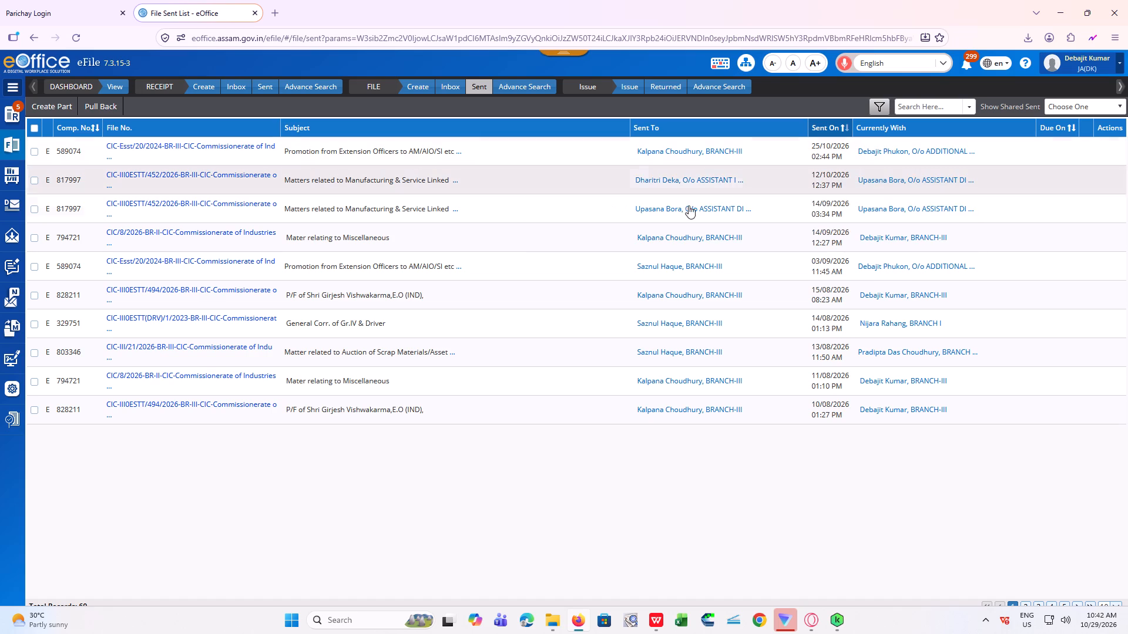
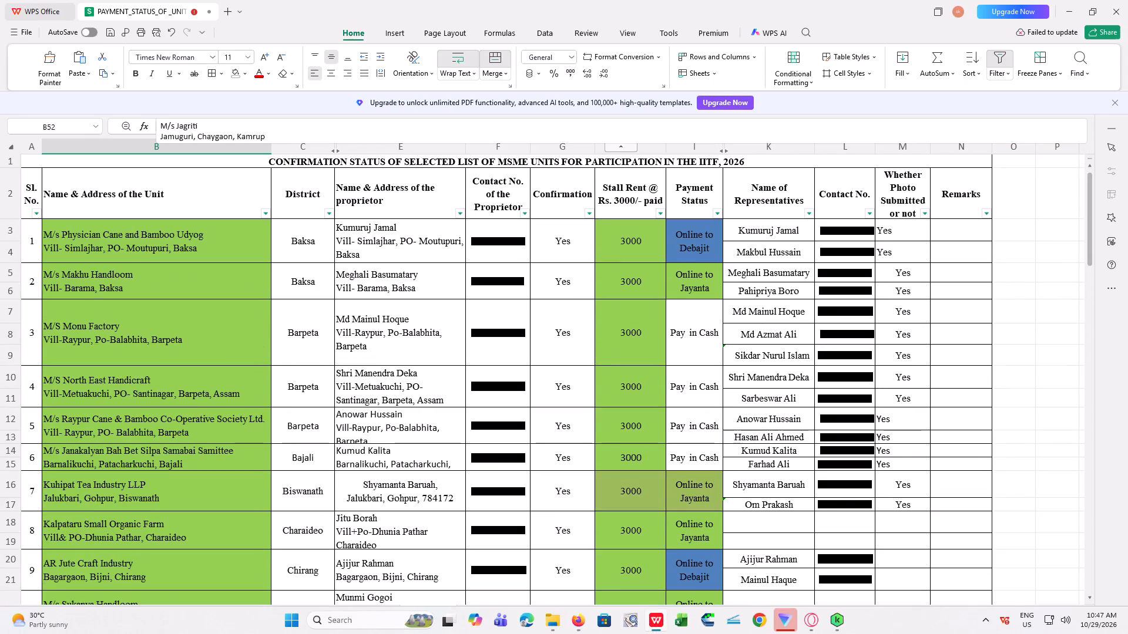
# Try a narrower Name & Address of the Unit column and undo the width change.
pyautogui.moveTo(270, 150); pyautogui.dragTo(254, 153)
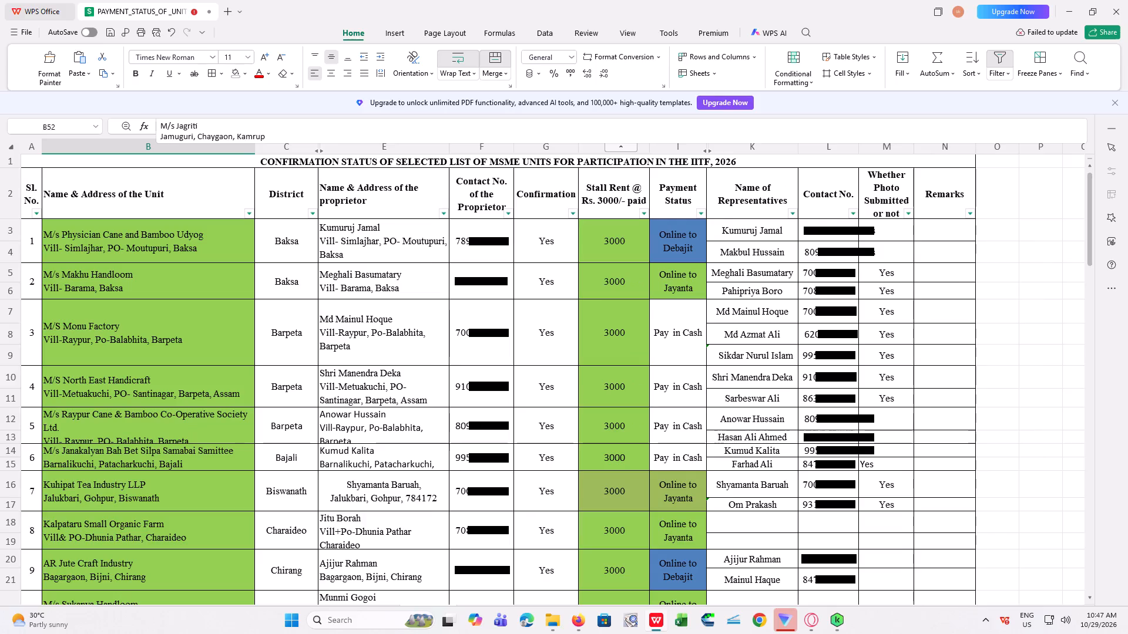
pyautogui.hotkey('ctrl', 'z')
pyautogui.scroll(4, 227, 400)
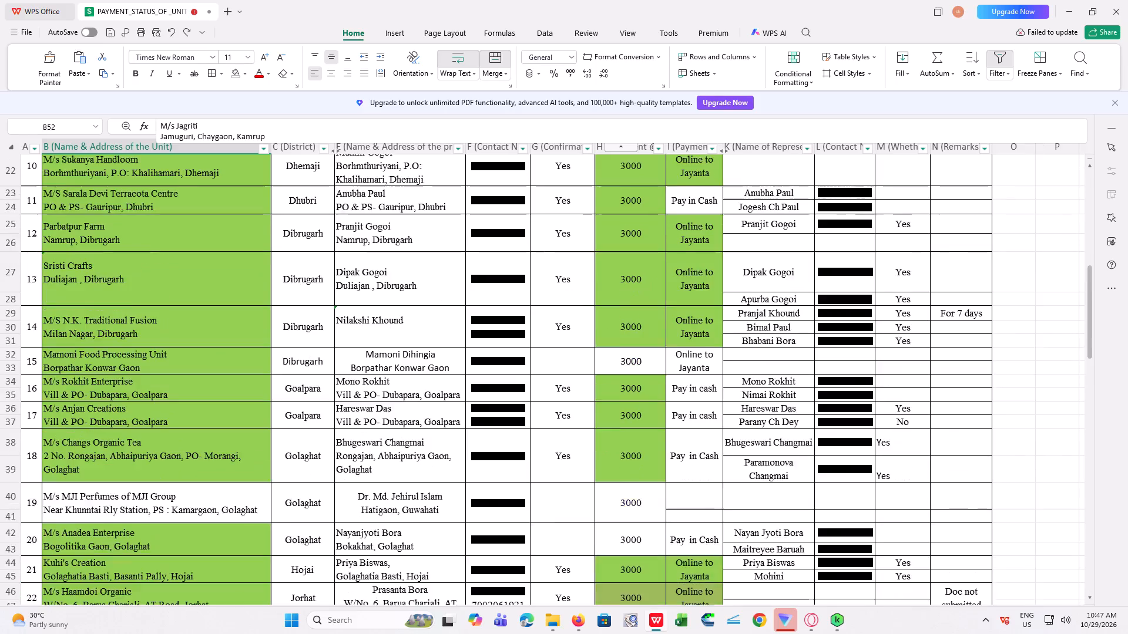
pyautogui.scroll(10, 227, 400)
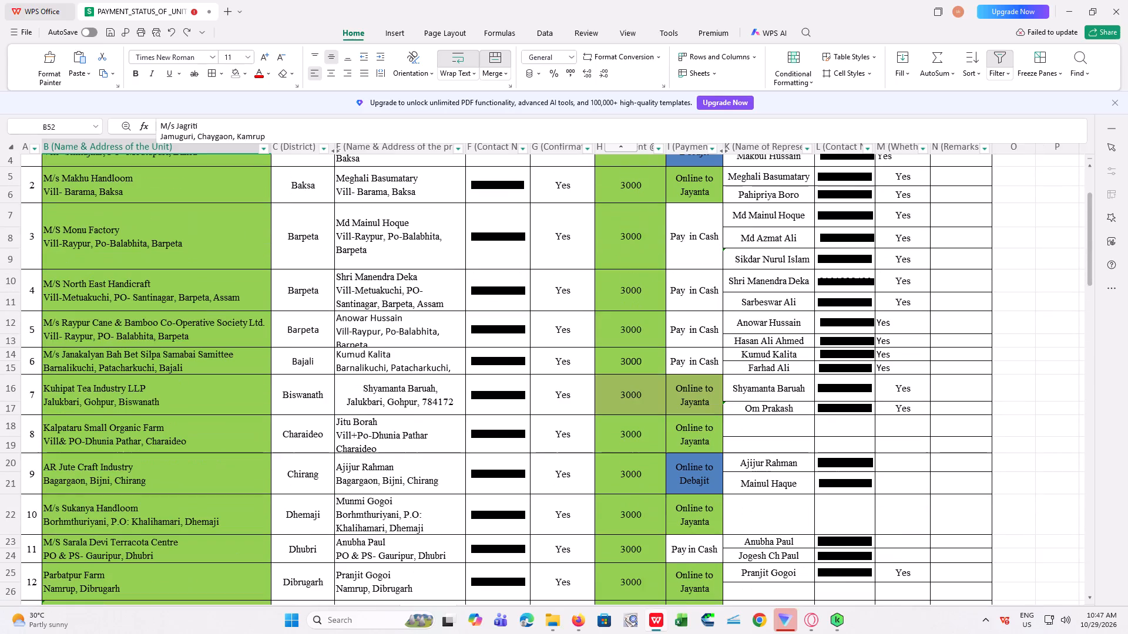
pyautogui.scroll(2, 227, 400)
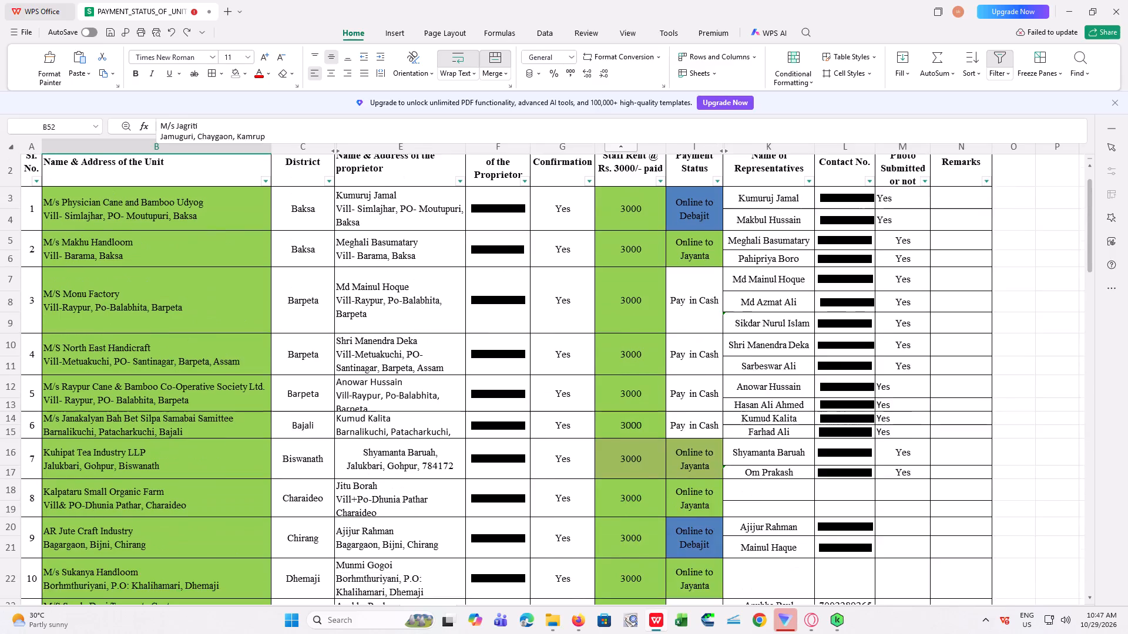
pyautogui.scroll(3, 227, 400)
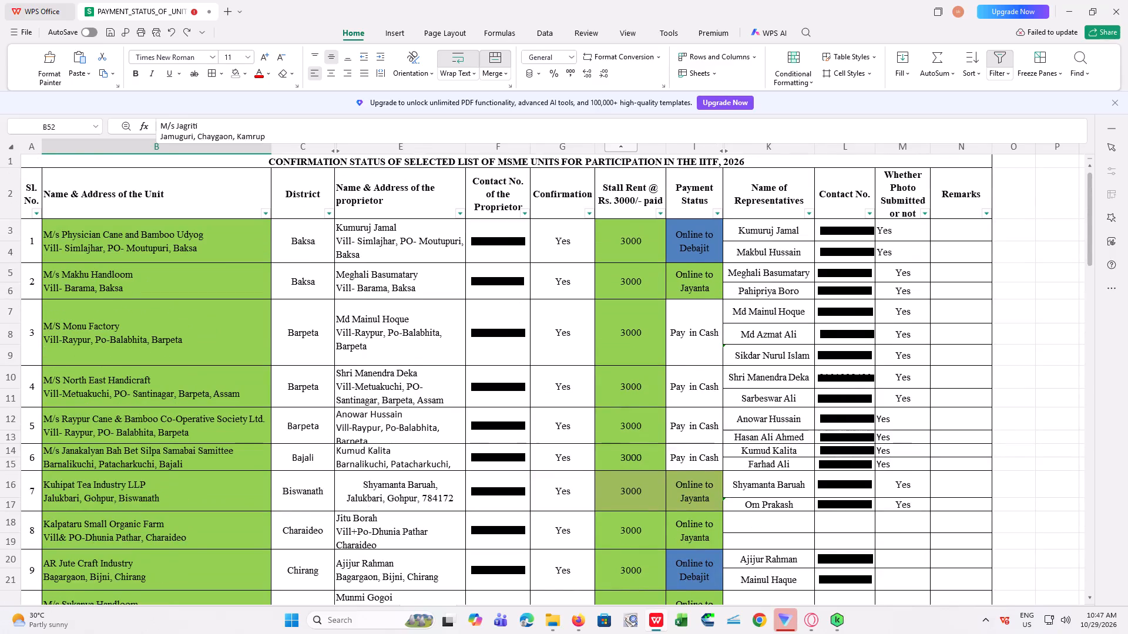
# Clear the stall rent amounts of the withdrawn units at serial numbers 48 and 50.
pyautogui.scroll(-18, 512, 426)
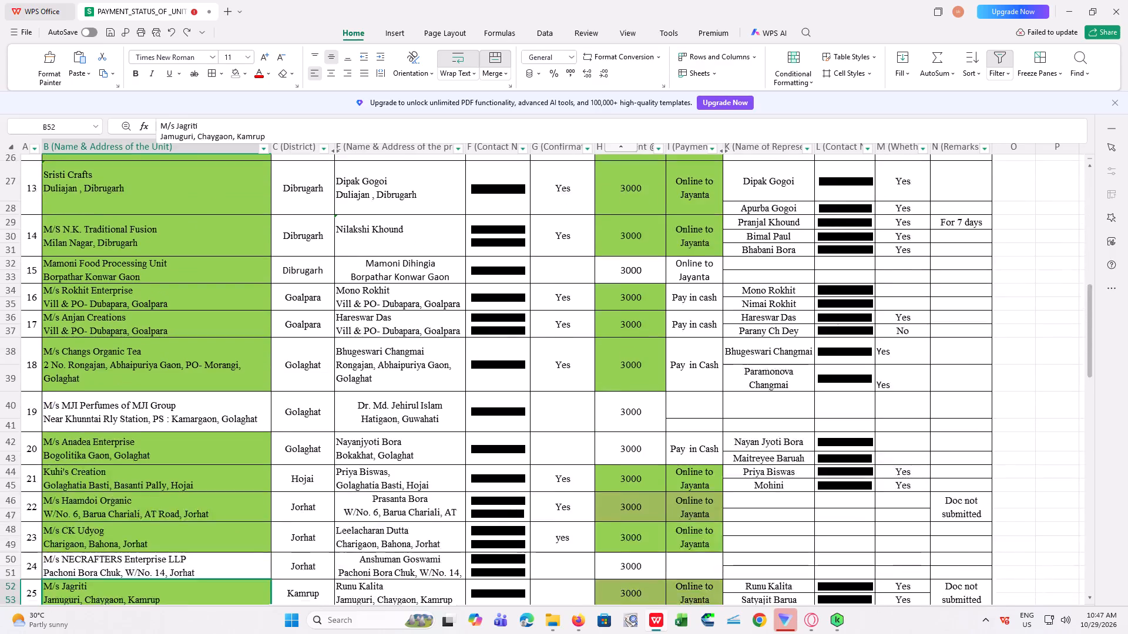
pyautogui.scroll(-20, 489, 468)
pyautogui.scroll(-8, 489, 468)
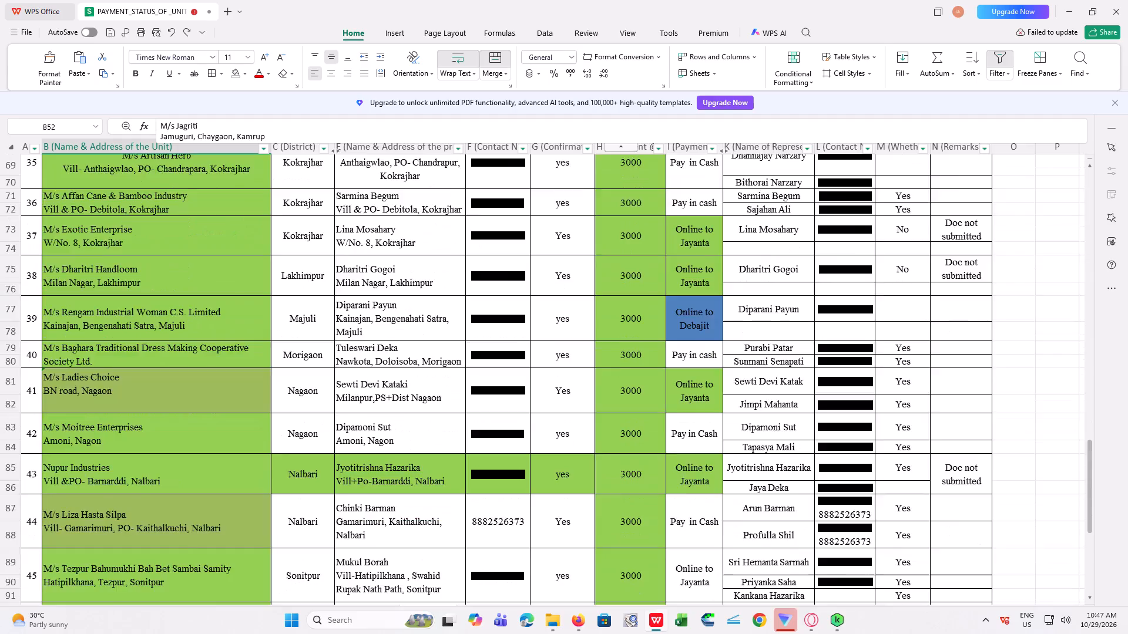
pyautogui.scroll(-13, 488, 468)
pyautogui.scroll(3, 486, 468)
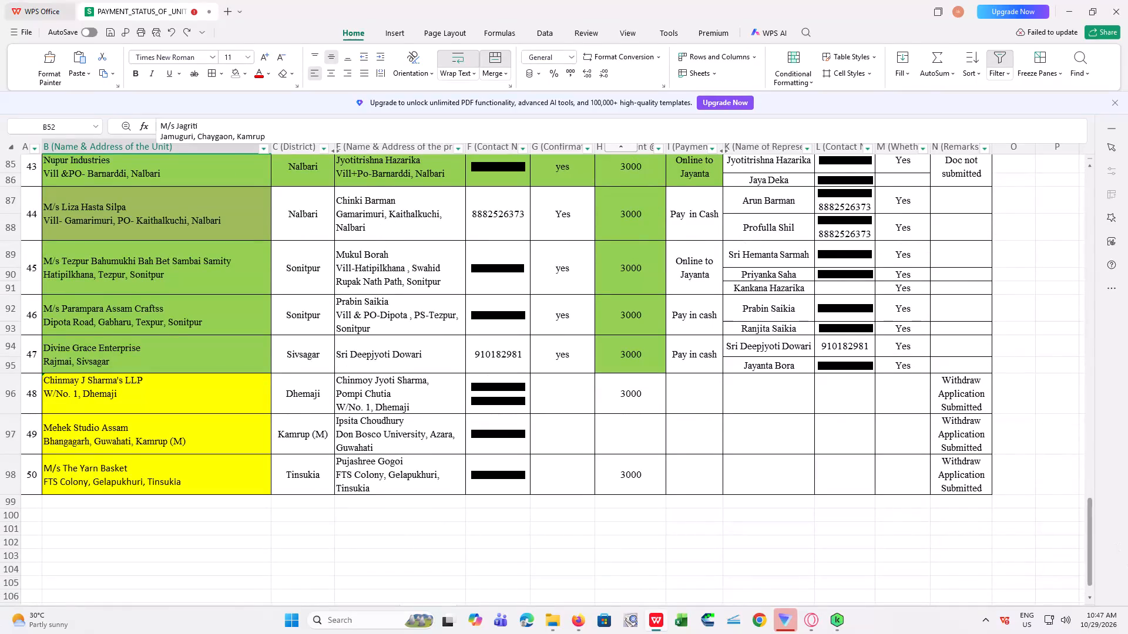
pyautogui.moveTo(1089, 511); pyautogui.dragTo(1087, 507)
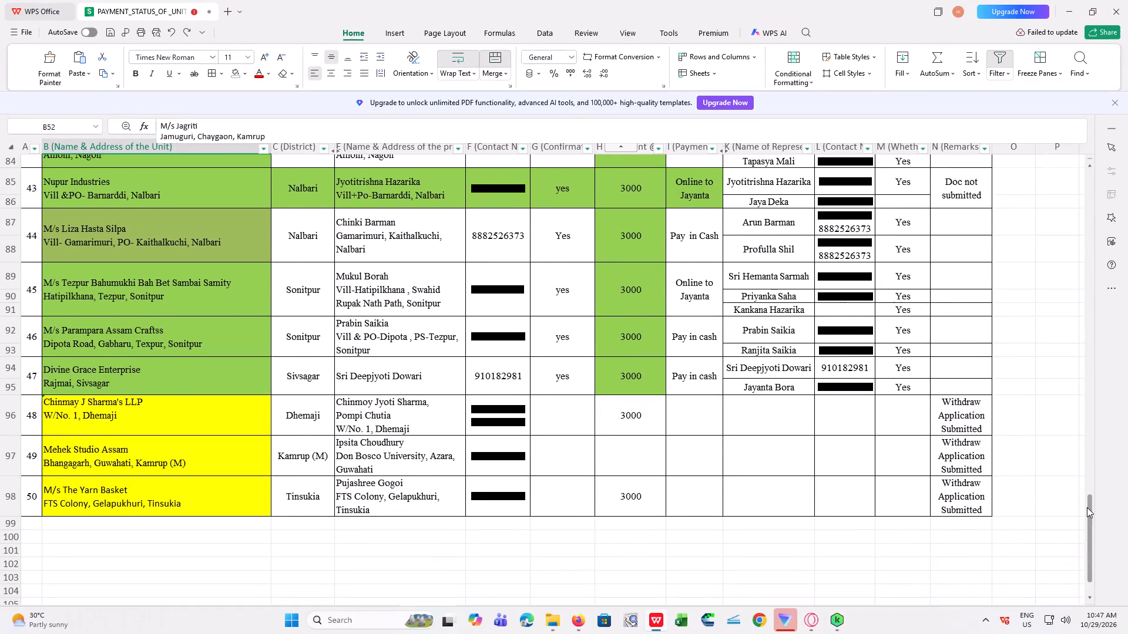
pyautogui.moveTo(1087, 507); pyautogui.dragTo(1090, 522)
pyautogui.click(1089, 511)
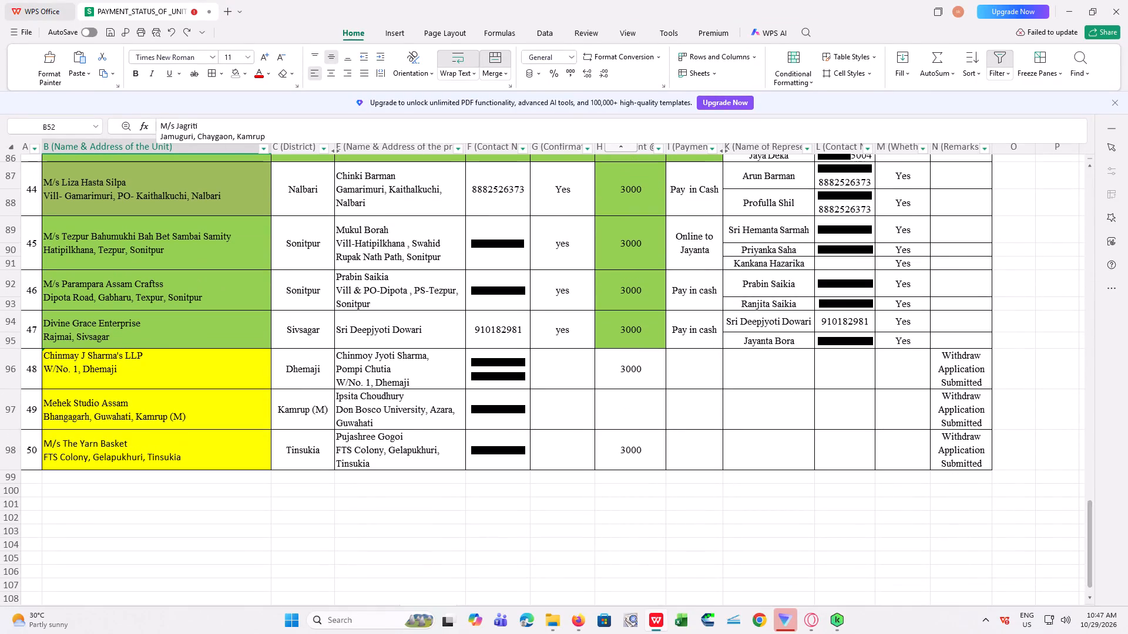
pyautogui.click(634, 373)
pyautogui.press('BackSpace')
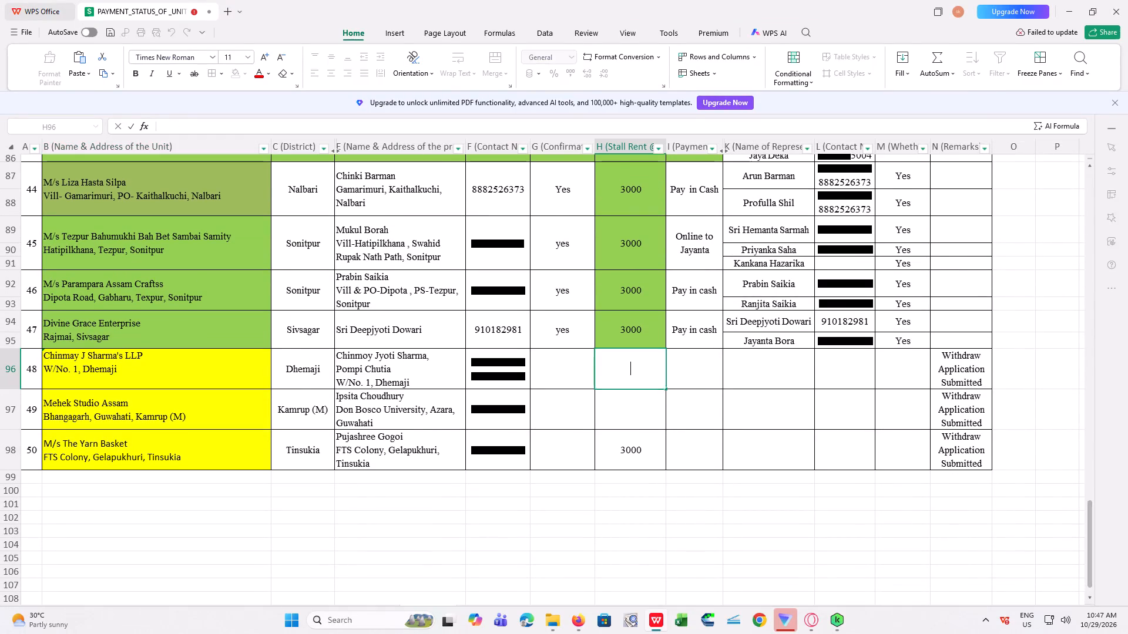
pyautogui.click(642, 446)
pyautogui.press('BackSpace')
# Review the units' confirmation, payment, representative and remarks entries from the end of the list back to the beginning.
pyautogui.scroll(5, 764, 507)
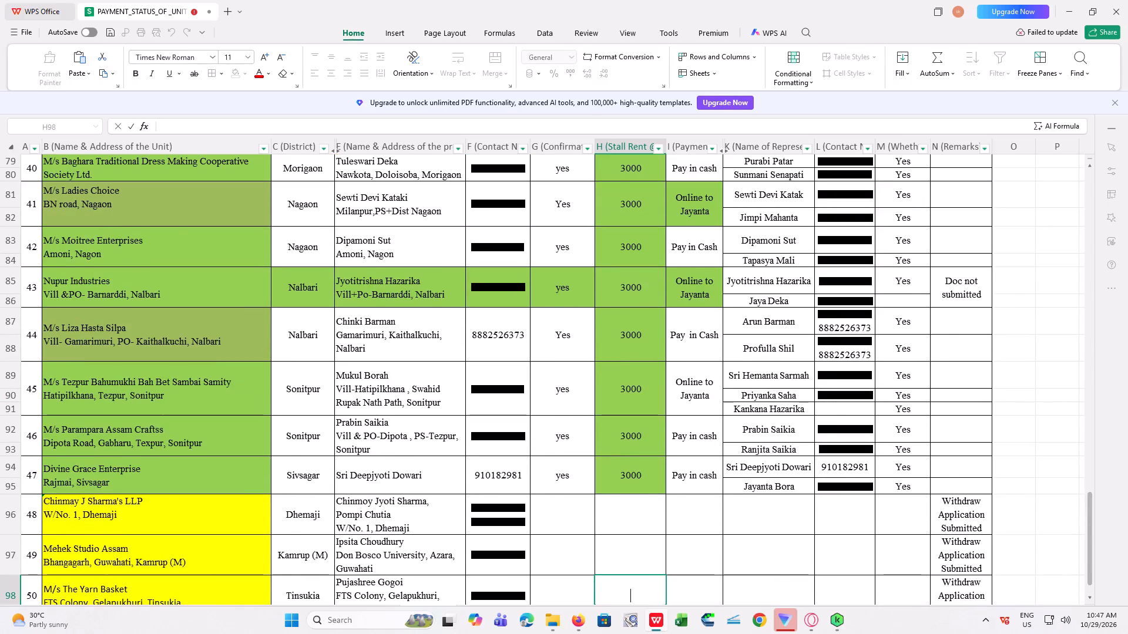
pyautogui.scroll(20, 1052, 510)
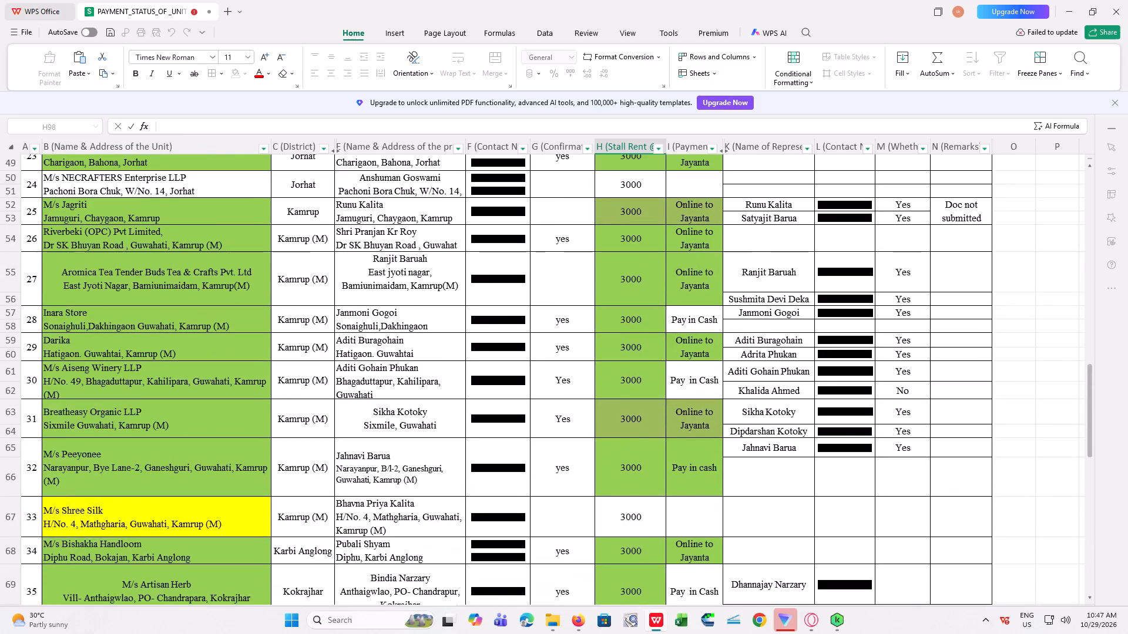
pyautogui.scroll(8, 1053, 510)
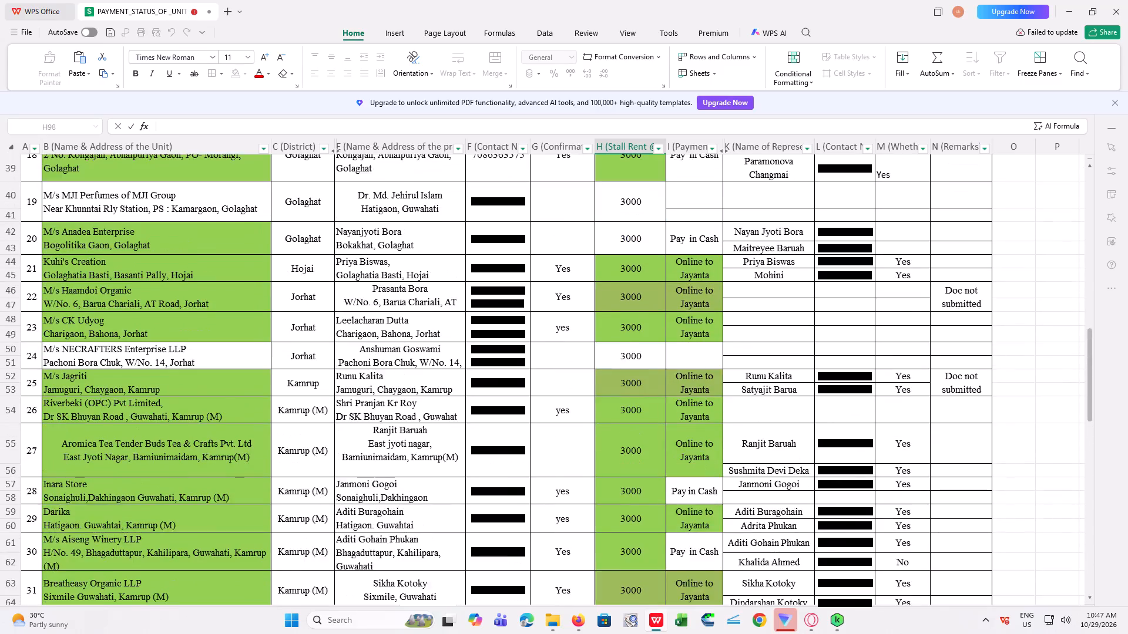
pyautogui.scroll(11, 1053, 510)
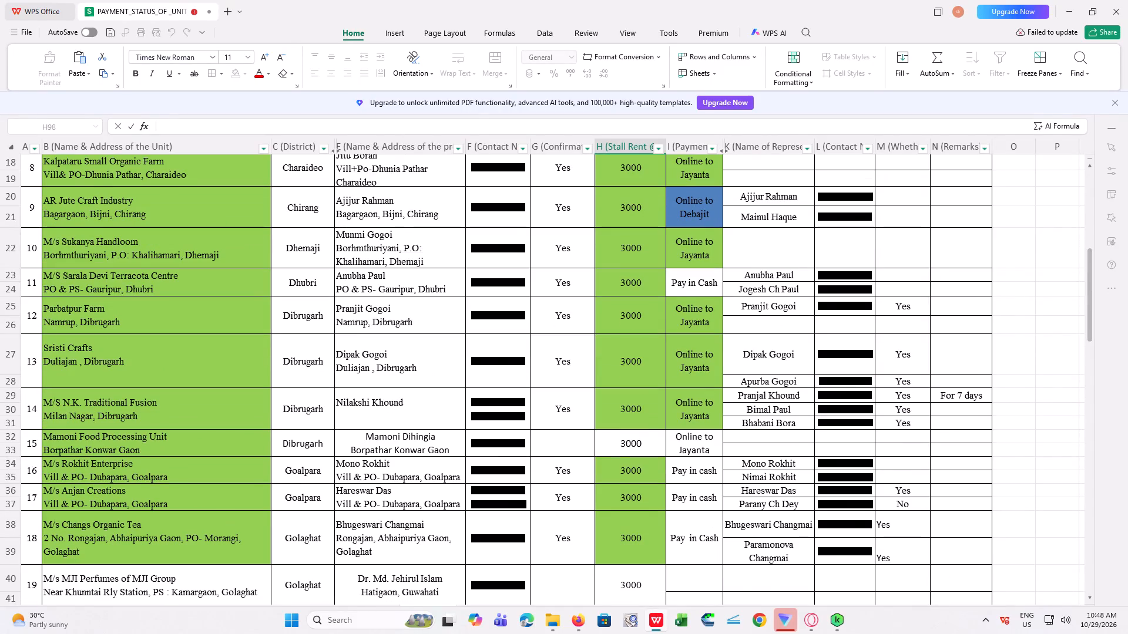
pyautogui.scroll(14, 817, 440)
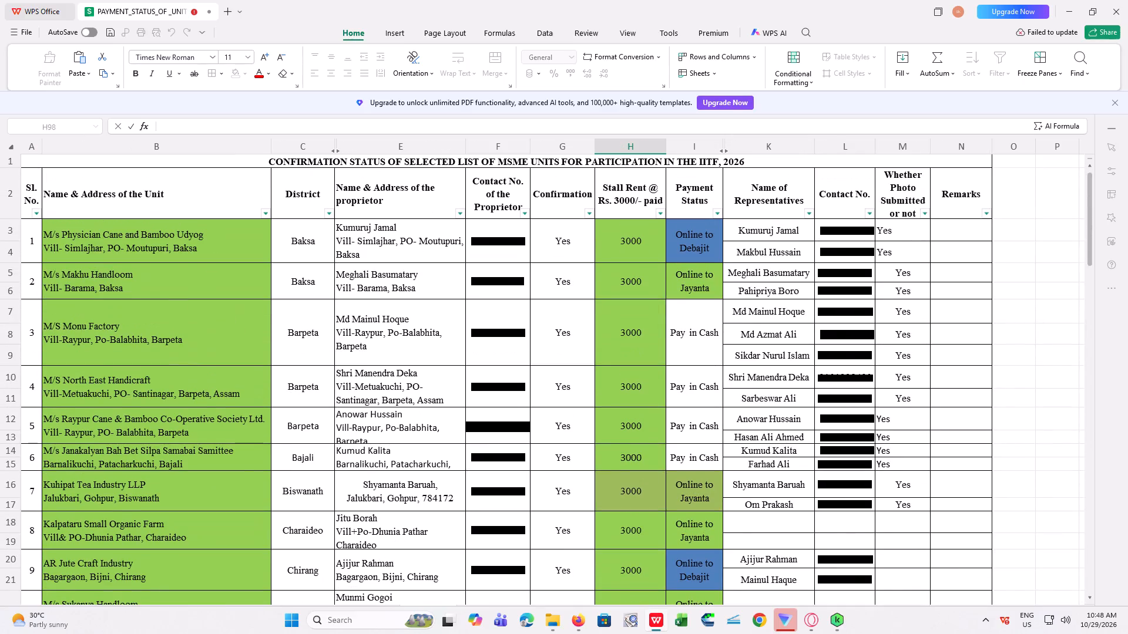
pyautogui.click(270, 144)
pyautogui.click(272, 153)
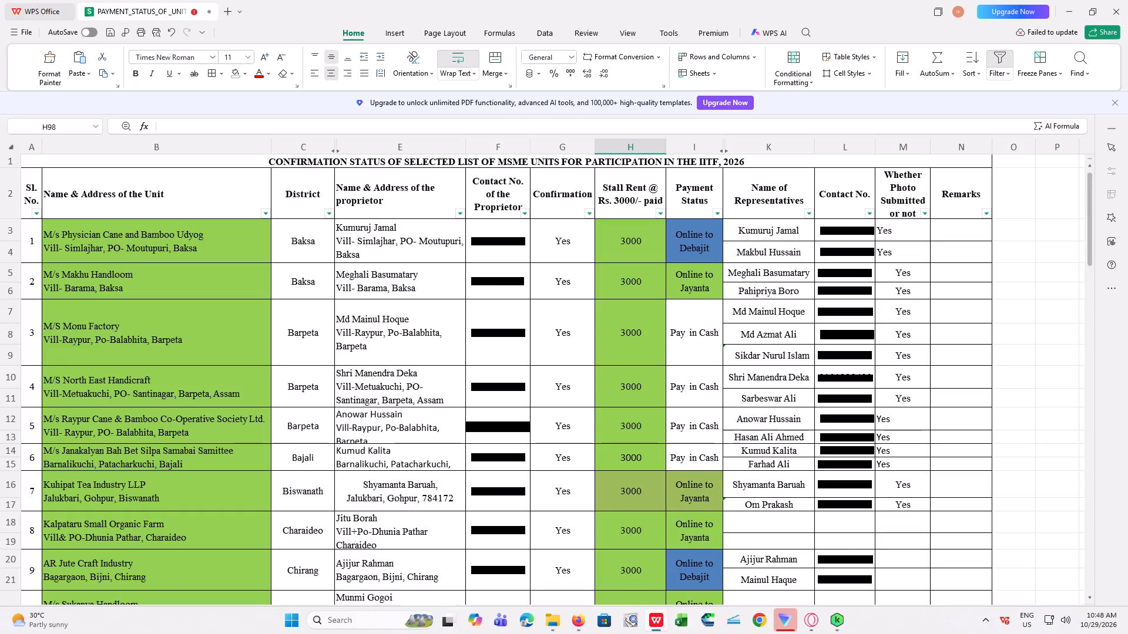
pyautogui.scroll(-9, 248, 319)
pyautogui.scroll(6, 328, 358)
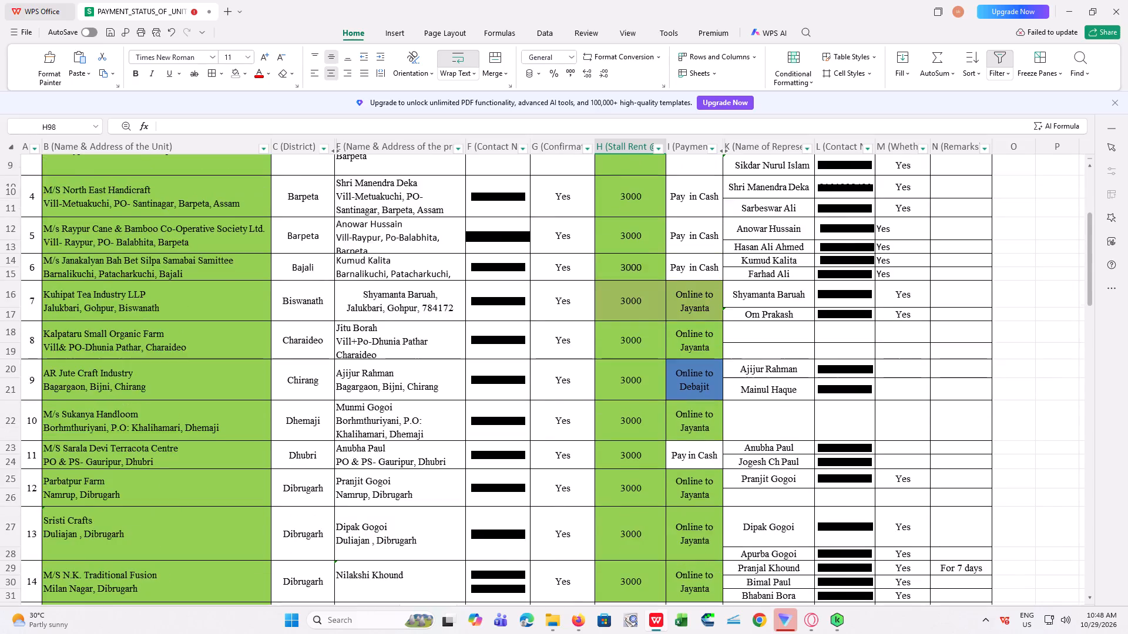
pyautogui.scroll(6, 328, 358)
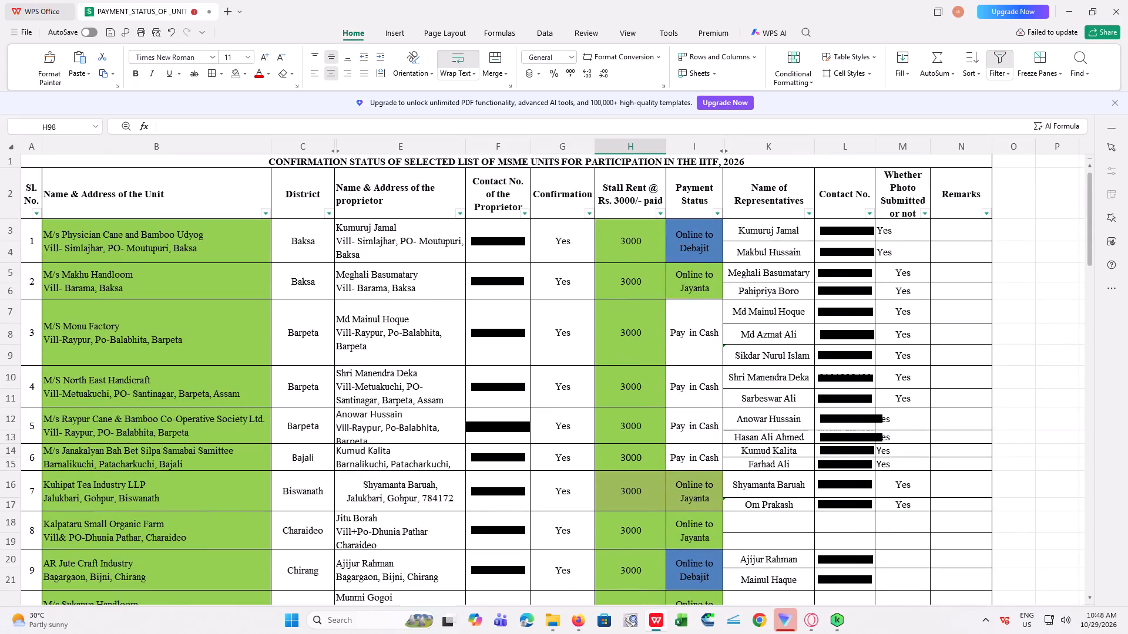
# Increase the height of row 13 so the proprietor address of M/s Raypur Cane & Bamboo Co-Operative Society fits.
pyautogui.tripleClick(17, 446)
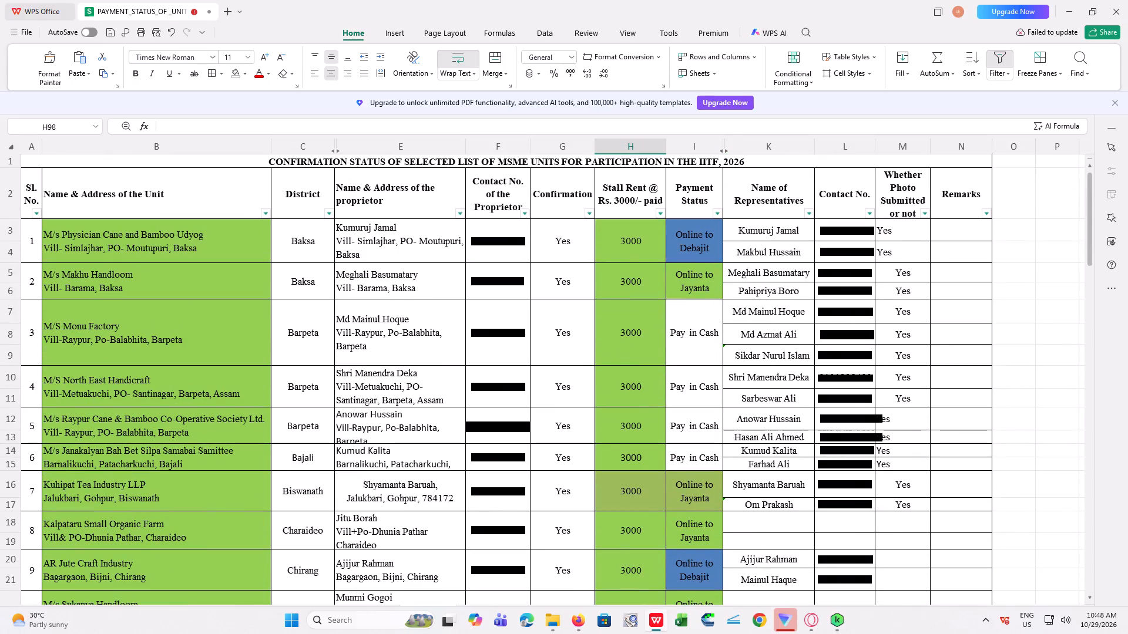
pyautogui.doubleClick(16, 447)
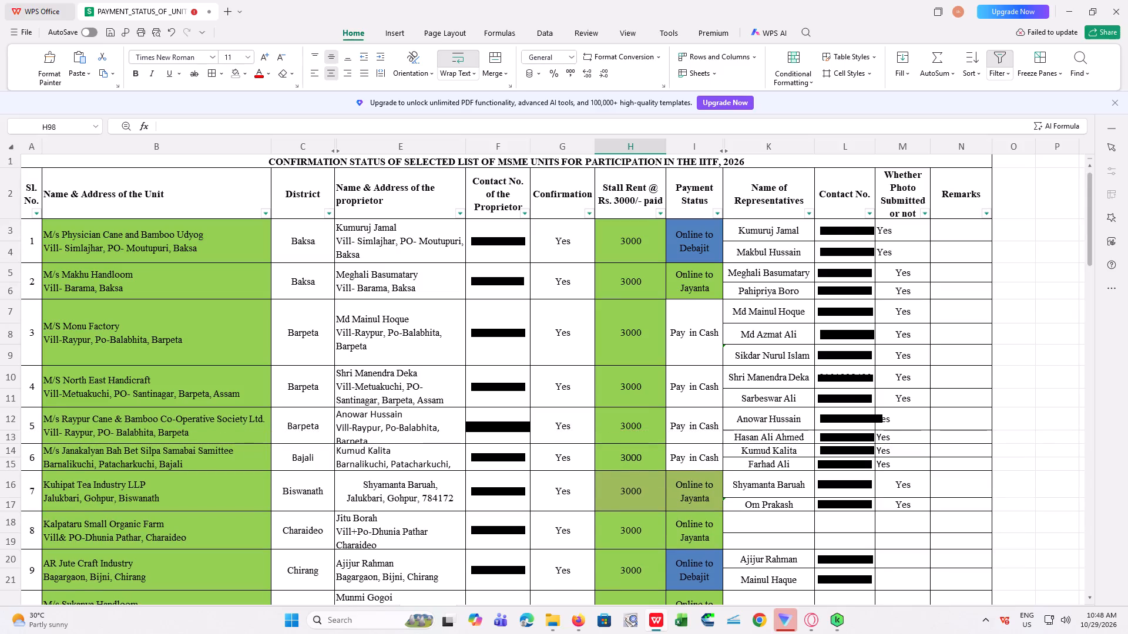
pyautogui.moveTo(18, 444); pyautogui.dragTo(21, 454)
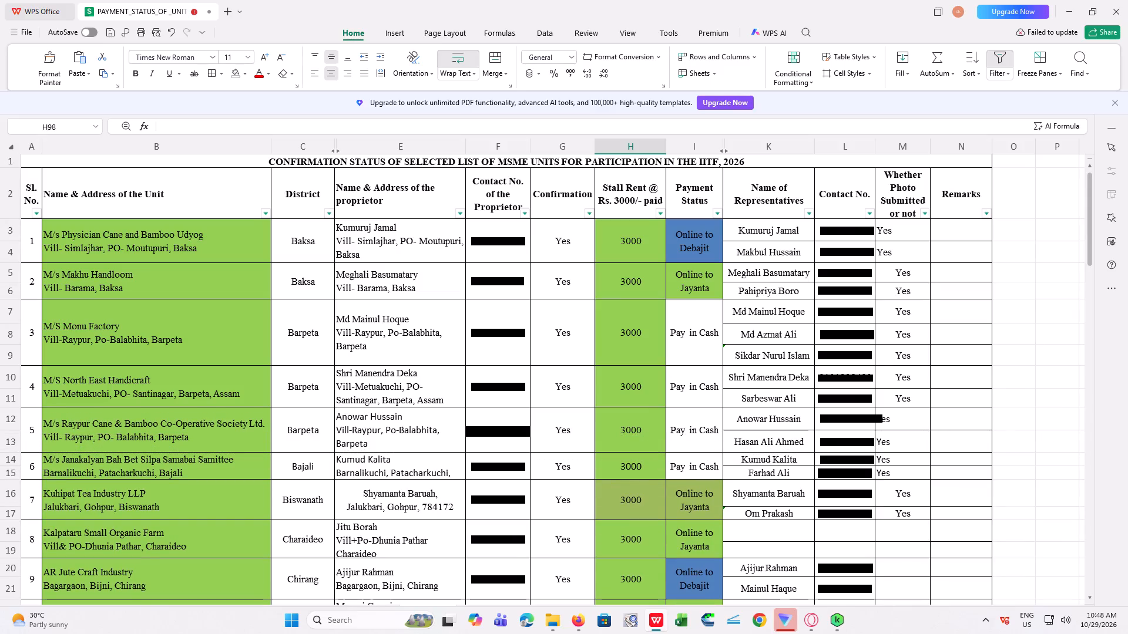
# Left-align the entire Name & Address of the proprietor column and check the alignment through the whole list.
pyautogui.click(391, 148)
pyautogui.click(315, 77)
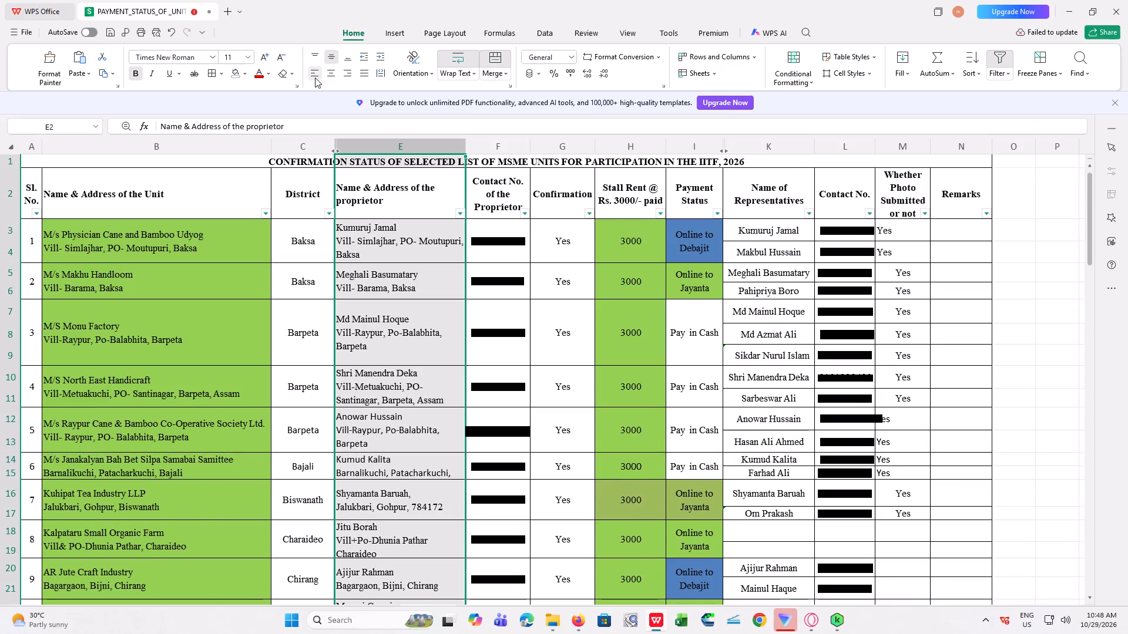
pyautogui.scroll(-17, 414, 448)
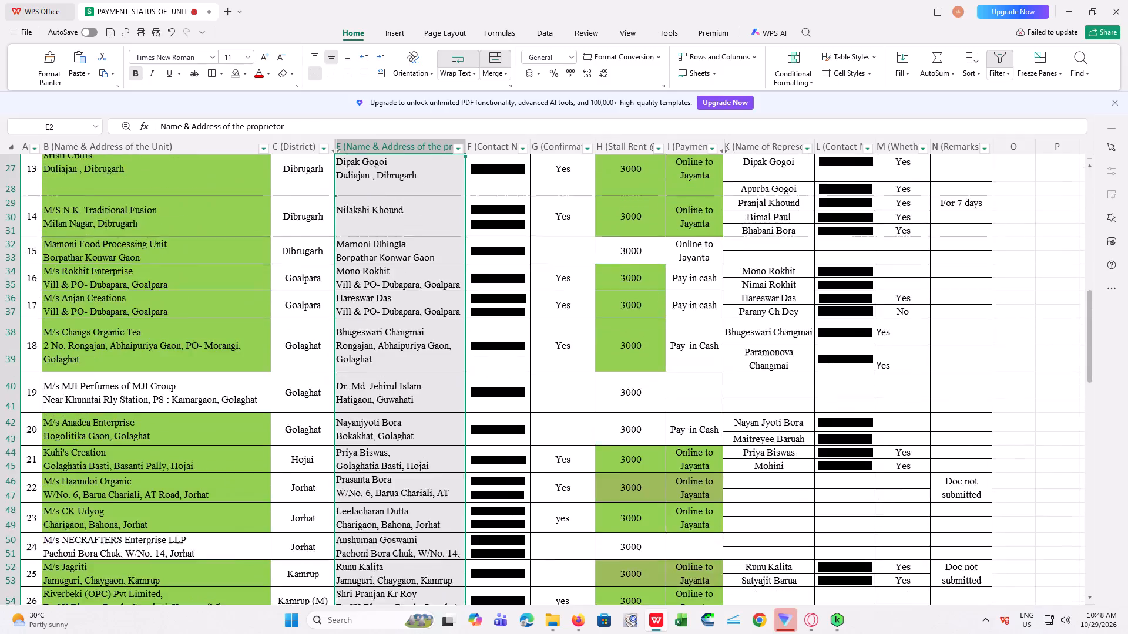
pyautogui.scroll(-20, 402, 461)
pyautogui.scroll(-8, 402, 461)
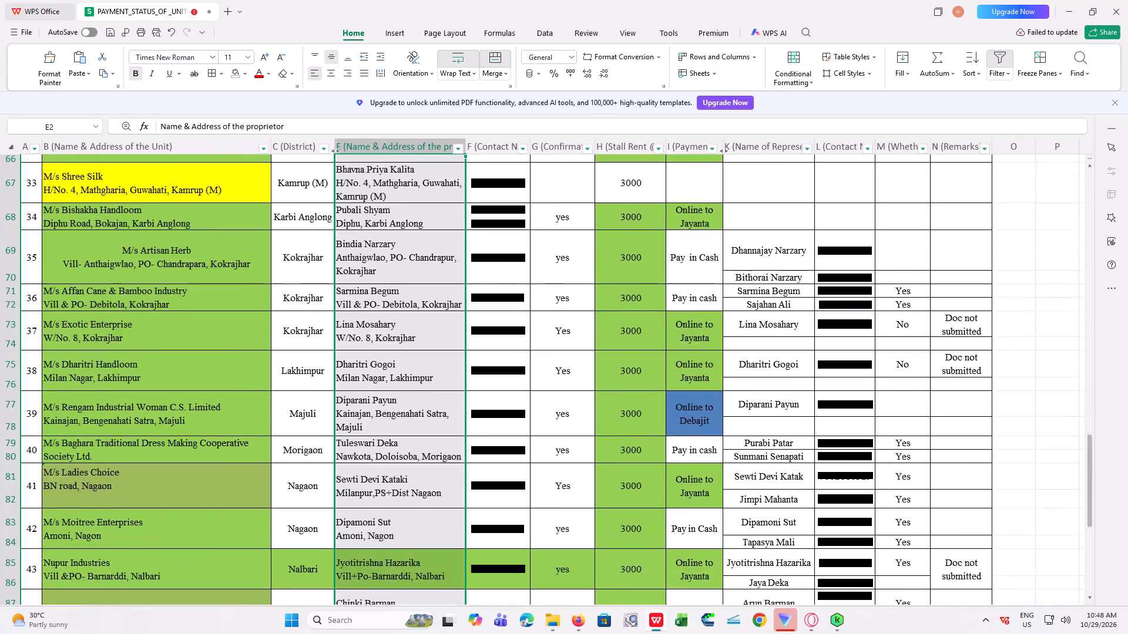
pyautogui.scroll(-12, 392, 494)
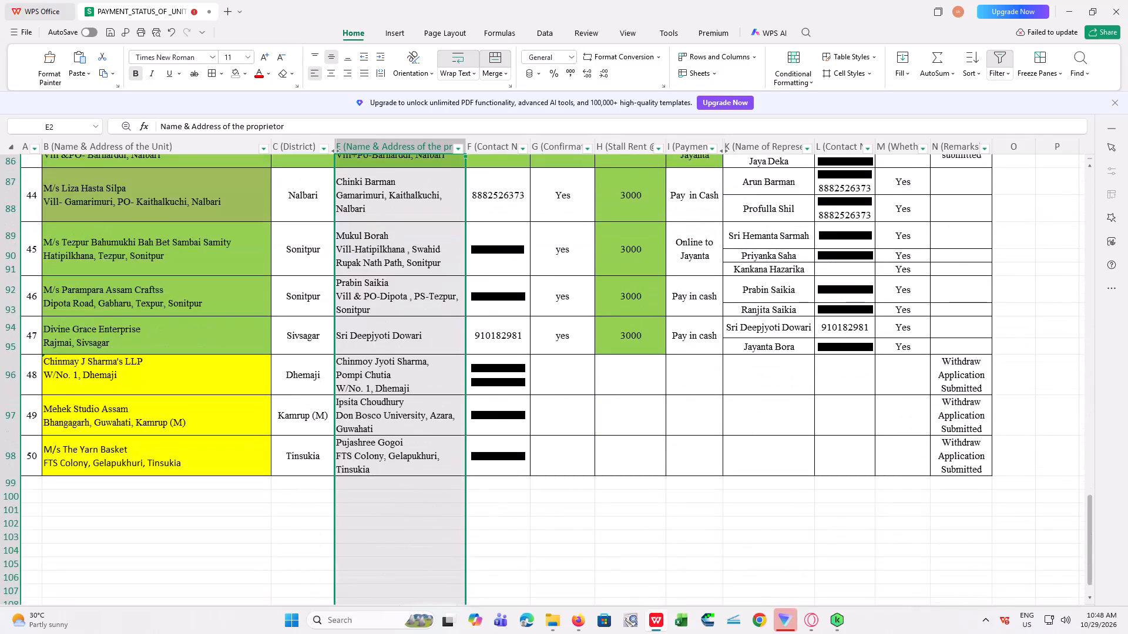
pyautogui.scroll(2, 609, 475)
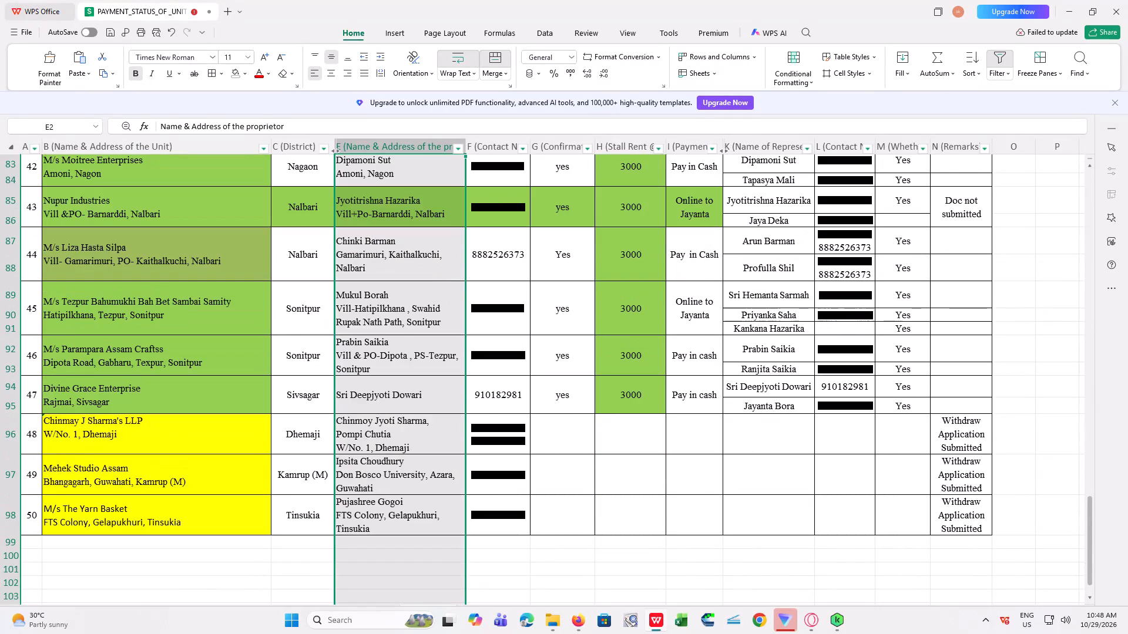
pyautogui.moveTo(1090, 530); pyautogui.dragTo(1096, 169)
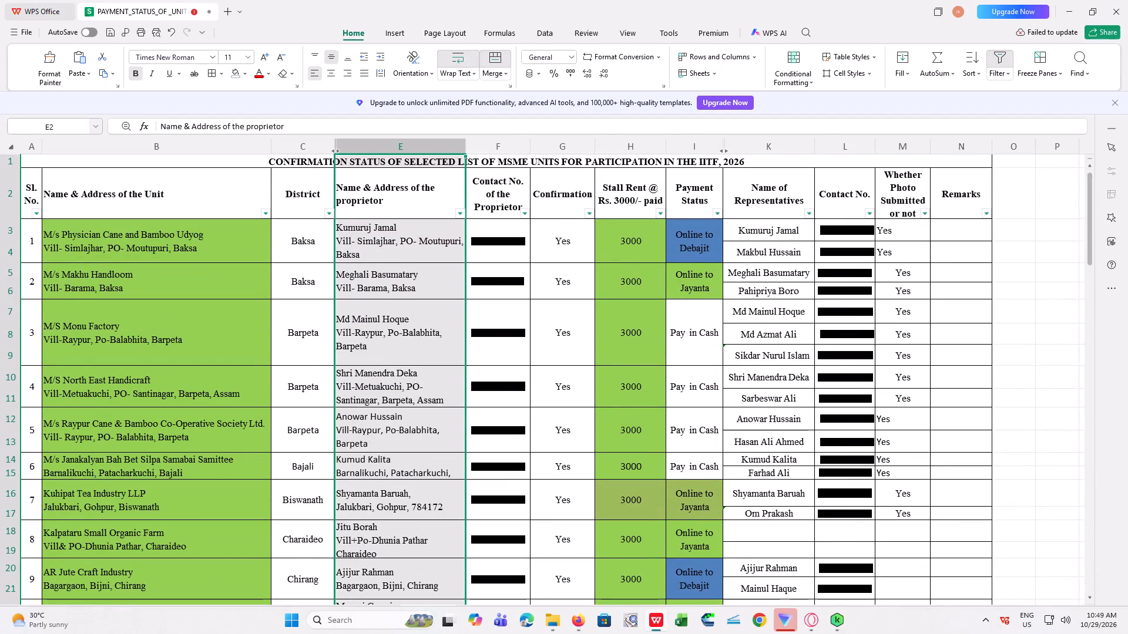
# Slightly narrow the Name & Address of the Unit and District columns and check the text fit through the list.
pyautogui.moveTo(272, 144); pyautogui.dragTo(267, 144)
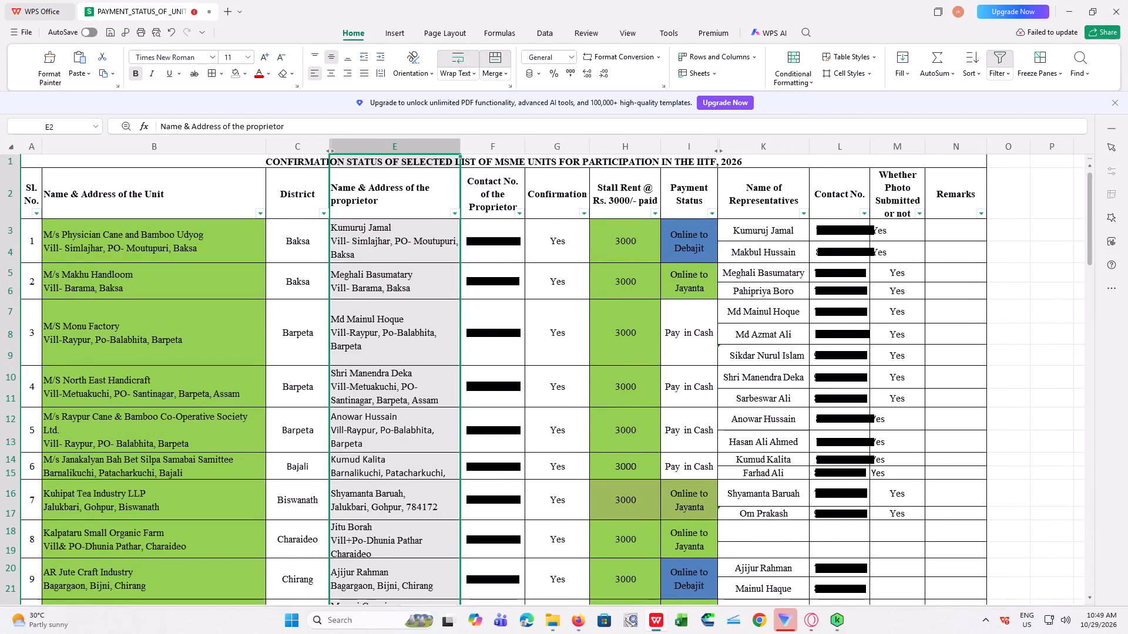
pyautogui.click(267, 144)
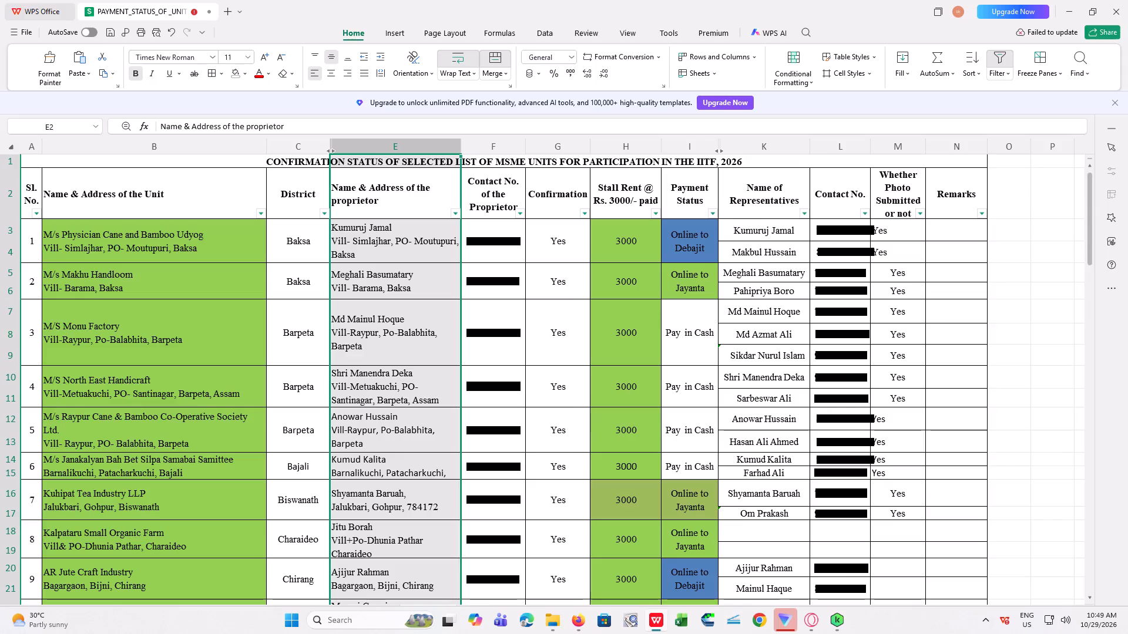
pyautogui.moveTo(331, 144); pyautogui.dragTo(329, 144)
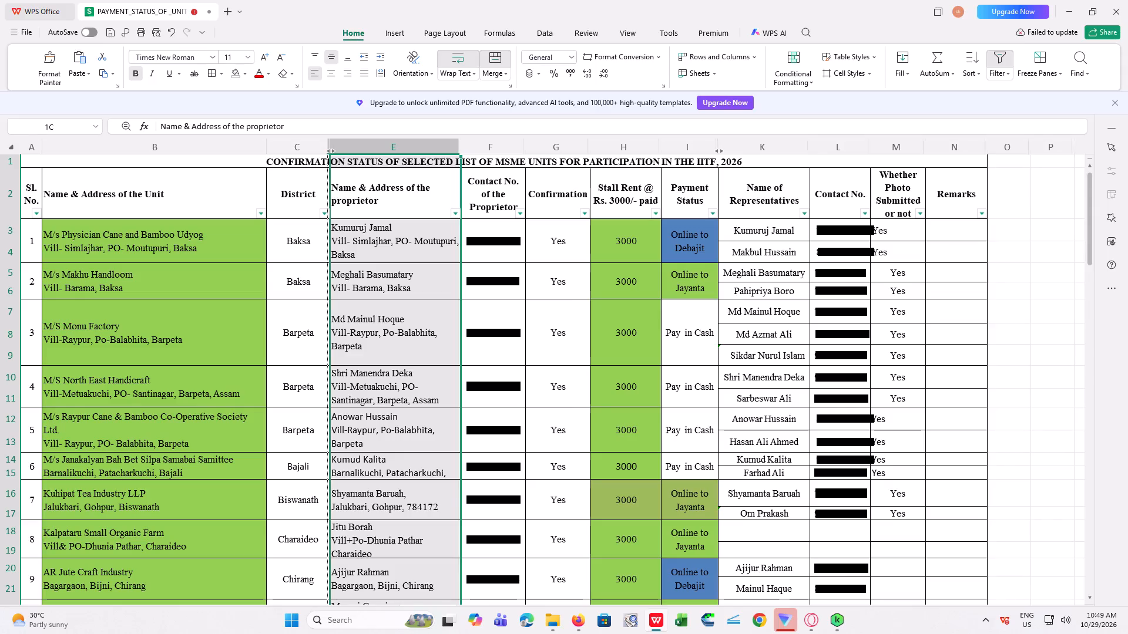
pyautogui.moveTo(329, 144); pyautogui.dragTo(321, 146)
pyautogui.scroll(-4, 355, 369)
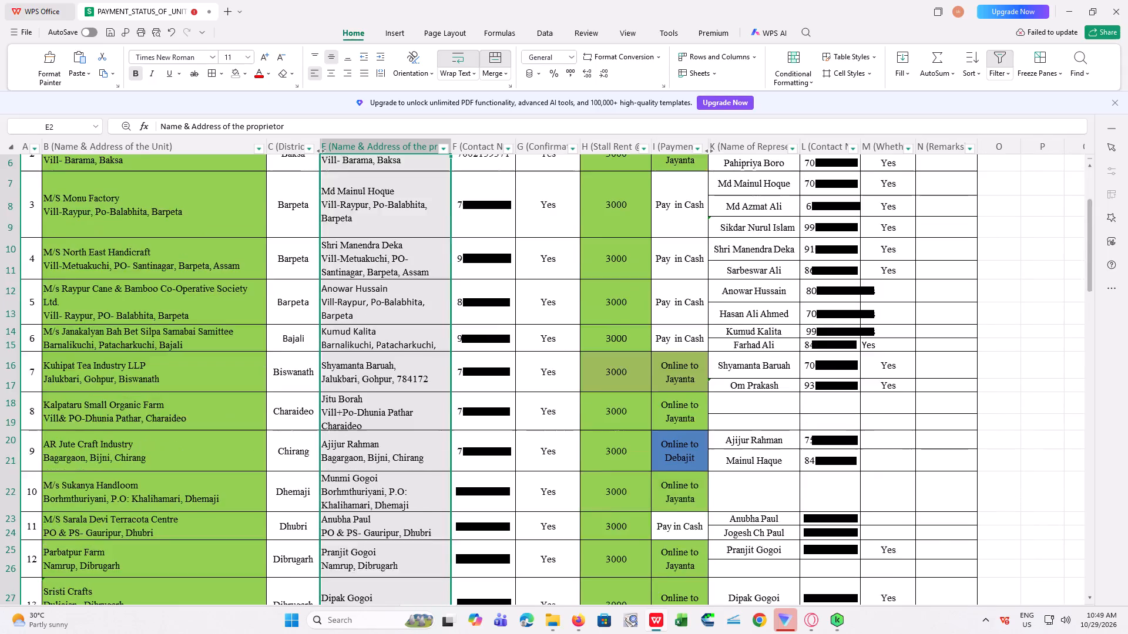
pyautogui.scroll(-20, 352, 373)
pyautogui.scroll(-16, 352, 373)
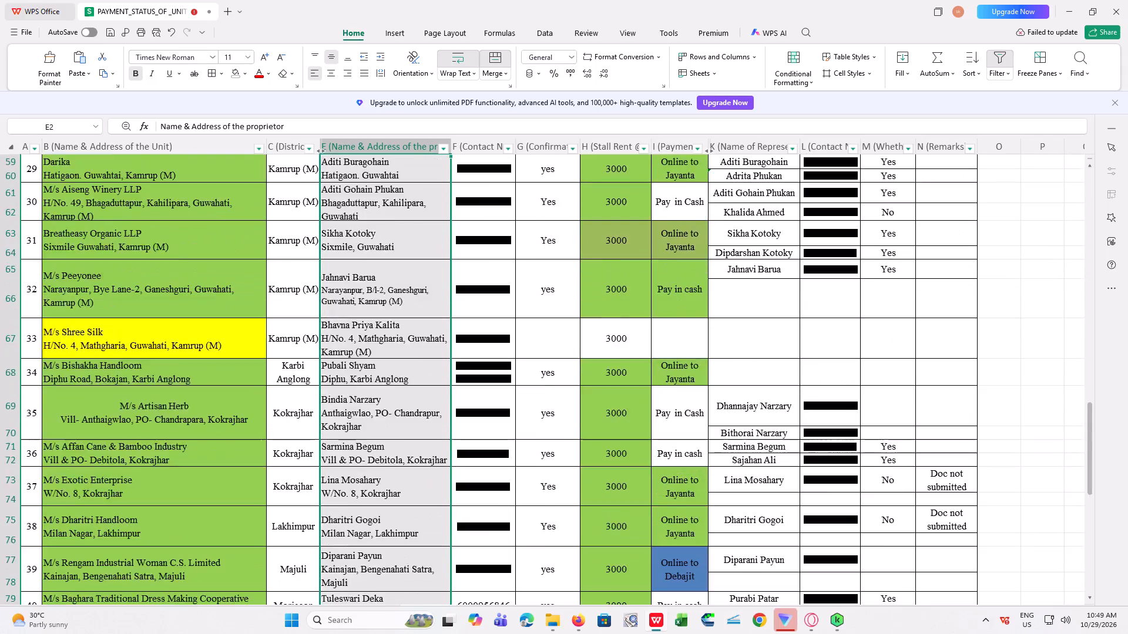
pyautogui.scroll(-18, 323, 496)
pyautogui.scroll(8, 381, 493)
pyautogui.moveTo(1089, 491); pyautogui.dragTo(1078, 251)
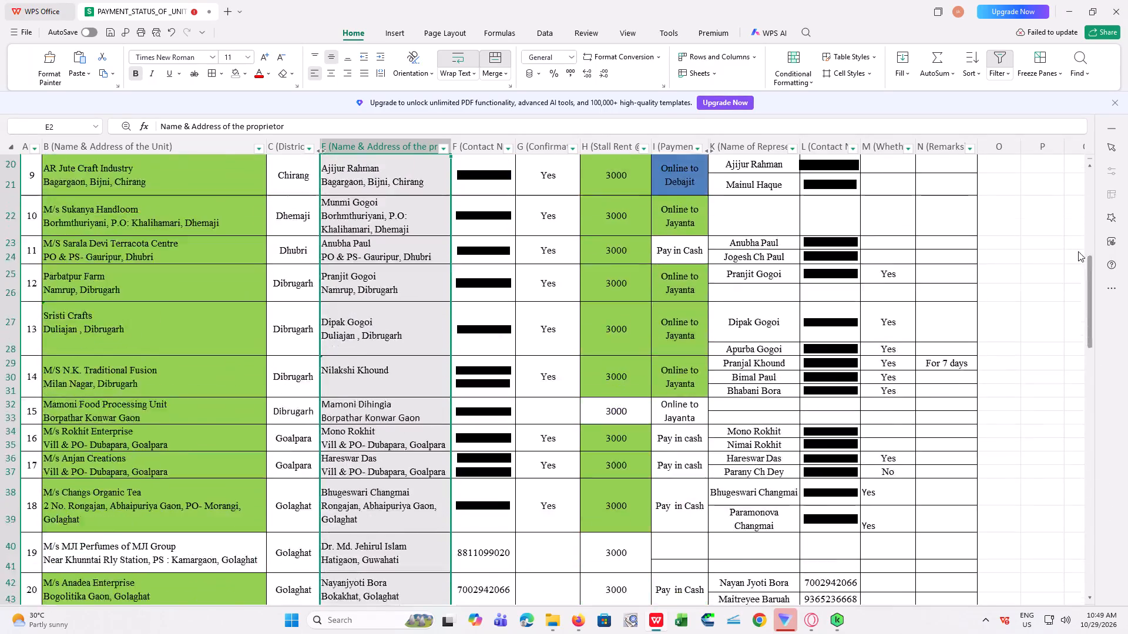
pyautogui.moveTo(1078, 251); pyautogui.dragTo(1080, 133)
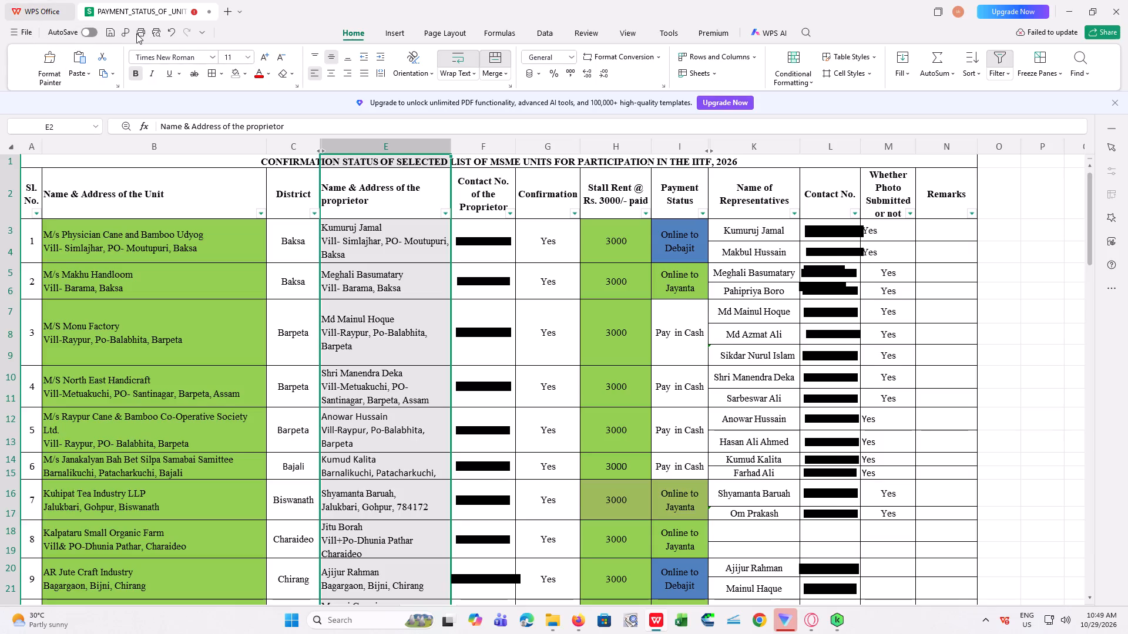
# Set the page orientation to landscape and the paper size to Legal.
pyautogui.click(454, 32)
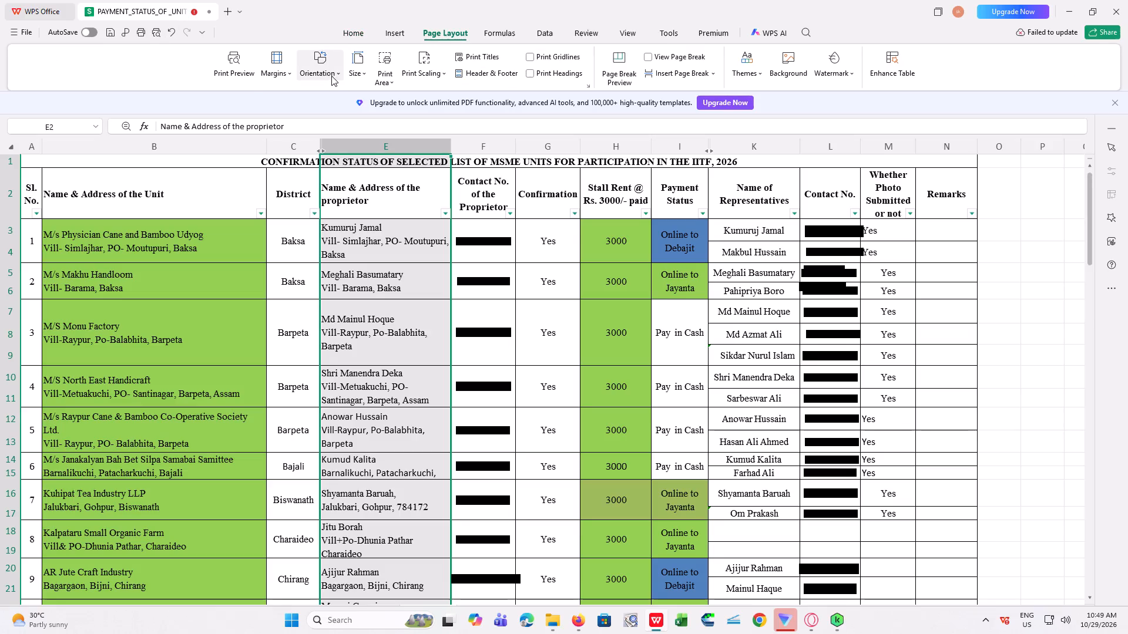
pyautogui.click(333, 75)
pyautogui.click(340, 121)
pyautogui.click(358, 73)
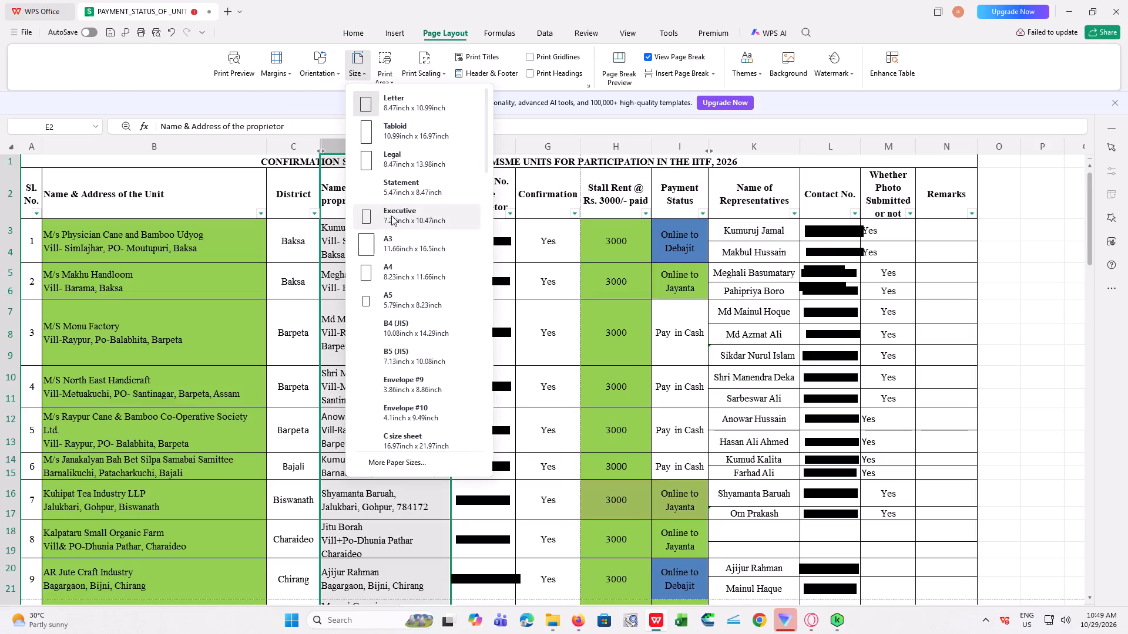
pyautogui.click(396, 272)
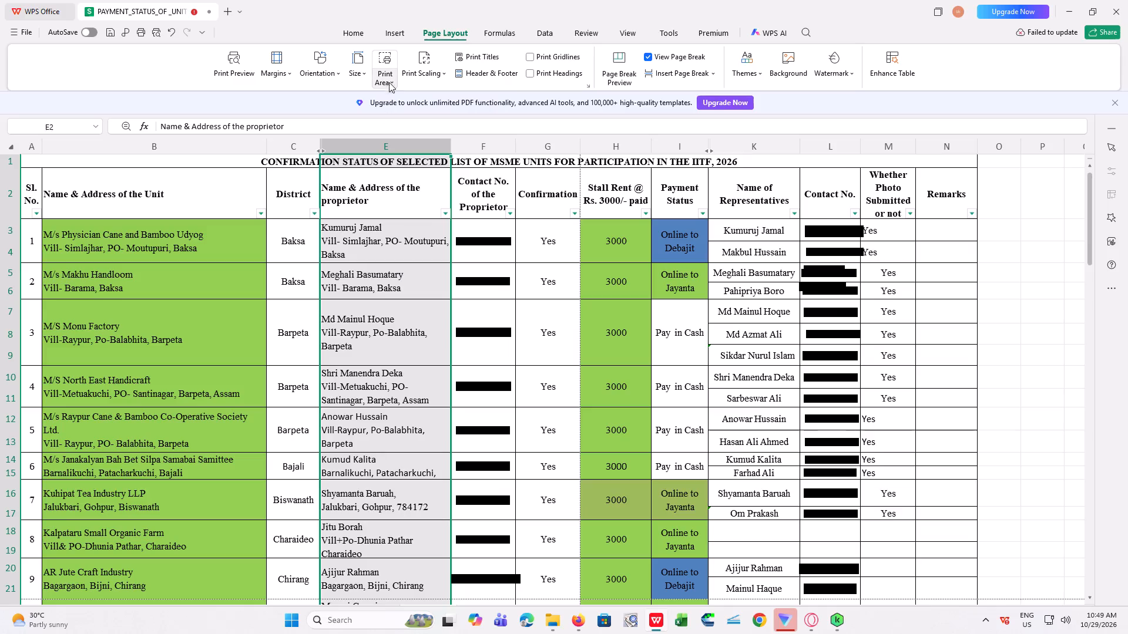
pyautogui.click(362, 73)
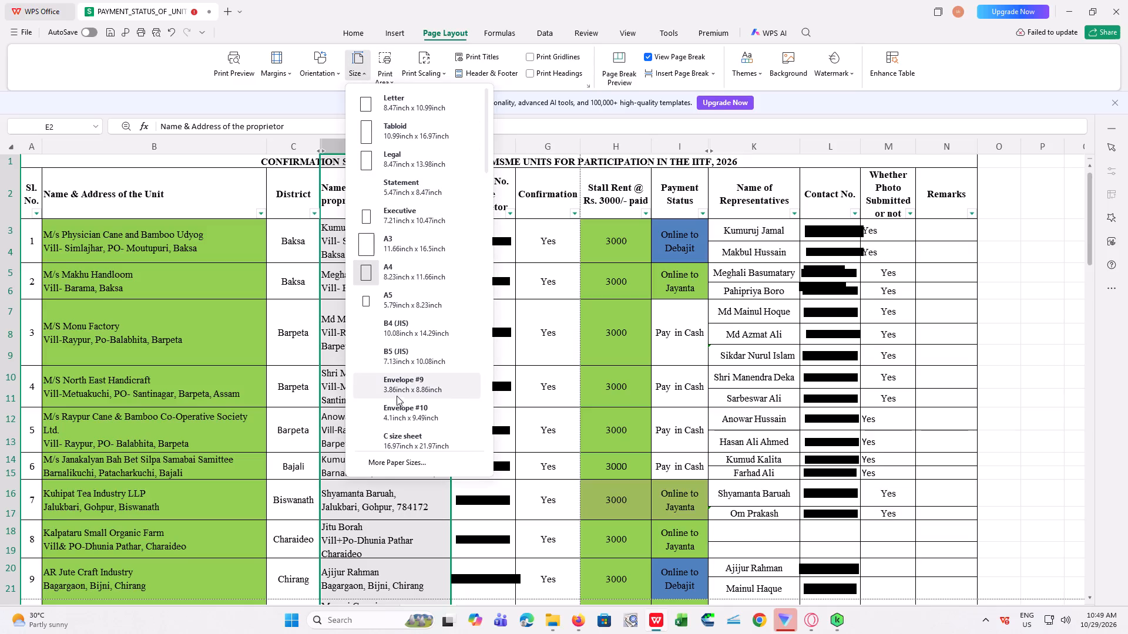
pyautogui.scroll(-2, 396, 401)
pyautogui.scroll(3, 396, 402)
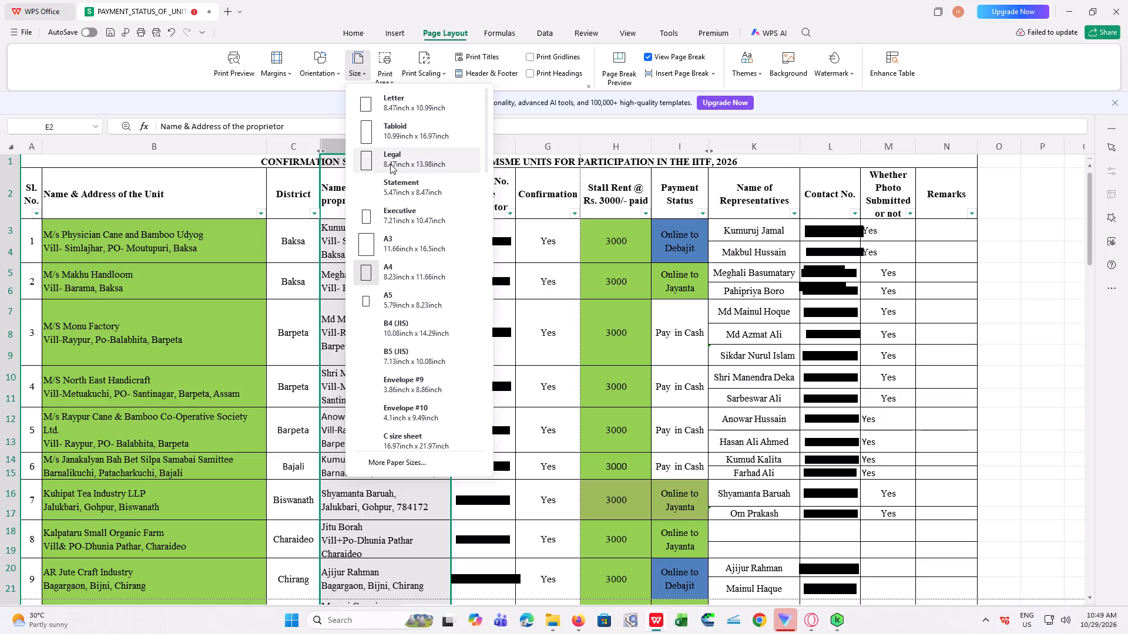
pyautogui.click(390, 164)
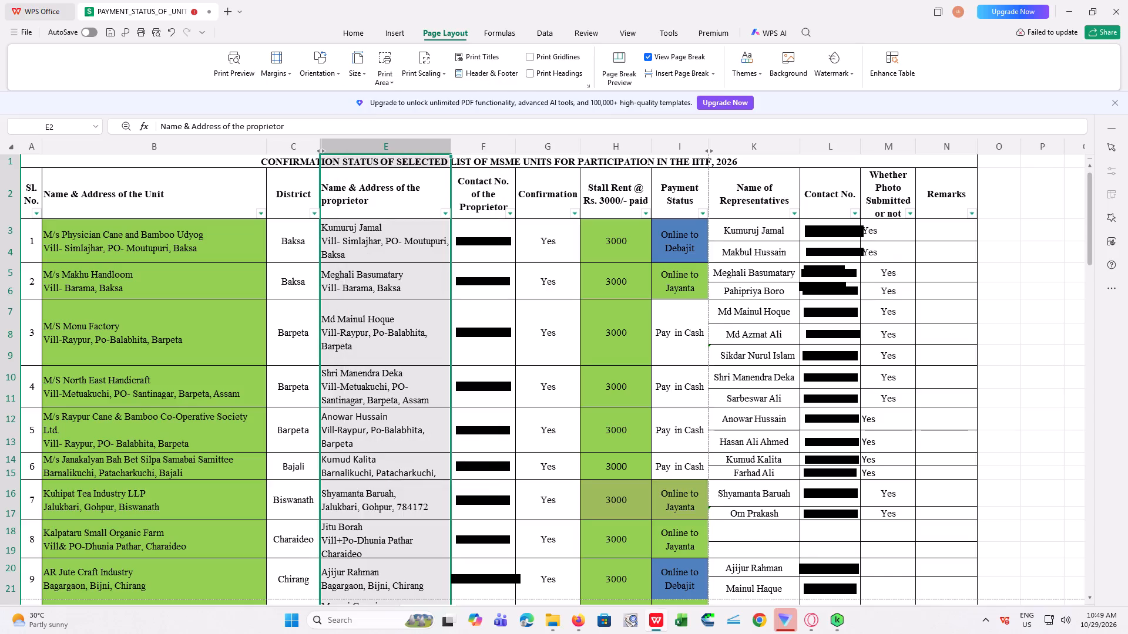
# Narrow the Name of Representatives column slightly, and the Stall Rent and Confirmation columns until their headers wrap onto more lines.
pyautogui.moveTo(798, 143); pyautogui.dragTo(791, 143)
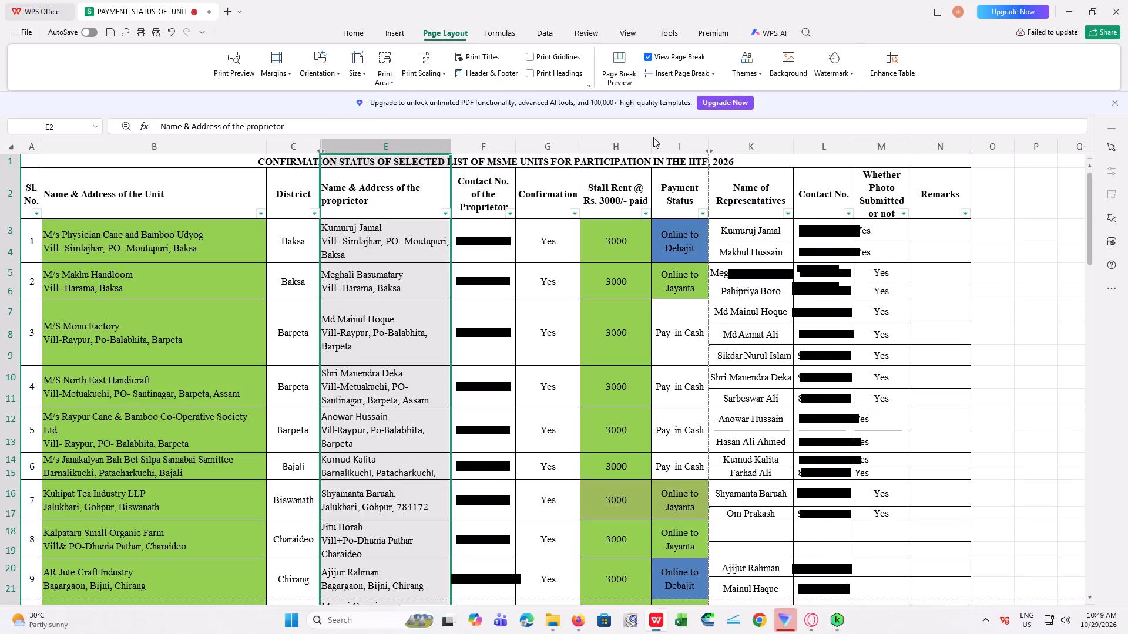
pyautogui.moveTo(653, 144); pyautogui.dragTo(638, 148)
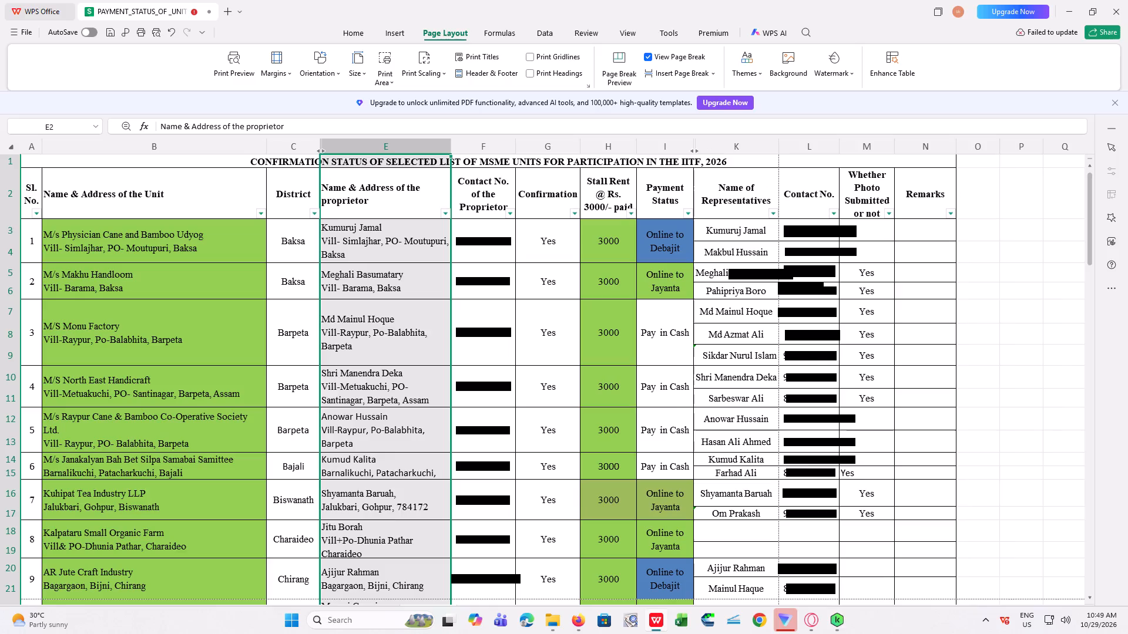
pyautogui.moveTo(638, 148); pyautogui.dragTo(627, 150)
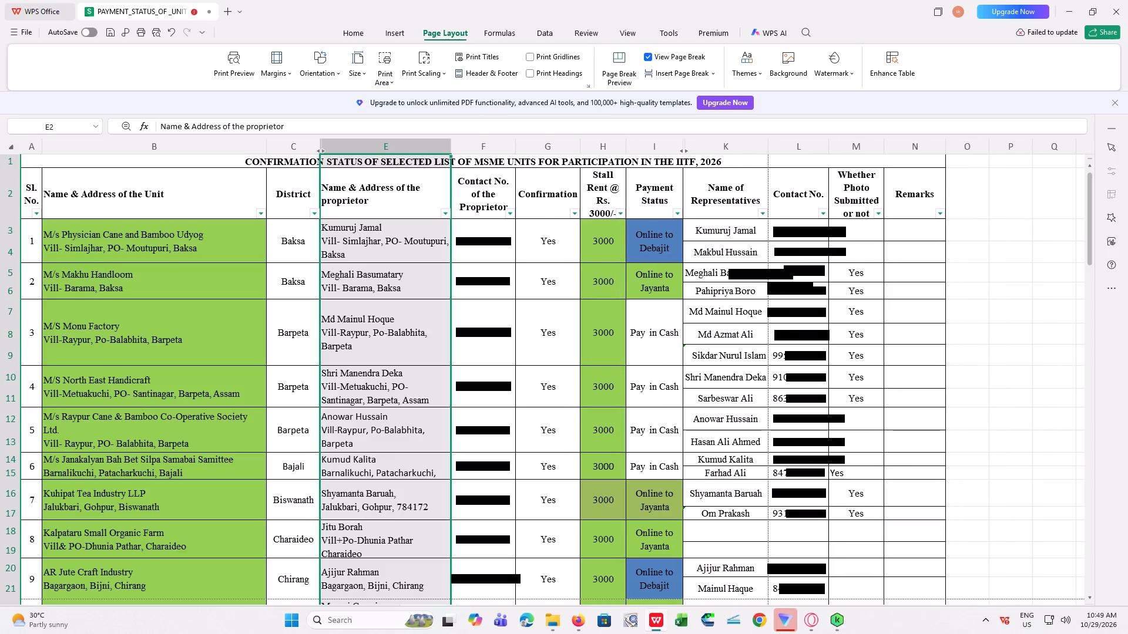
pyautogui.moveTo(578, 149); pyautogui.dragTo(566, 154)
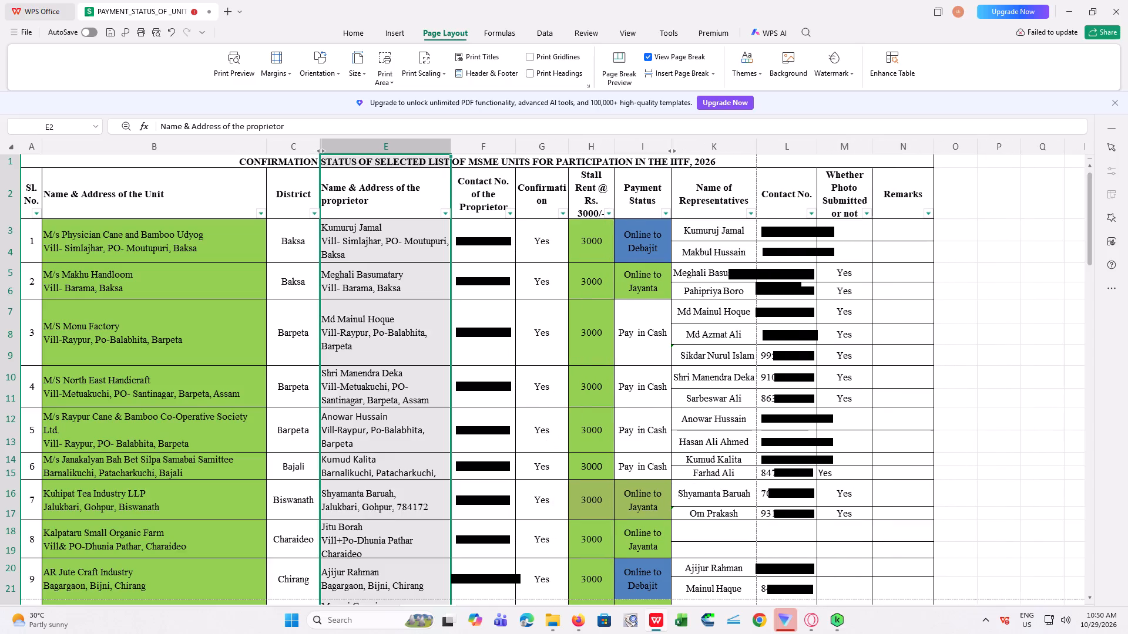
pyautogui.moveTo(568, 151); pyautogui.dragTo(557, 154)
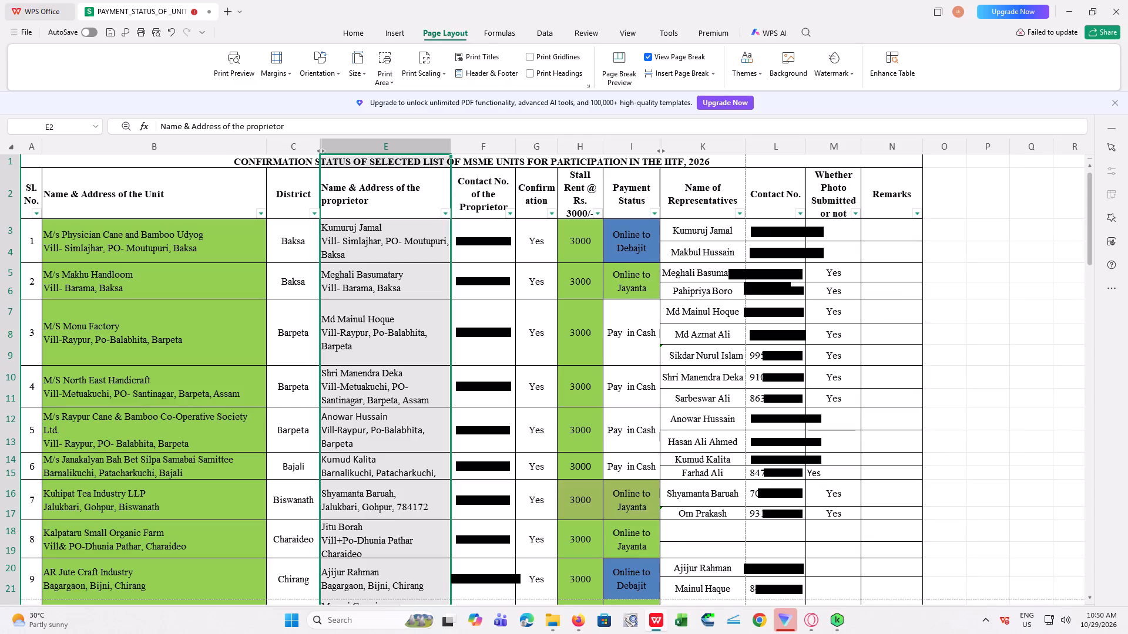
# Slightly narrow the Contact No. of the Proprietor column, keeping full numbers readable, and the Name & Address of the proprietor column.
pyautogui.moveTo(517, 147); pyautogui.dragTo(506, 149)
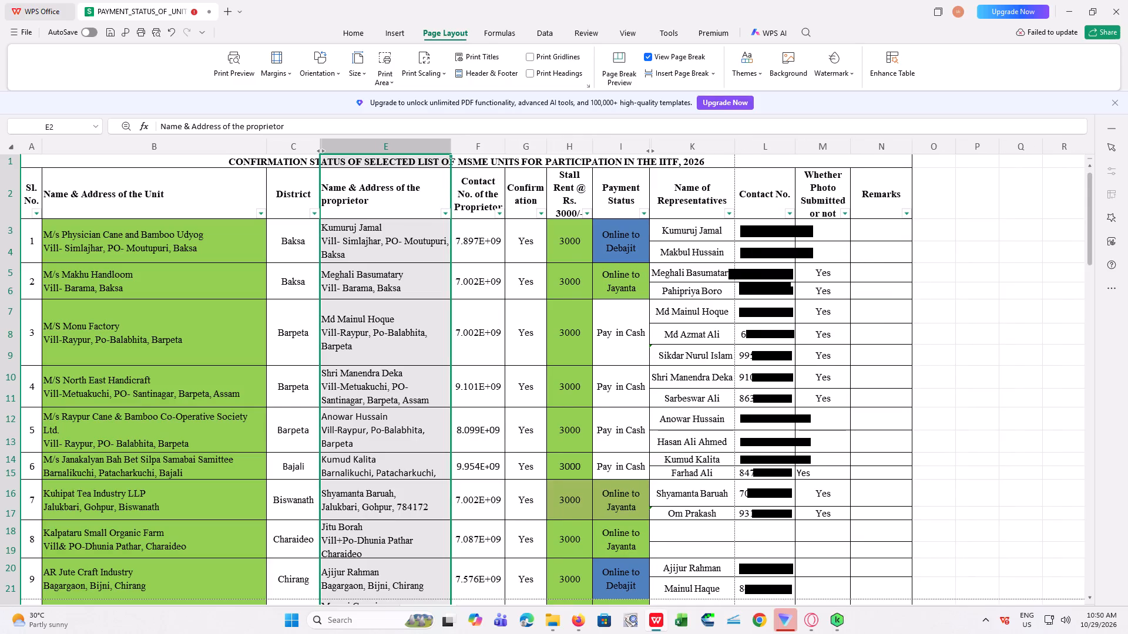
pyautogui.moveTo(503, 147); pyautogui.dragTo(512, 150)
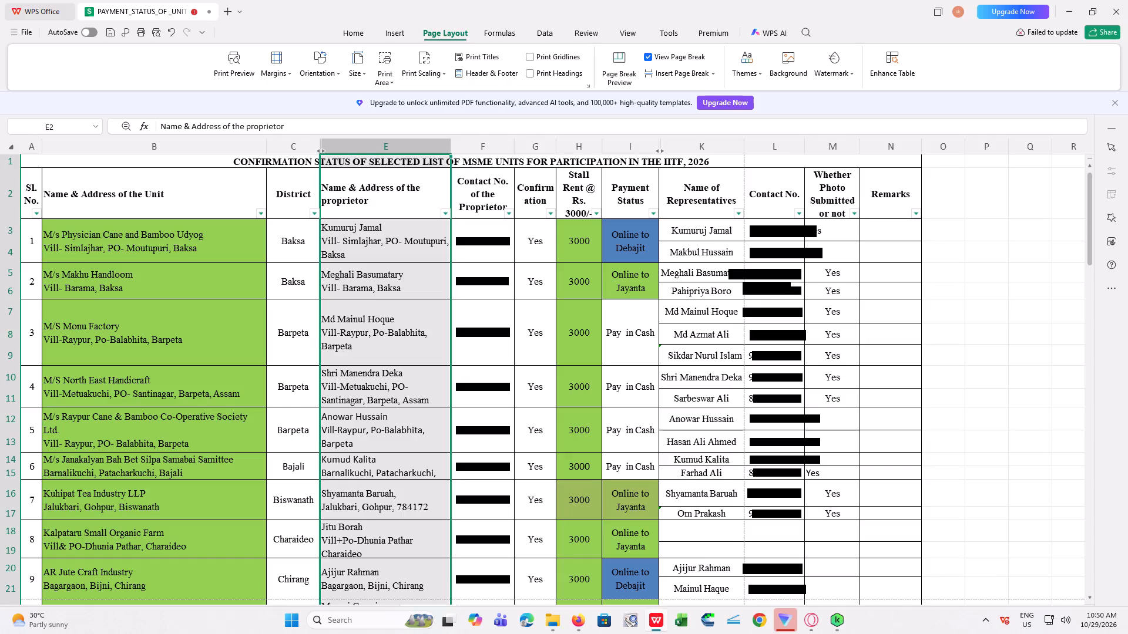
pyautogui.moveTo(451, 147); pyautogui.dragTo(441, 149)
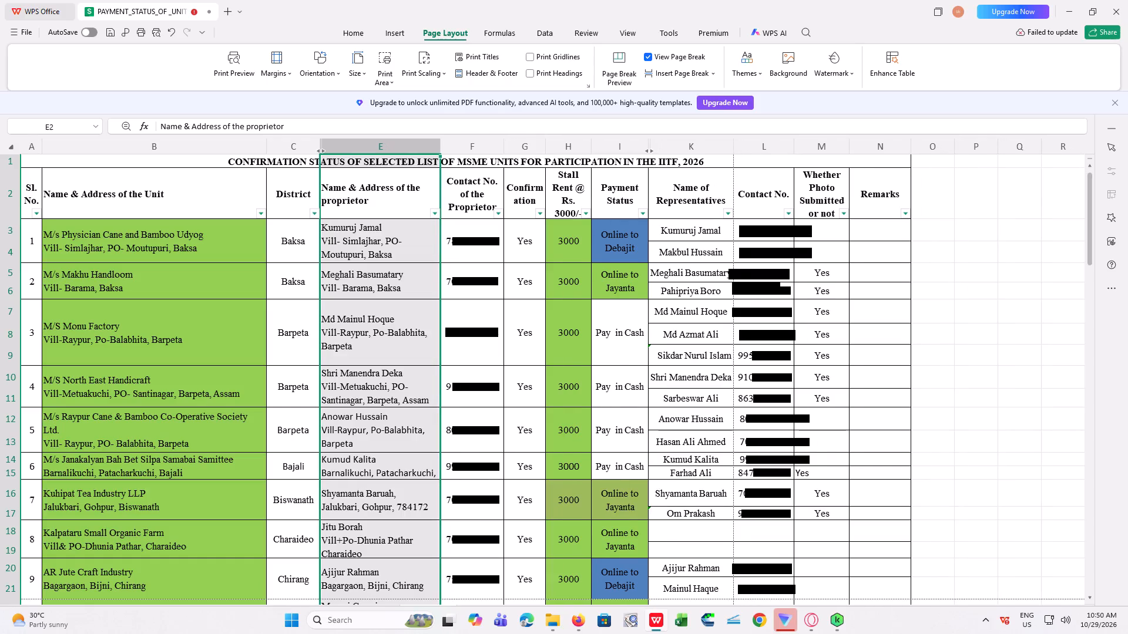
pyautogui.moveTo(441, 149); pyautogui.dragTo(435, 150)
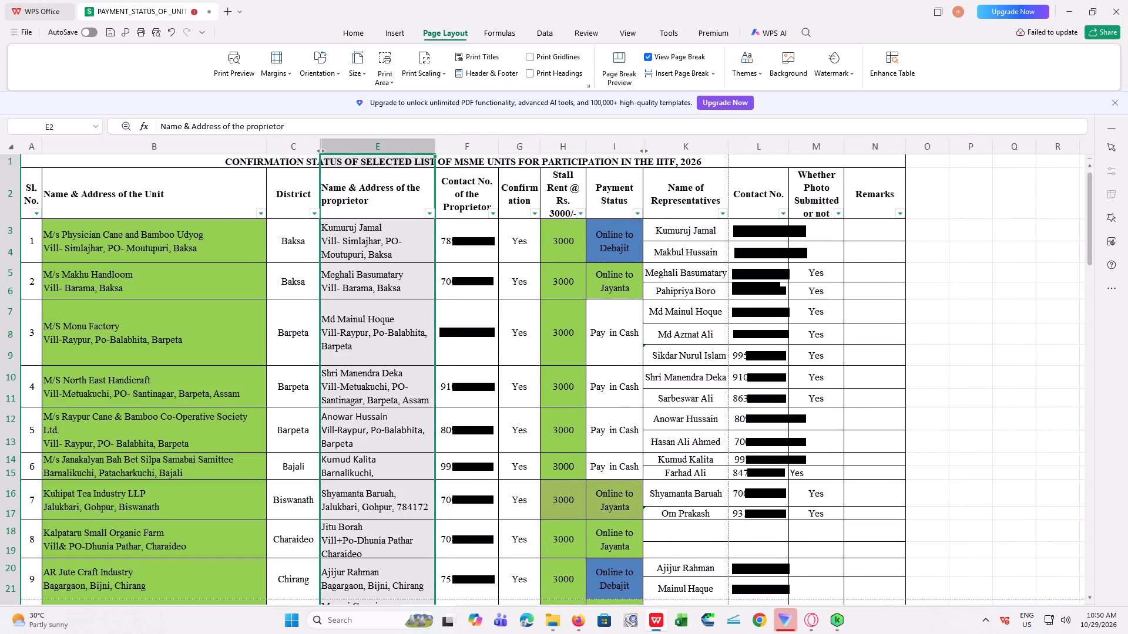
# Slightly narrow the Whether Photo Submitted or not column while keeping the word Submitted on one header line.
pyautogui.moveTo(845, 148); pyautogui.dragTo(831, 153)
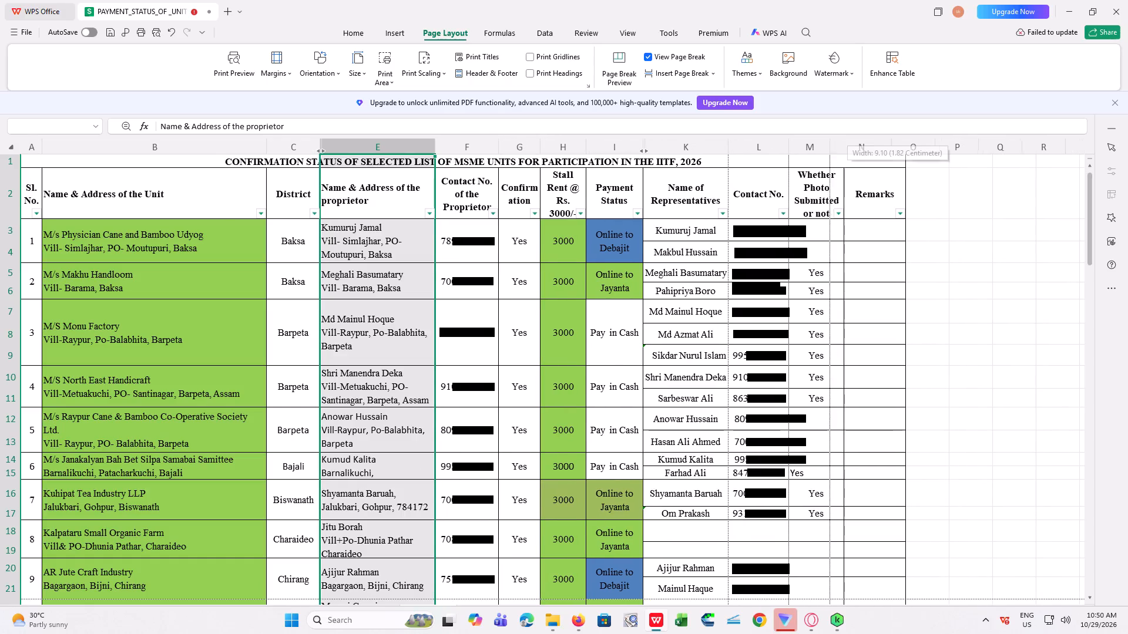
pyautogui.moveTo(831, 153); pyautogui.dragTo(830, 153)
pyautogui.click(830, 151)
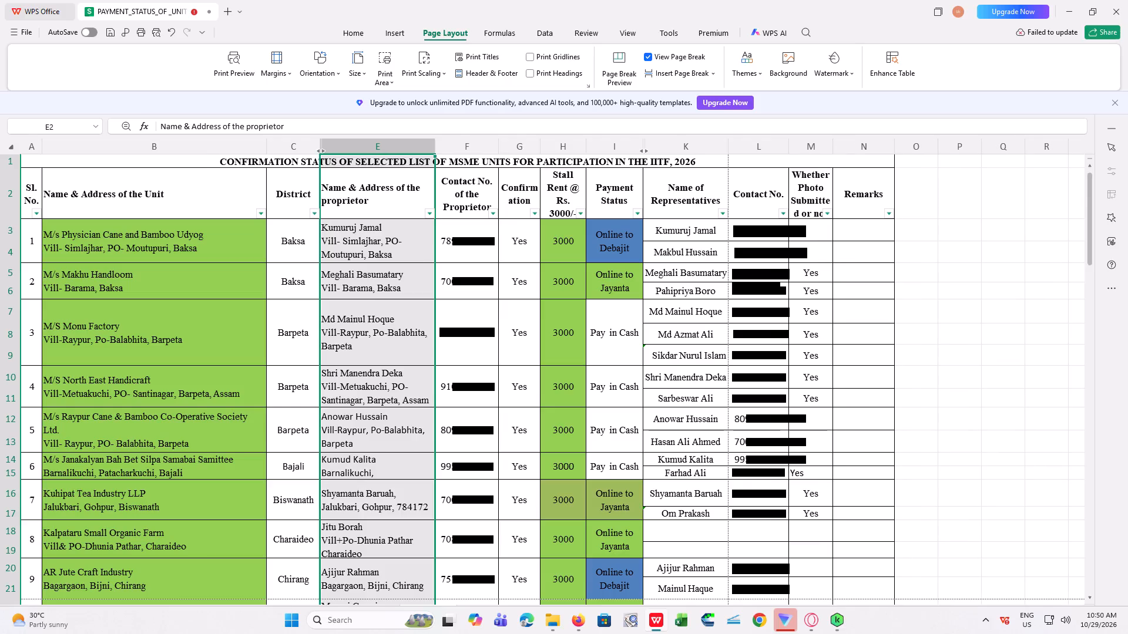
pyautogui.click(834, 149)
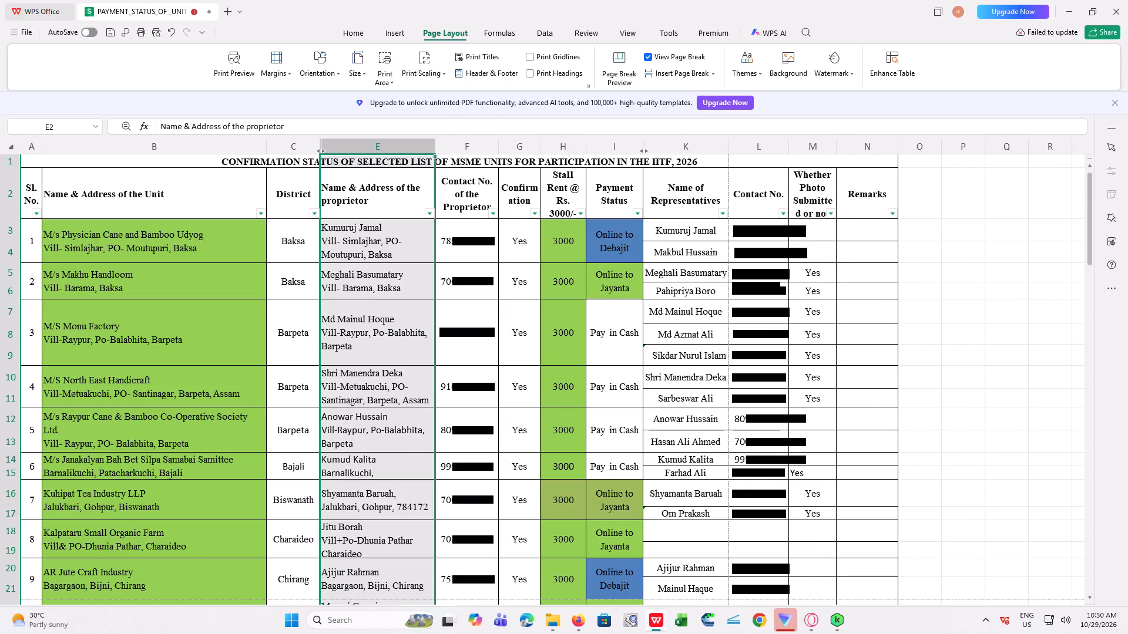
pyautogui.doubleClick(837, 149)
pyautogui.click(837, 149)
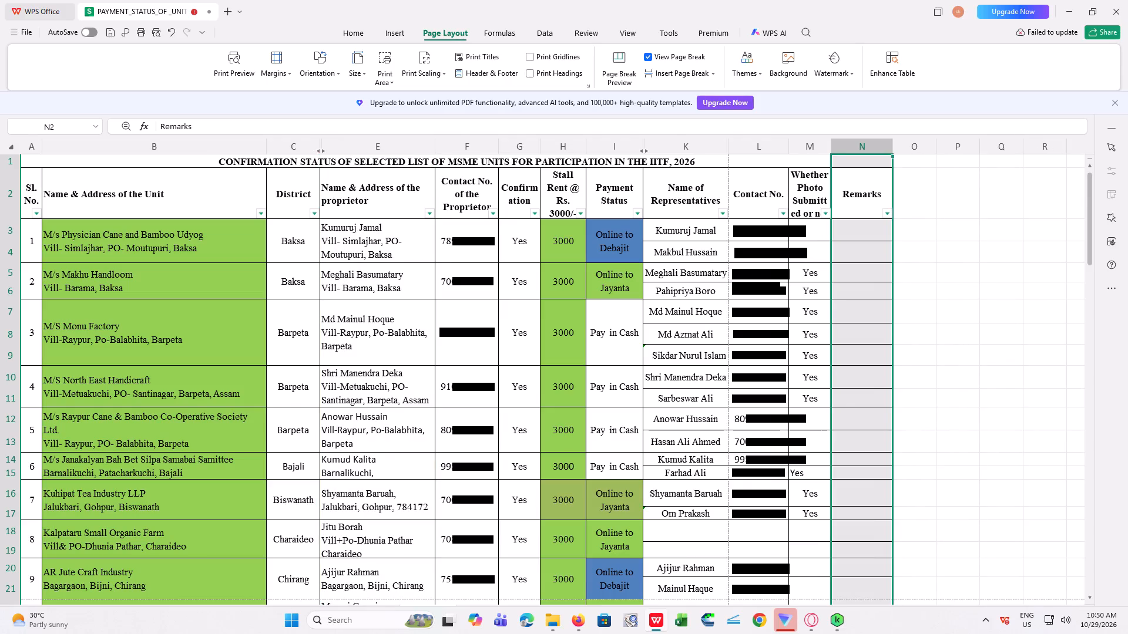
pyautogui.moveTo(829, 144); pyautogui.dragTo(838, 149)
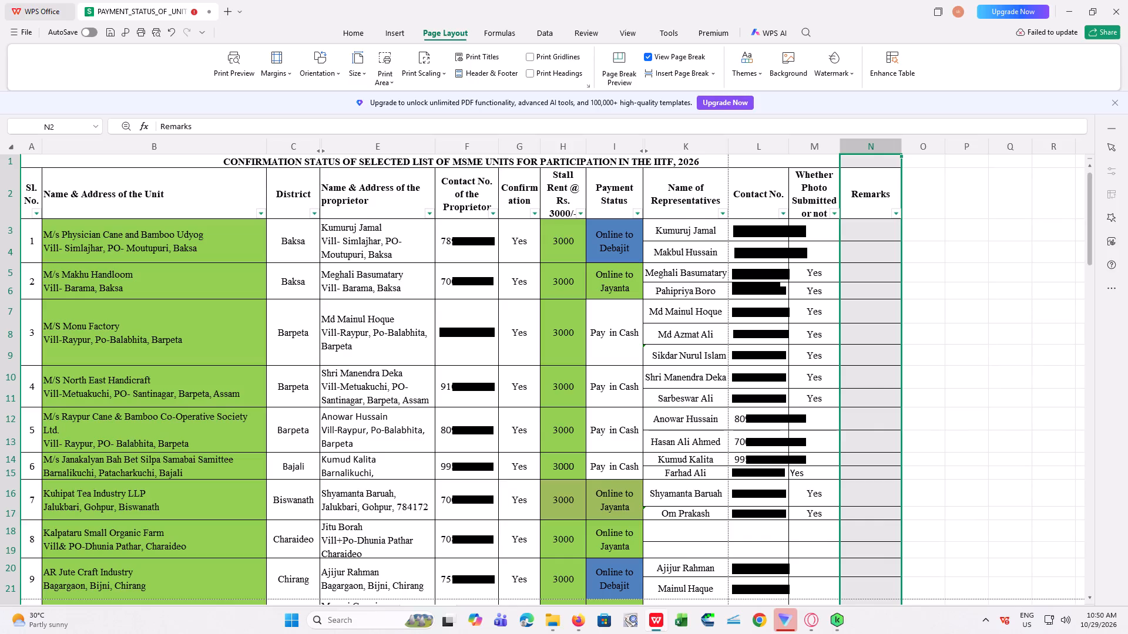
# Set the font size of the whole table, from the title through row 98 and the Remarks column, to 10.
pyautogui.moveTo(49, 163); pyautogui.dragTo(686, 547)
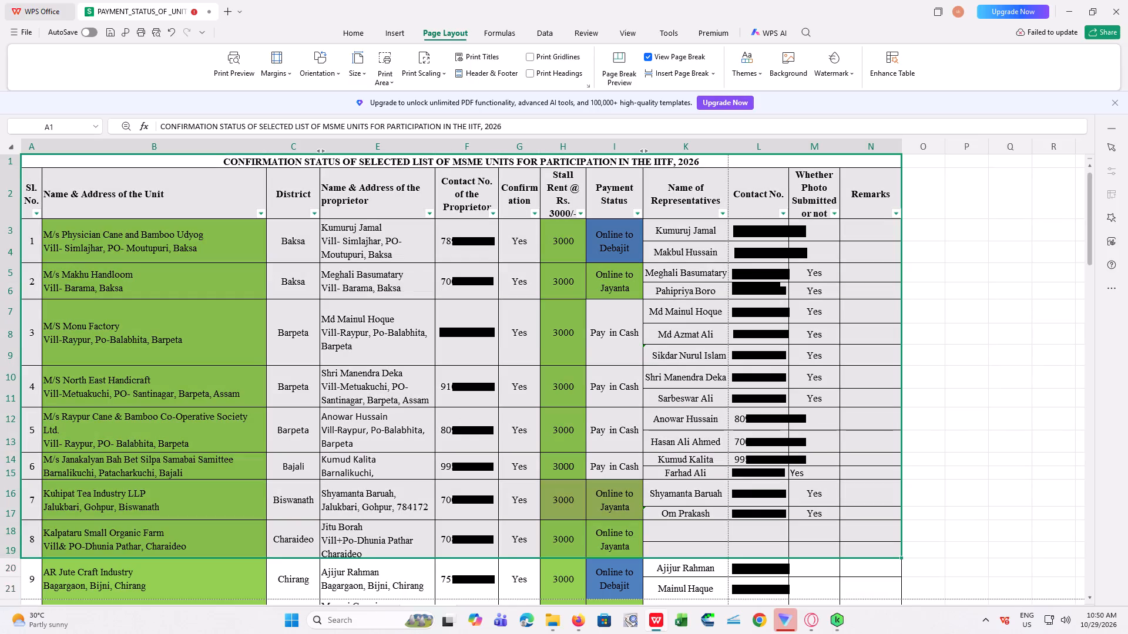
pyautogui.hotkey('ctrl', 'shift', 'Left')
pyautogui.hotkey('ctrl', 'shift', 'Down')
pyautogui.hotkey('ctrl', 'shift', 'Down')
pyautogui.hotkey('ctrl', 'shift', 'Down')
pyautogui.hotkey('ctrl', 'shift', 'Down')
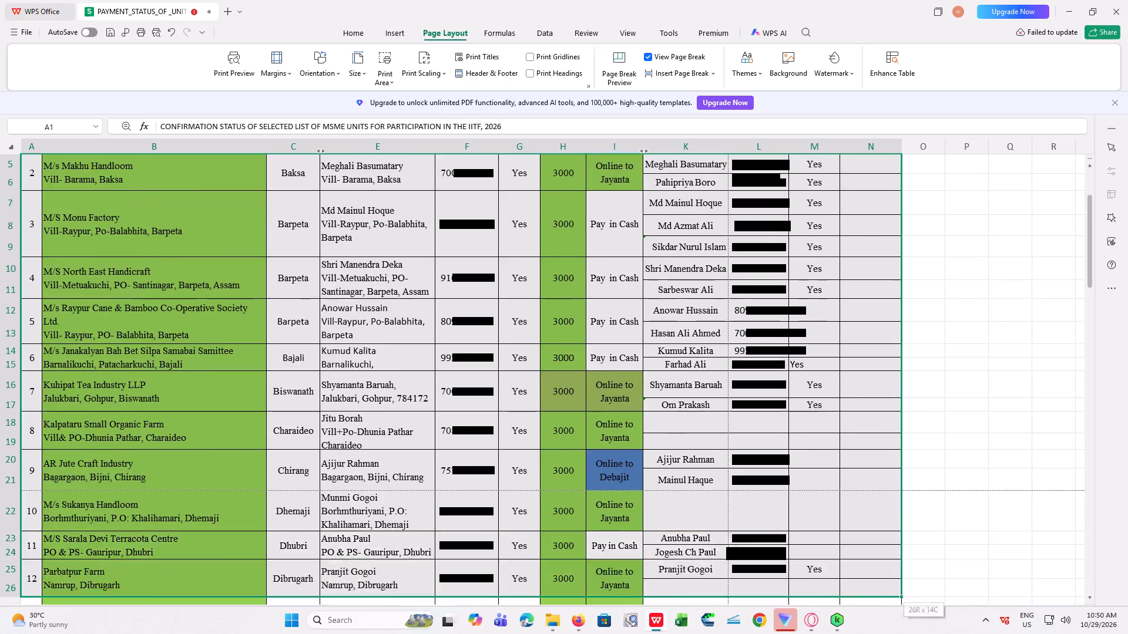
pyautogui.hotkey('ctrl', 'shift', 'Down')
pyautogui.hotkey('ctrl', 'shift', 'Down')
pyautogui.hotkey('ctrl', 'shift', 'Down')
pyautogui.hotkey('ctrl', 'shift', 'Down')
pyautogui.hotkey('ctrl', 'shift', 'Down')
pyautogui.hotkey('ctrl', 'shift', 'Down')
pyautogui.hotkey('ctrl', 'shift', 'Down')
pyautogui.hotkey('ctrl', 'shift', 'Down')
pyautogui.hotkey('ctrl', 'shift', 'Down')
pyautogui.hotkey('ctrl', 'shift', 'Down')
pyautogui.hotkey('ctrl', 'shift', 'Down')
pyautogui.hotkey('ctrl', 'shift', 'Down')
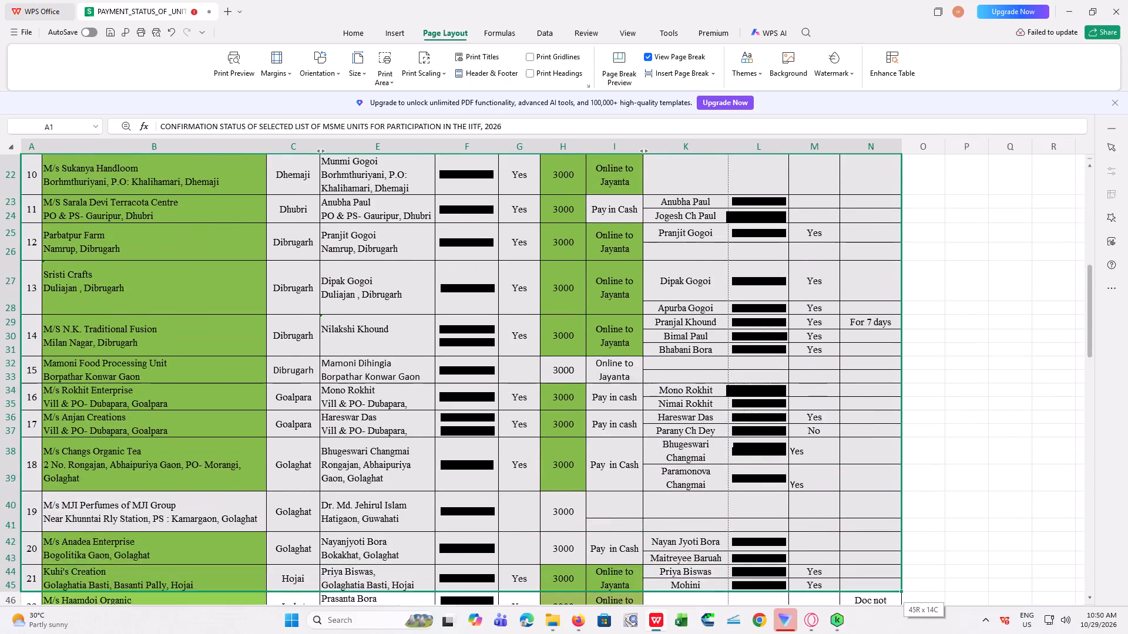
pyautogui.hotkey('ctrl', 'shift', 'Down')
pyautogui.hotkey('ctrl', 'shift', 'Down')
pyautogui.hotkey('ctrl', 'shift', 'Down')
pyautogui.hotkey('ctrl', 'shift', 'Down')
pyautogui.hotkey('ctrl', 'shift', 'Down')
pyautogui.hotkey('ctrl', 'shift', 'Down')
pyautogui.hotkey('ctrl', 'shift', 'Down')
pyautogui.hotkey('ctrl', 'shift', 'Down')
pyautogui.hotkey('ctrl', 'shift', 'Down')
pyautogui.hotkey('ctrl', 'shift', 'Down')
pyautogui.hotkey('ctrl', 'shift', 'Down')
pyautogui.hotkey('ctrl', 'shift', 'Down')
pyautogui.hotkey('ctrl', 'shift', 'Down')
pyautogui.hotkey('ctrl', 'shift', 'Down')
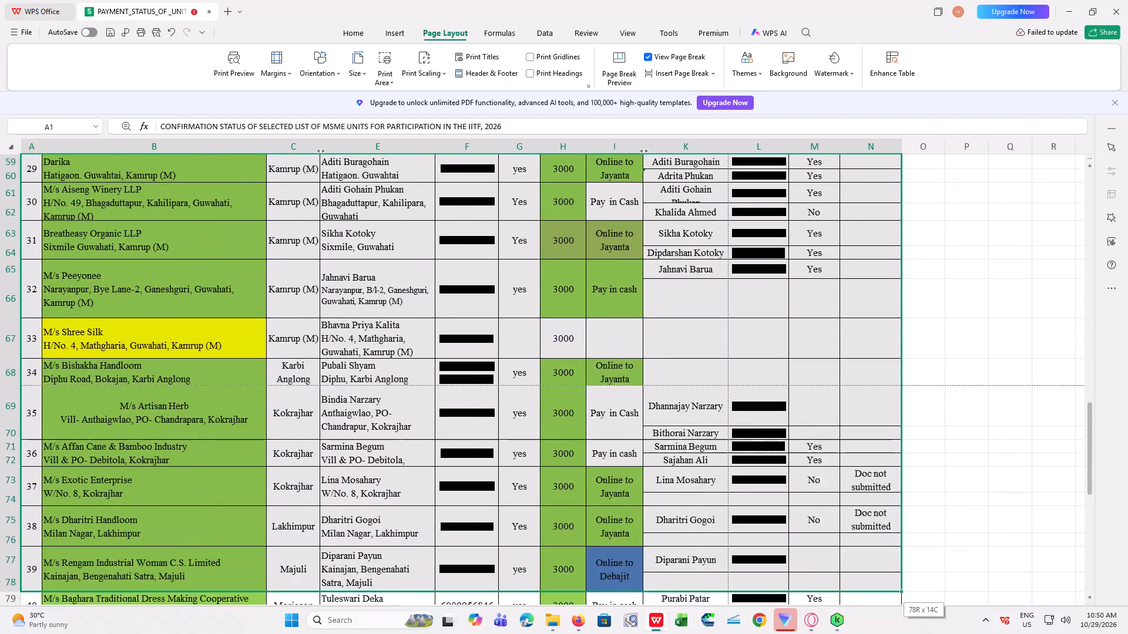
pyautogui.hotkey('ctrl', 'shift', 'Down')
pyautogui.hotkey('ctrl', 'shift', 'Down')
pyautogui.hotkey('ctrl', 'shift', 'Down')
pyautogui.hotkey('ctrl', 'shift', 'Down')
pyautogui.hotkey('ctrl', 'shift', 'Down')
pyautogui.hotkey('ctrl', 'shift', 'Down')
pyautogui.hotkey('ctrl', 'shift', 'Down')
pyautogui.hotkey('ctrl', 'shift', 'Down')
pyautogui.hotkey('ctrl', 'shift', 'Down')
pyautogui.hotkey('ctrl', 'shift', 'Down')
pyautogui.hotkey('ctrl', 'shift', 'Down')
pyautogui.hotkey('ctrl', 'shift', 'Down')
pyautogui.hotkey('ctrl', 'shift', 'Up')
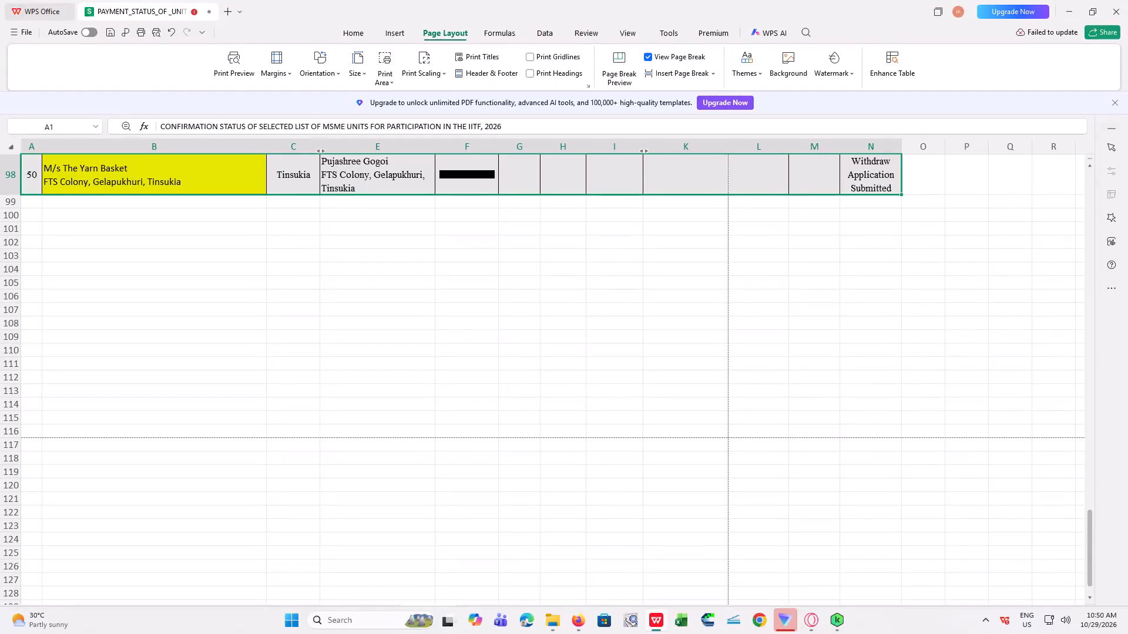
pyautogui.click(348, 27)
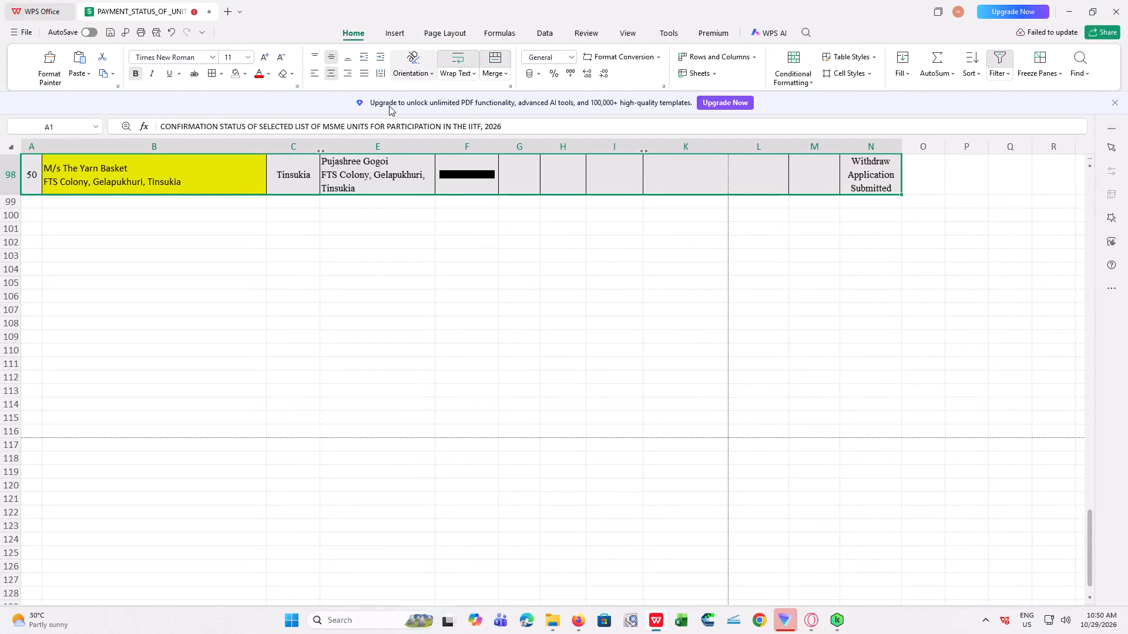
pyautogui.click(248, 56)
pyautogui.click(231, 125)
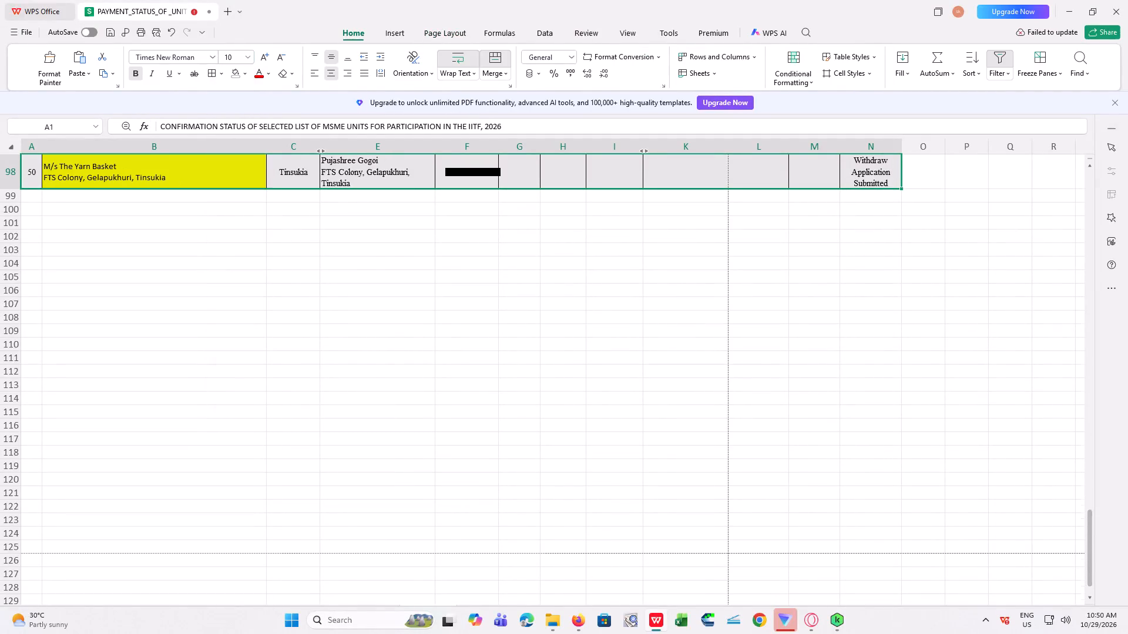
# Narrow the Name & Address of the Unit, District and Name & Address of the proprietor columns to suit the smaller text.
pyautogui.scroll(7, 407, 384)
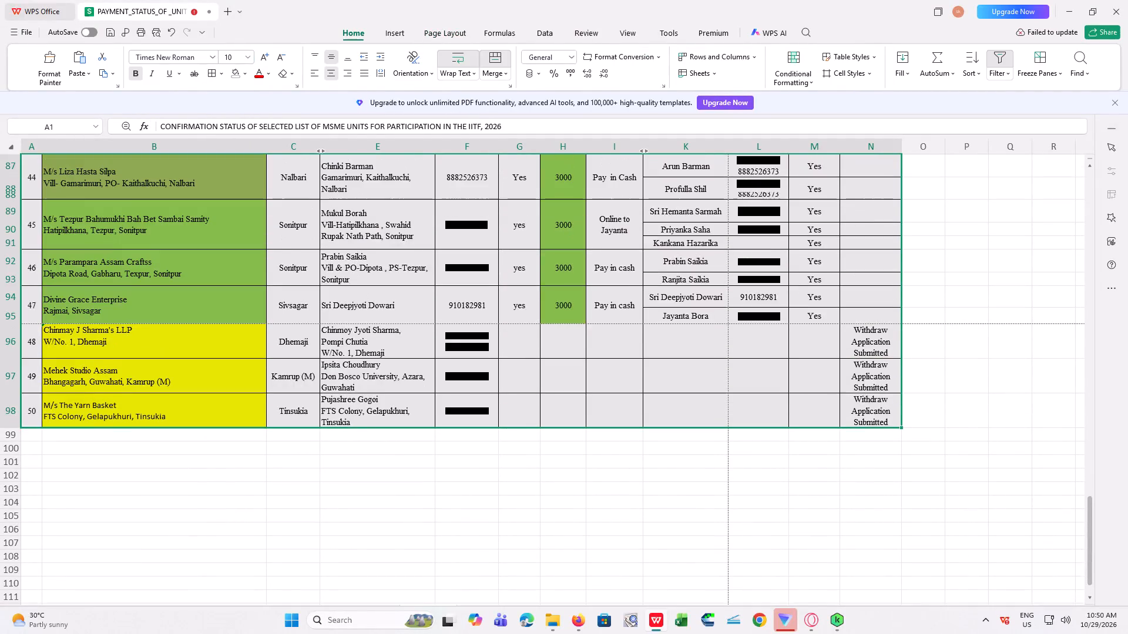
pyautogui.moveTo(1089, 508); pyautogui.dragTo(1051, 116)
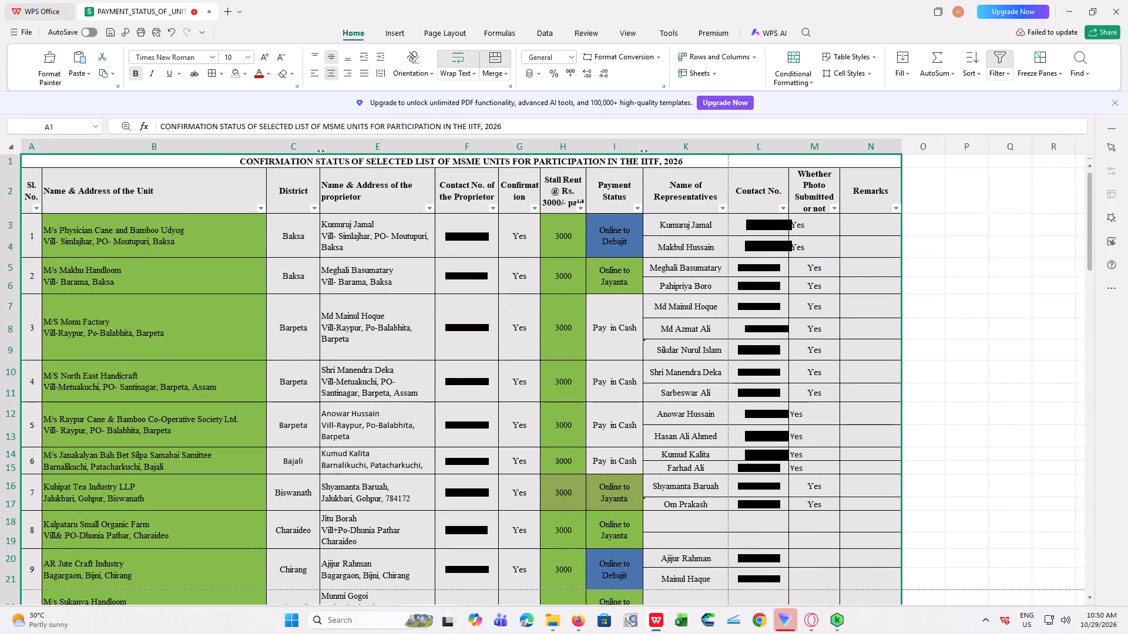
pyautogui.moveTo(266, 152); pyautogui.dragTo(233, 165)
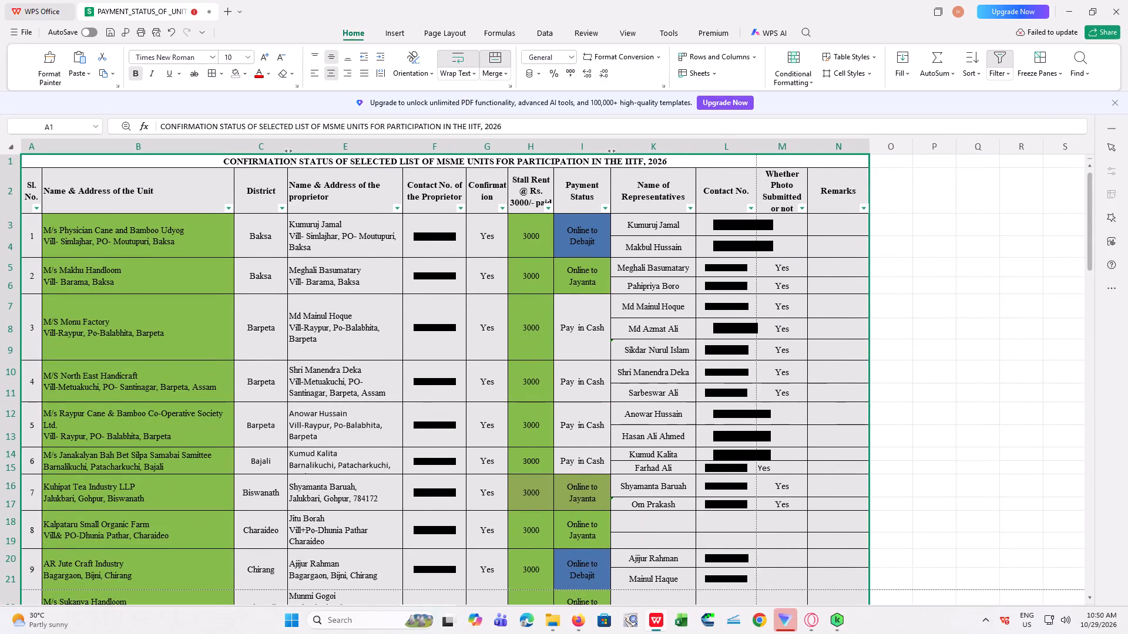
pyautogui.moveTo(287, 146); pyautogui.dragTo(281, 146)
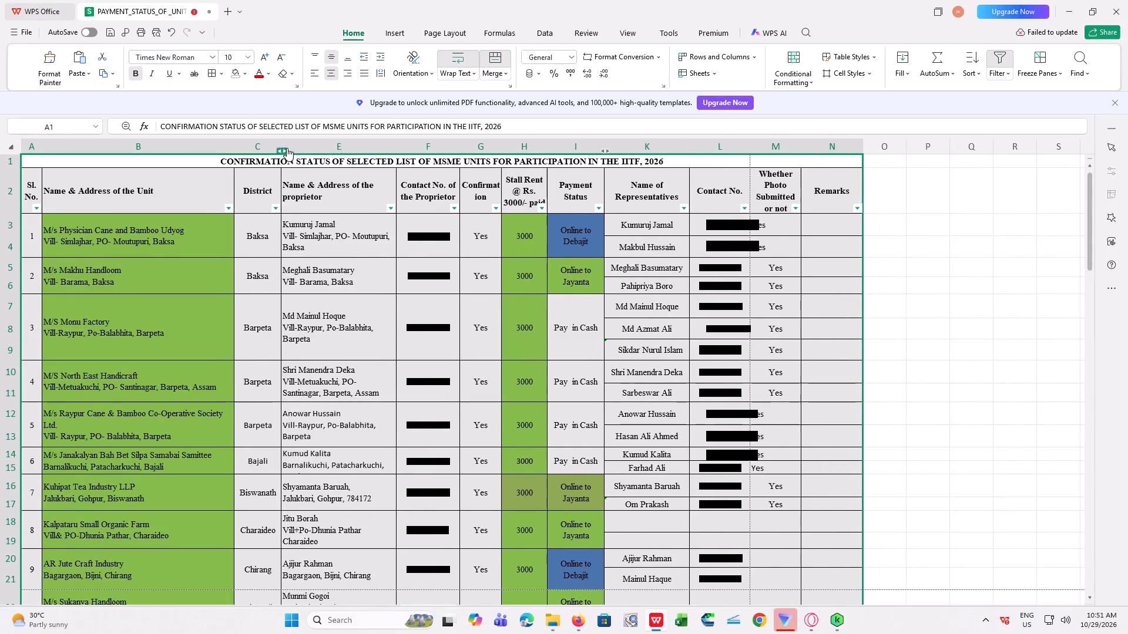
pyautogui.moveTo(395, 150); pyautogui.dragTo(387, 152)
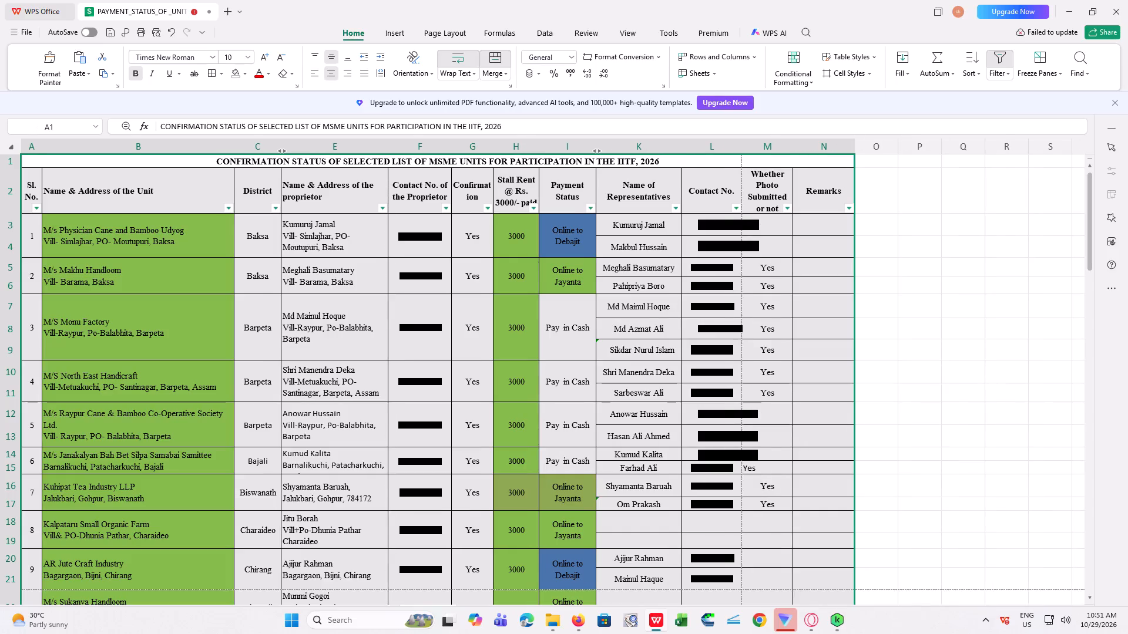
# Slightly widen the Confirmation column.
pyautogui.doubleClick(492, 144)
pyautogui.moveTo(493, 144); pyautogui.dragTo(499, 144)
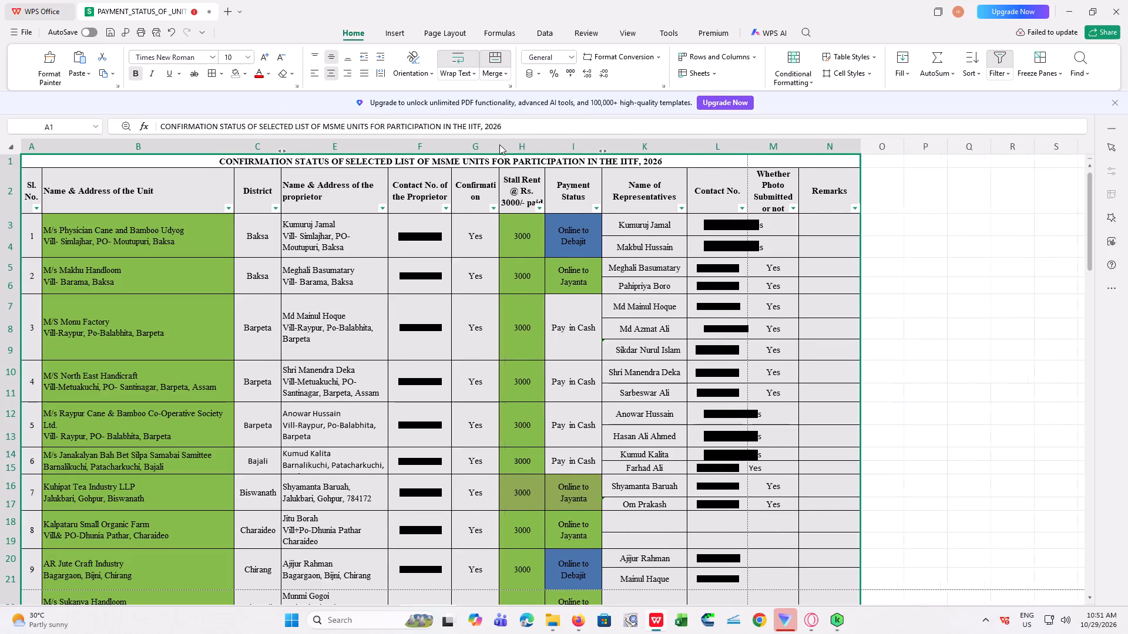
pyautogui.doubleClick(499, 145)
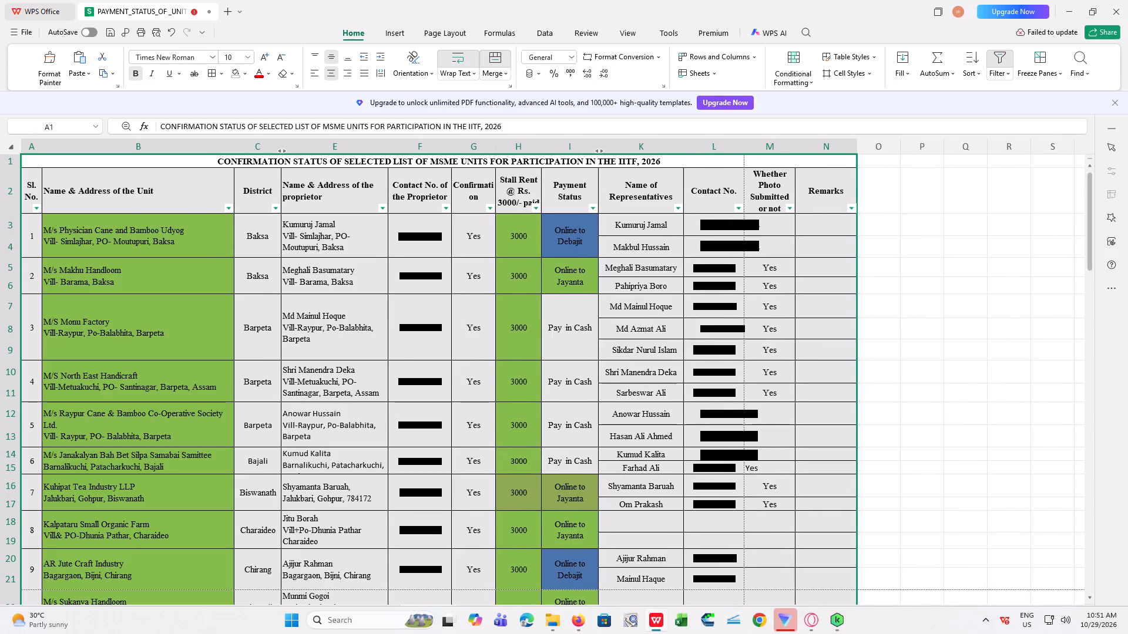
pyautogui.click(499, 145)
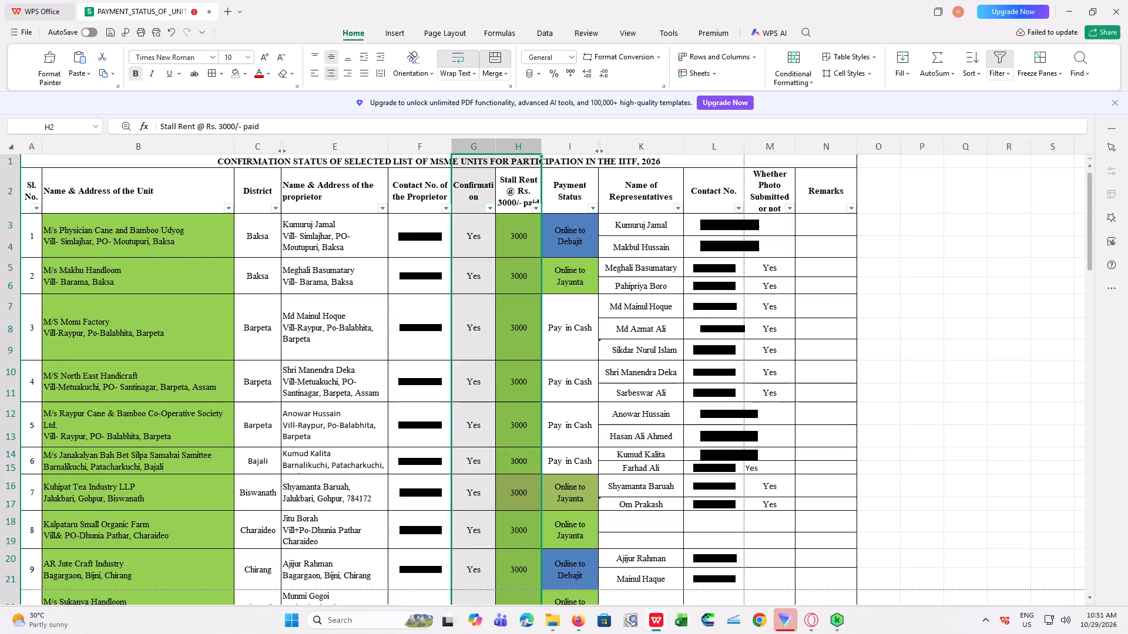
# Narrow the Name & Address of the Unit column and slightly narrow the Remarks column, keeping its header on one line.
pyautogui.moveTo(236, 150); pyautogui.dragTo(227, 151)
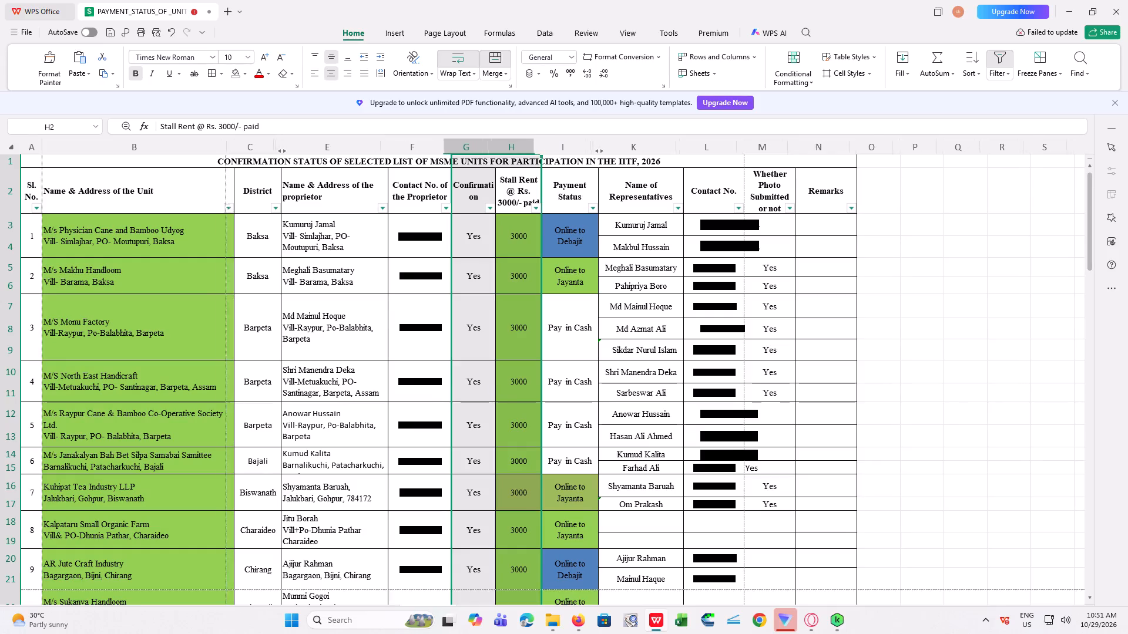
pyautogui.moveTo(227, 151); pyautogui.dragTo(217, 154)
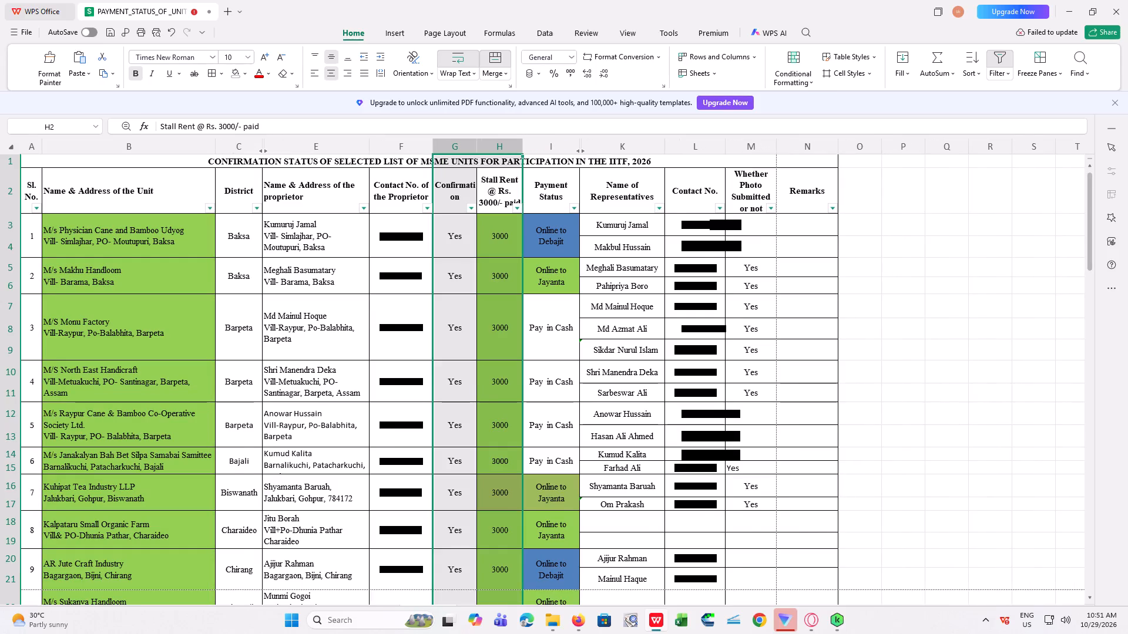
pyautogui.moveTo(838, 152); pyautogui.dragTo(831, 154)
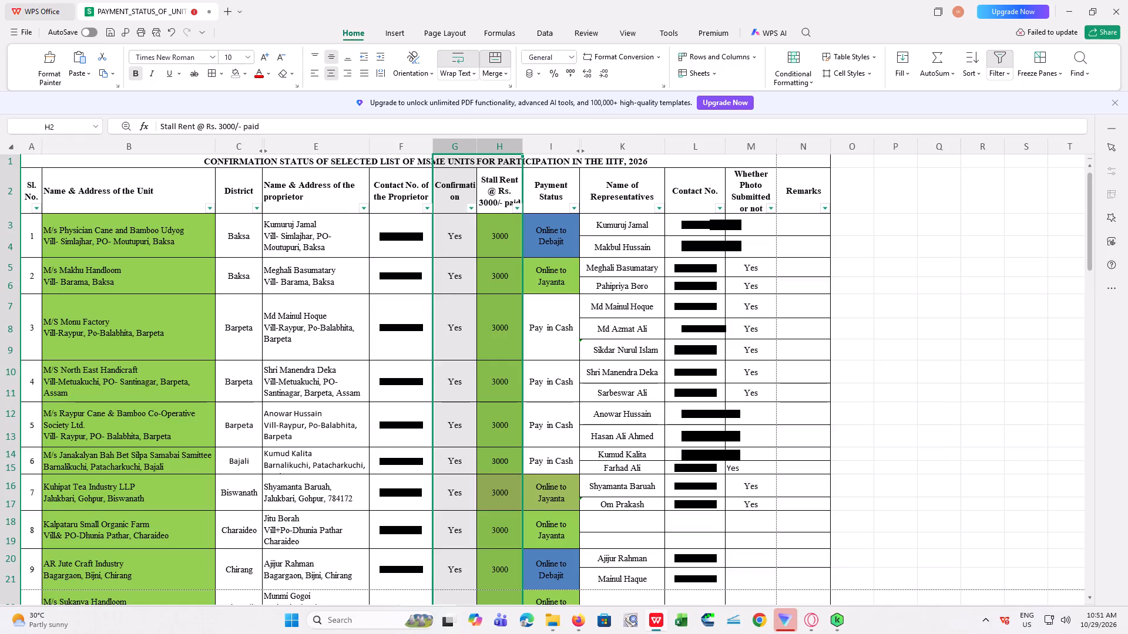
pyautogui.moveTo(830, 151); pyautogui.dragTo(816, 156)
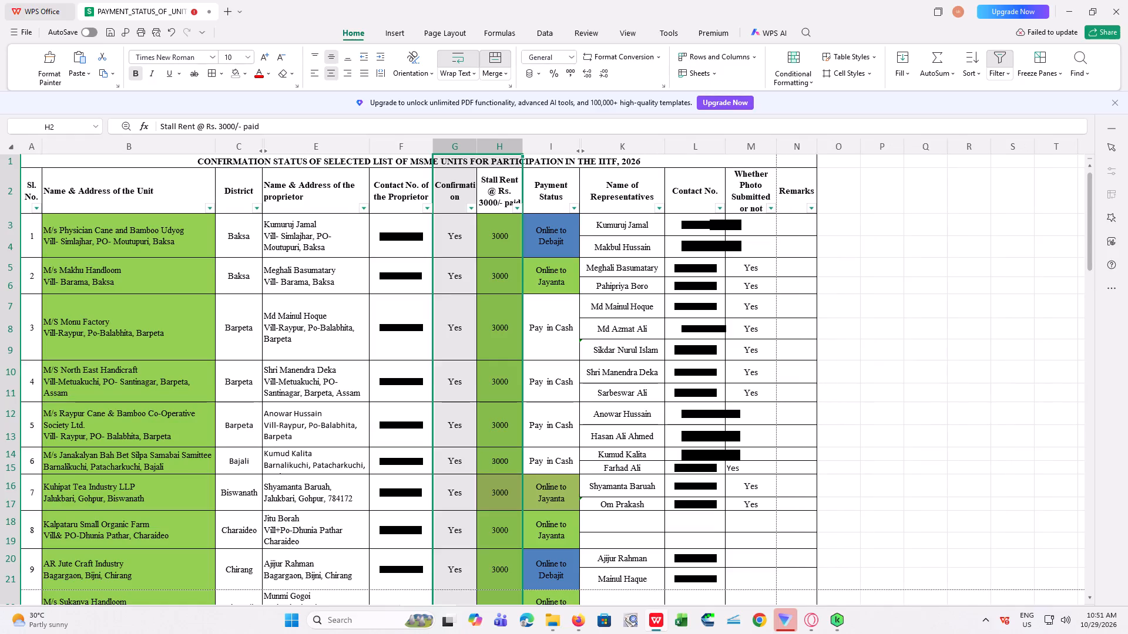
pyautogui.moveTo(817, 152); pyautogui.dragTo(828, 153)
# Centre the entries of the representatives' Contact No. column horizontally.
pyautogui.scroll(-8, 782, 512)
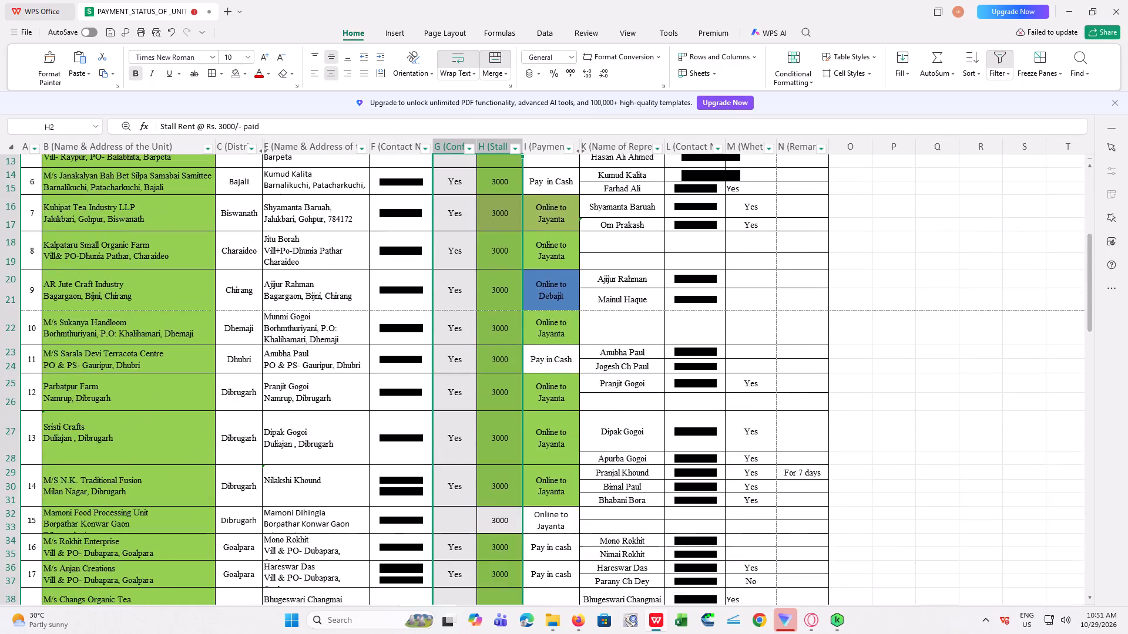
pyautogui.scroll(-14, 787, 570)
pyautogui.scroll(-7, 788, 566)
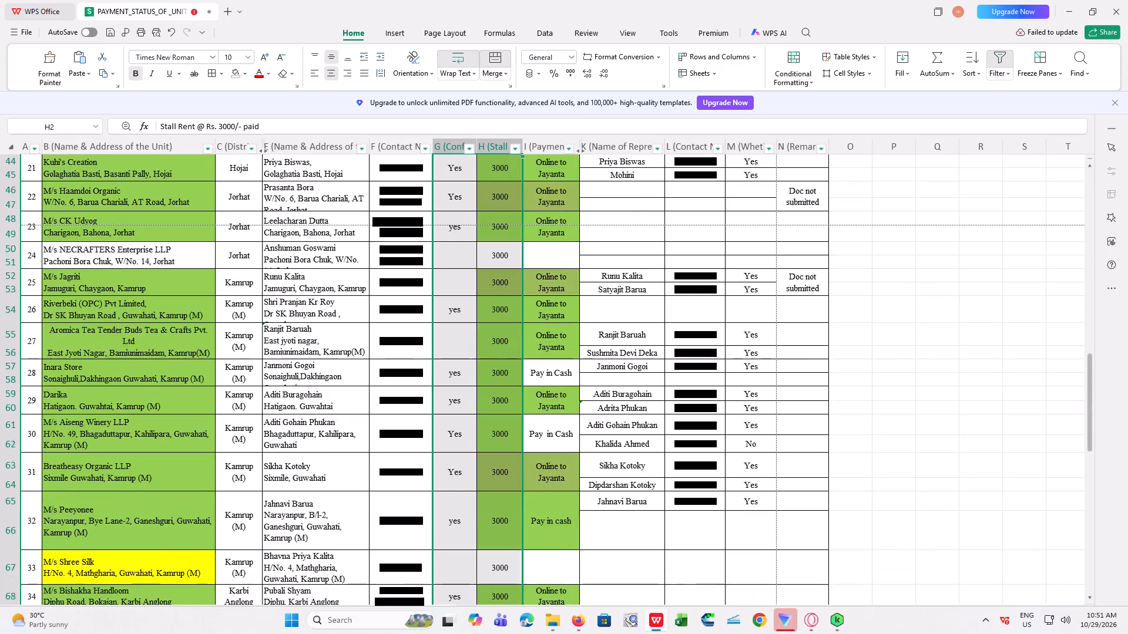
pyautogui.scroll(-20, 783, 562)
pyautogui.scroll(-7, 783, 562)
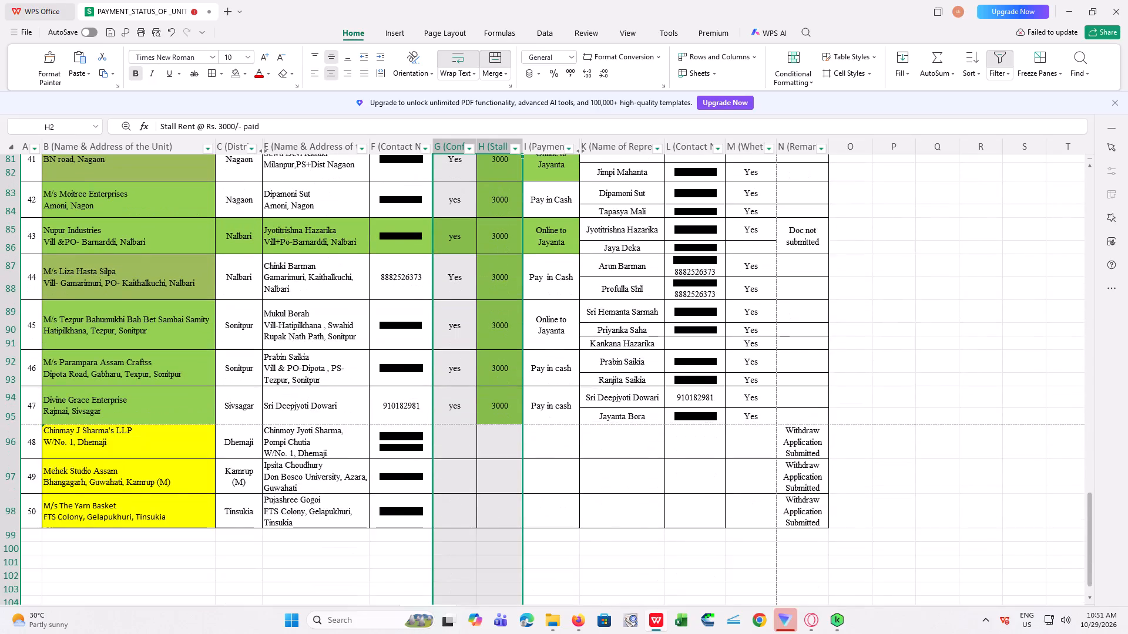
pyautogui.moveTo(1088, 512); pyautogui.dragTo(1098, 433)
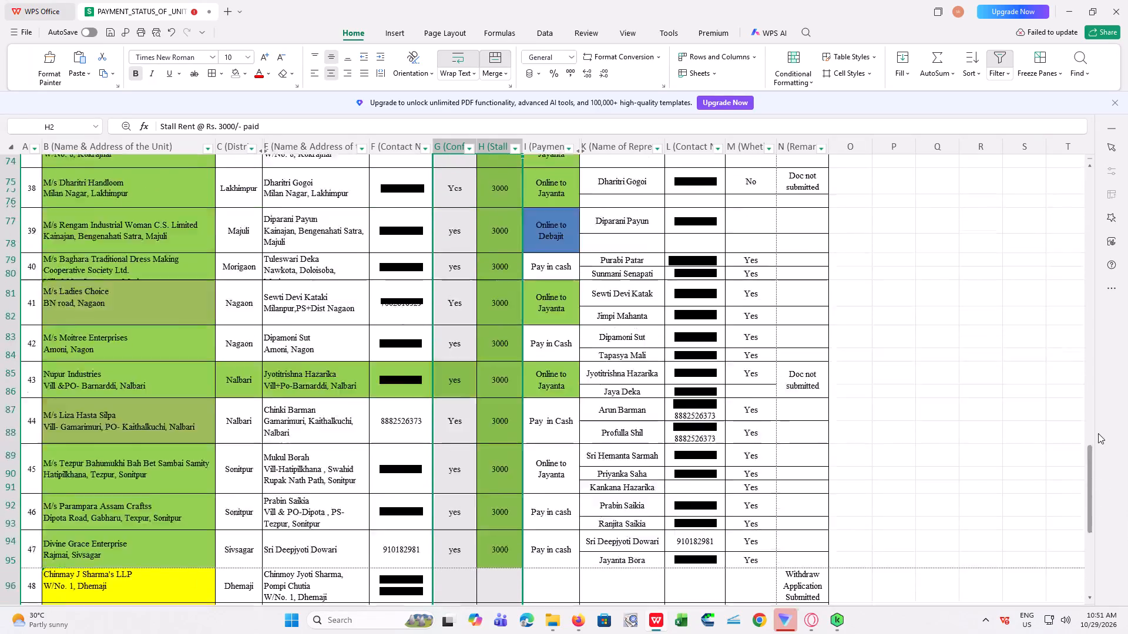
pyautogui.moveTo(1098, 433); pyautogui.dragTo(1077, 174)
pyautogui.click(698, 147)
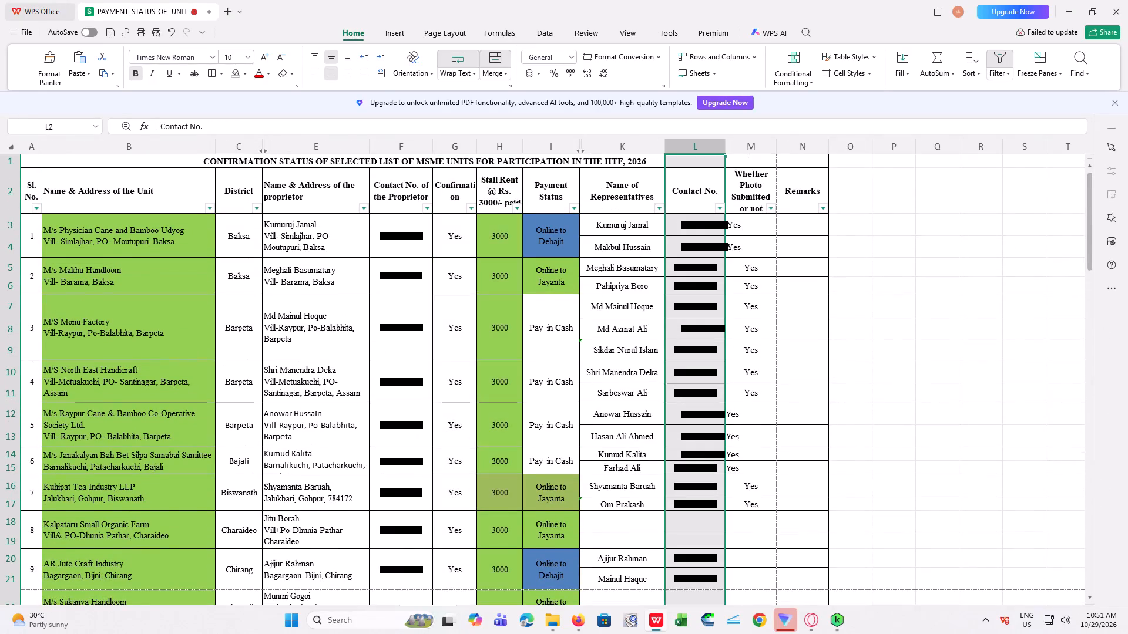
pyautogui.click(328, 72)
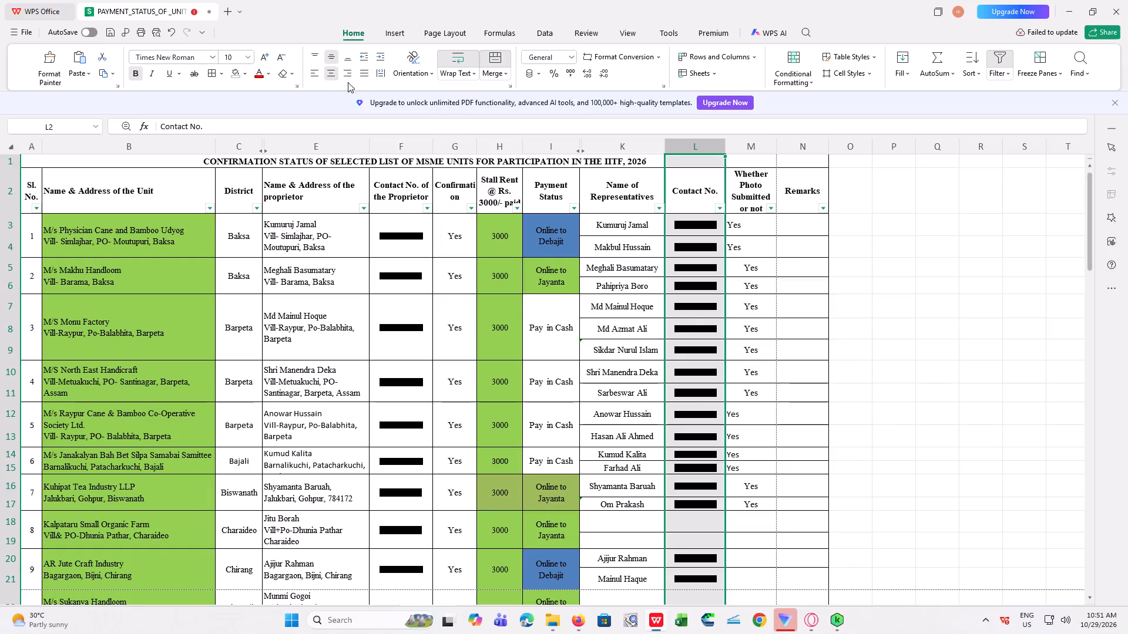
# Rebalance the heights of rows 65 and 66 for M/s Peeyonee, making row 65 slightly taller and row 66 much shorter.
pyautogui.scroll(-11, 565, 488)
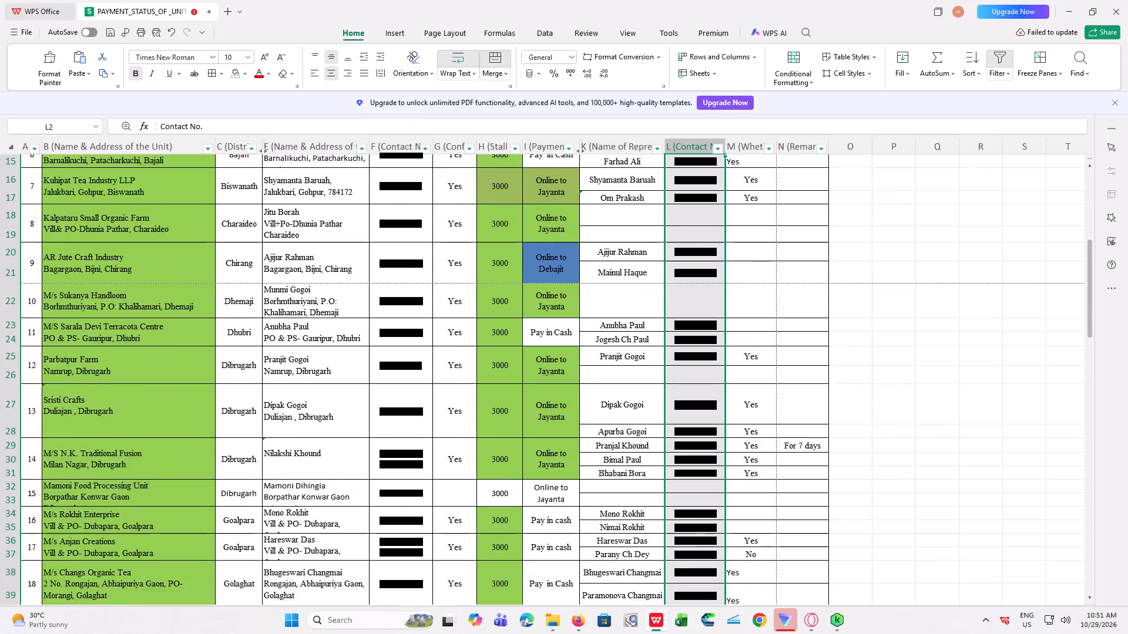
pyautogui.scroll(-16, 565, 493)
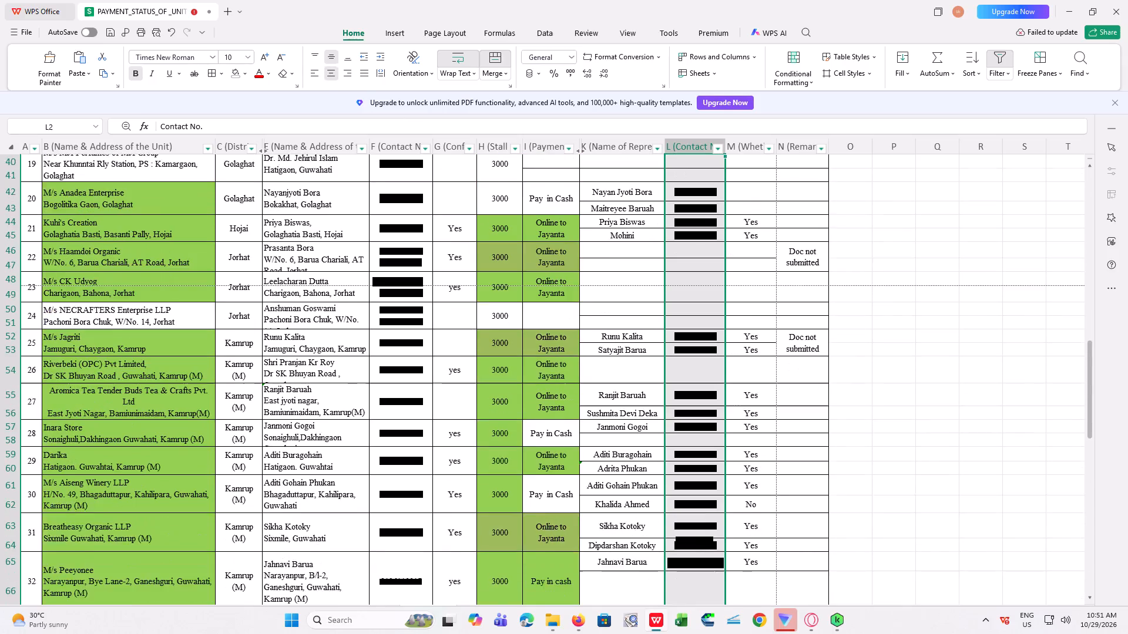
pyautogui.scroll(-10, 565, 495)
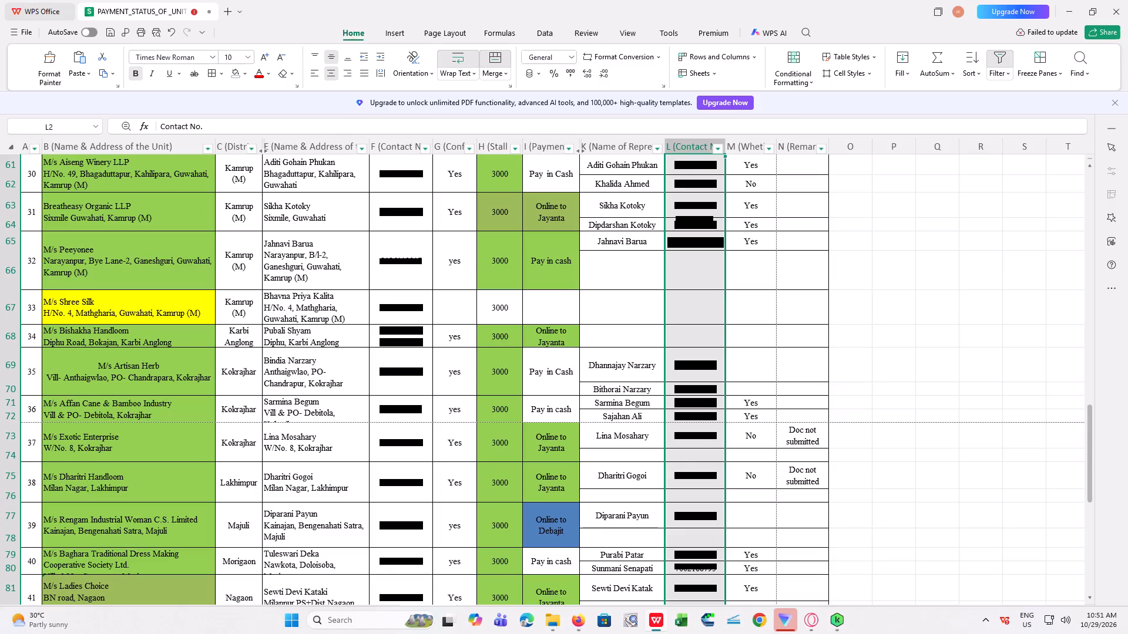
pyautogui.click(21, 233)
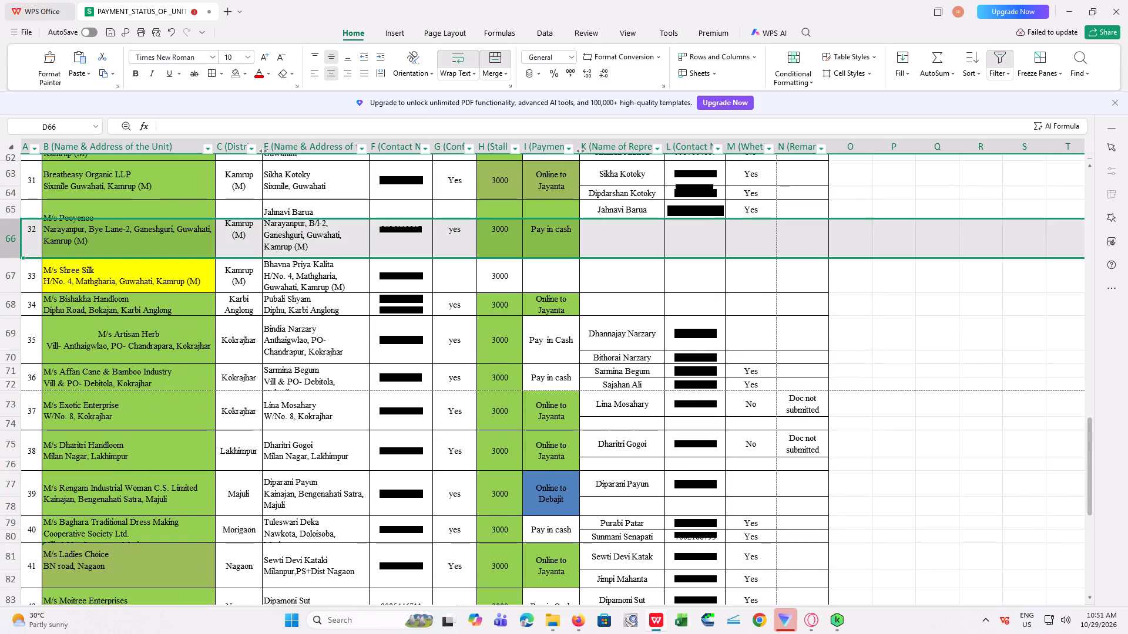
pyautogui.moveTo(20, 220); pyautogui.dragTo(25, 237)
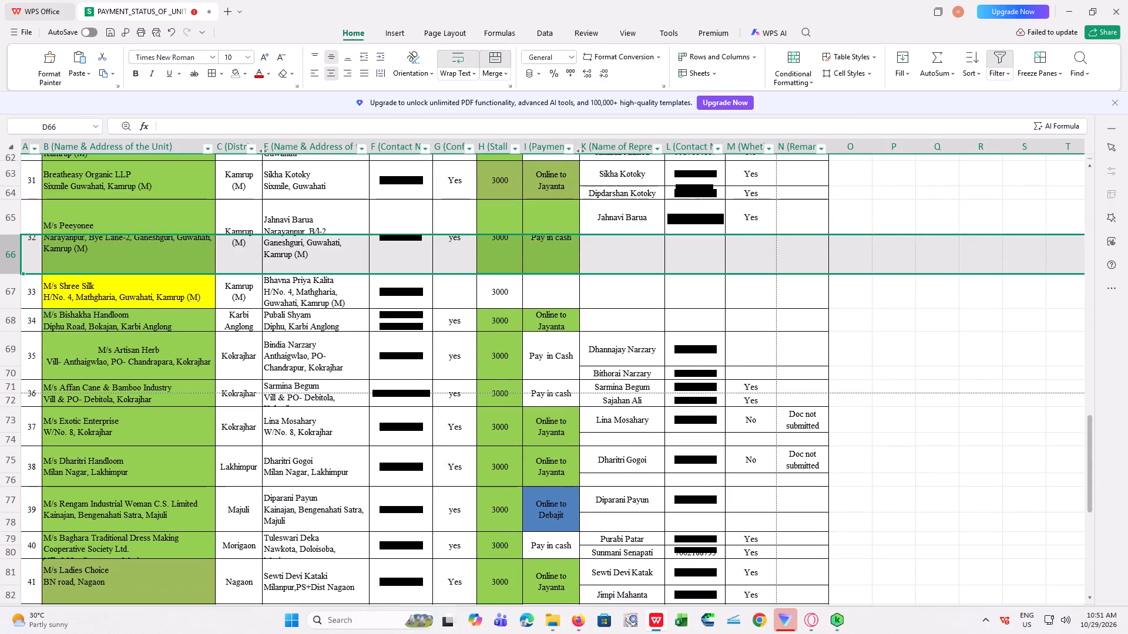
pyautogui.moveTo(17, 275); pyautogui.dragTo(24, 254)
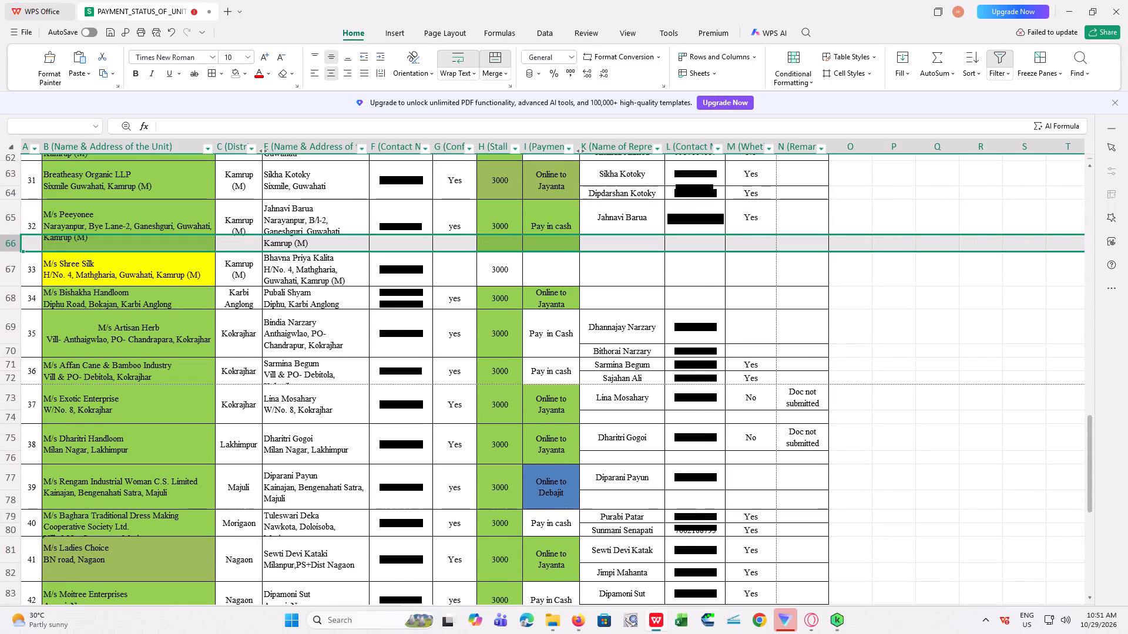
pyautogui.moveTo(14, 237); pyautogui.dragTo(14, 231)
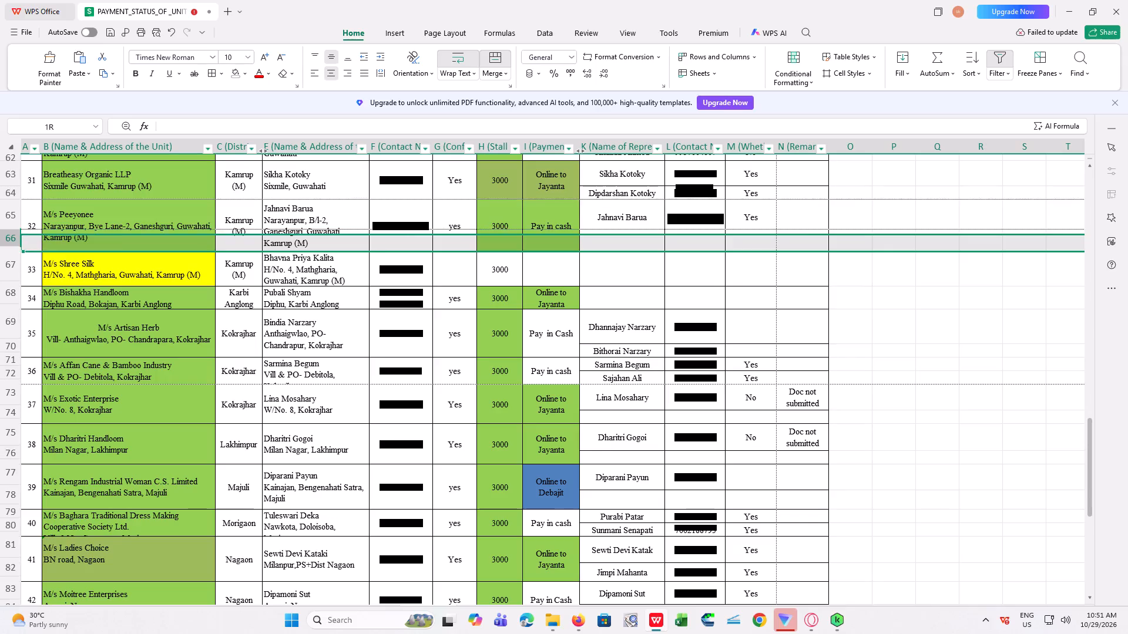
pyautogui.moveTo(14, 231); pyautogui.dragTo(15, 225)
pyautogui.click(532, 296)
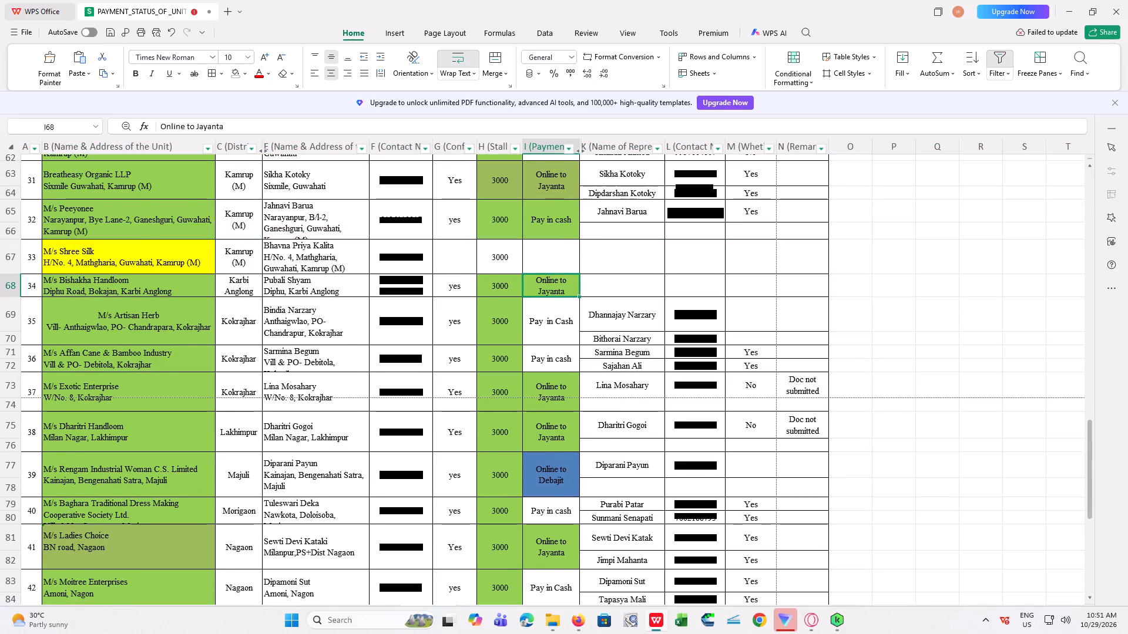
# Reduce the heights of rows 40, 16 and 12 to tighten the entries with serial numbers 19, 7 and 5.
pyautogui.scroll(8, 495, 367)
pyautogui.scroll(9, 489, 453)
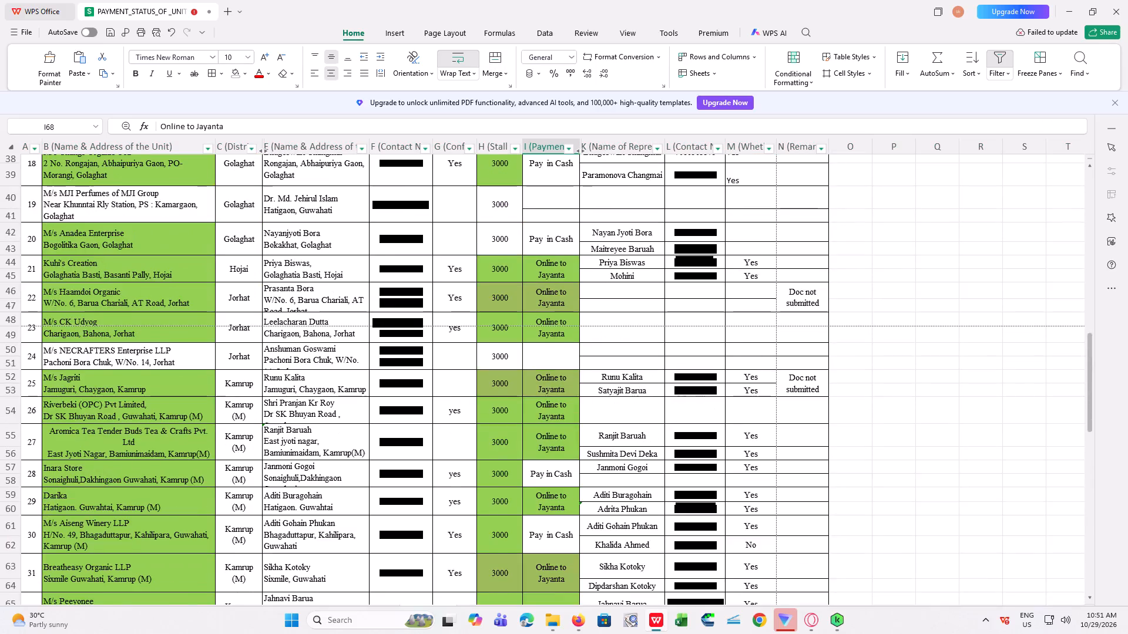
pyautogui.scroll(7, 489, 453)
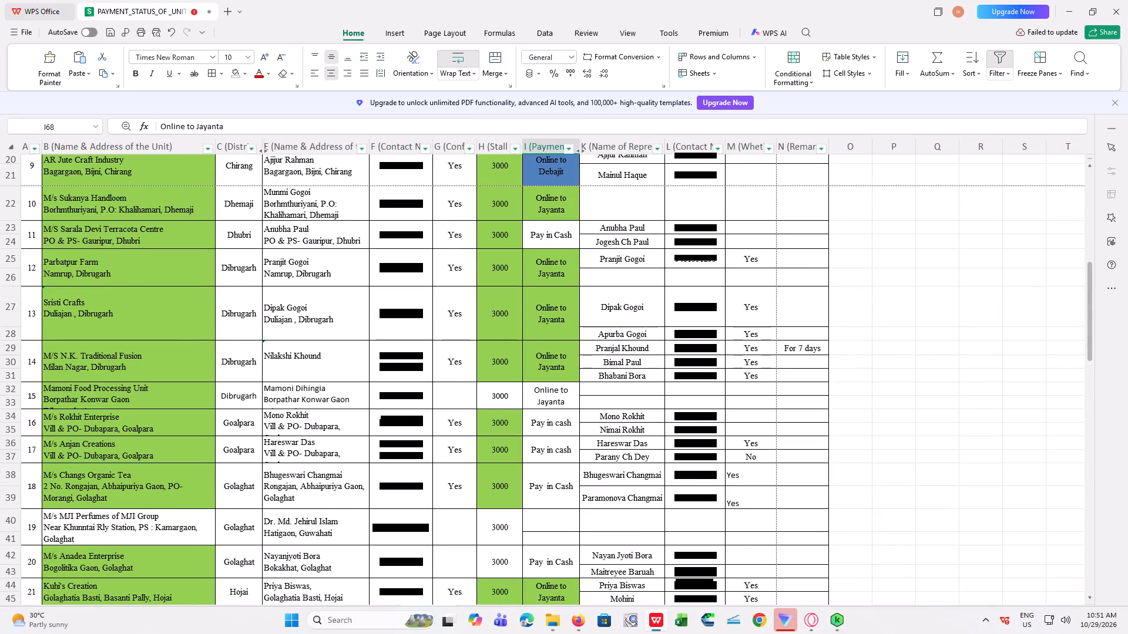
pyautogui.moveTo(12, 532); pyautogui.dragTo(16, 524)
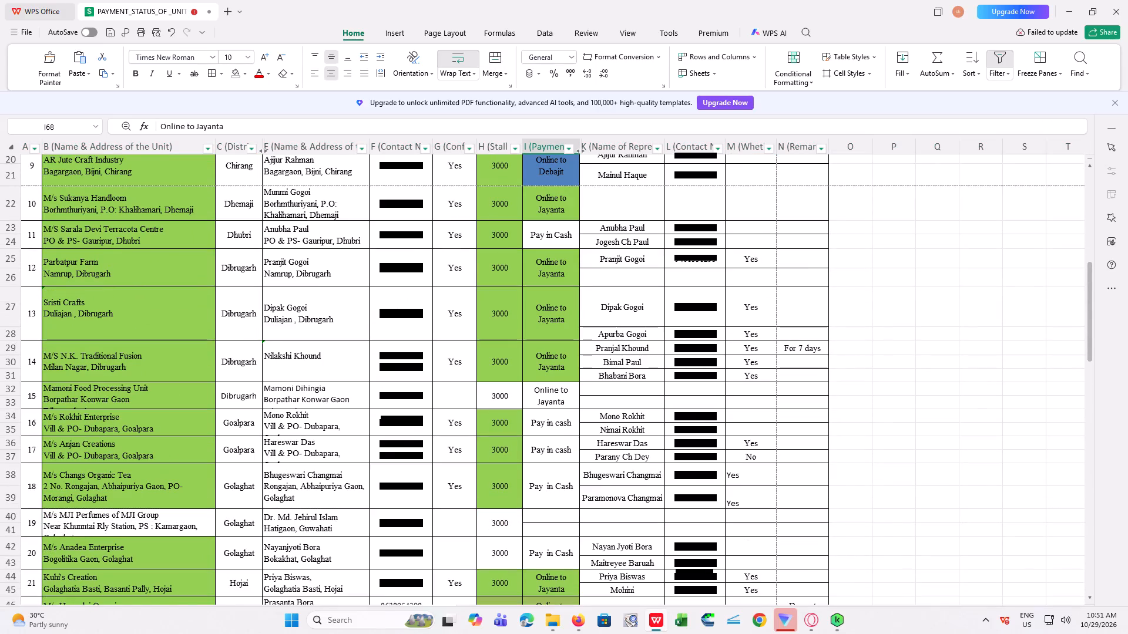
pyautogui.scroll(17, 374, 570)
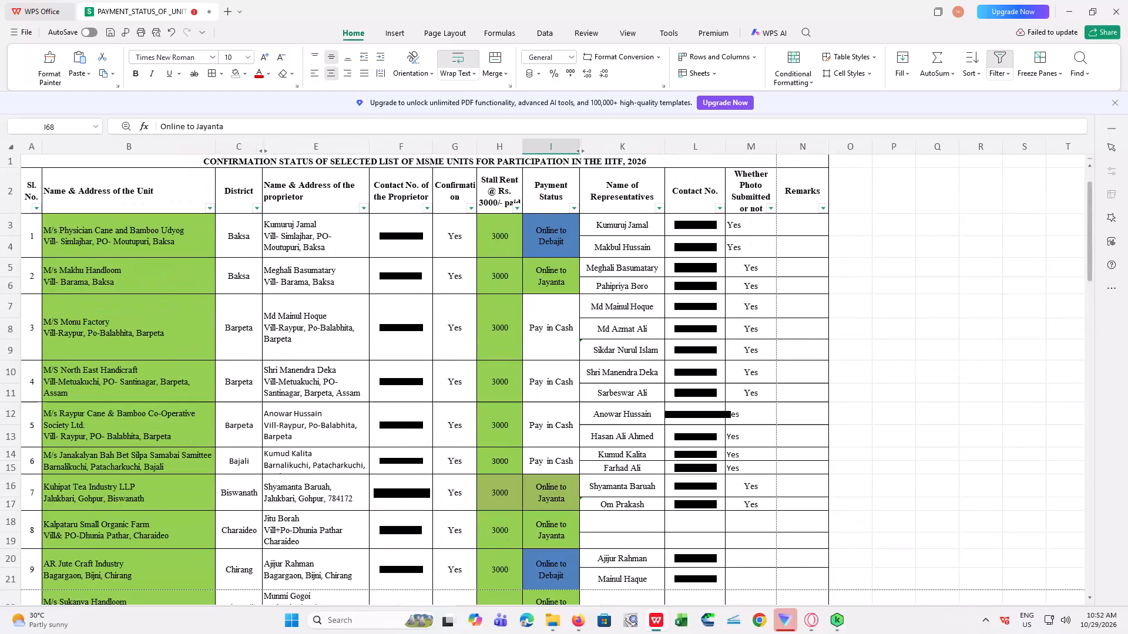
pyautogui.scroll(-2, 374, 569)
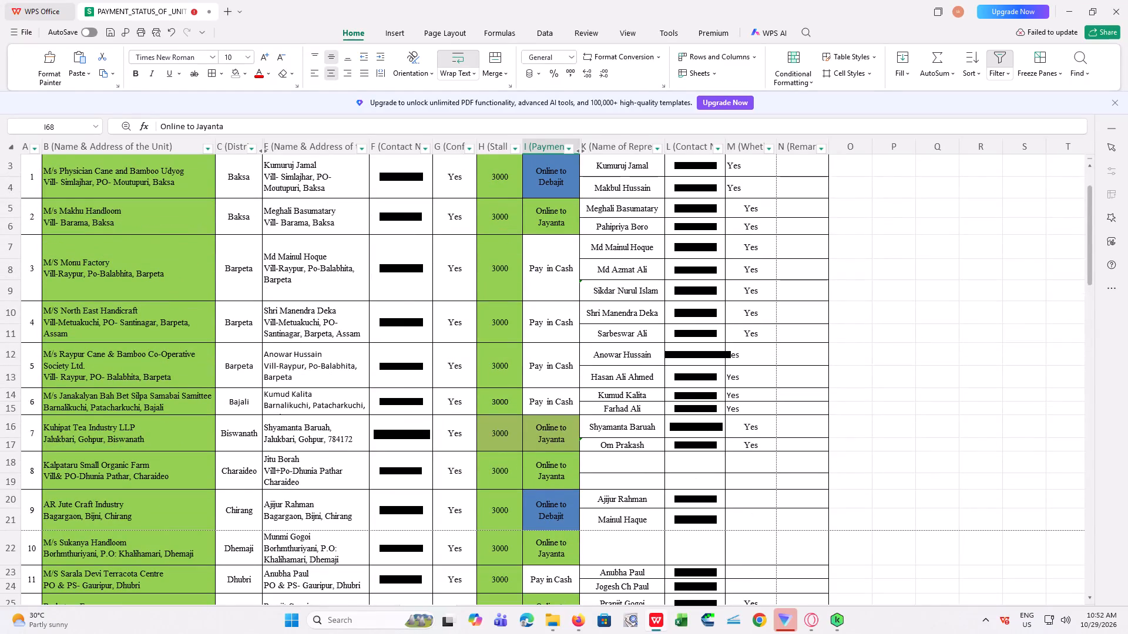
pyautogui.moveTo(12, 439); pyautogui.dragTo(16, 430)
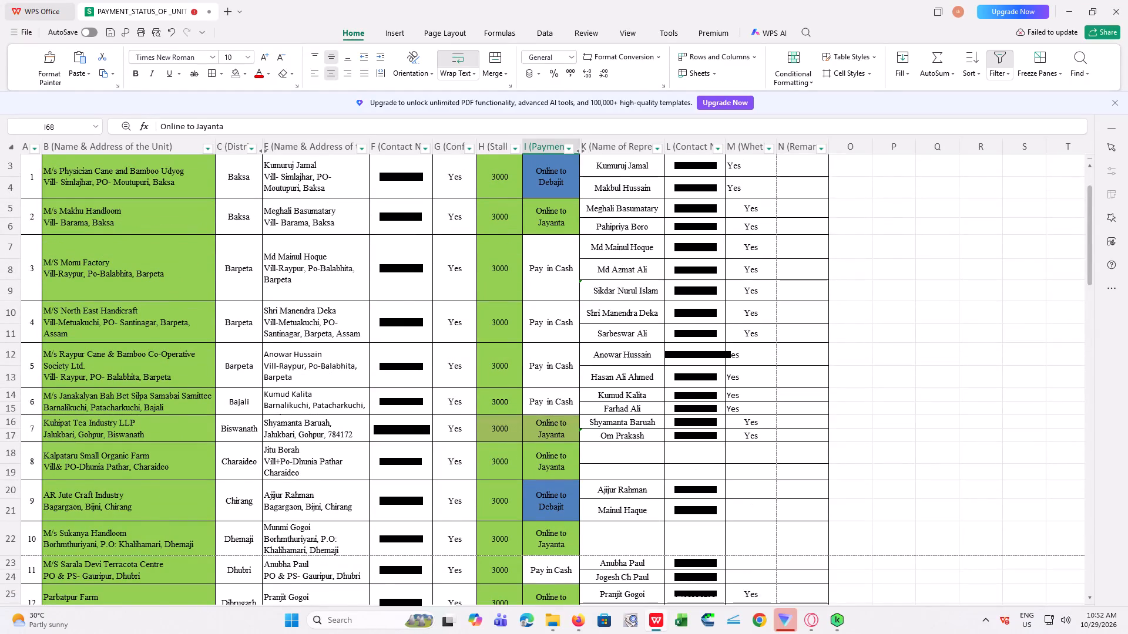
pyautogui.scroll(6, 464, 505)
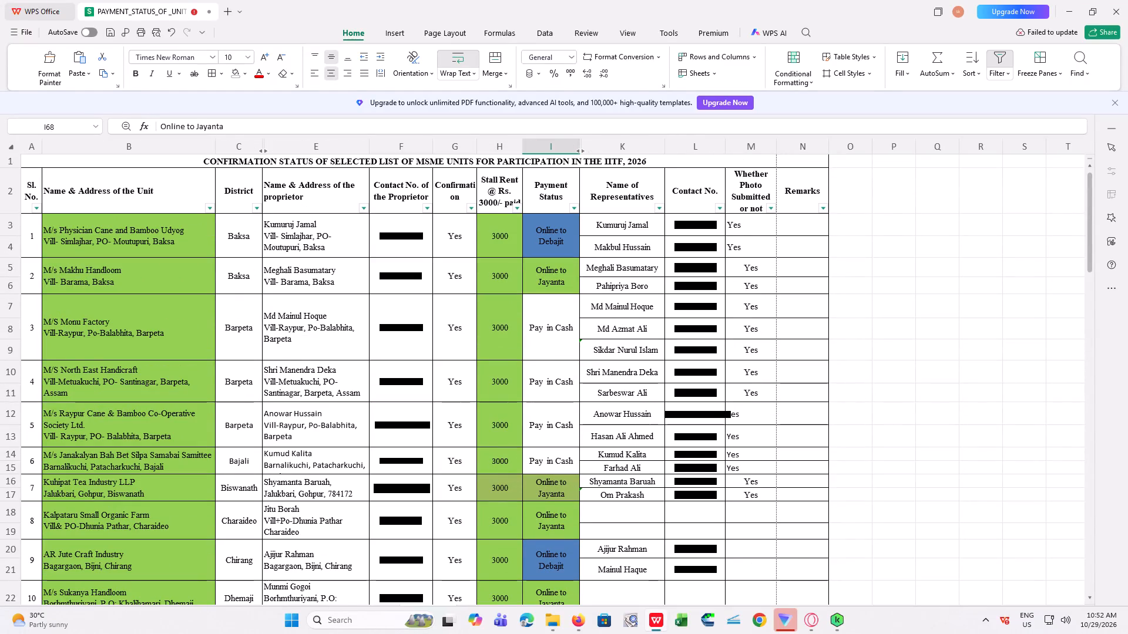
pyautogui.moveTo(18, 424); pyautogui.dragTo(16, 416)
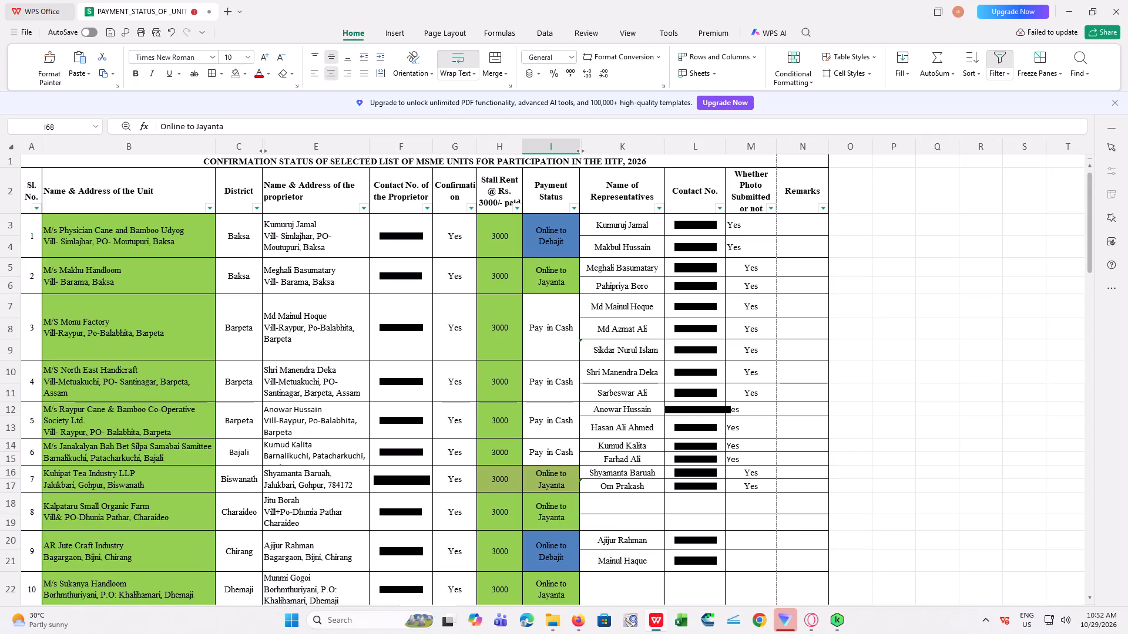
pyautogui.click(19, 384)
# Examine the row heights and page breaks down to the last table entry at row 98.
pyautogui.scroll(-5, 600, 477)
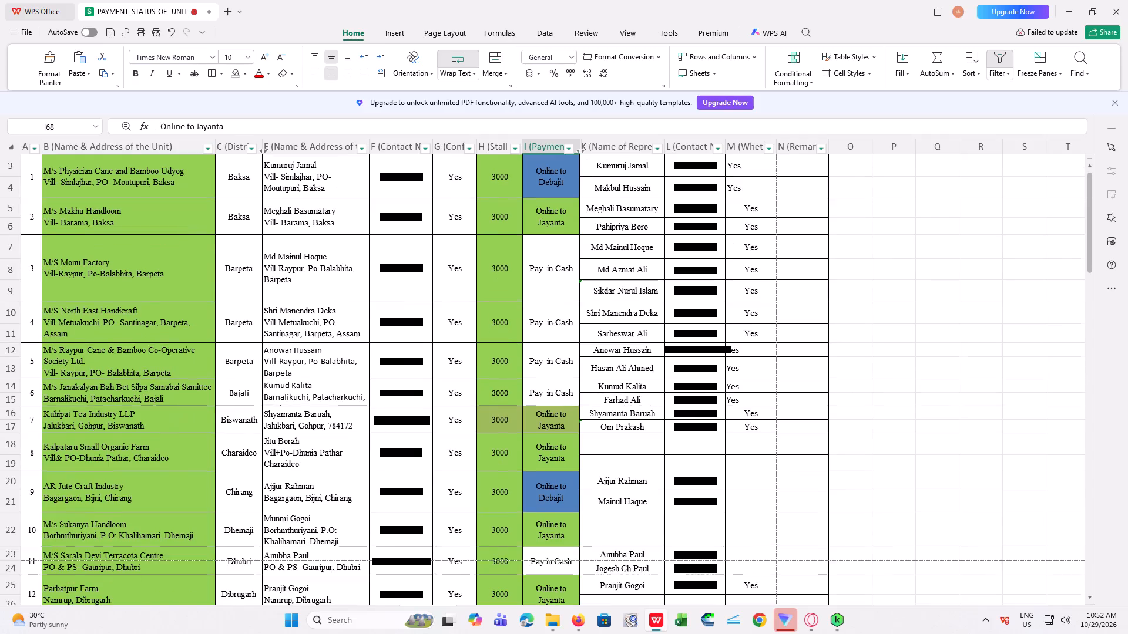
pyautogui.scroll(-20, 573, 514)
pyautogui.scroll(-8, 573, 514)
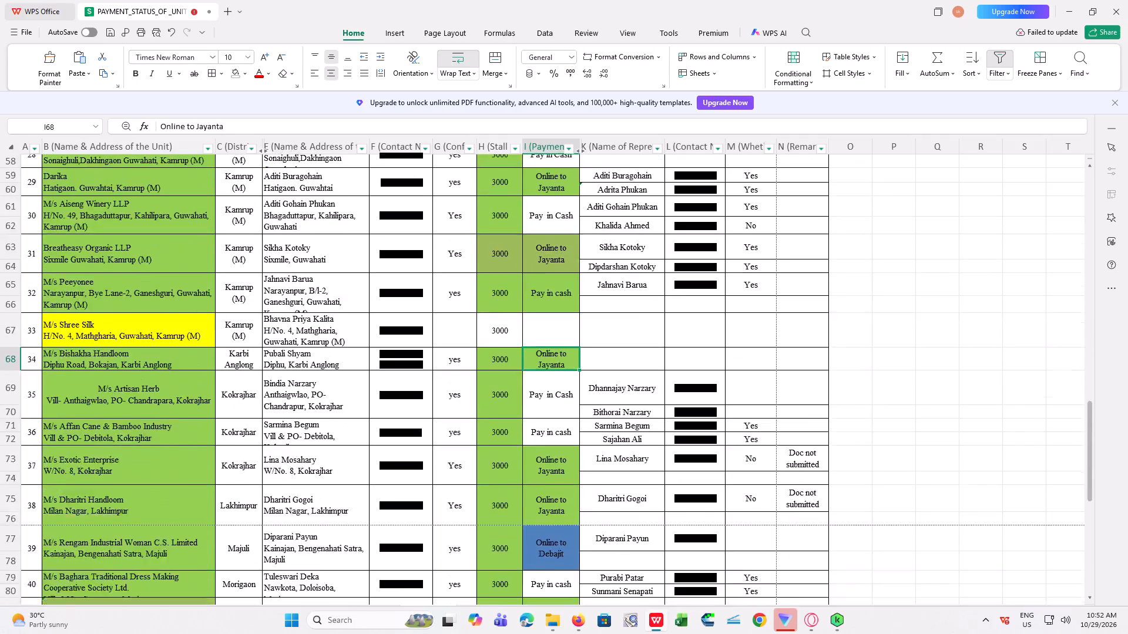
pyautogui.scroll(-16, 548, 566)
pyautogui.scroll(3, 550, 563)
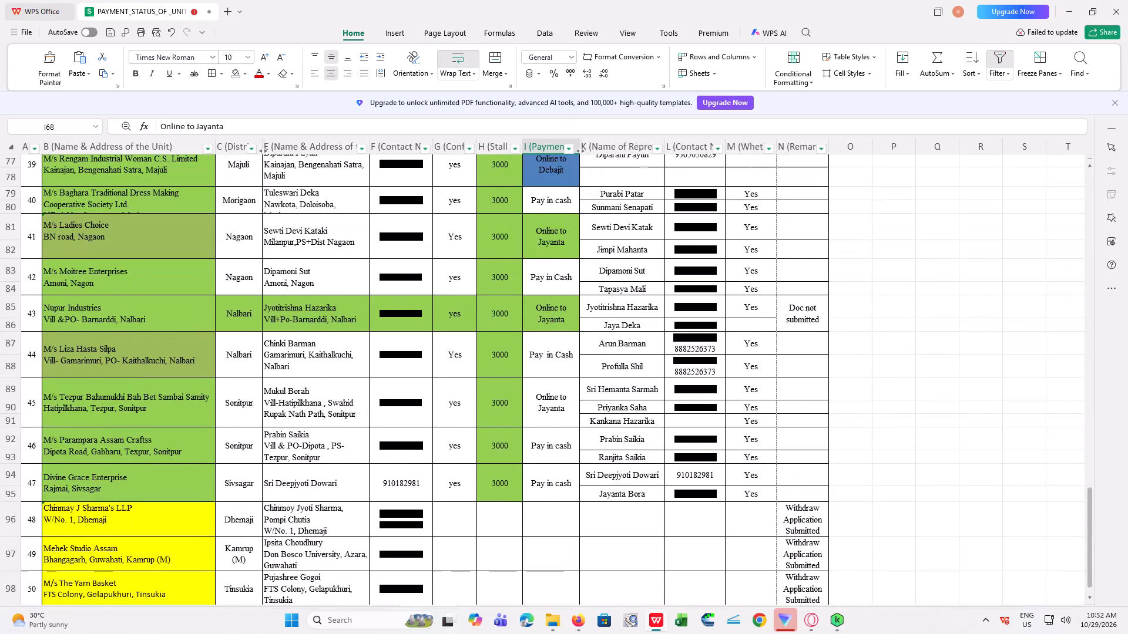
pyautogui.scroll(-3, 551, 560)
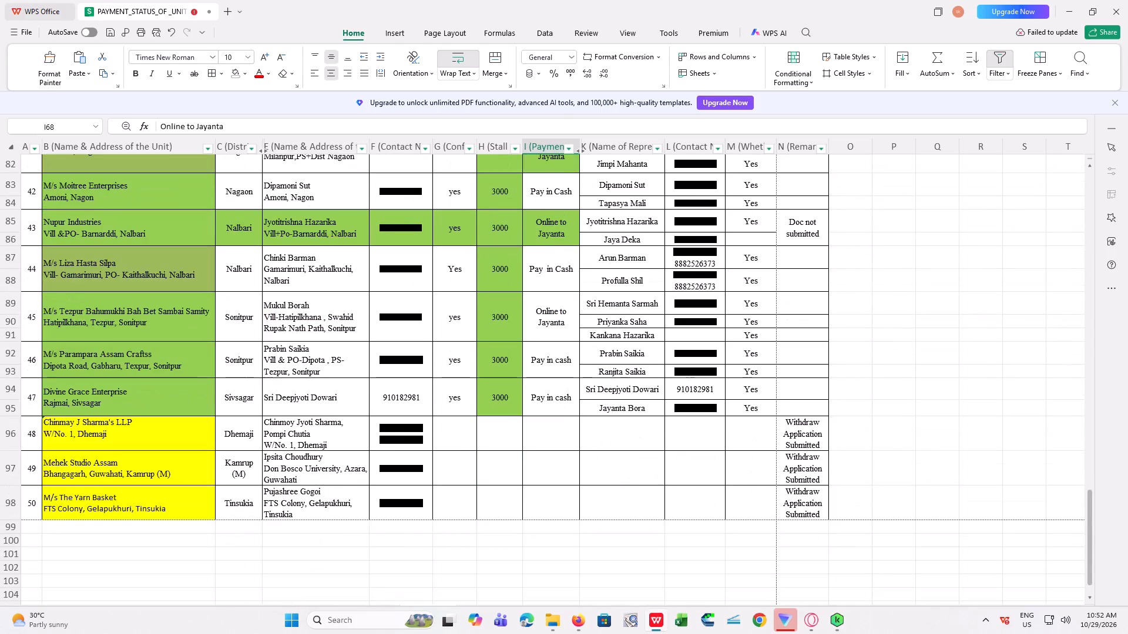
pyautogui.click(15, 520)
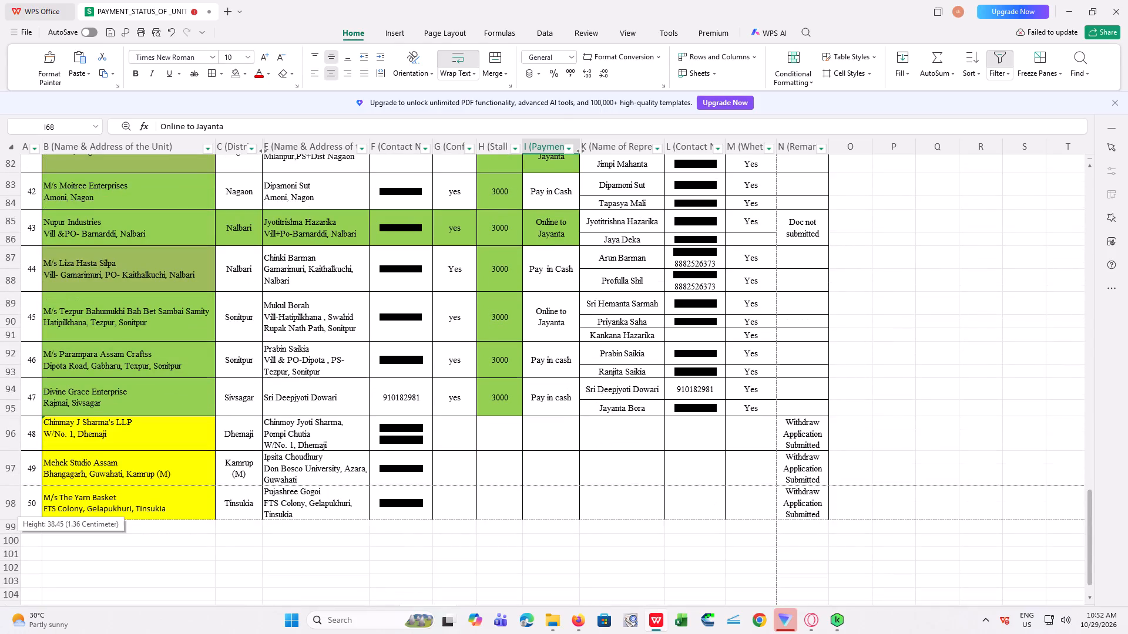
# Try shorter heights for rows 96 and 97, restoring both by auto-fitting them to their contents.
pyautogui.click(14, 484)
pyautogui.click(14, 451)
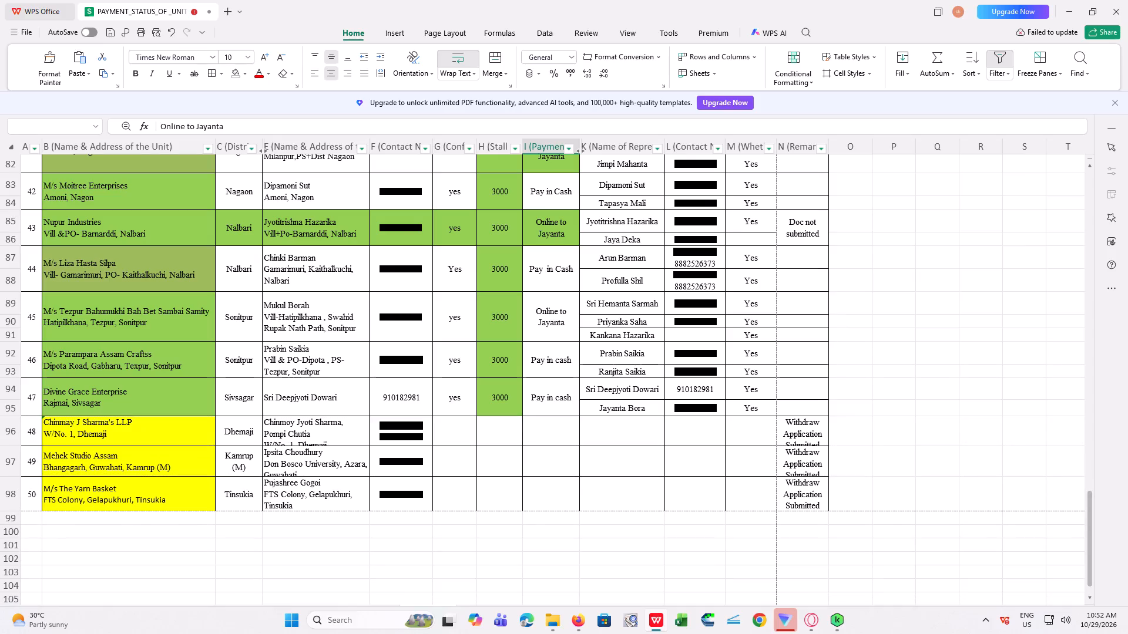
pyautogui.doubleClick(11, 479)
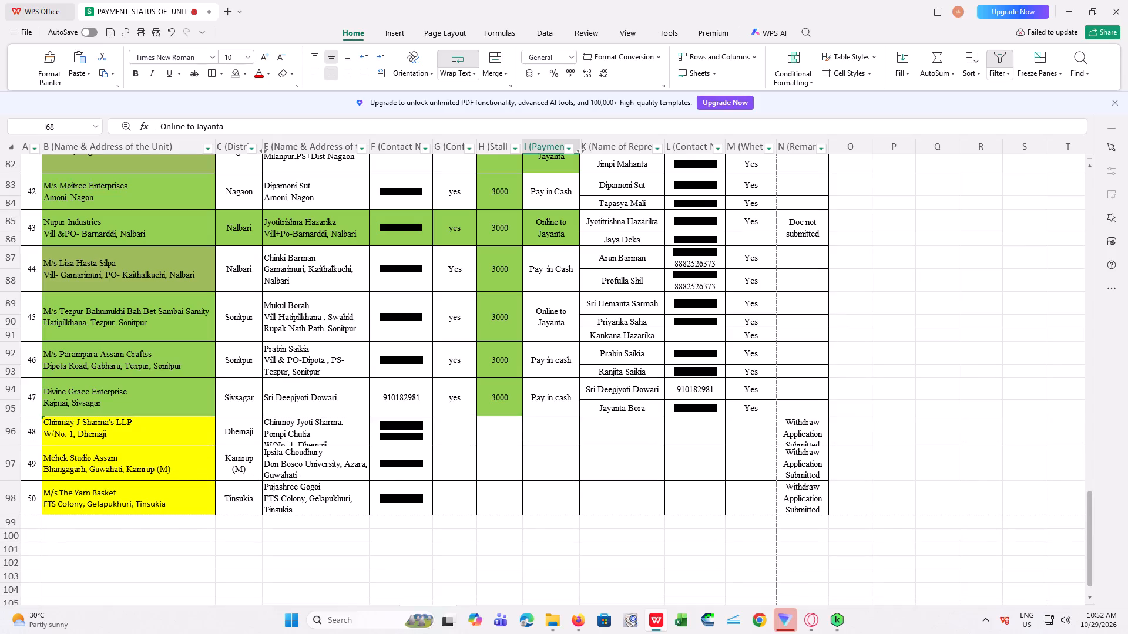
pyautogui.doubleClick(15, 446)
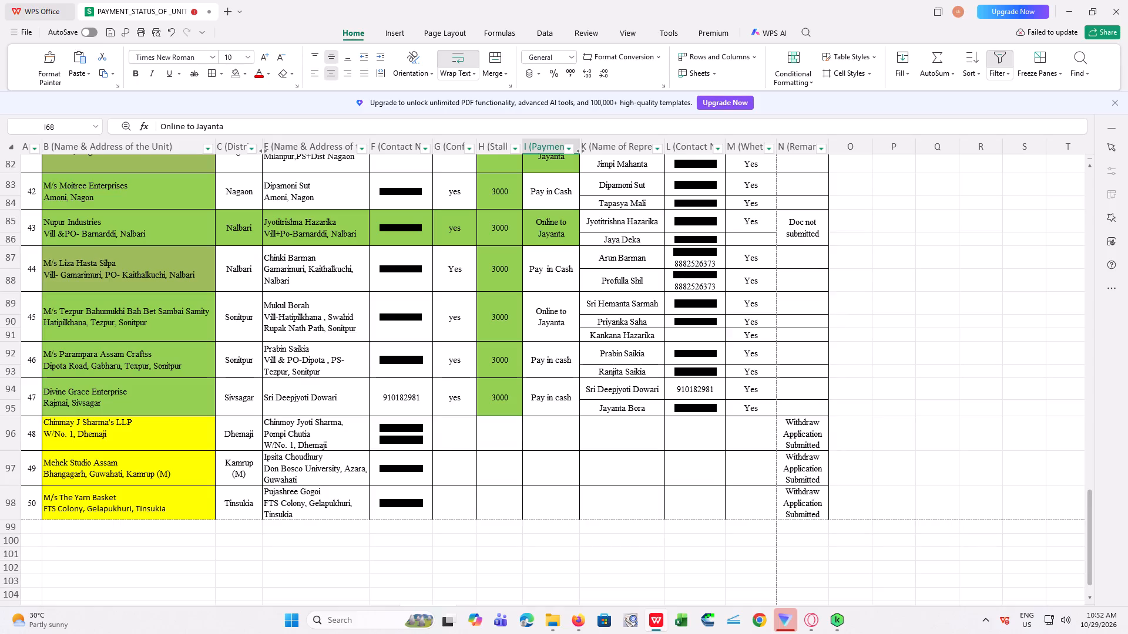
# Narrow the Payment Status column so that its "Pay in Cash" entries wrap onto two lines.
pyautogui.scroll(10, 614, 385)
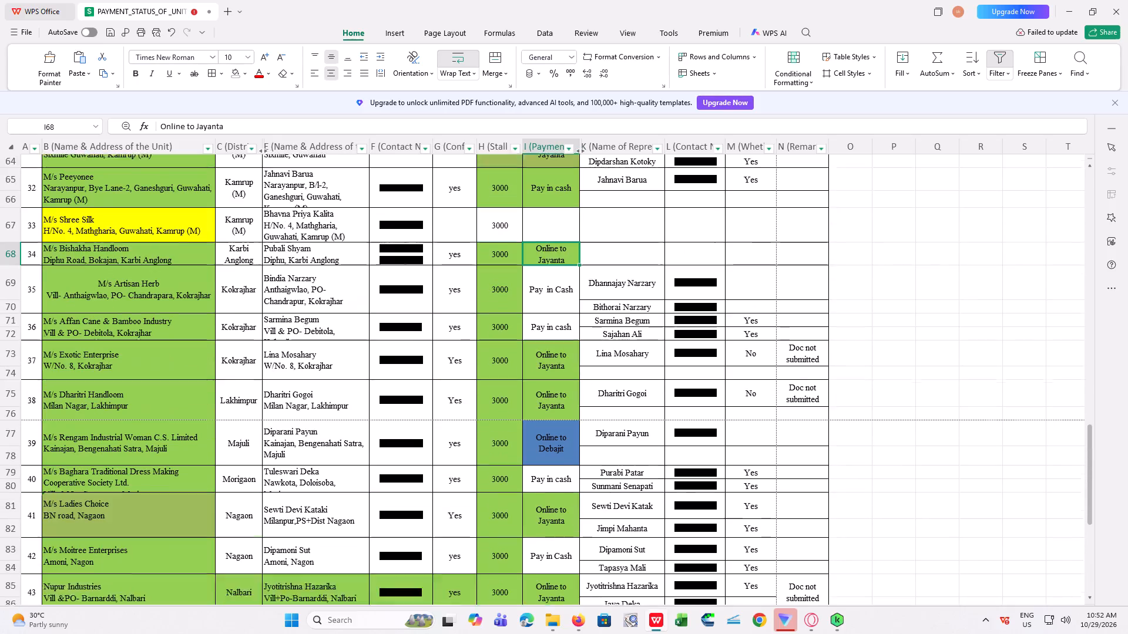
pyautogui.scroll(16, 614, 385)
pyautogui.scroll(3, 595, 306)
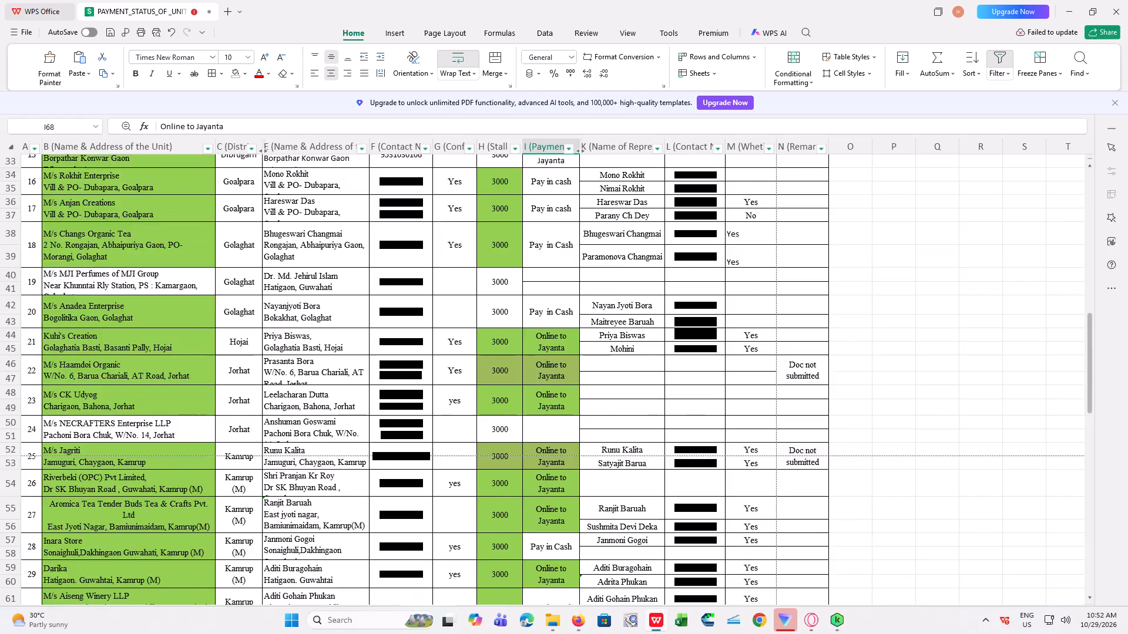
pyautogui.scroll(20, 594, 306)
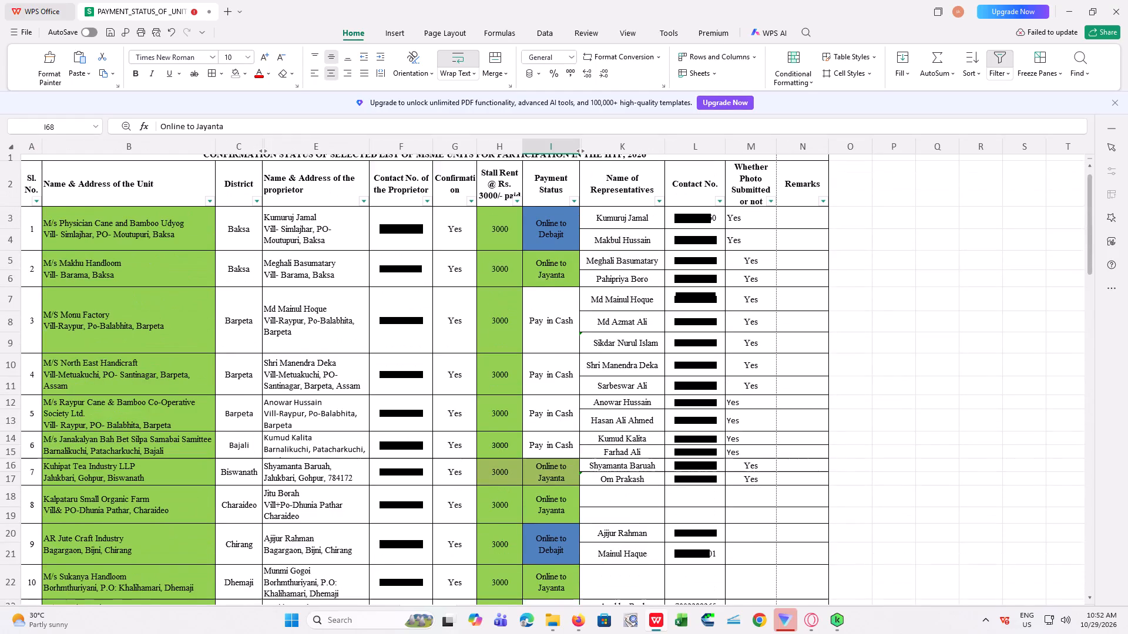
pyautogui.scroll(3, 546, 318)
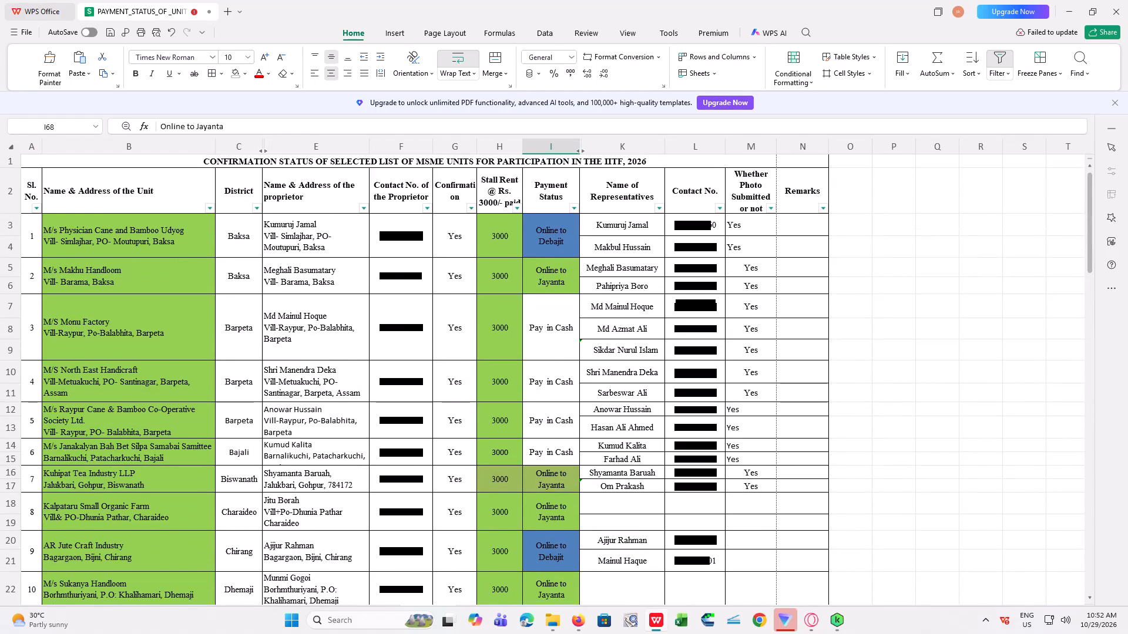
pyautogui.moveTo(580, 144); pyautogui.dragTo(569, 146)
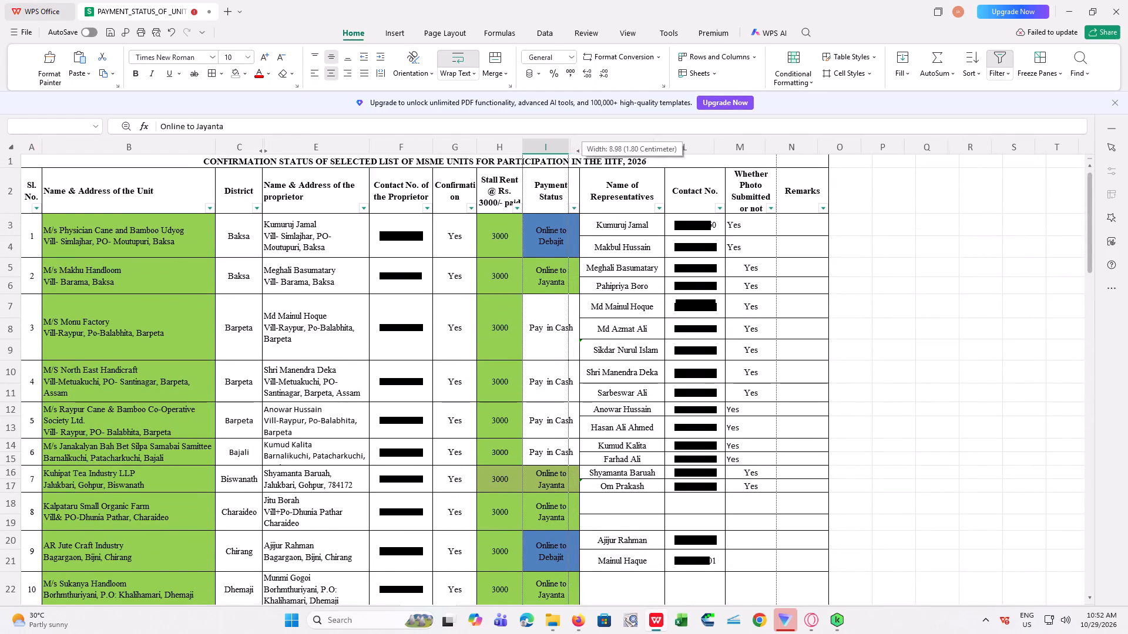
pyautogui.moveTo(569, 146); pyautogui.dragTo(566, 146)
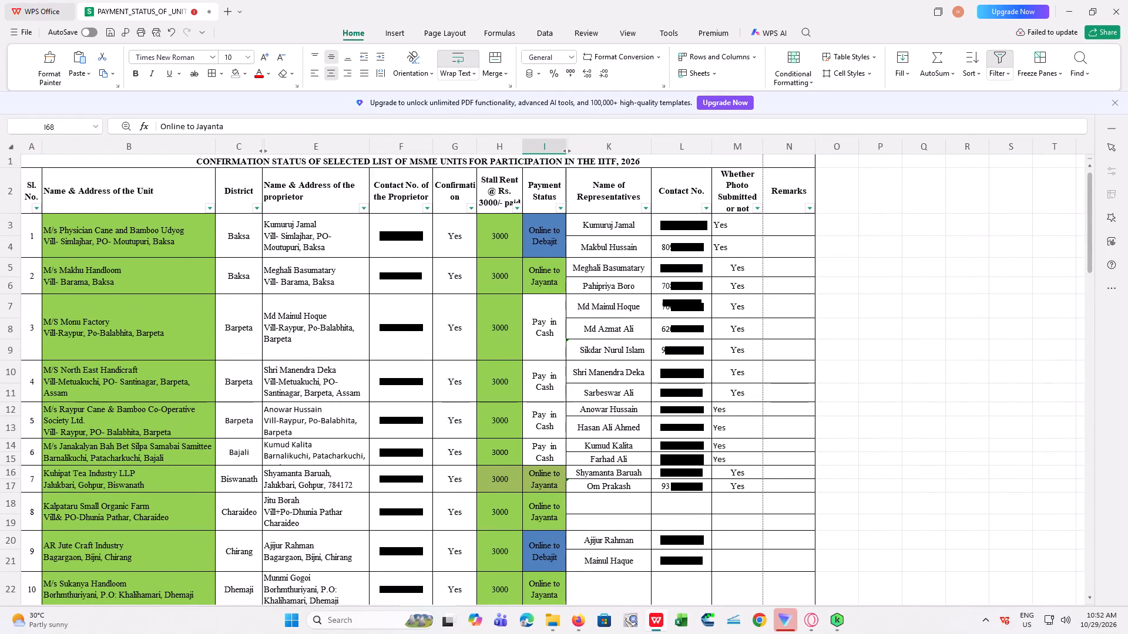
# Narrow the photo-submission column slightly and the representatives' Contact No. column to just wide enough for its numbers.
pyautogui.scroll(-4, 546, 447)
pyautogui.scroll(7, 547, 450)
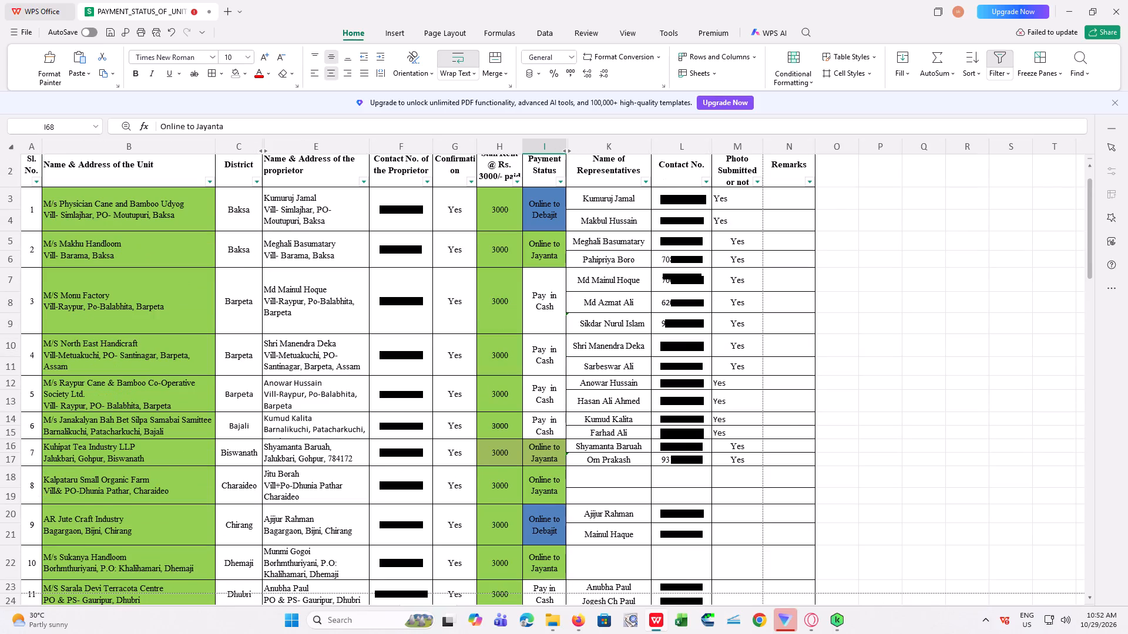
pyautogui.click(761, 153)
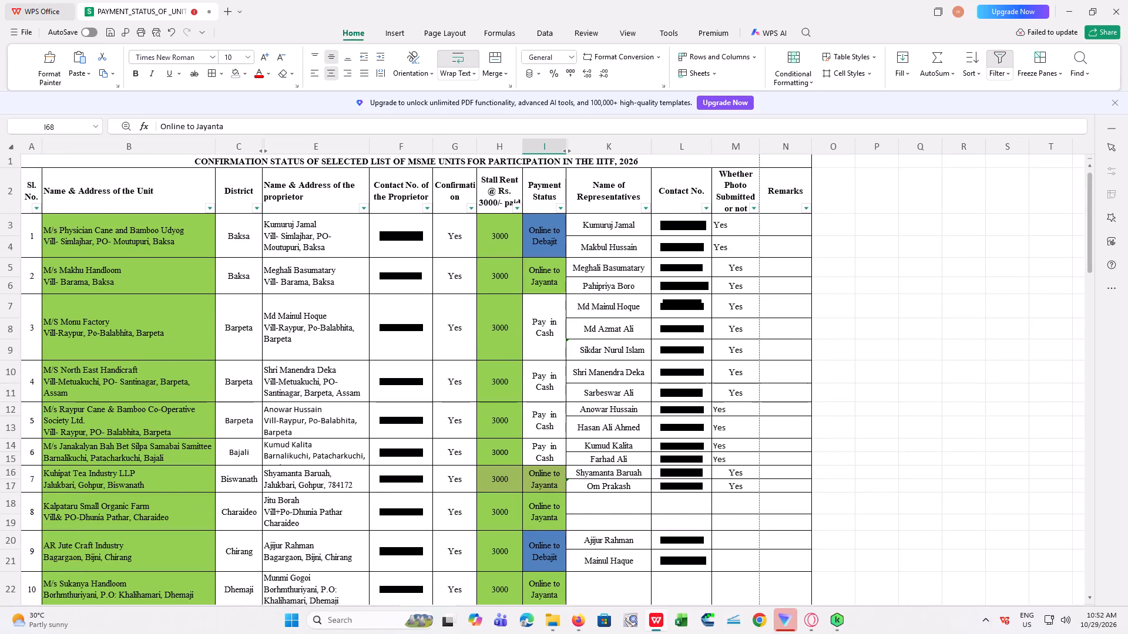
pyautogui.click(759, 152)
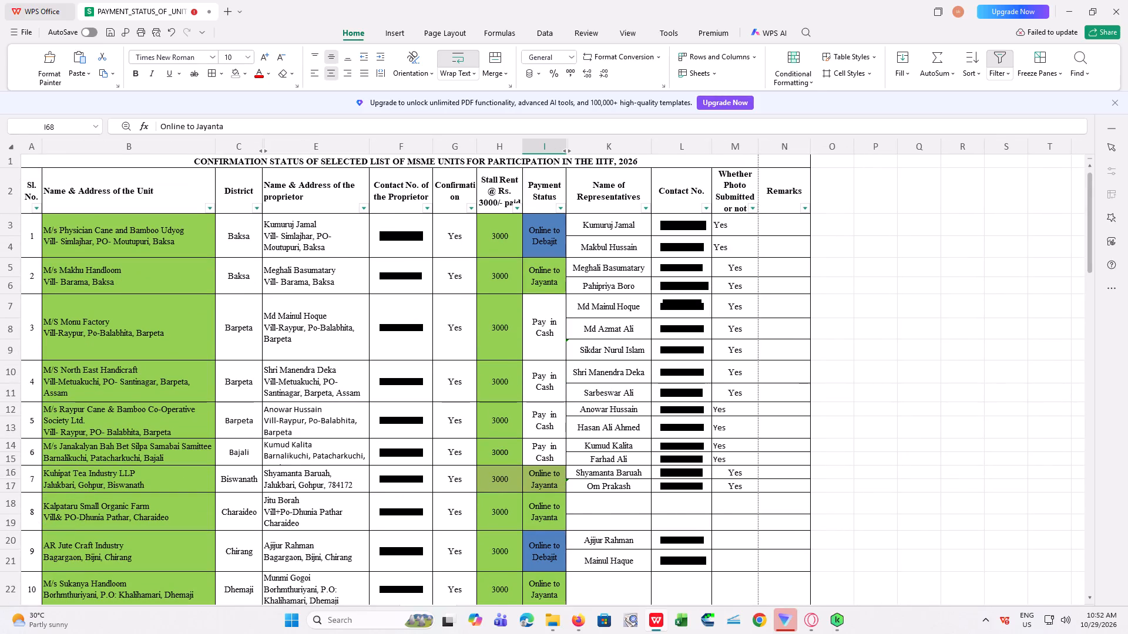
pyautogui.moveTo(711, 146); pyautogui.dragTo(706, 147)
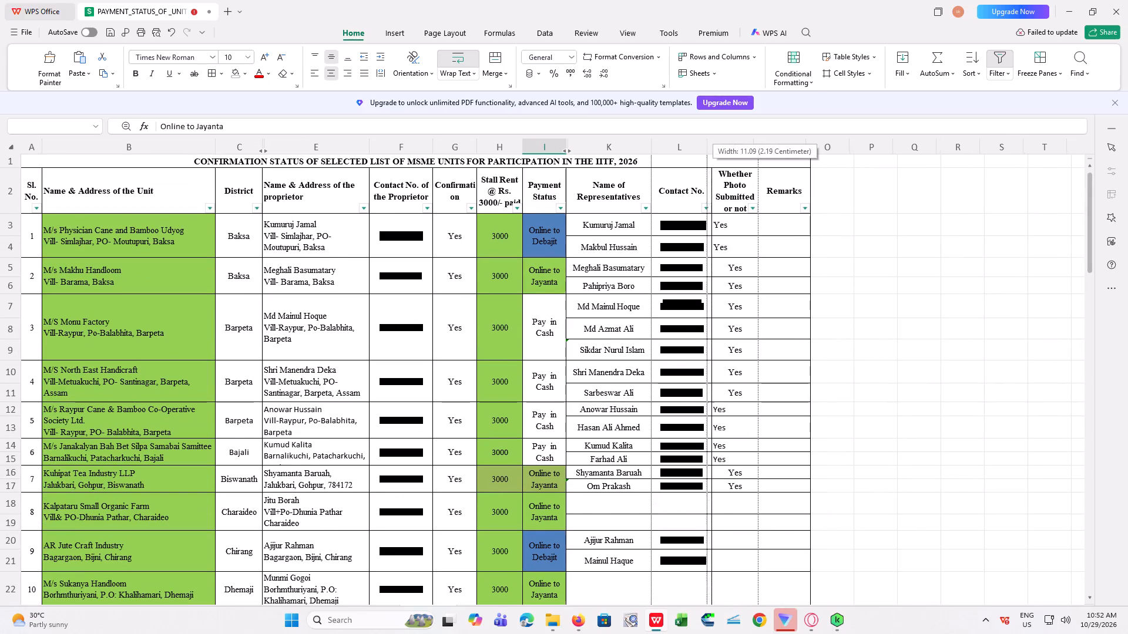
pyautogui.moveTo(706, 147); pyautogui.dragTo(696, 150)
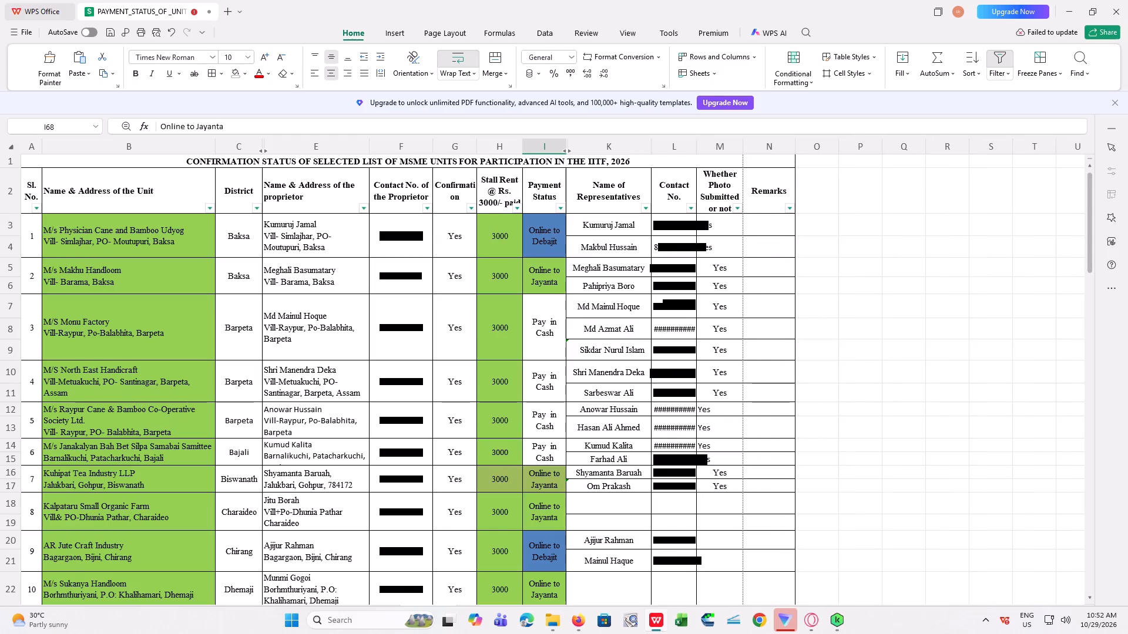
pyautogui.moveTo(696, 149); pyautogui.dragTo(701, 150)
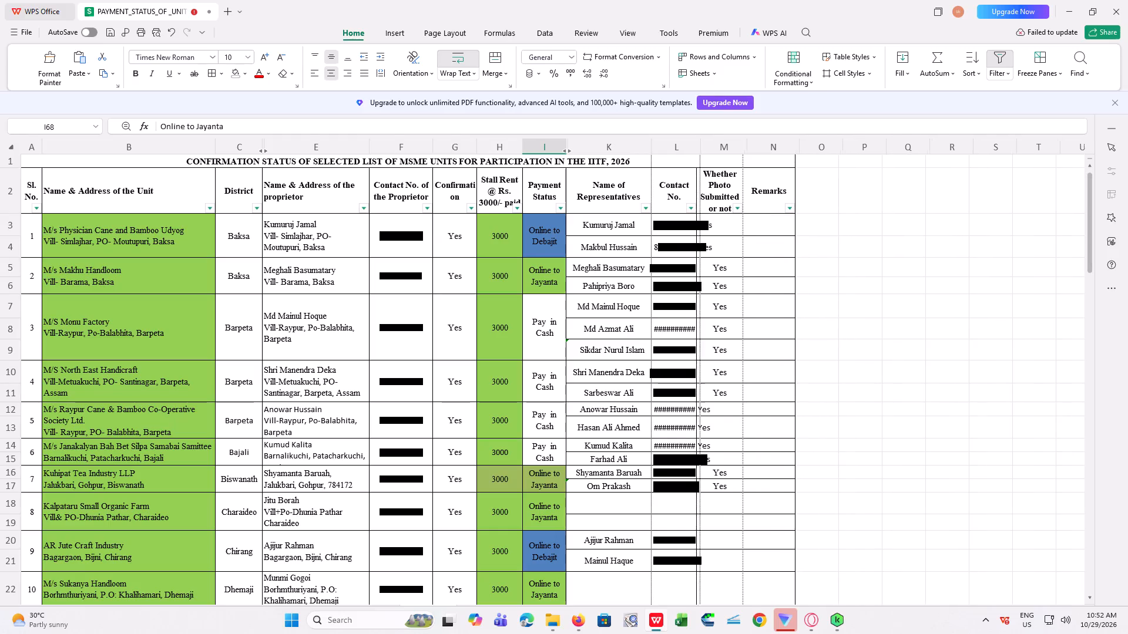
pyautogui.moveTo(701, 150); pyautogui.dragTo(703, 150)
# Set the worksheet's print scaling to 95%.
pyautogui.scroll(-3, 736, 417)
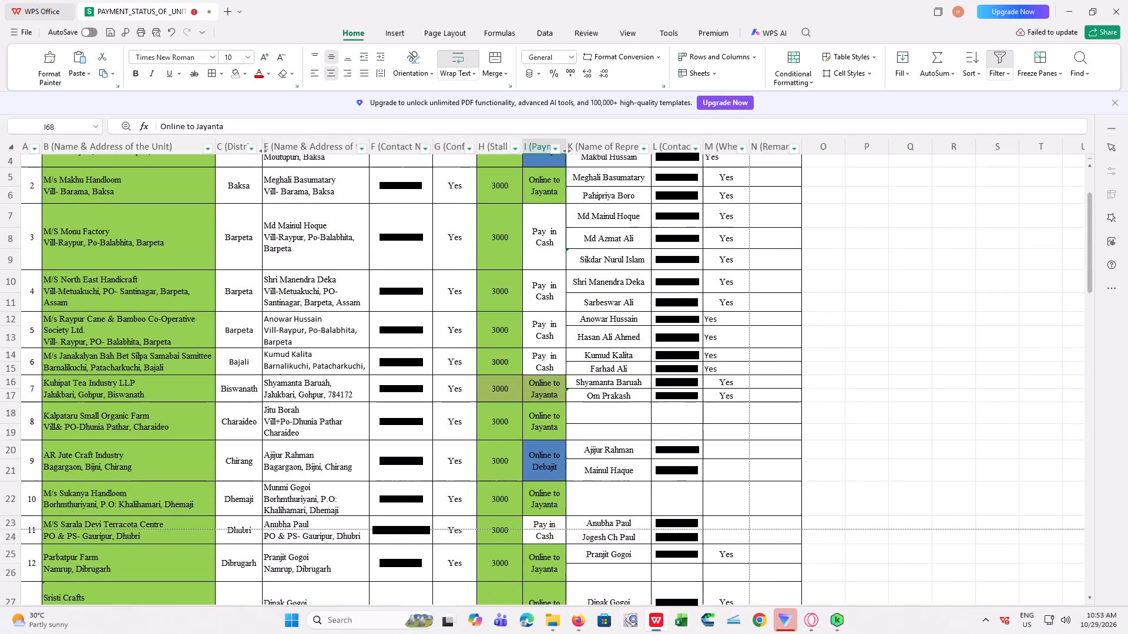
pyautogui.scroll(-7, 736, 431)
pyautogui.scroll(8, 742, 440)
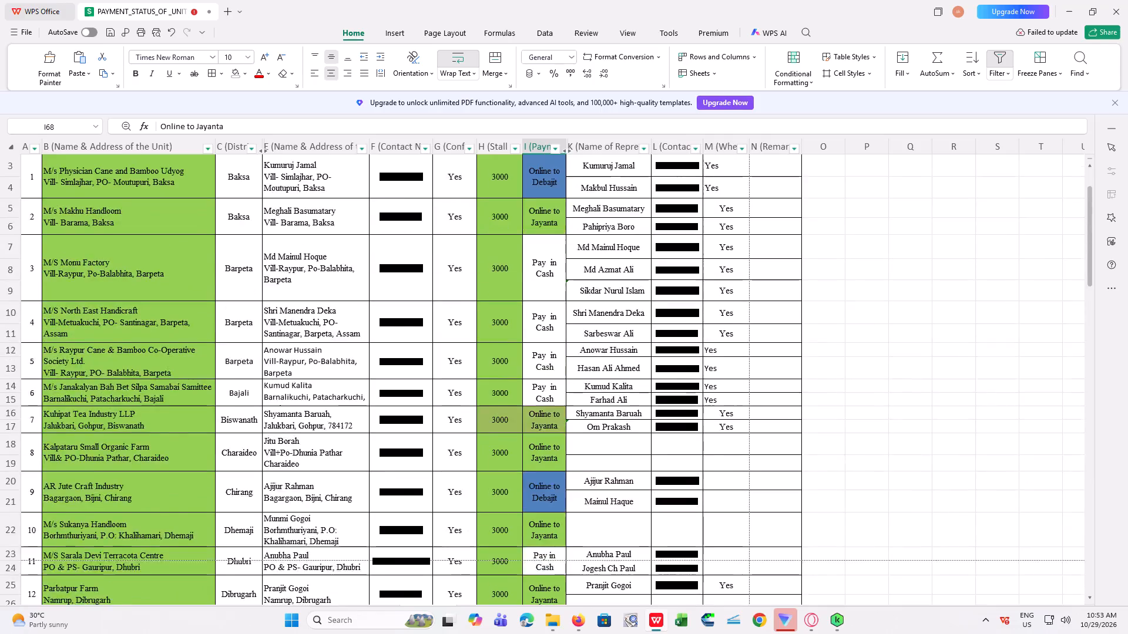
pyautogui.scroll(6, 758, 429)
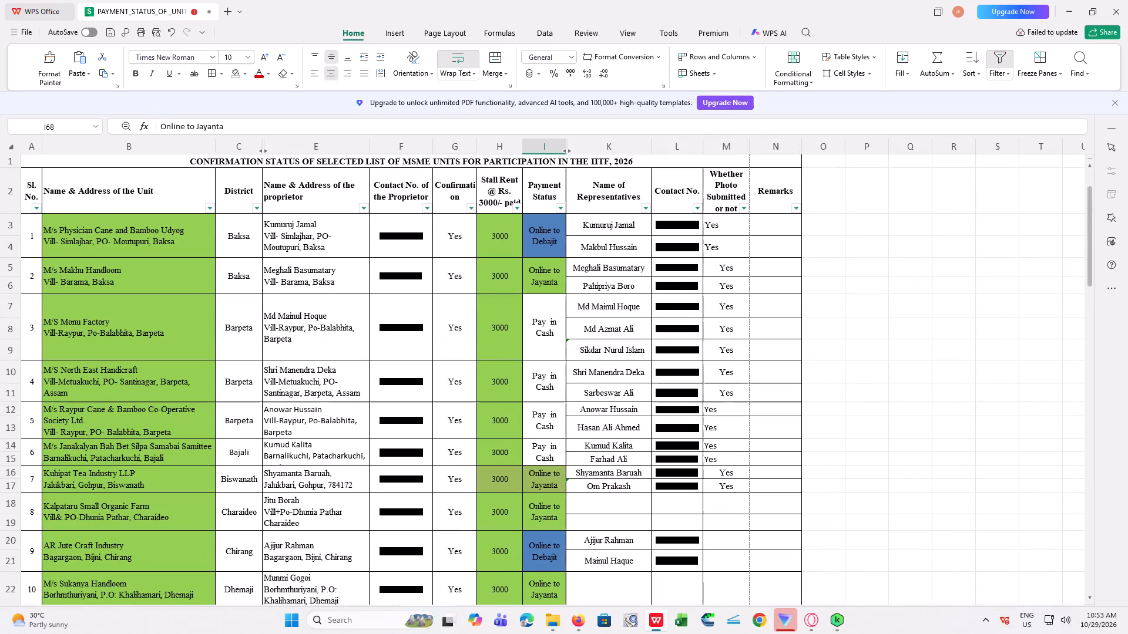
pyautogui.click(775, 149)
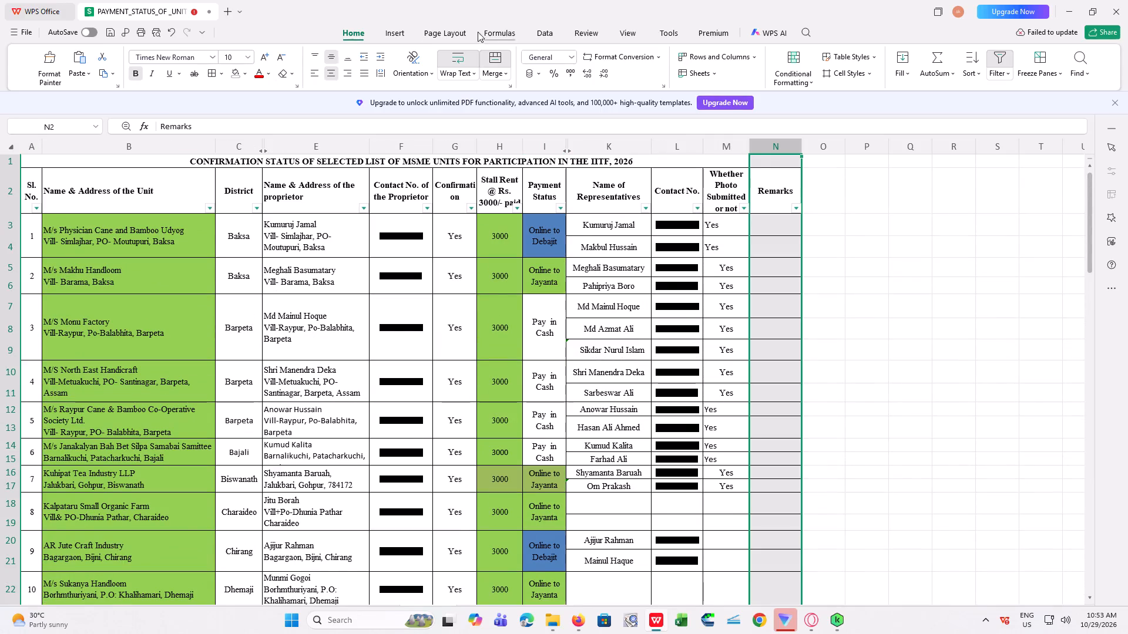
pyautogui.click(450, 31)
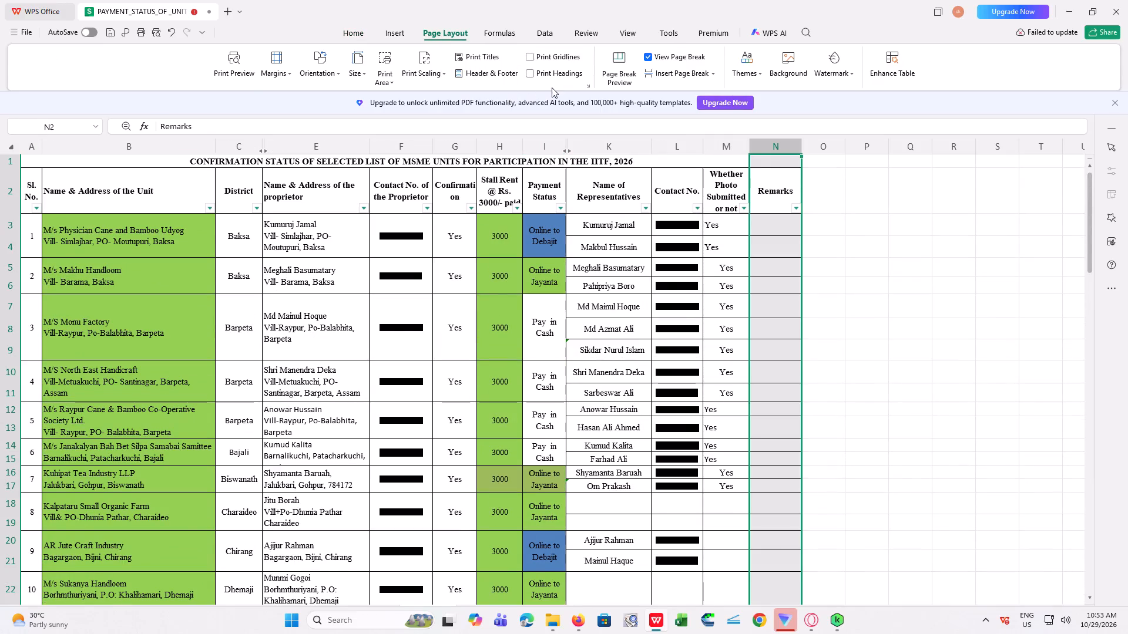
pyautogui.click(442, 76)
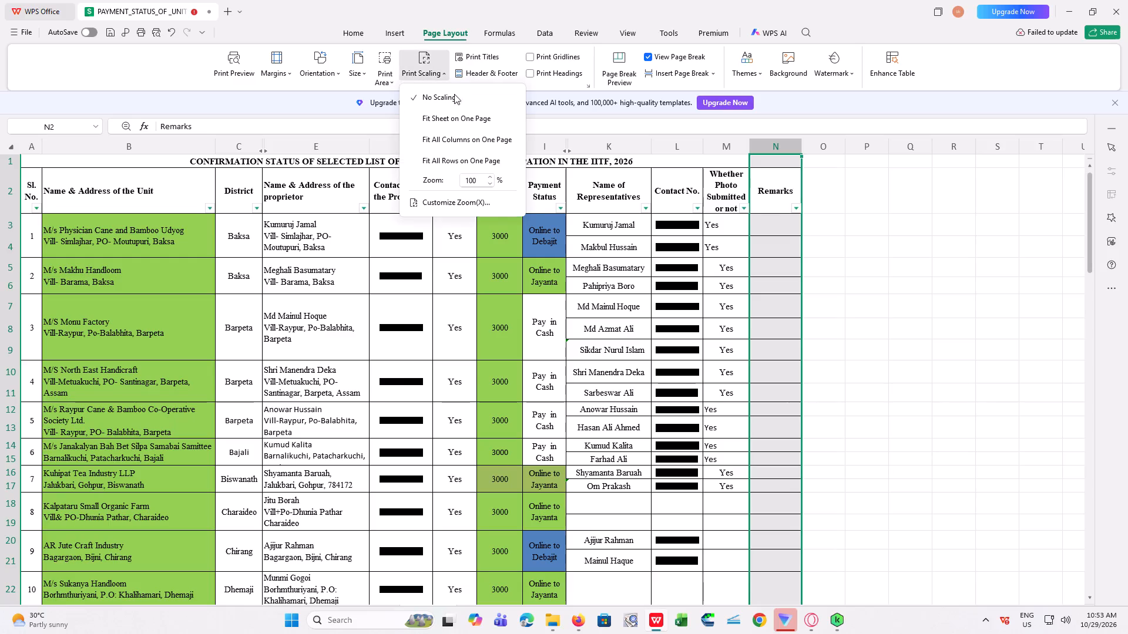
pyautogui.click(491, 184)
pyautogui.click(907, 211)
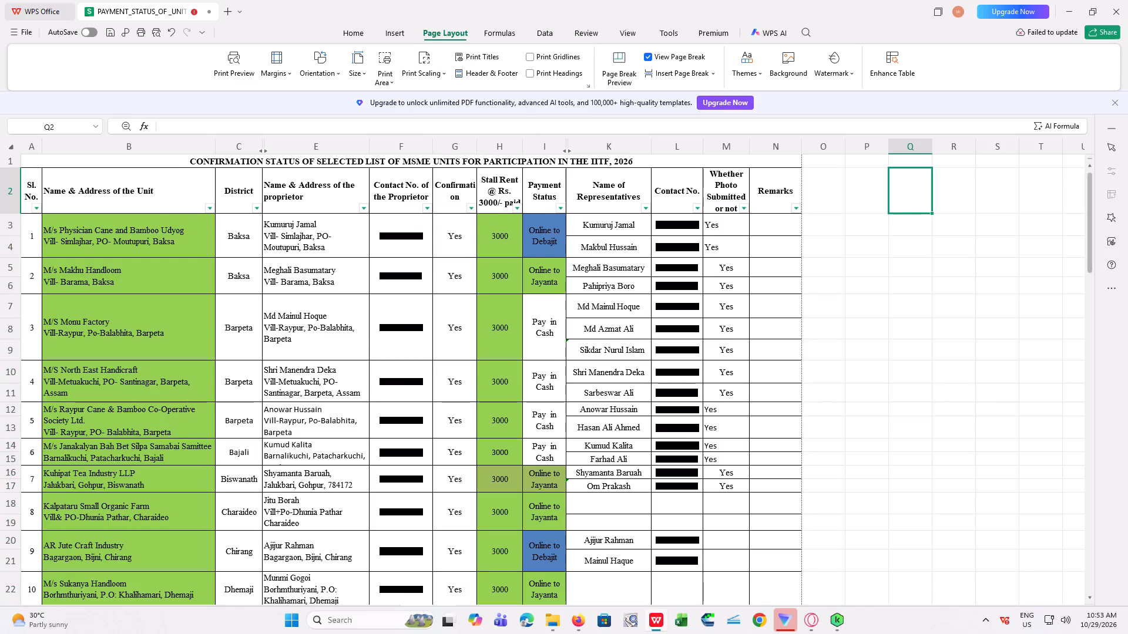
# Check where the page breaks fall down the table and open the print preview of the sheet.
pyautogui.scroll(2, 465, 314)
pyautogui.scroll(-8, 329, 402)
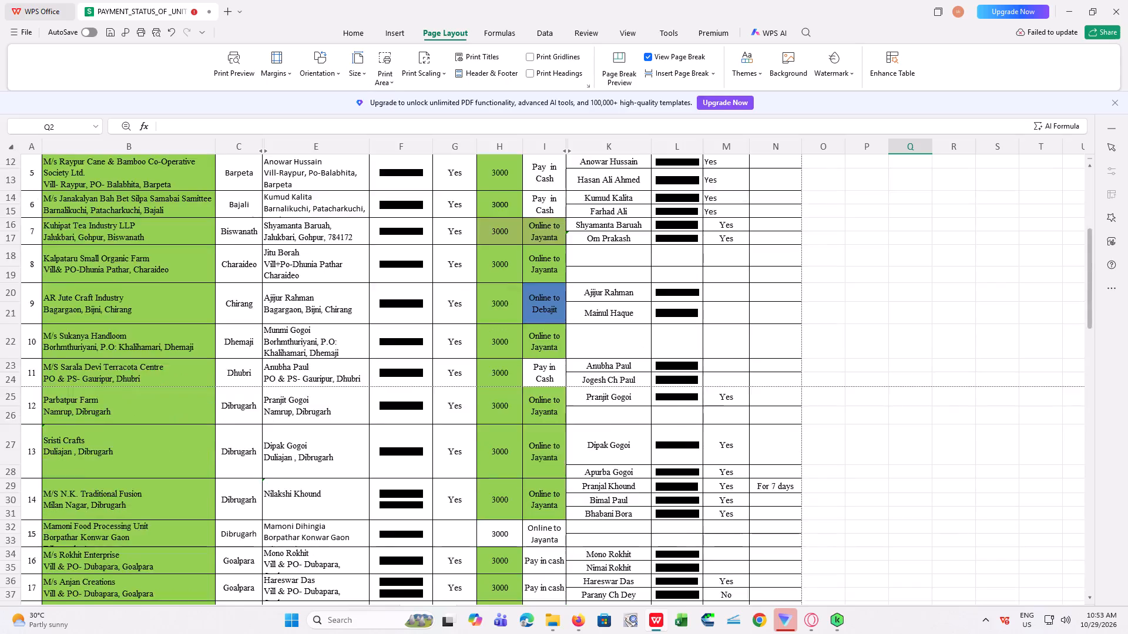
pyautogui.scroll(-20, 339, 412)
pyautogui.scroll(-10, 339, 412)
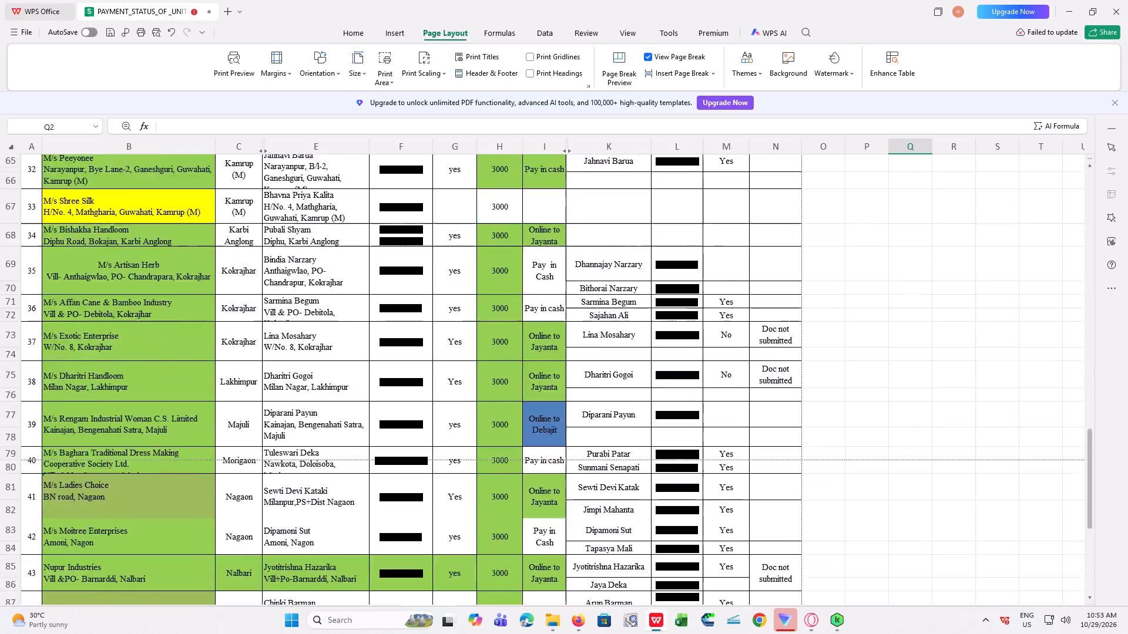
pyautogui.scroll(-11, 350, 417)
pyautogui.scroll(6, 350, 417)
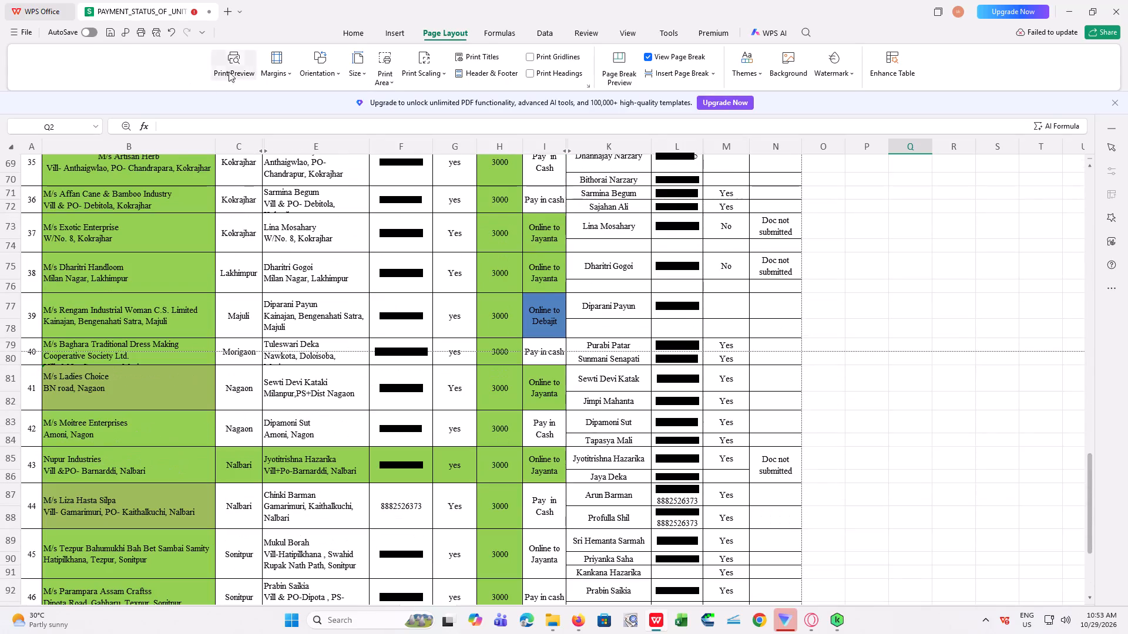
pyautogui.click(229, 57)
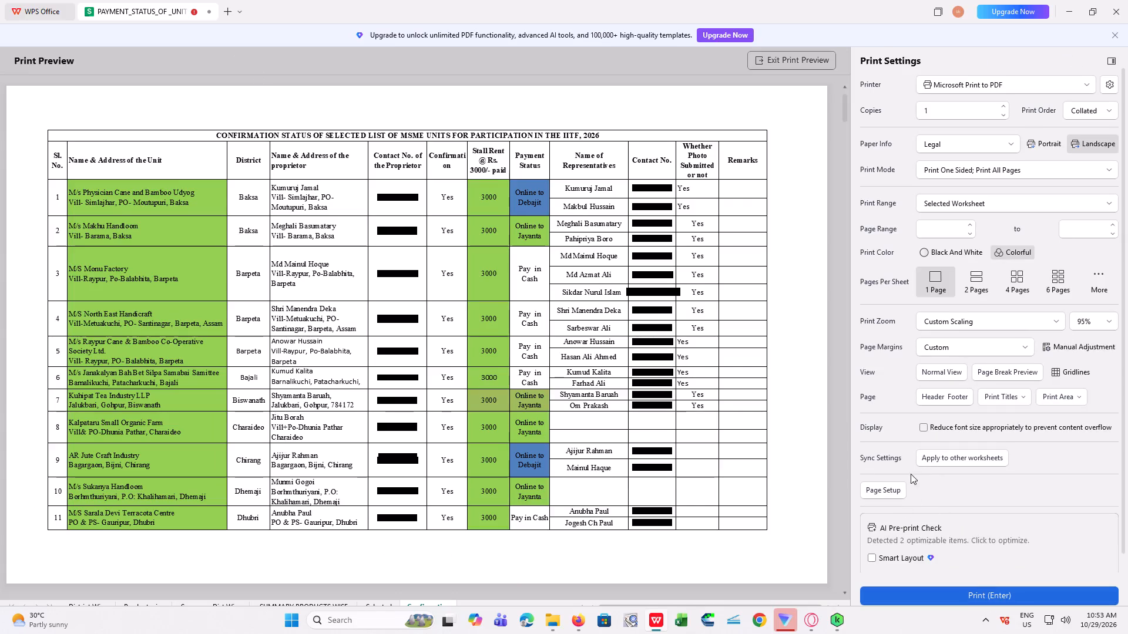
# Set the page margins to 0.50 top, 0.20 left and right, and 0.25 bottom, and centre the table horizontally and vertically.
pyautogui.click(882, 485)
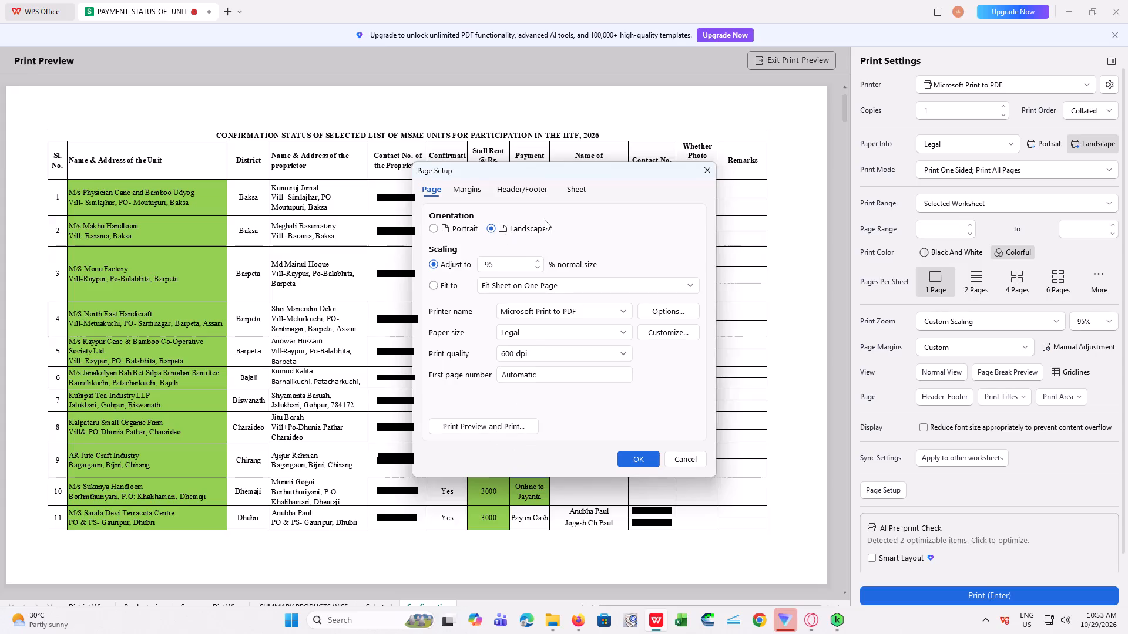
pyautogui.click(464, 187)
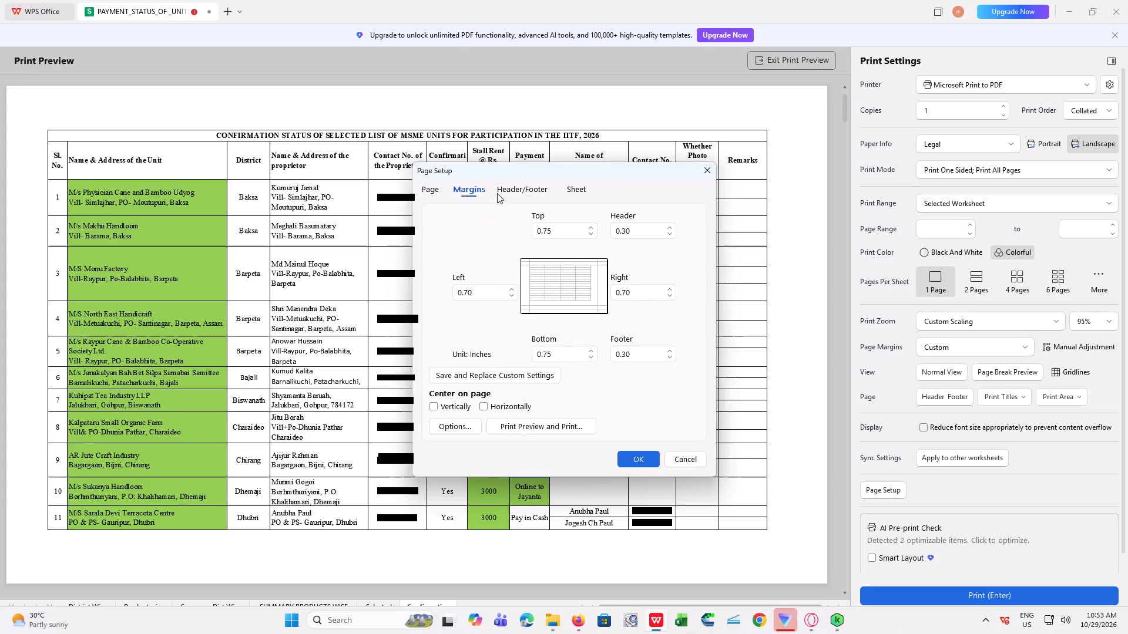
pyautogui.doubleClick(588, 235)
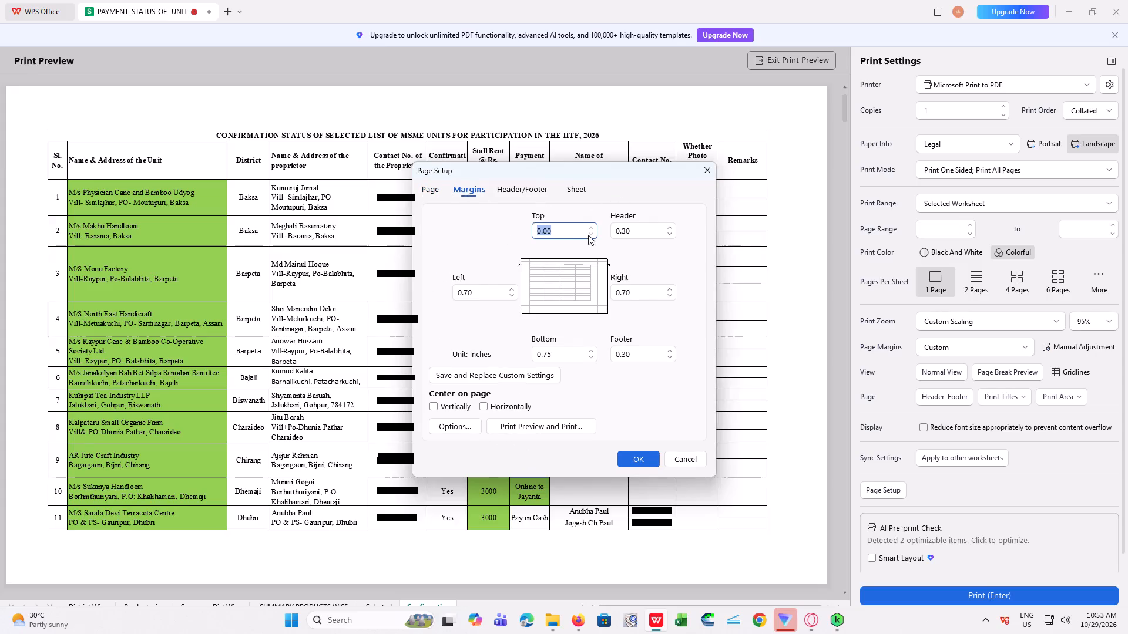
pyautogui.click(592, 228)
pyautogui.click(510, 297)
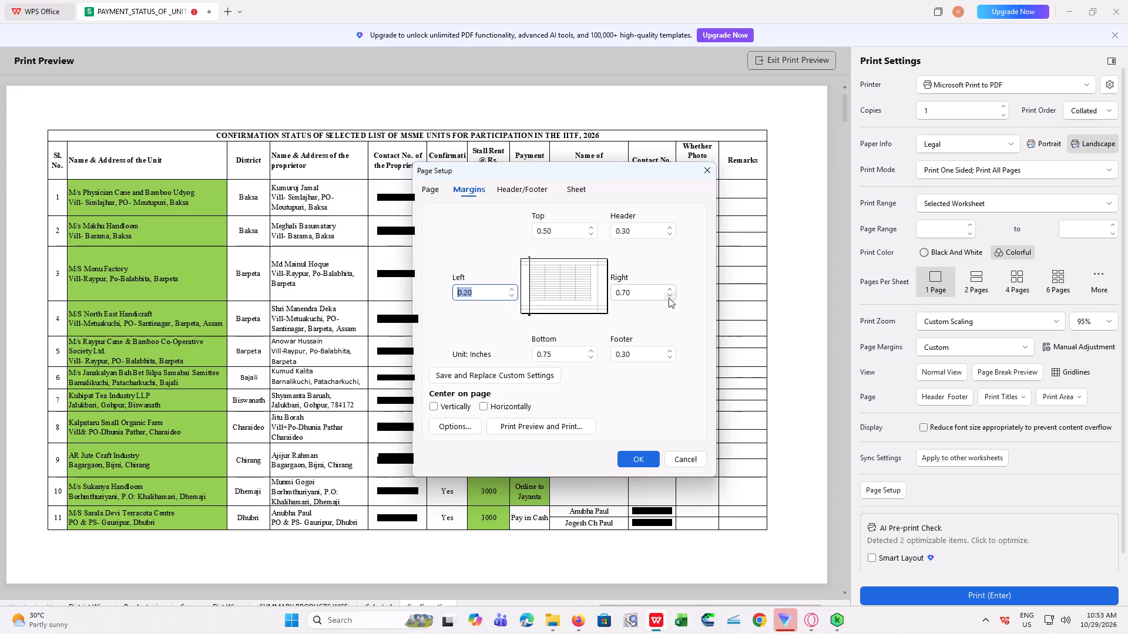
pyautogui.click(669, 298)
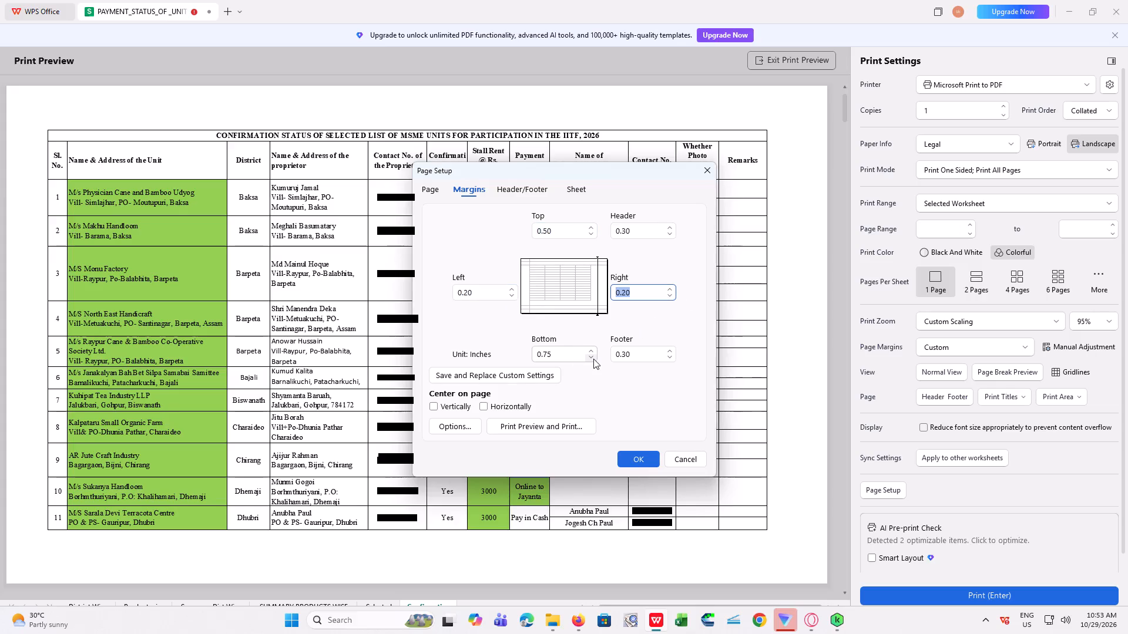
pyautogui.click(593, 359)
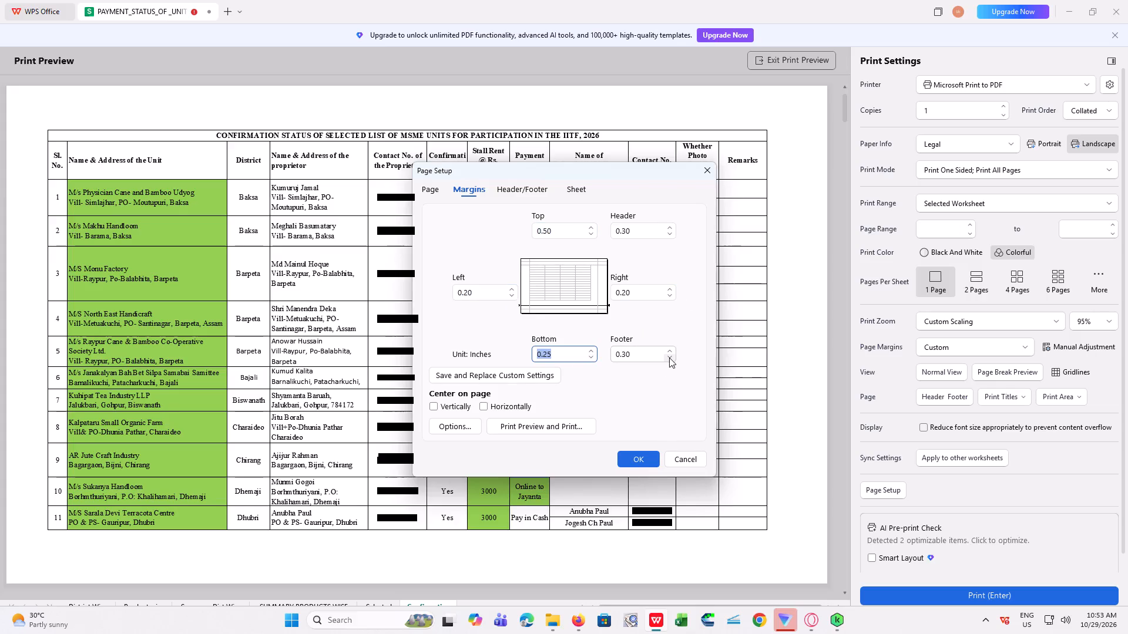
pyautogui.click(668, 350)
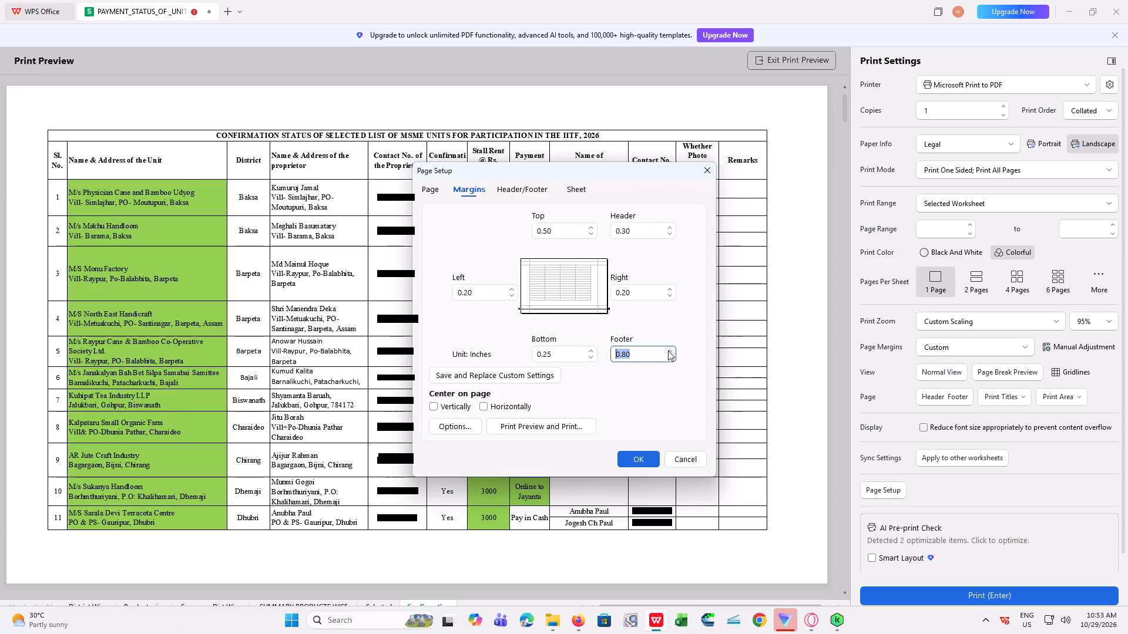
pyautogui.click(670, 355)
pyautogui.click(485, 407)
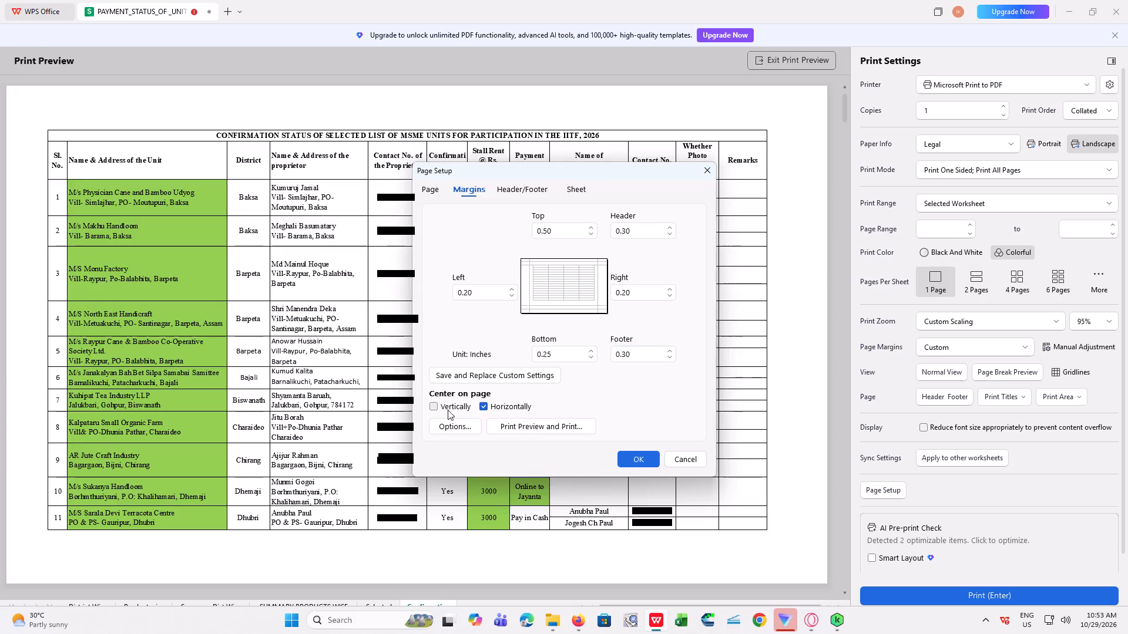
pyautogui.click(437, 406)
pyautogui.click(630, 457)
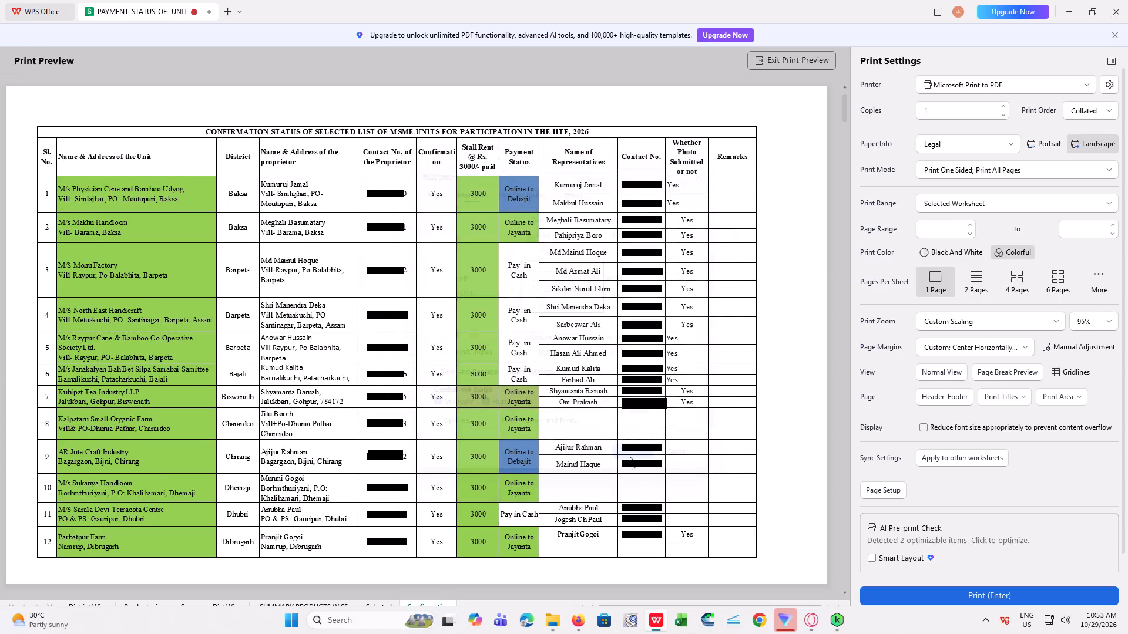
pyautogui.scroll(-4, 510, 457)
pyautogui.scroll(5, 543, 466)
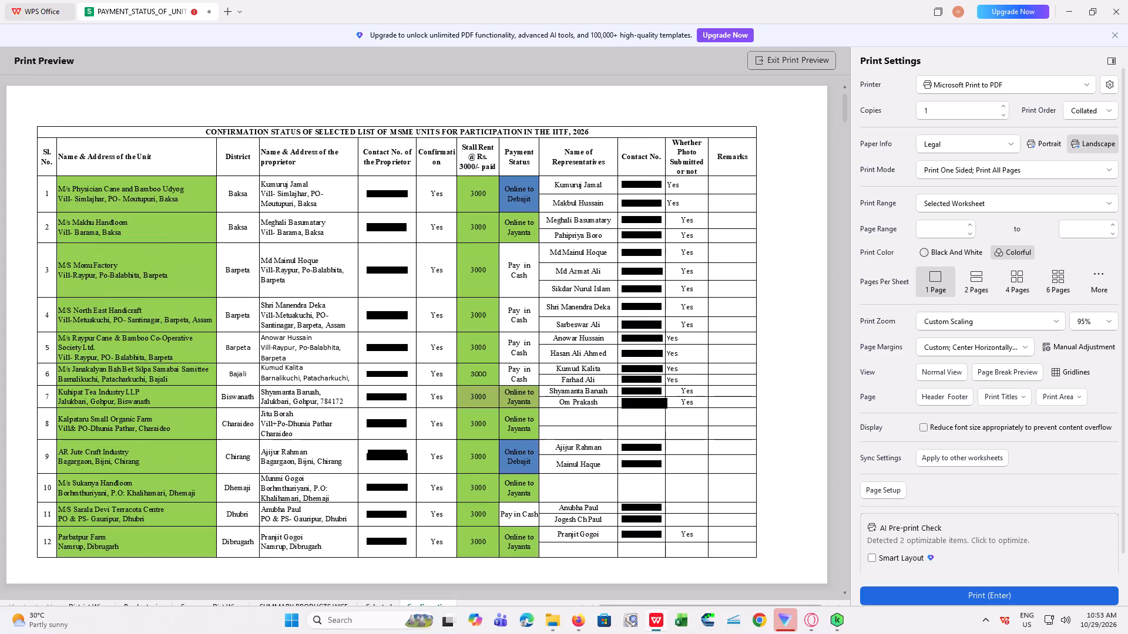
pyautogui.rightClick(512, 336)
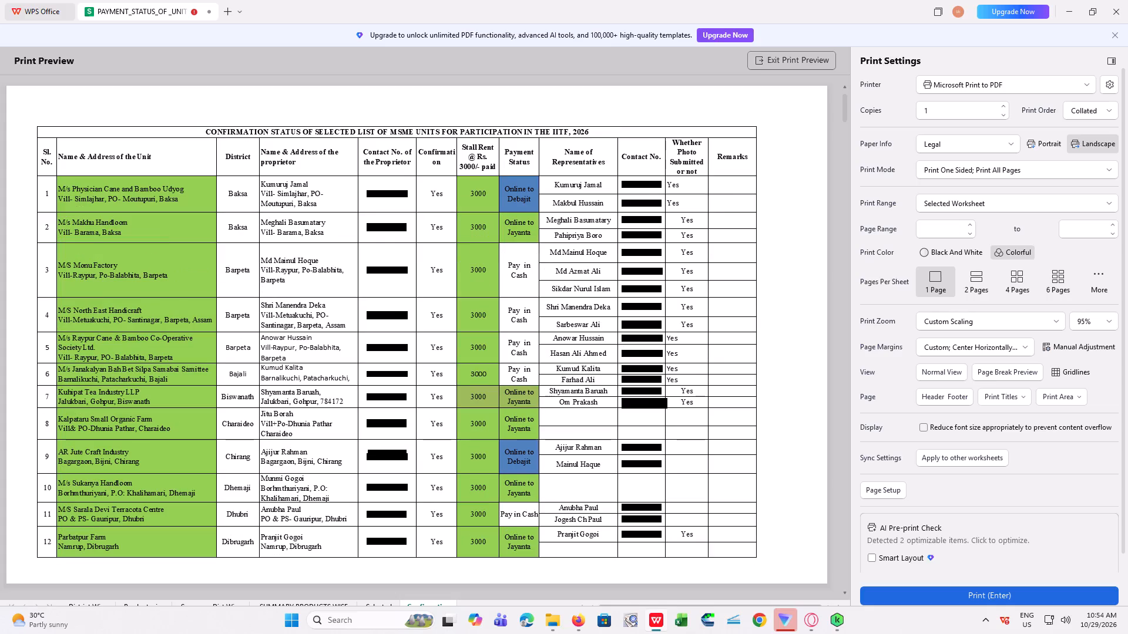
pyautogui.rightClick(522, 268)
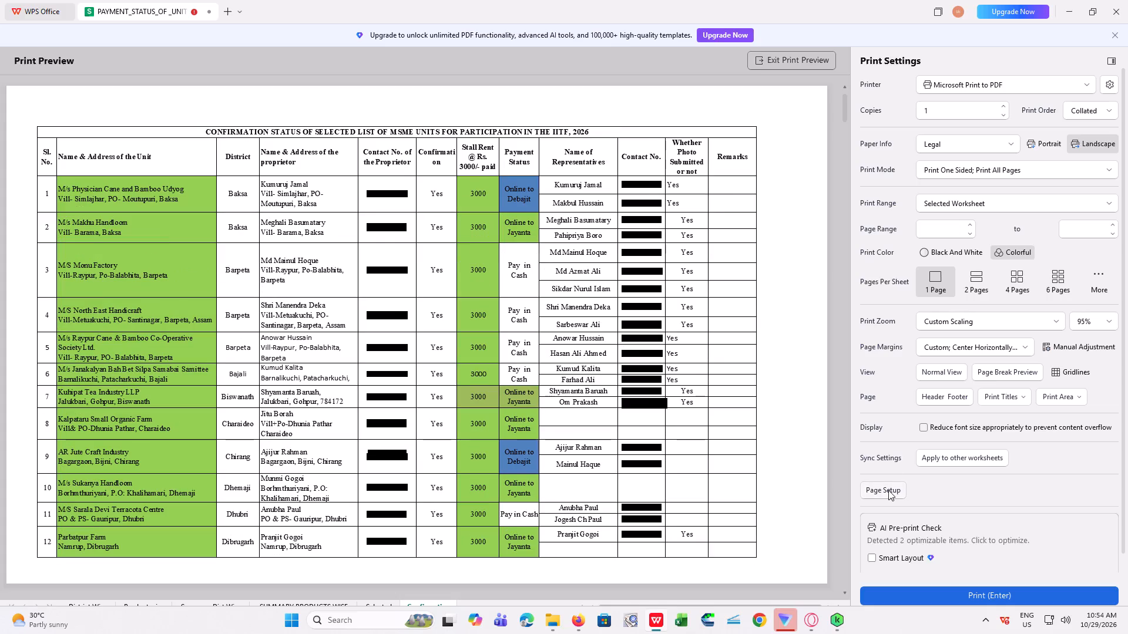
# Set the left and right page margins to 0.70 inches.
pyautogui.click(888, 490)
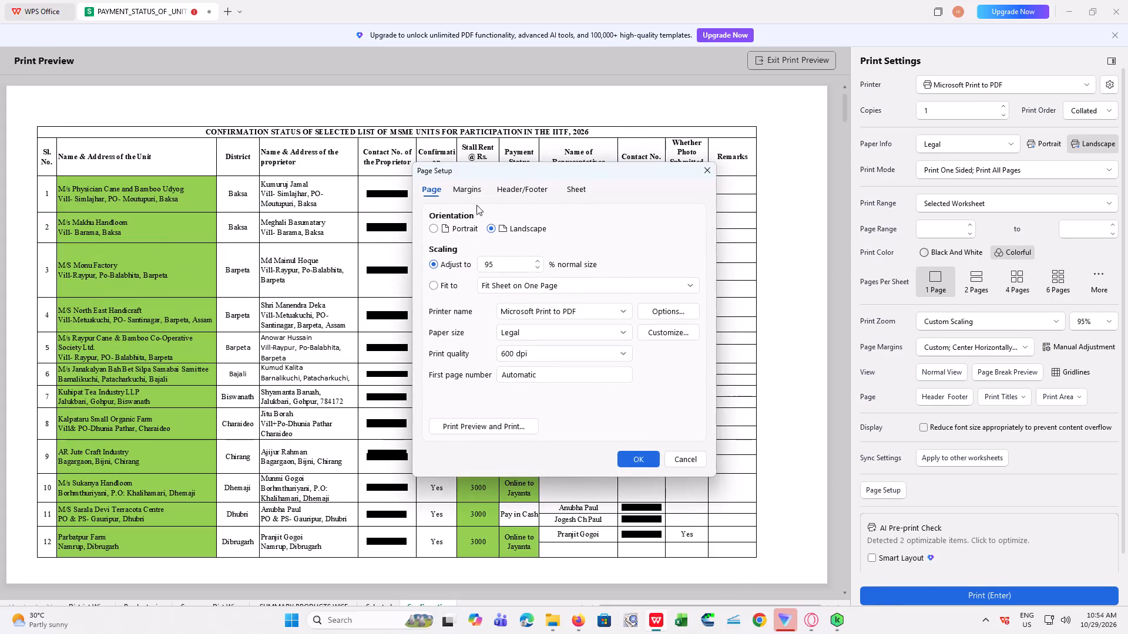
pyautogui.click(475, 193)
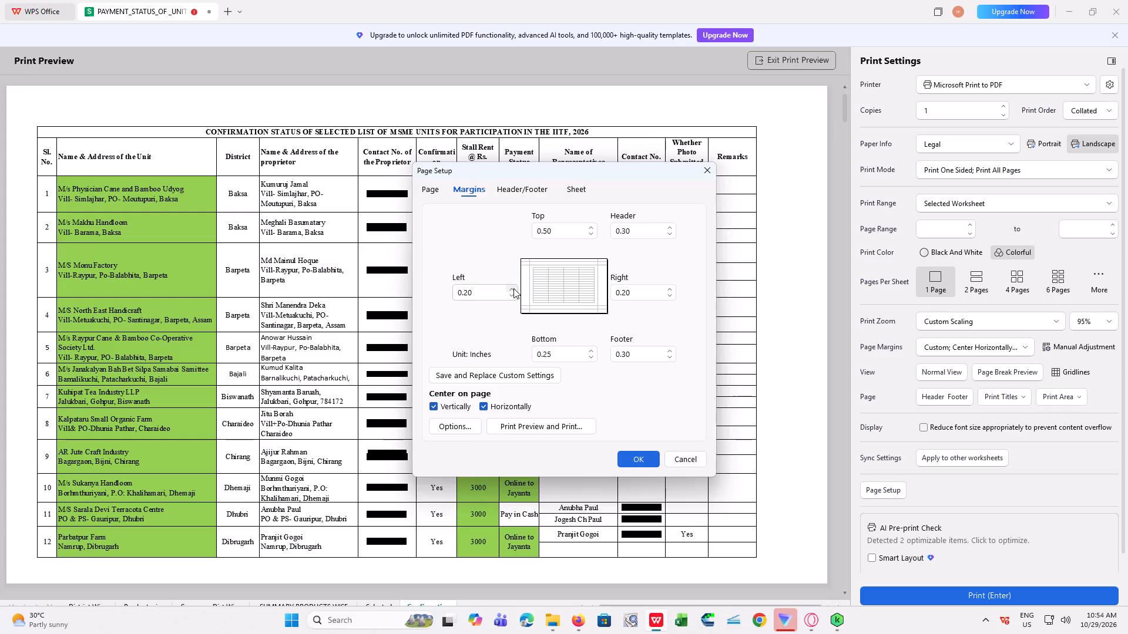
pyautogui.click(513, 288)
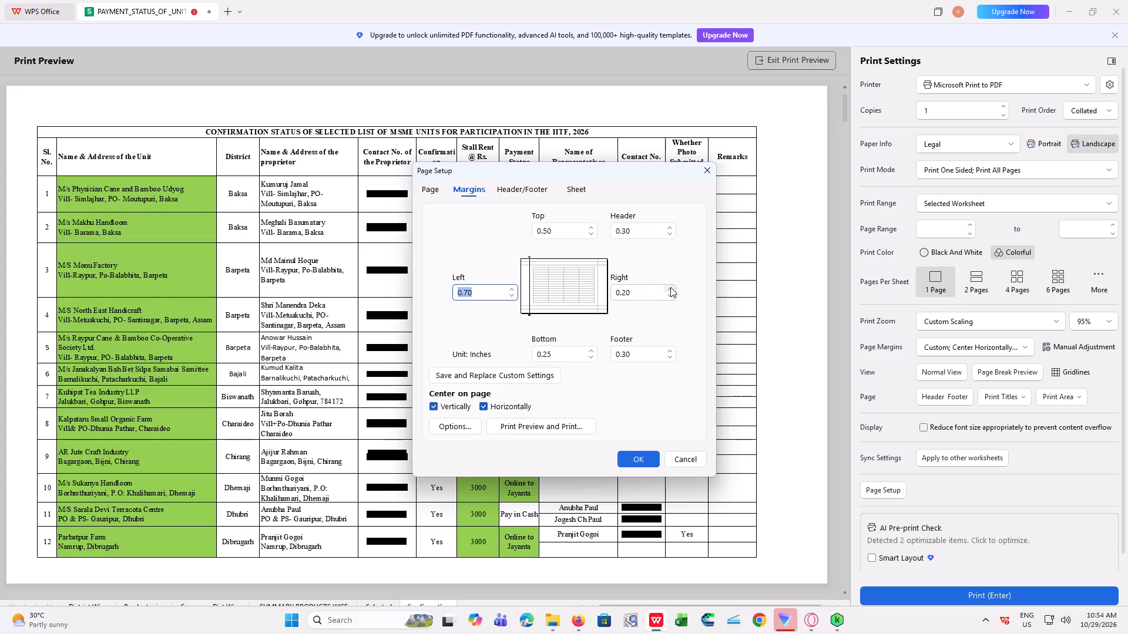
pyautogui.click(673, 287)
pyautogui.click(643, 457)
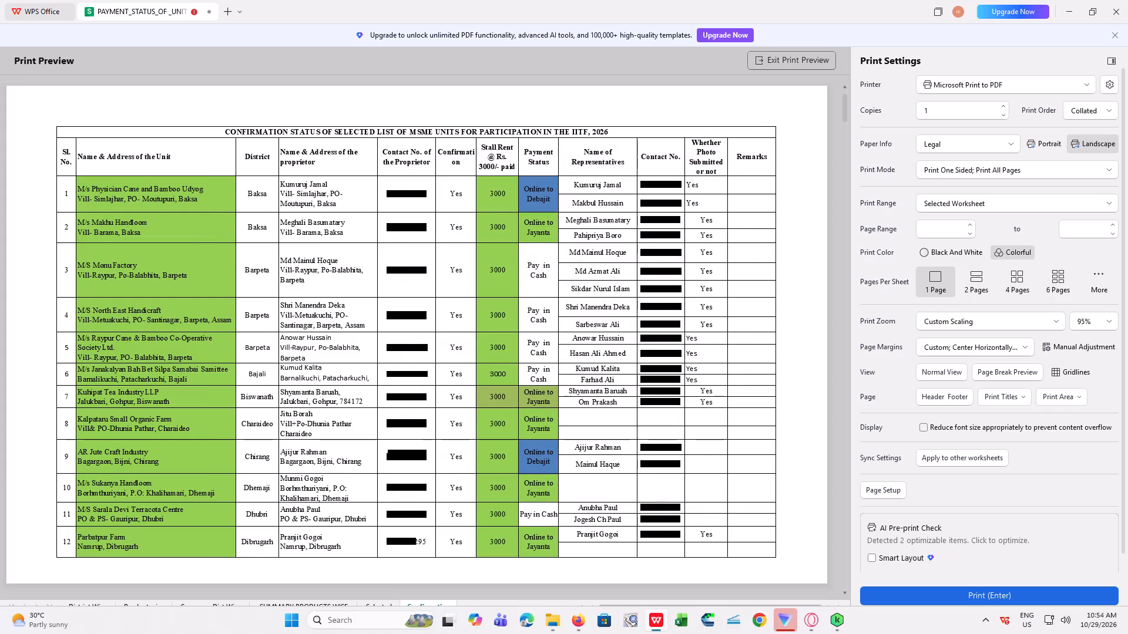
# Go through the previewed pages to examine how the table is split between them, and return to the sheet.
pyautogui.scroll(-9, 649, 464)
pyautogui.scroll(6, 647, 473)
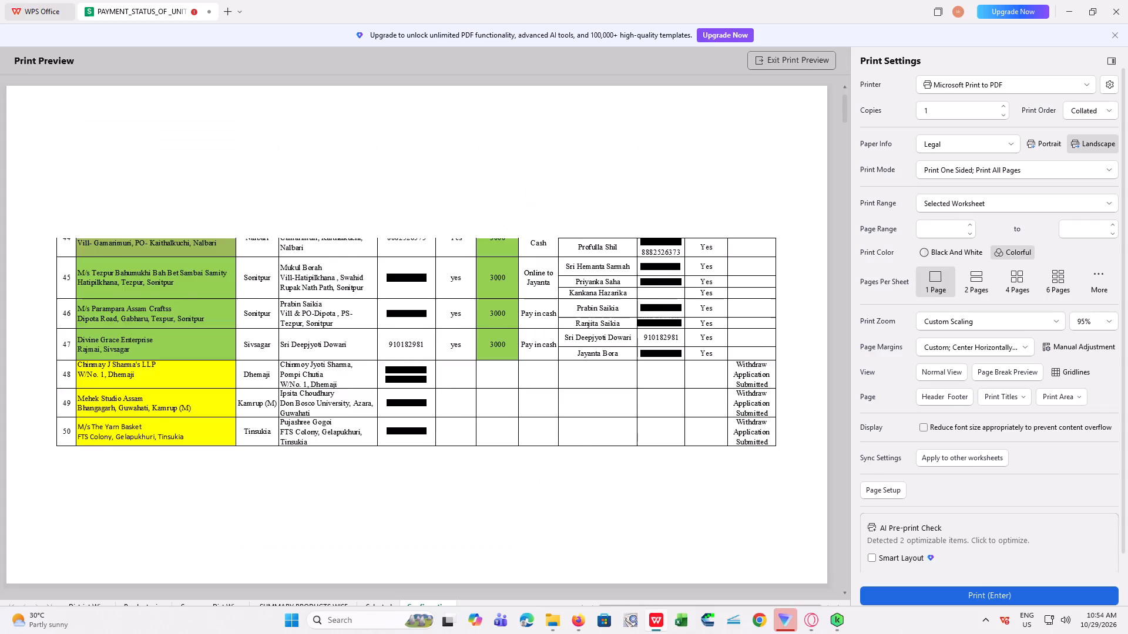
pyautogui.scroll(1, 646, 474)
pyautogui.scroll(-5, 646, 474)
pyautogui.scroll(5, 644, 474)
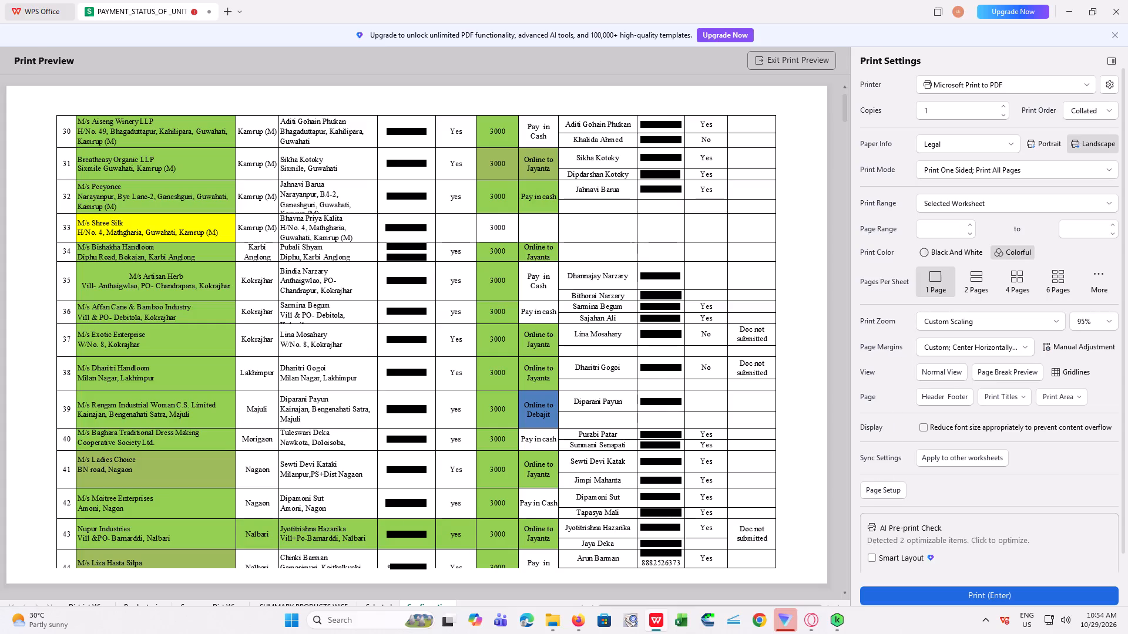
pyautogui.scroll(-4, 759, 512)
pyautogui.scroll(4, 750, 515)
pyautogui.scroll(-1, 749, 516)
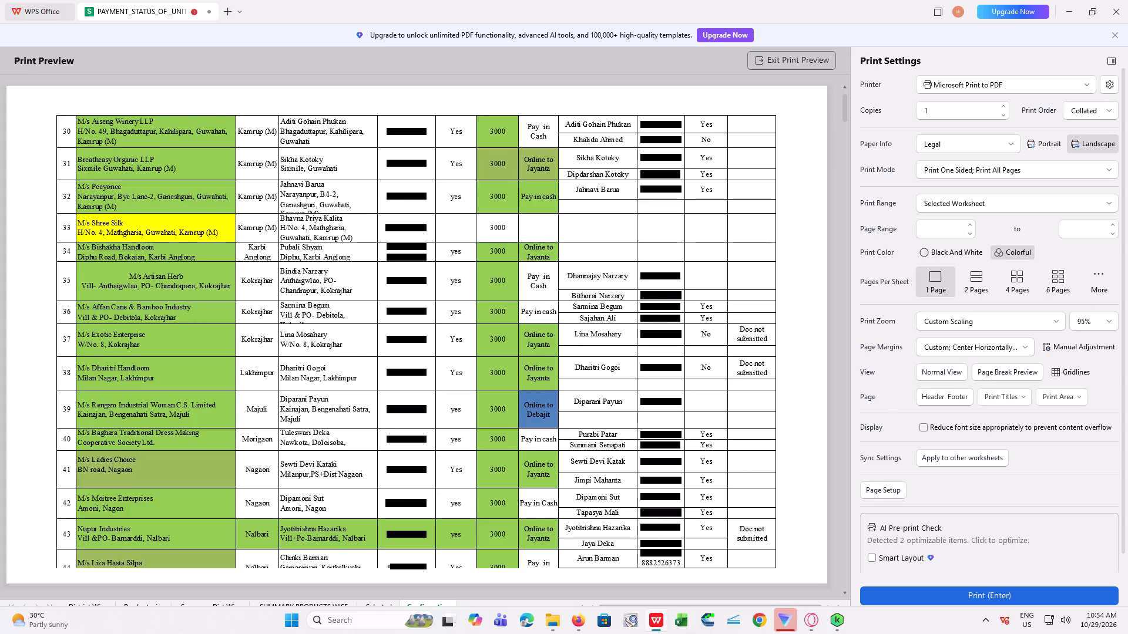
pyautogui.scroll(3, 748, 516)
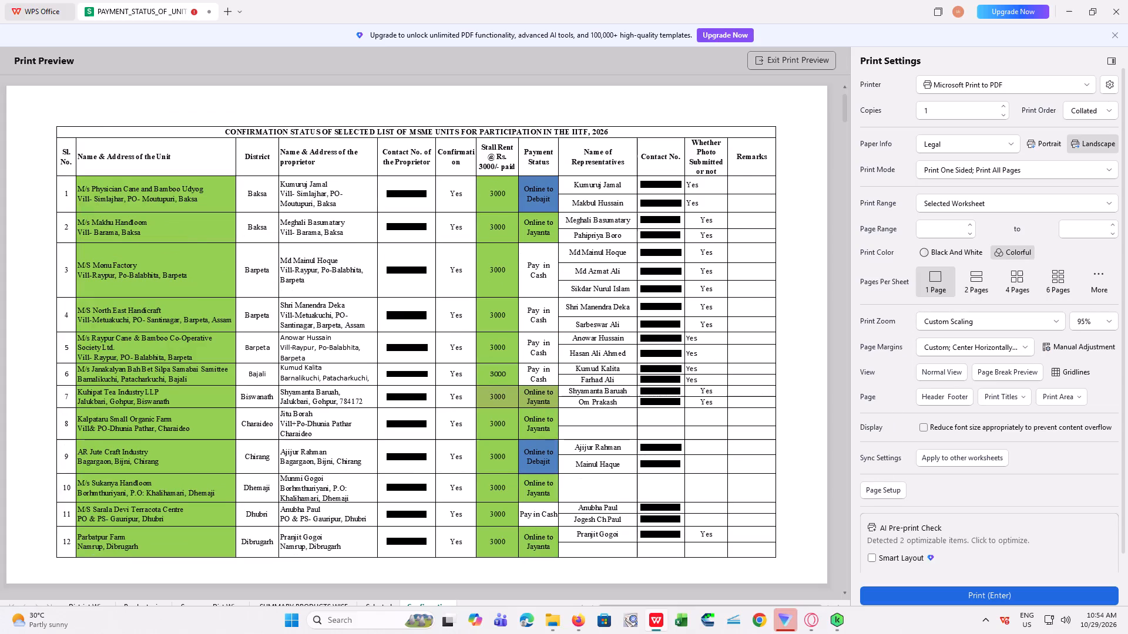
pyautogui.click(789, 62)
# Increase the height of row 86 in entry 43 until the page break falls between entries 43 and 44.
pyautogui.scroll(-4, 581, 412)
pyautogui.scroll(-2, 529, 444)
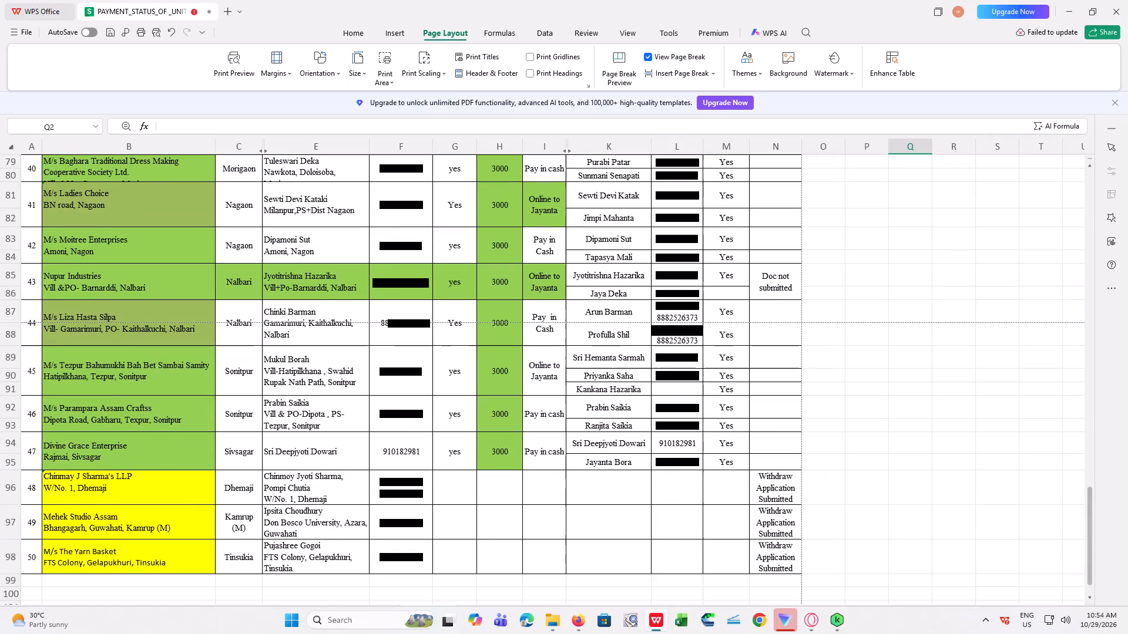
pyautogui.click(18, 345)
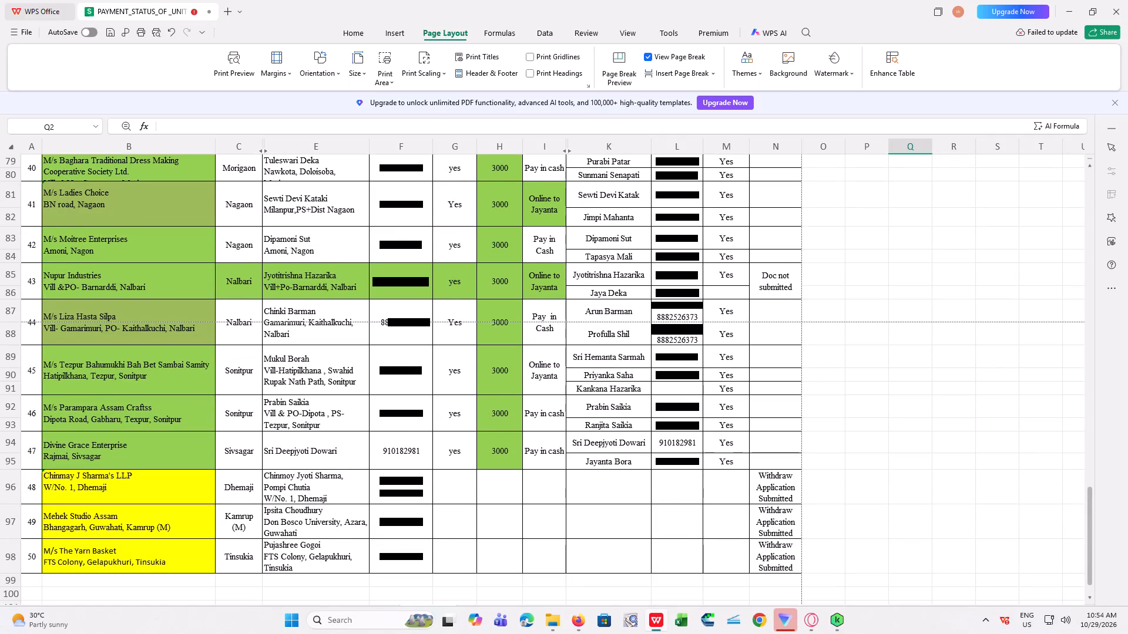
pyautogui.moveTo(16, 300); pyautogui.dragTo(16, 309)
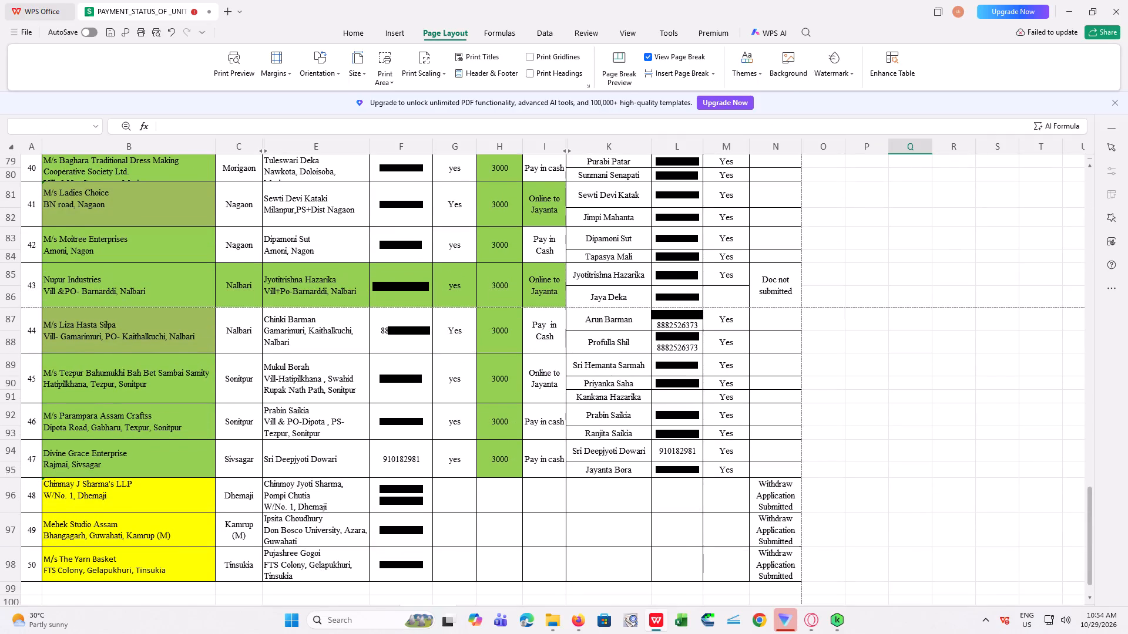
pyautogui.moveTo(16, 307); pyautogui.dragTo(21, 319)
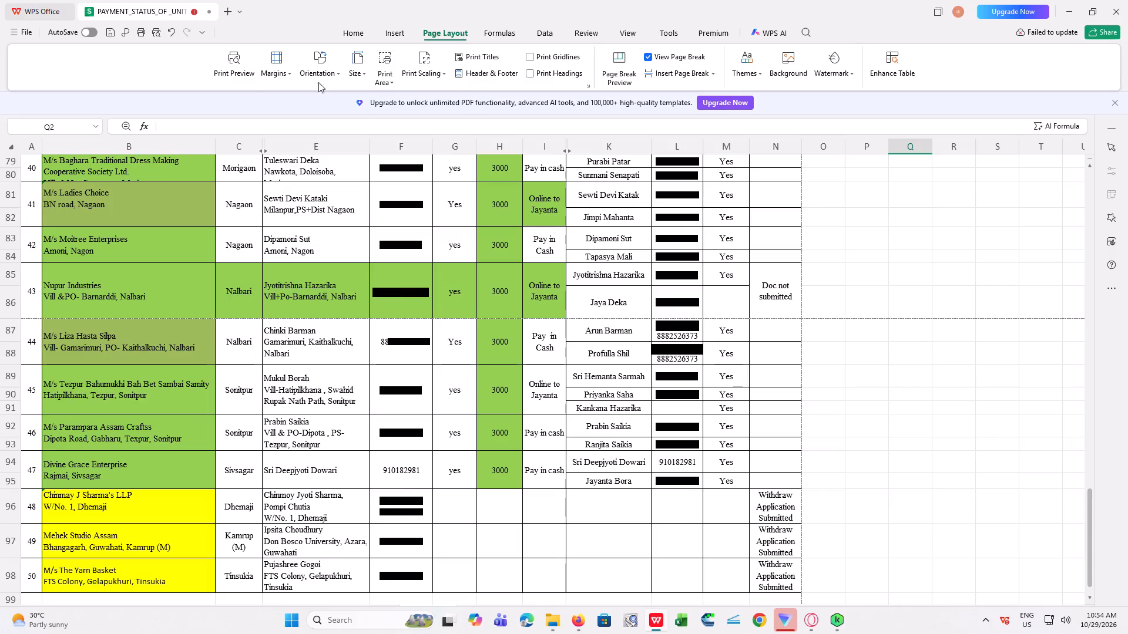
# Preview the printed pages again to check how the entries break across them, and return to the sheet.
pyautogui.click(142, 29)
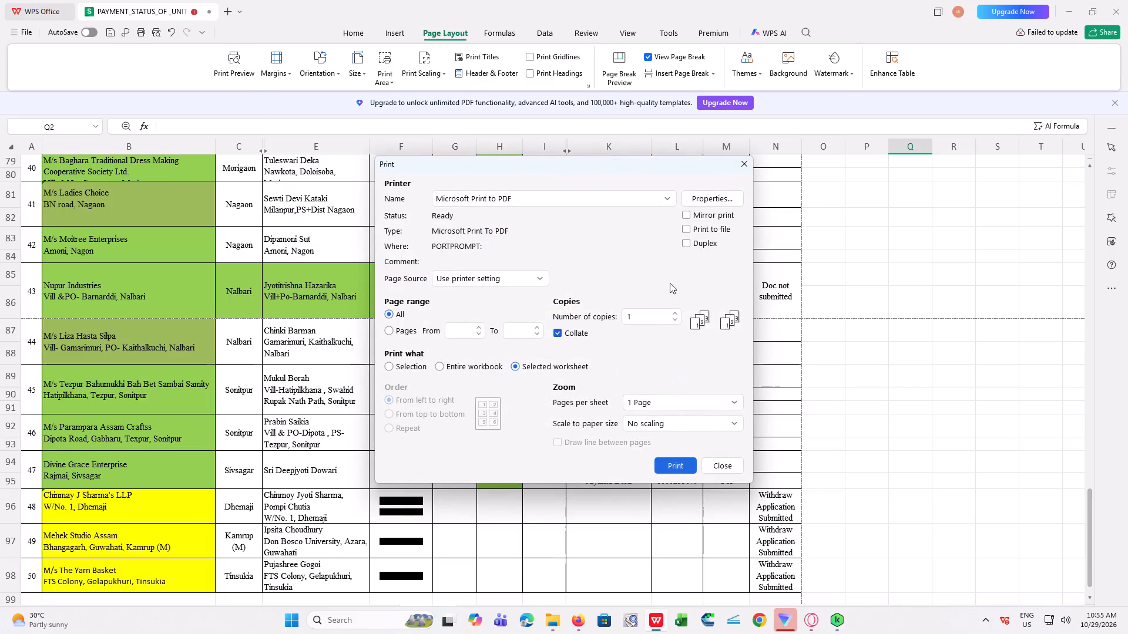
pyautogui.click(736, 165)
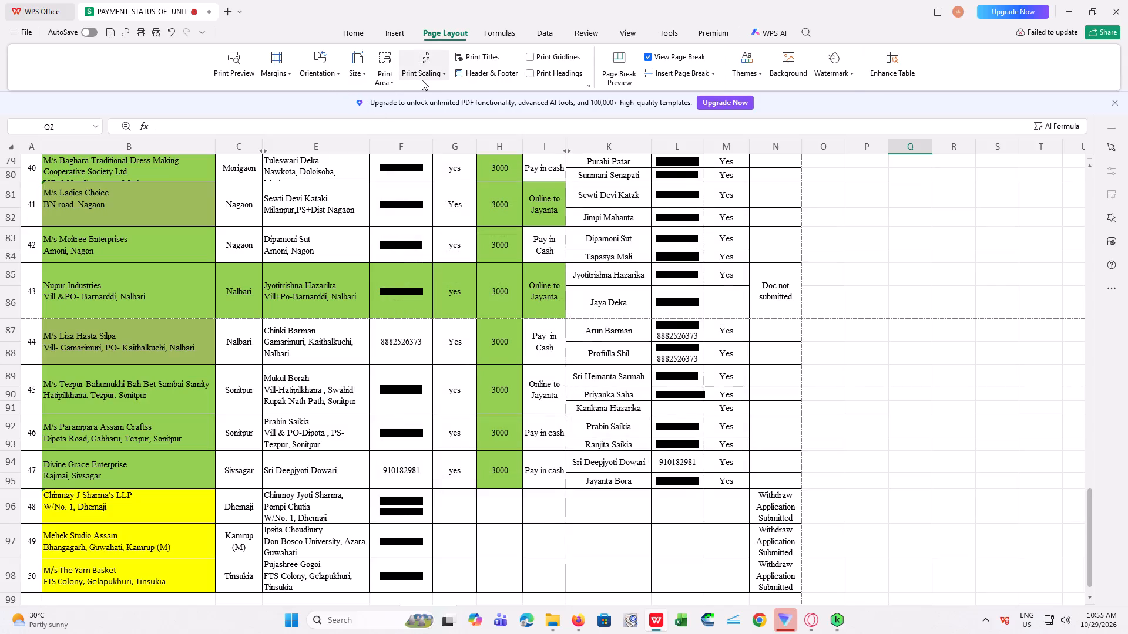
pyautogui.click(235, 64)
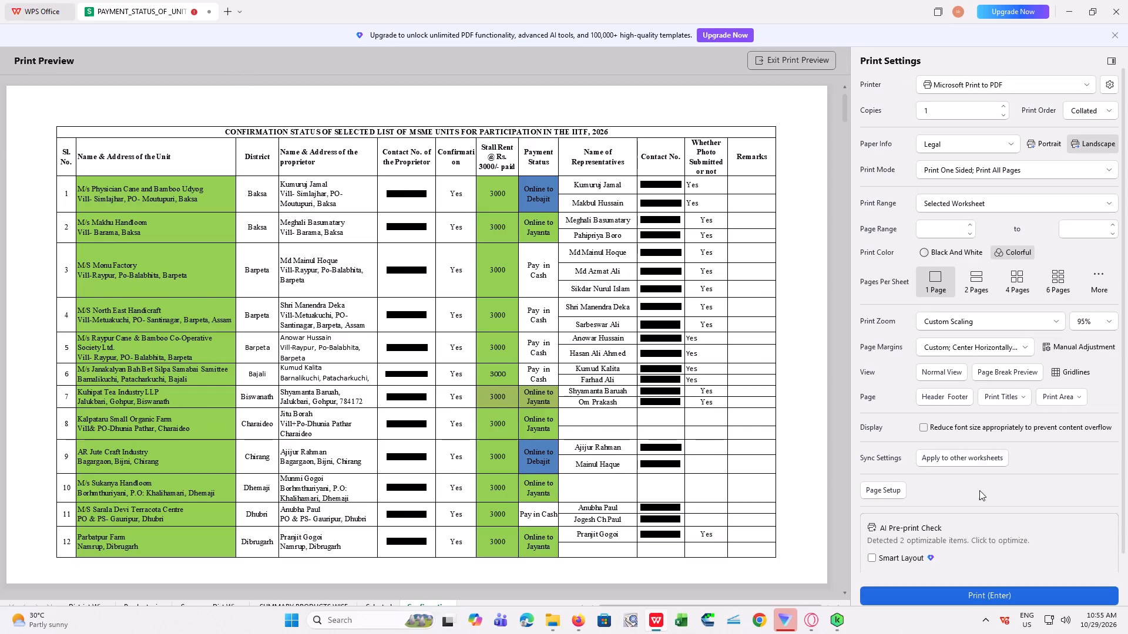
pyautogui.scroll(-6, 660, 469)
pyautogui.scroll(2, 656, 469)
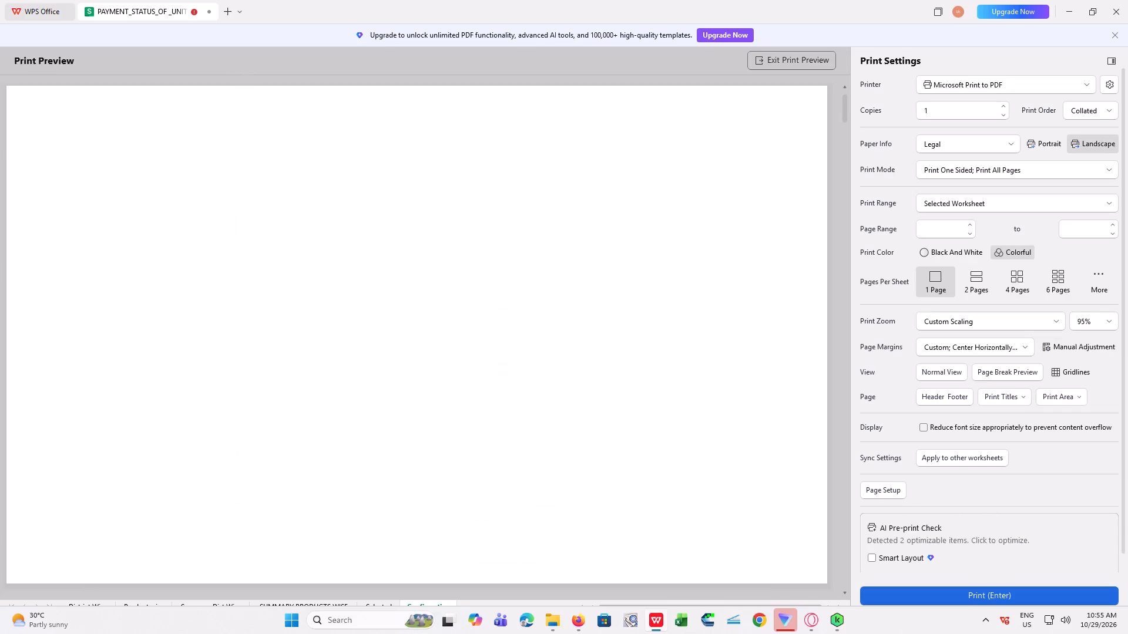
pyautogui.scroll(2, 656, 469)
pyautogui.scroll(-2, 656, 469)
pyautogui.scroll(2, 656, 469)
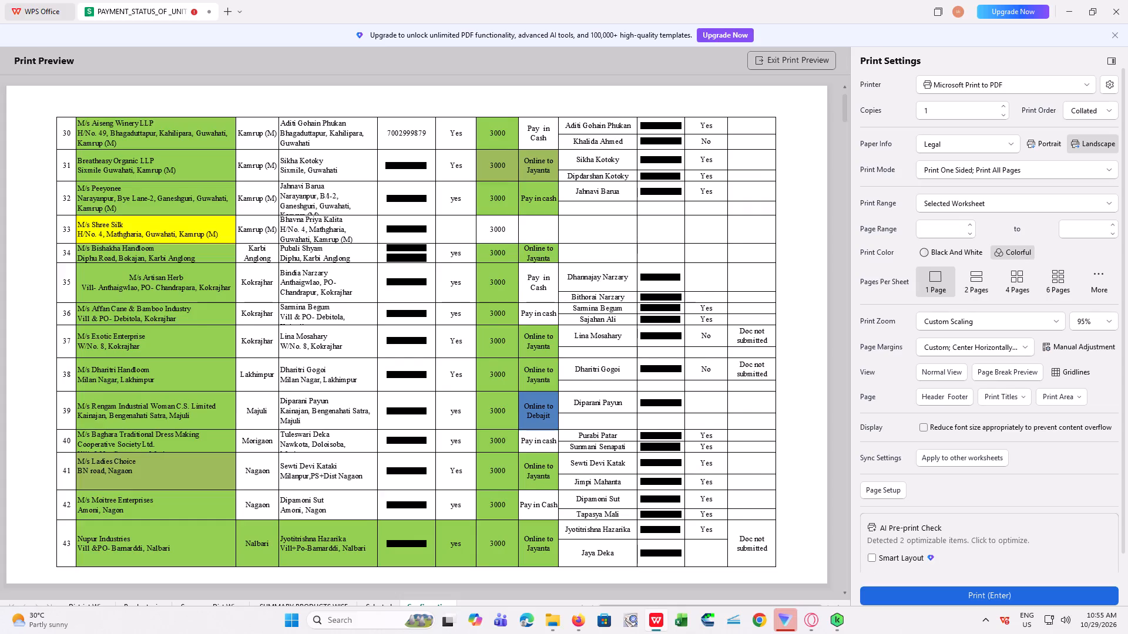
pyautogui.scroll(-1, 545, 554)
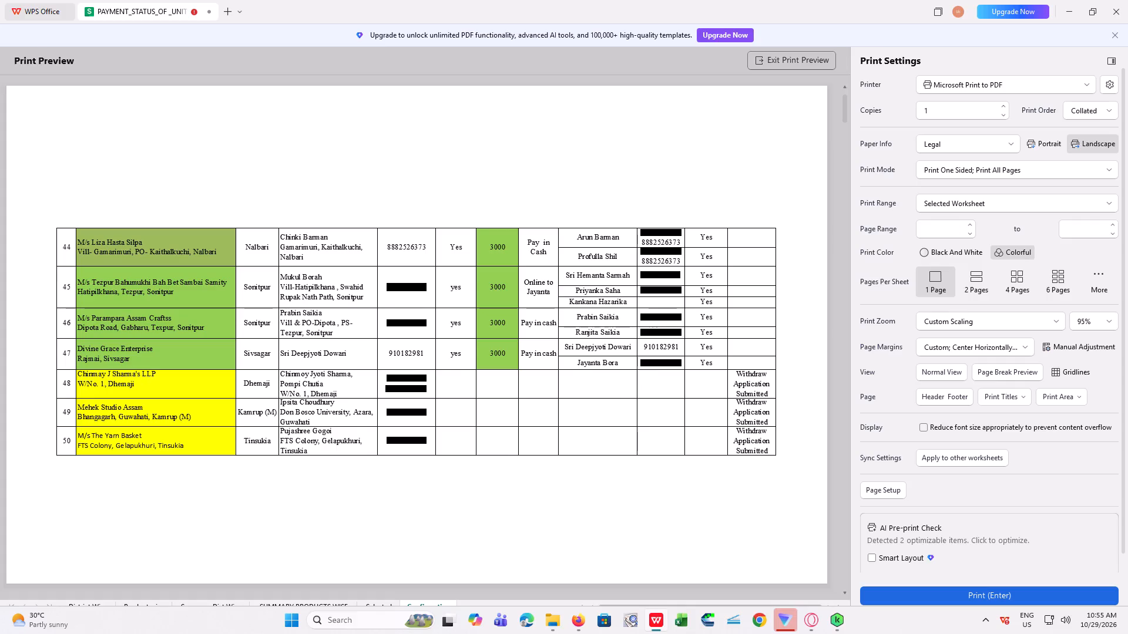
pyautogui.scroll(2, 562, 533)
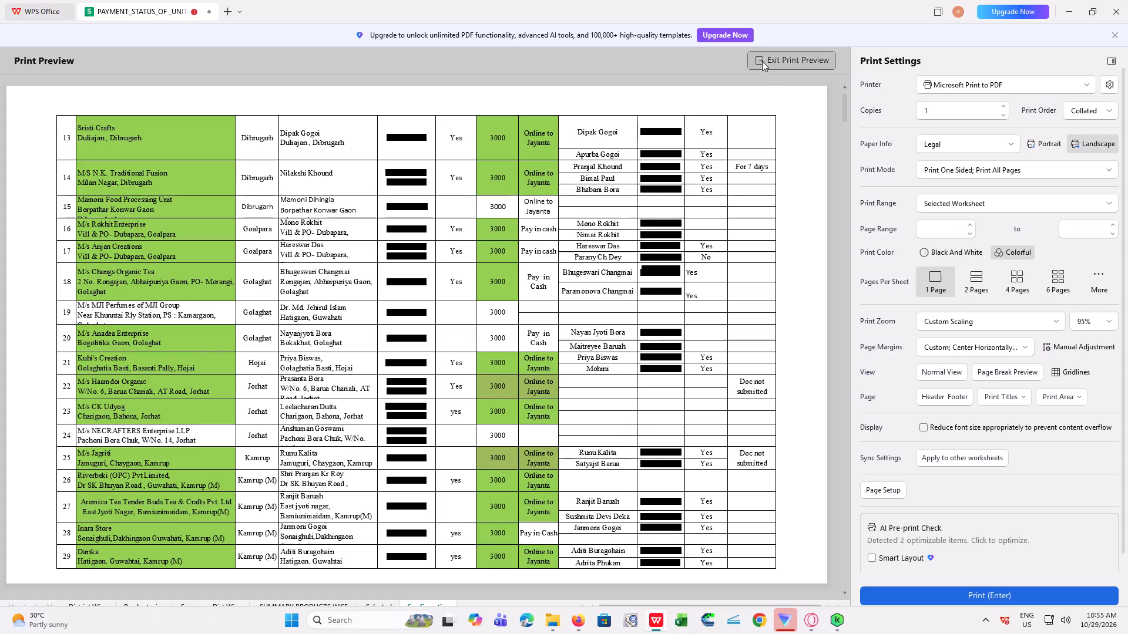
pyautogui.click(786, 55)
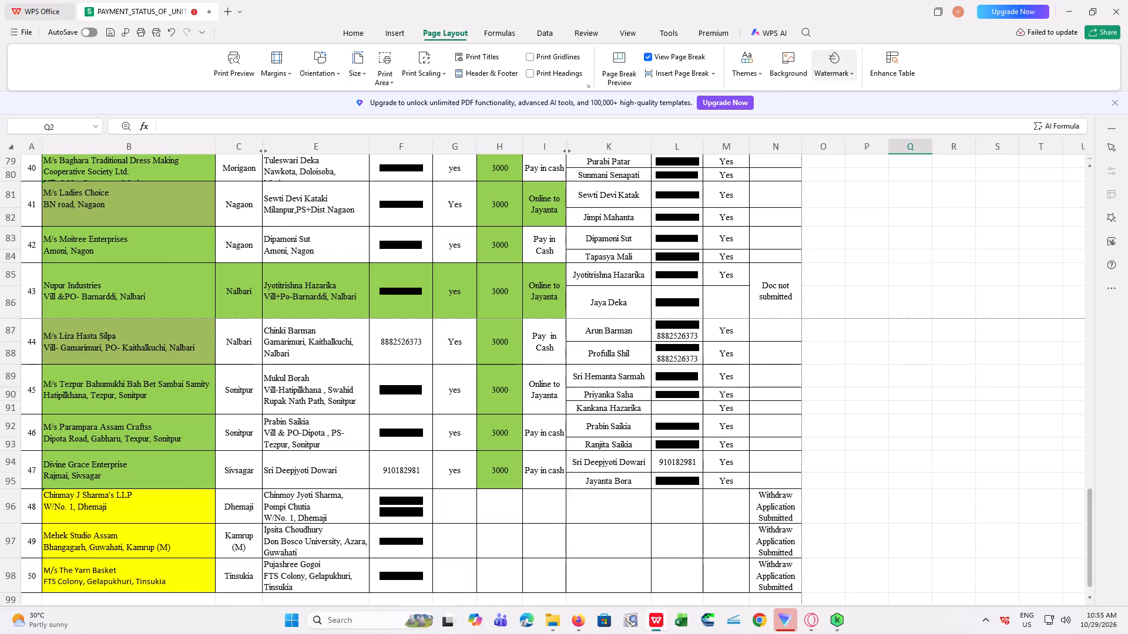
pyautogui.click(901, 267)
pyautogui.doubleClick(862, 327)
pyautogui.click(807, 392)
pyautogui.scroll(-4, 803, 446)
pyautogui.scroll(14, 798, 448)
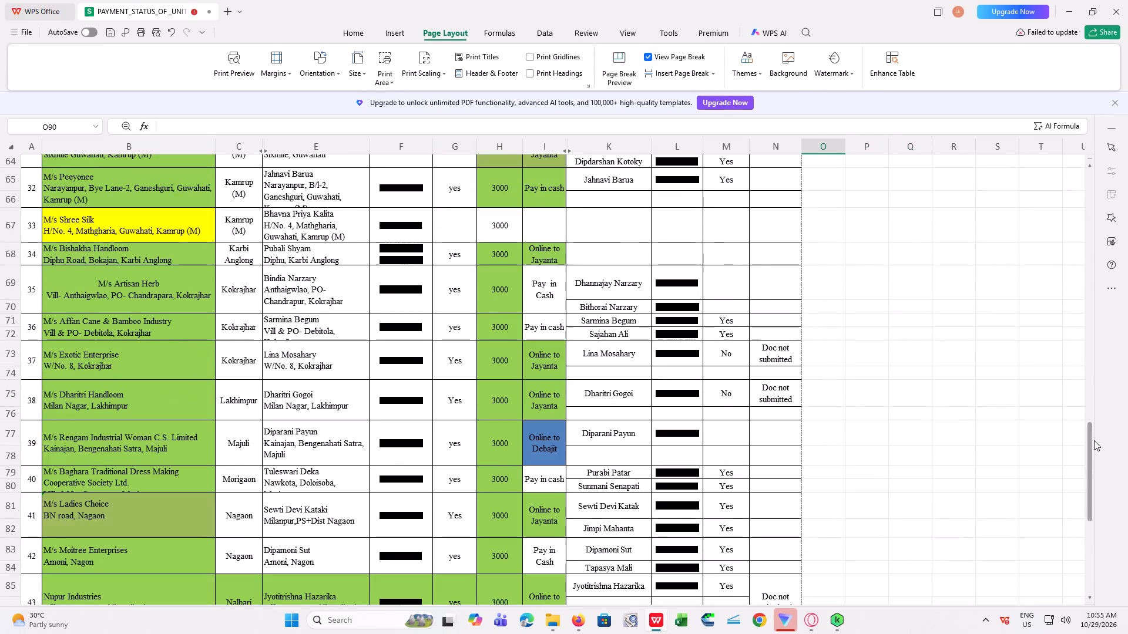
# Left-align the whole "Whether Photo Submitted or not" column, including its header.
pyautogui.moveTo(1089, 440); pyautogui.dragTo(1061, 163)
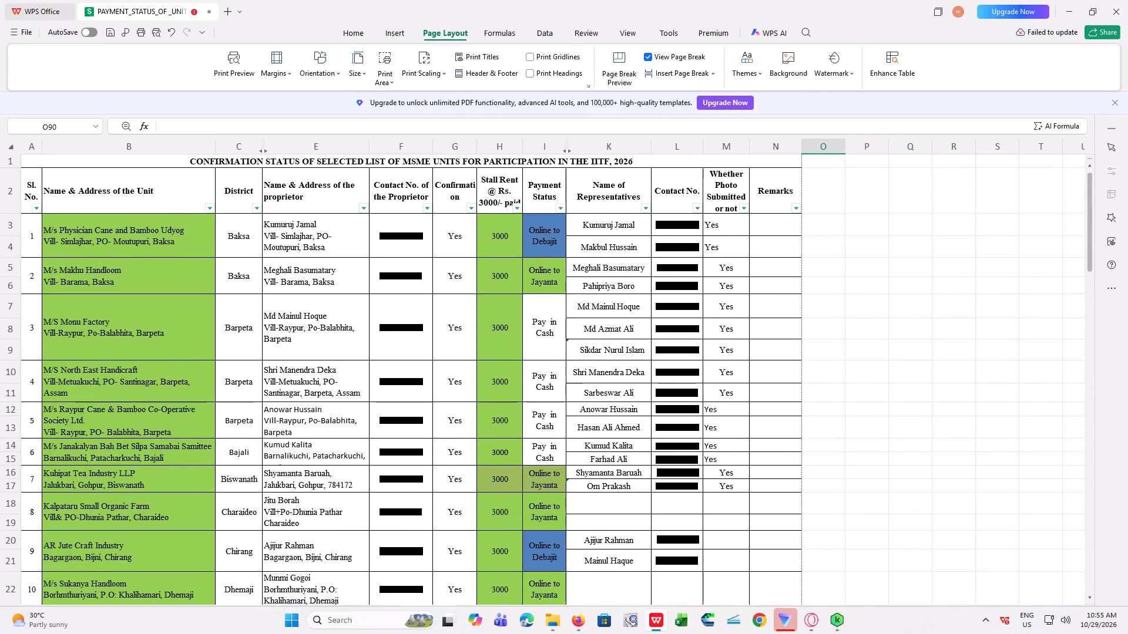
pyautogui.click(723, 143)
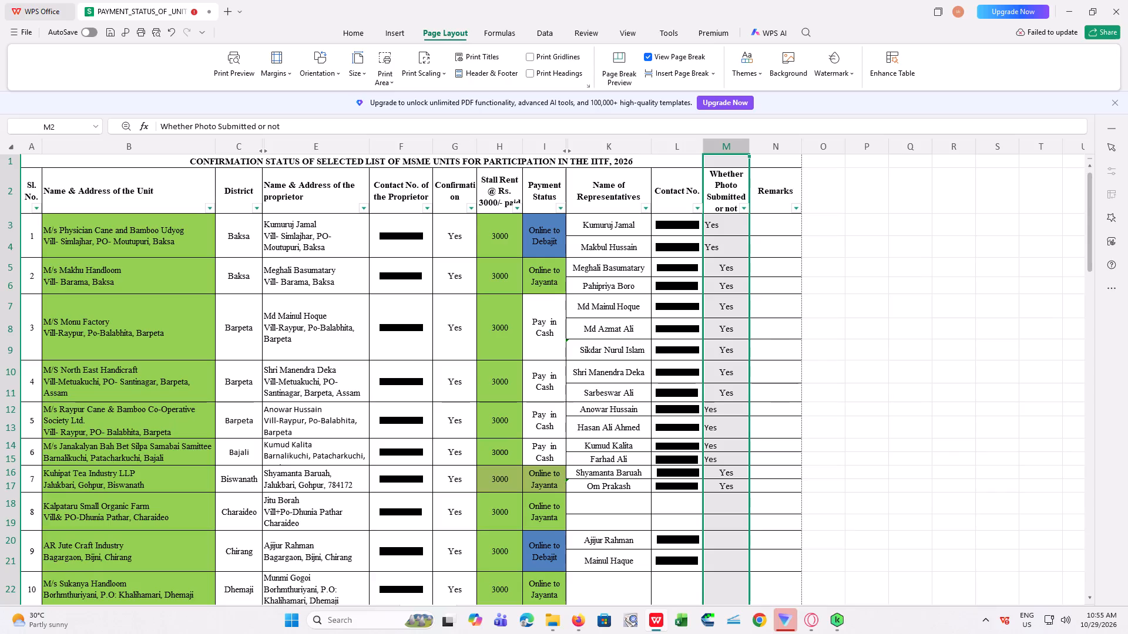
pyautogui.click(355, 33)
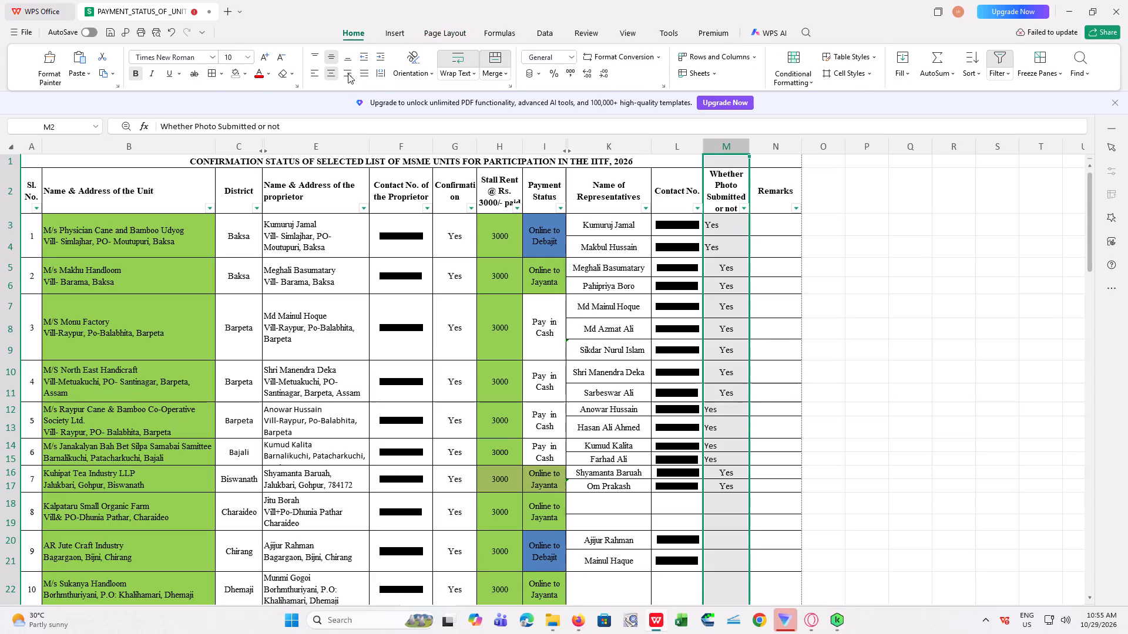
pyautogui.click(317, 74)
pyautogui.click(738, 363)
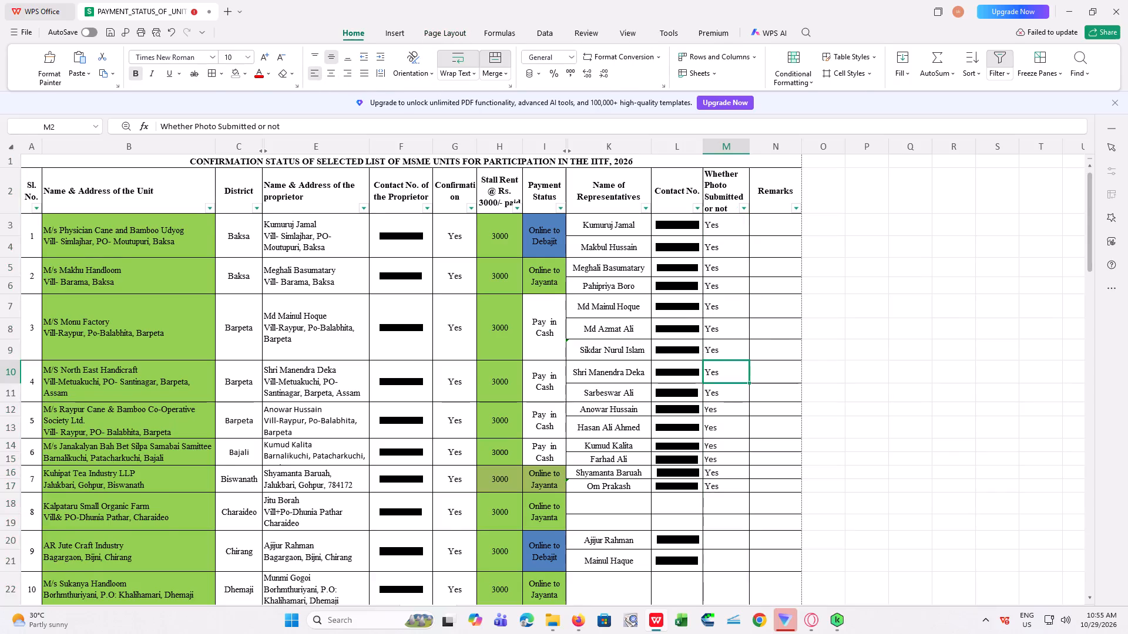
# Look down the realigned column through the lower entries and save the spreadsheet.
pyautogui.scroll(-20, 724, 378)
pyautogui.scroll(-11, 724, 378)
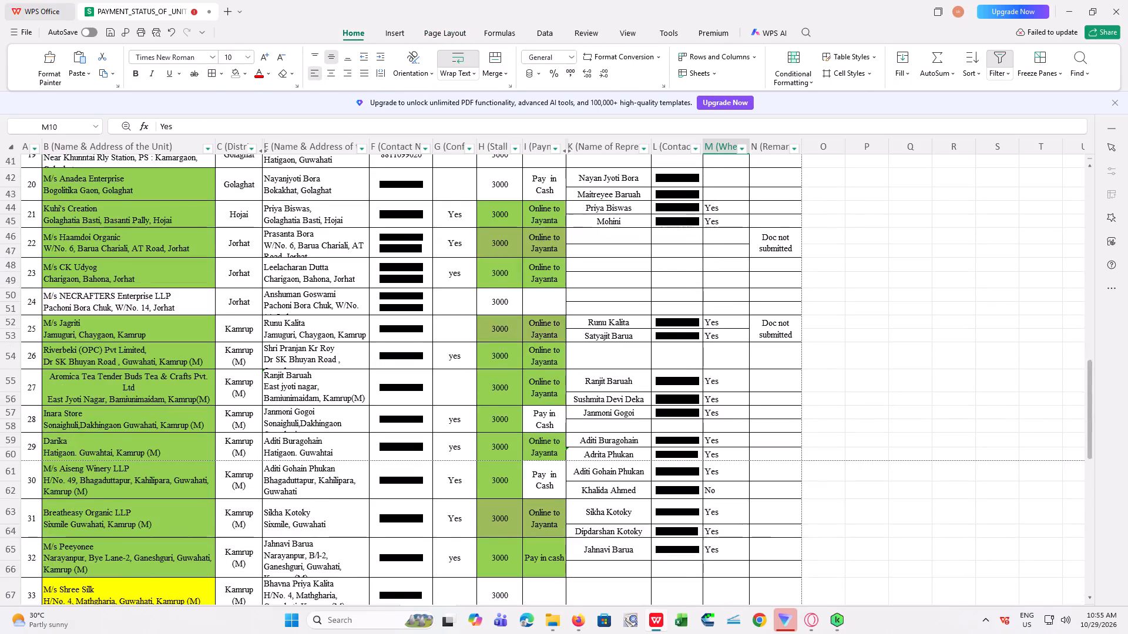
pyautogui.scroll(-12, 700, 449)
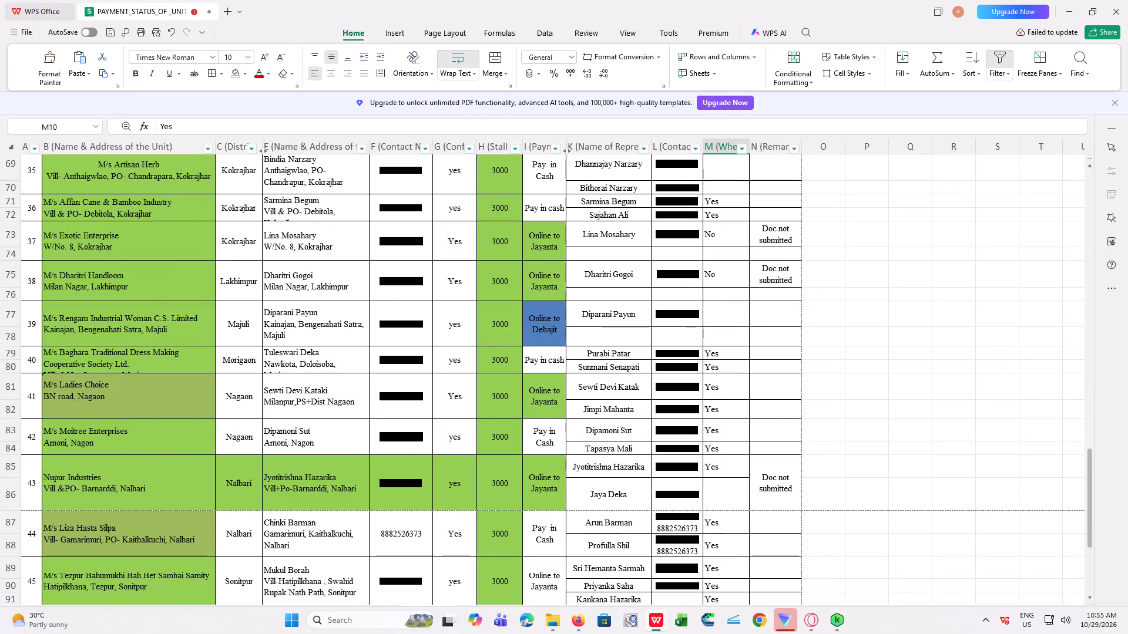
pyautogui.hotkey('ctrl', 's')
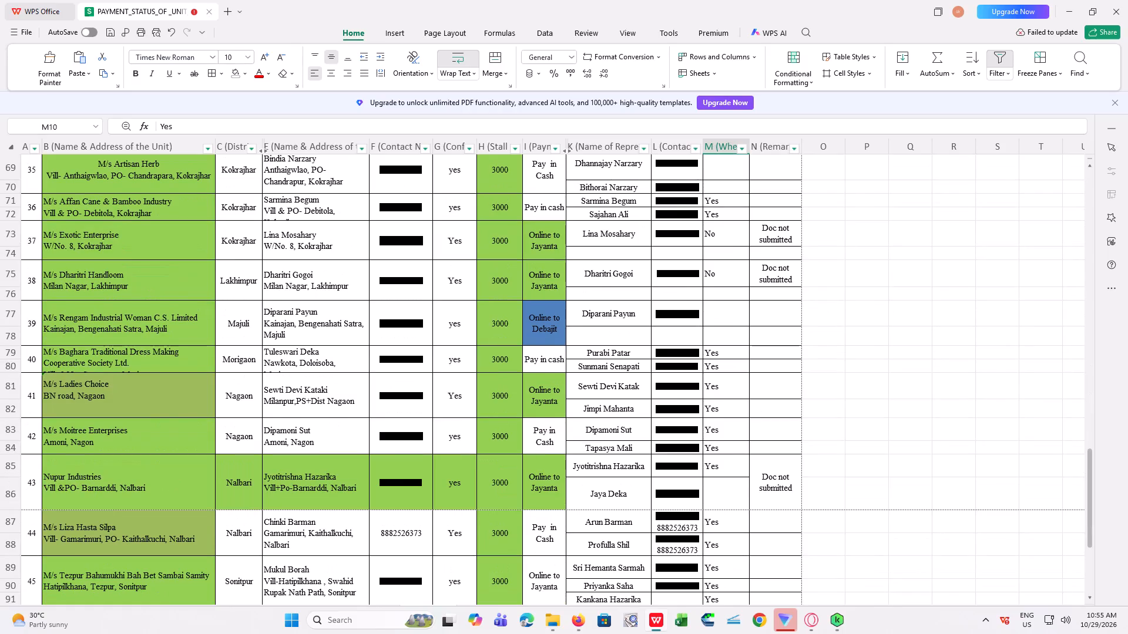
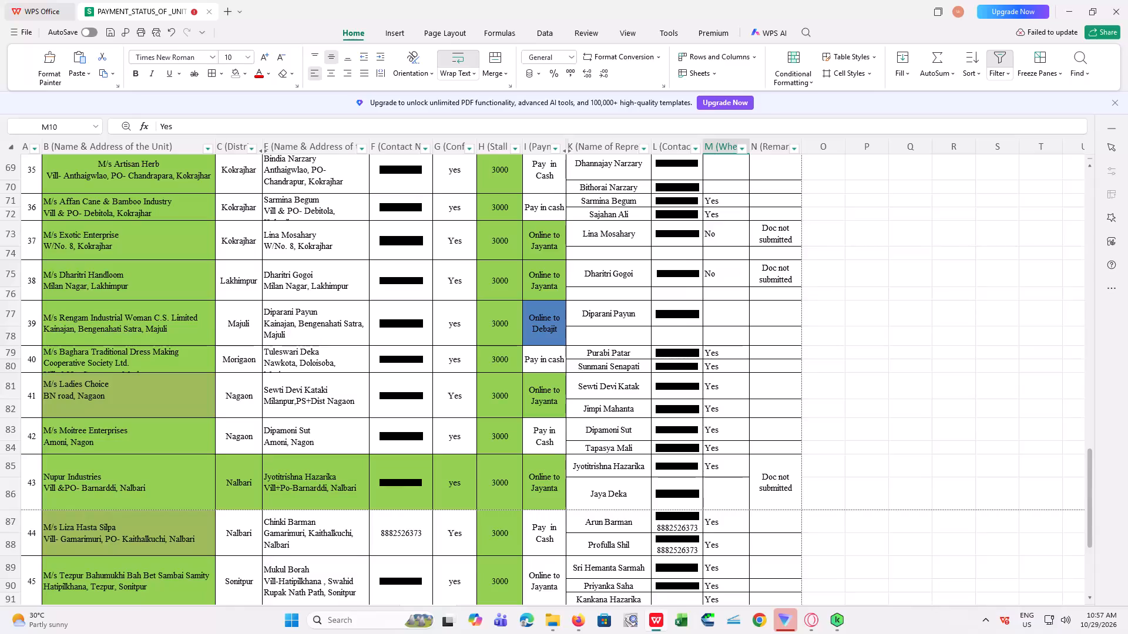
# Look through the entries from the top of the list to the withdrawn ones at the end to check their order and status.
pyautogui.scroll(-9, 435, 464)
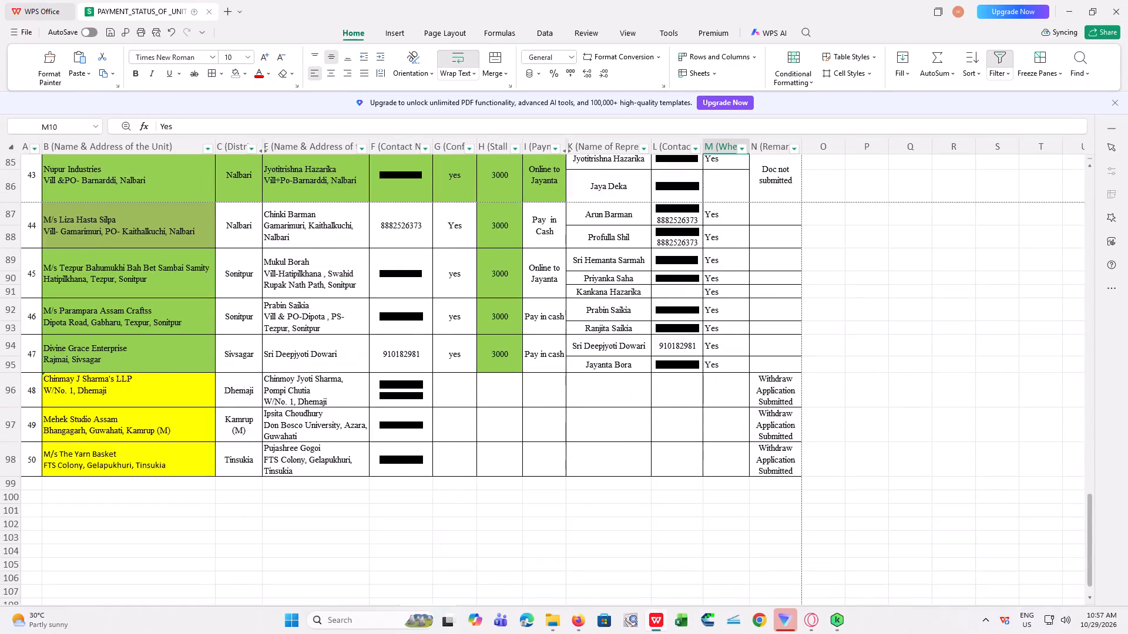
pyautogui.scroll(-2, 442, 472)
pyautogui.scroll(7, 442, 472)
pyautogui.scroll(3, 498, 464)
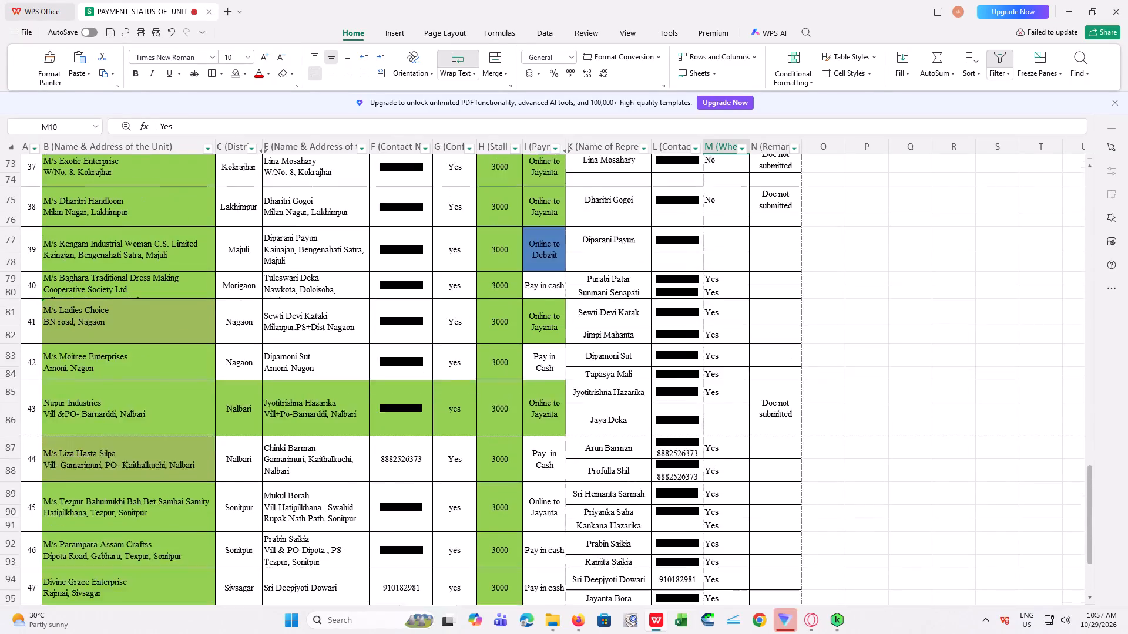
pyautogui.scroll(9, 554, 560)
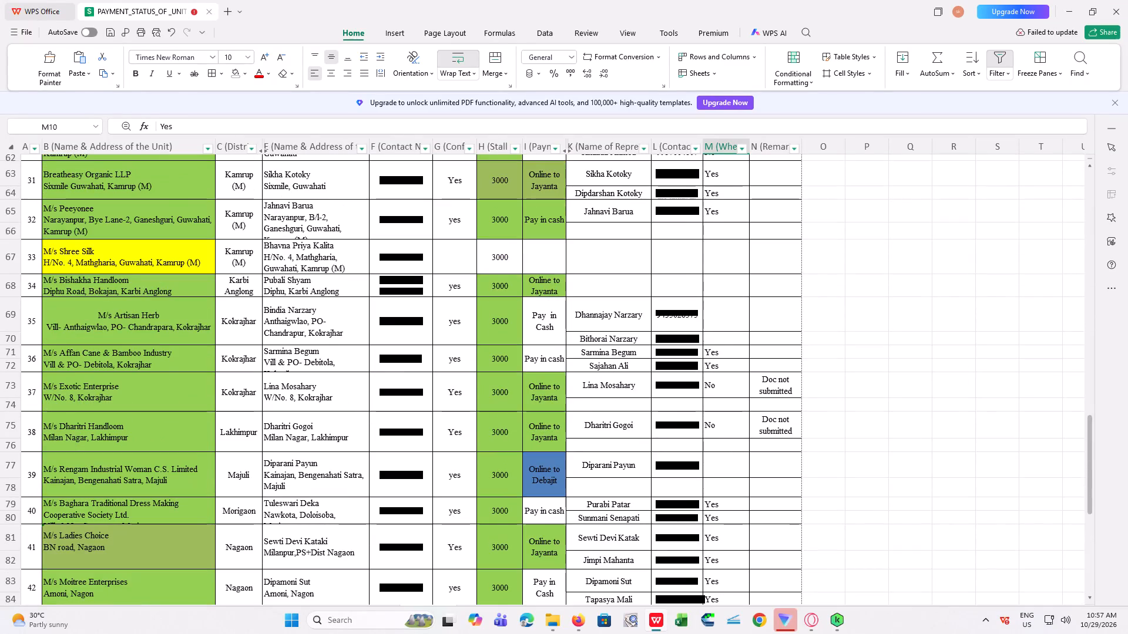
pyautogui.scroll(14, 553, 560)
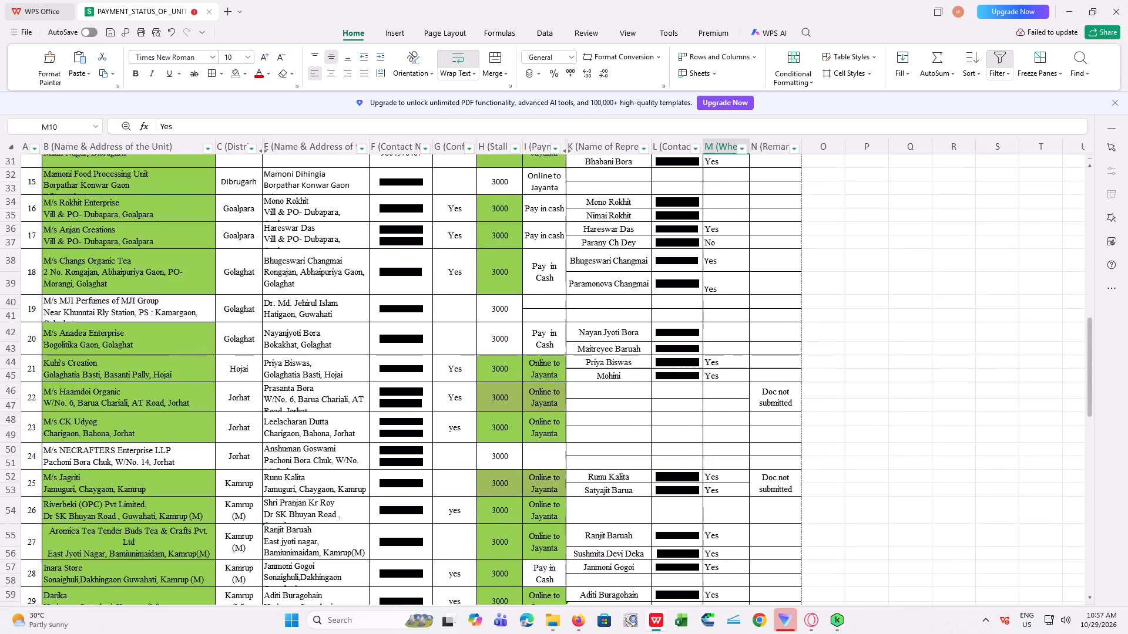
pyautogui.scroll(4, 553, 560)
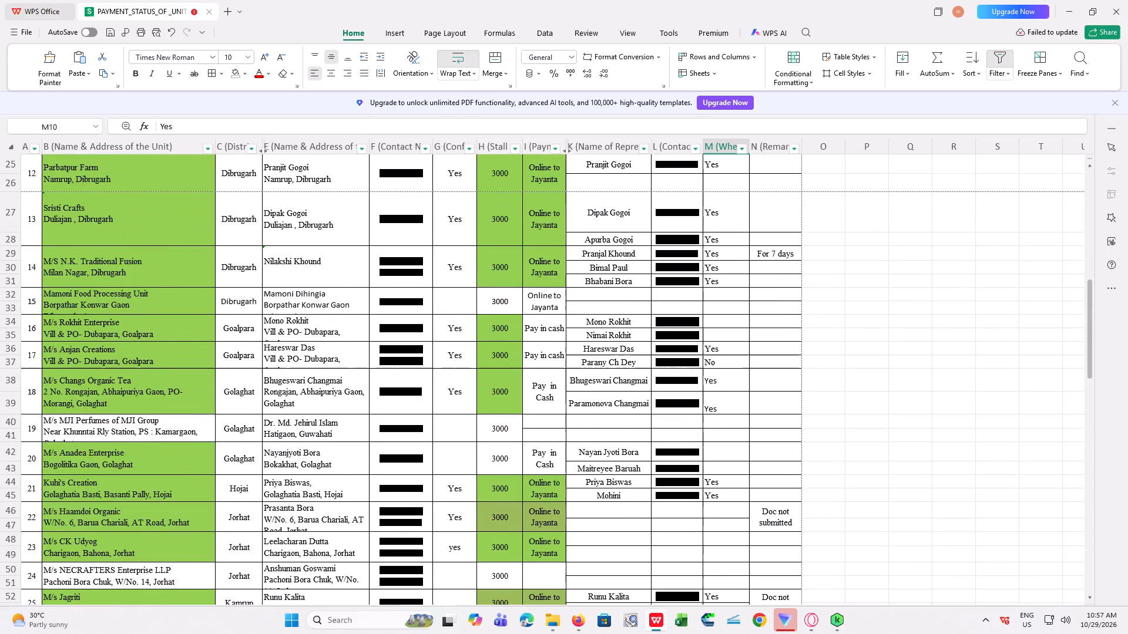
pyautogui.scroll(7, 579, 494)
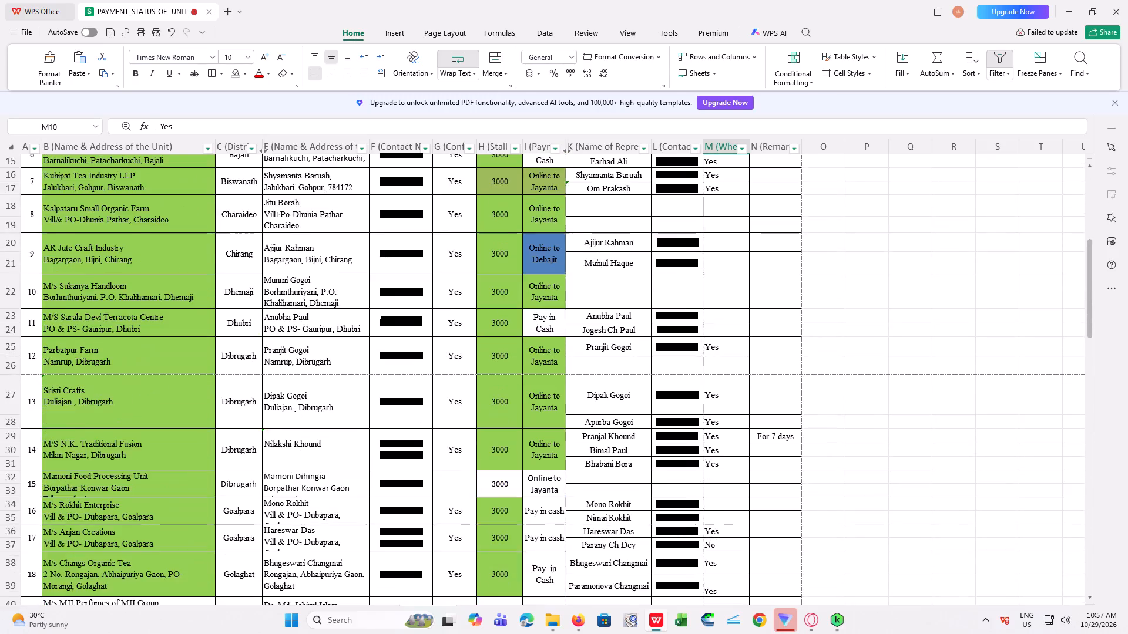
pyautogui.scroll(12, 579, 494)
pyautogui.scroll(-8, 578, 494)
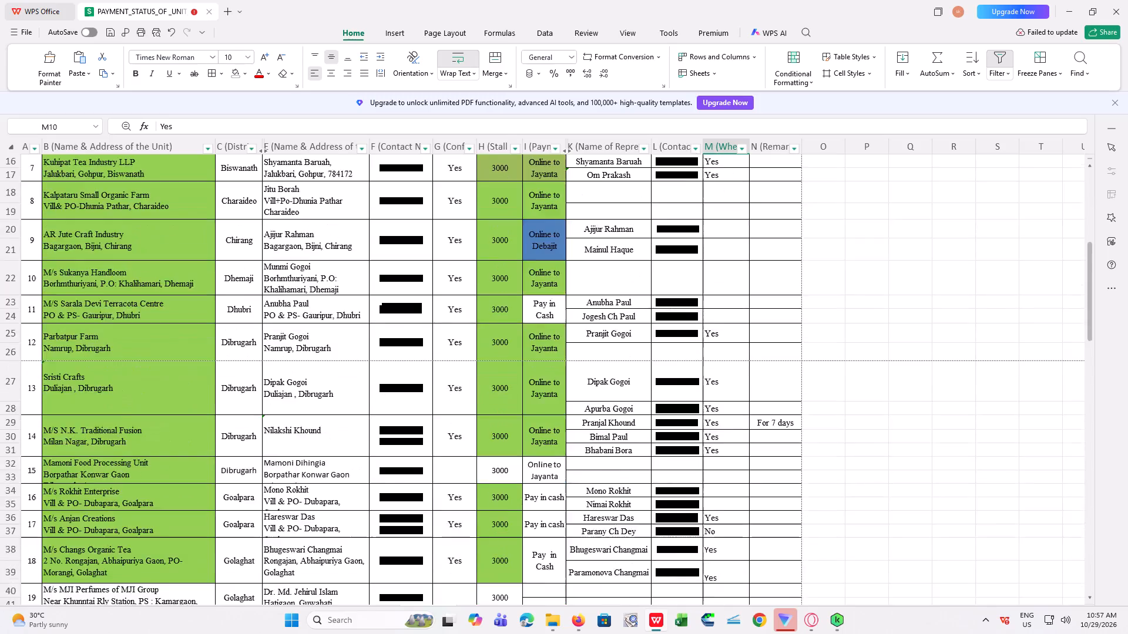
pyautogui.scroll(-20, 576, 494)
pyautogui.scroll(-16, 576, 494)
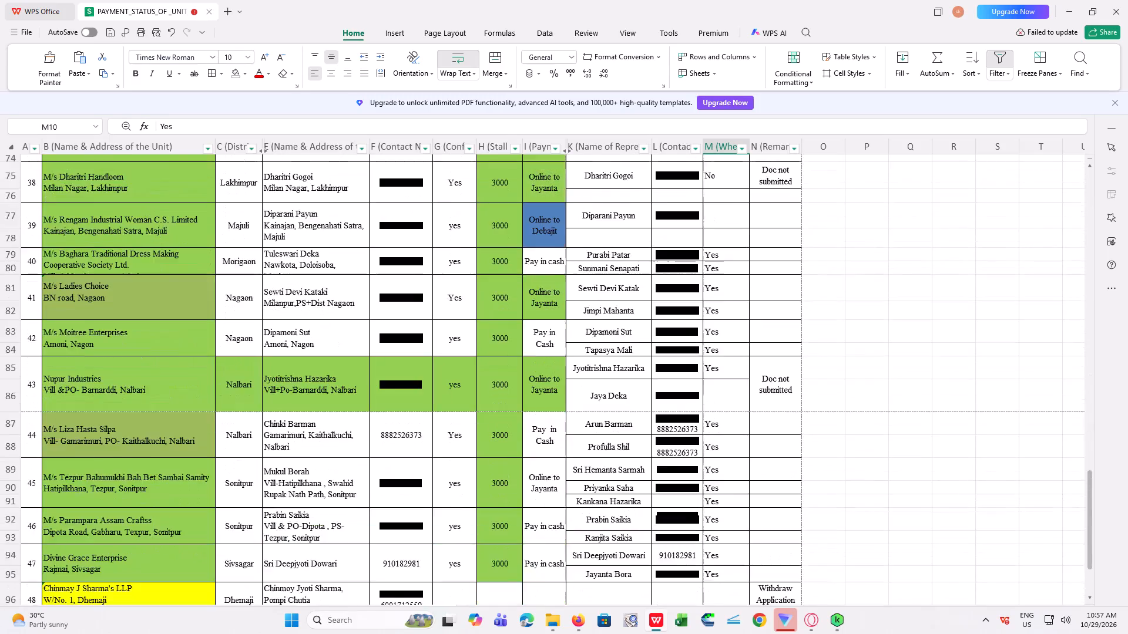
pyautogui.scroll(-8, 544, 533)
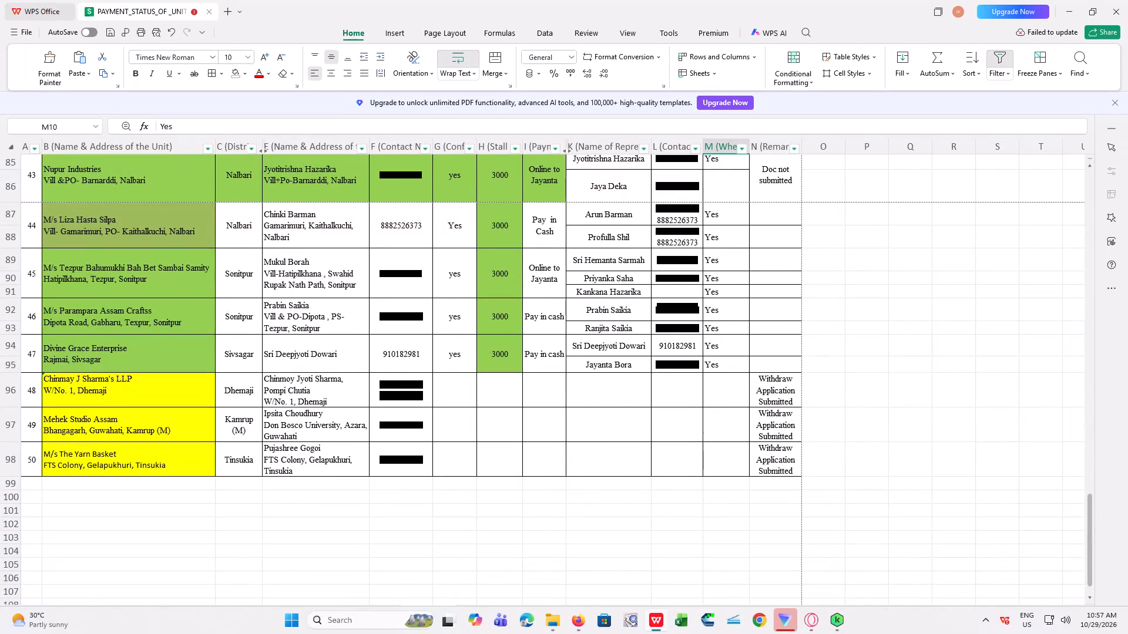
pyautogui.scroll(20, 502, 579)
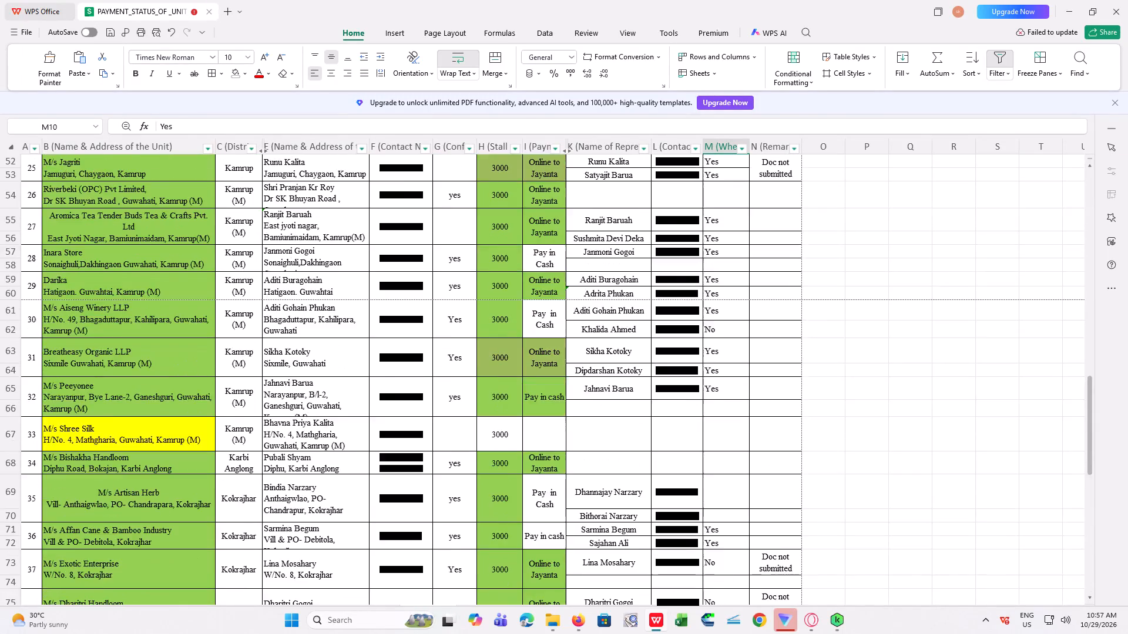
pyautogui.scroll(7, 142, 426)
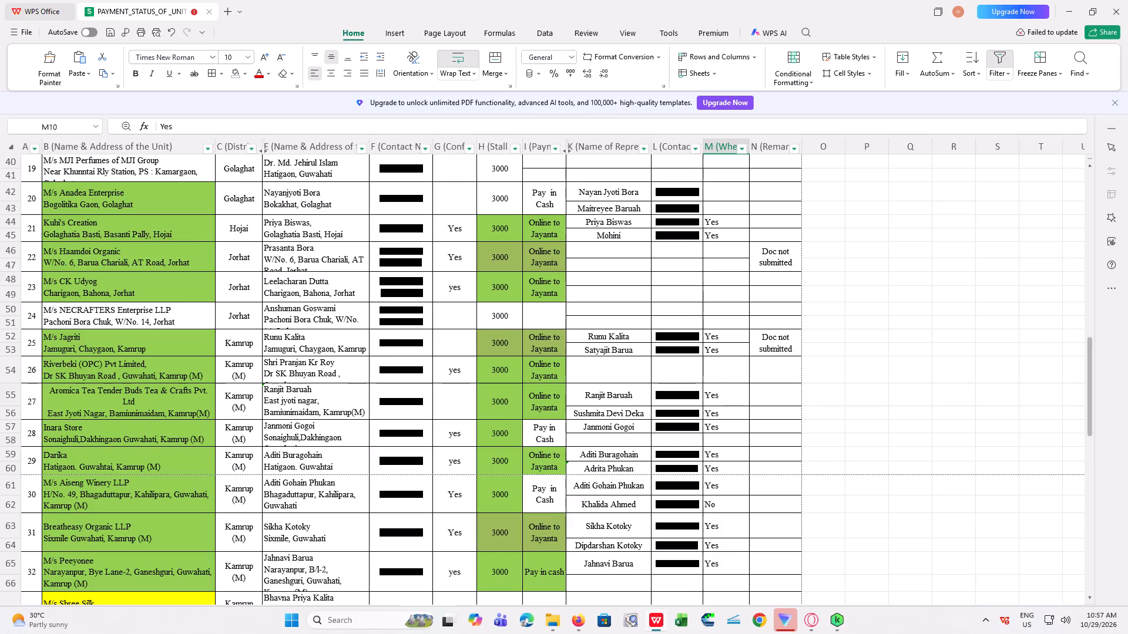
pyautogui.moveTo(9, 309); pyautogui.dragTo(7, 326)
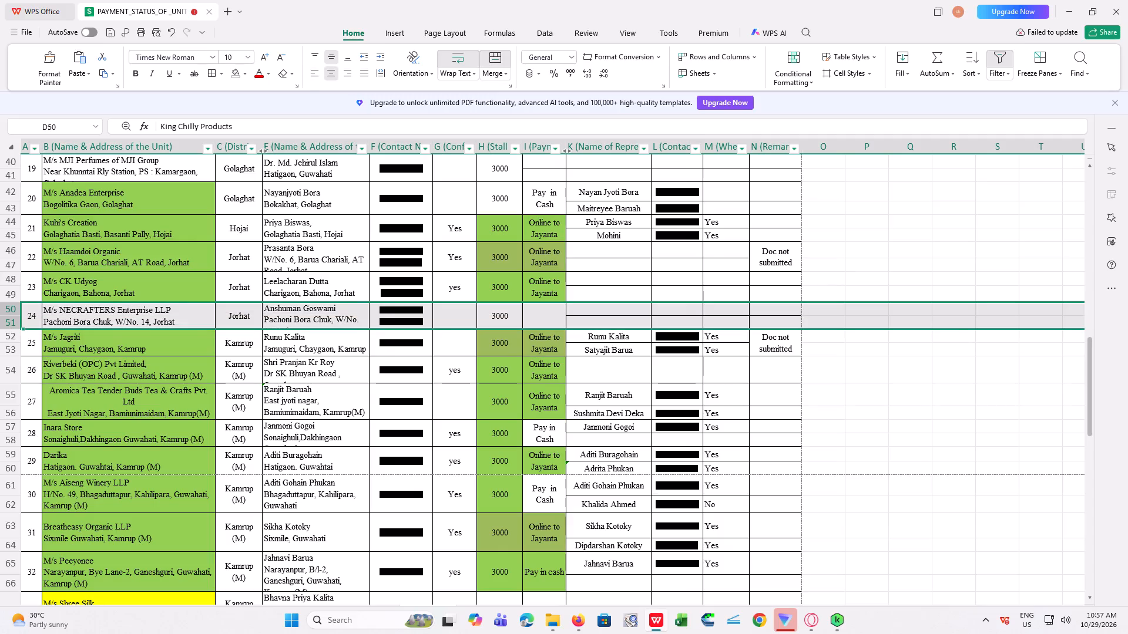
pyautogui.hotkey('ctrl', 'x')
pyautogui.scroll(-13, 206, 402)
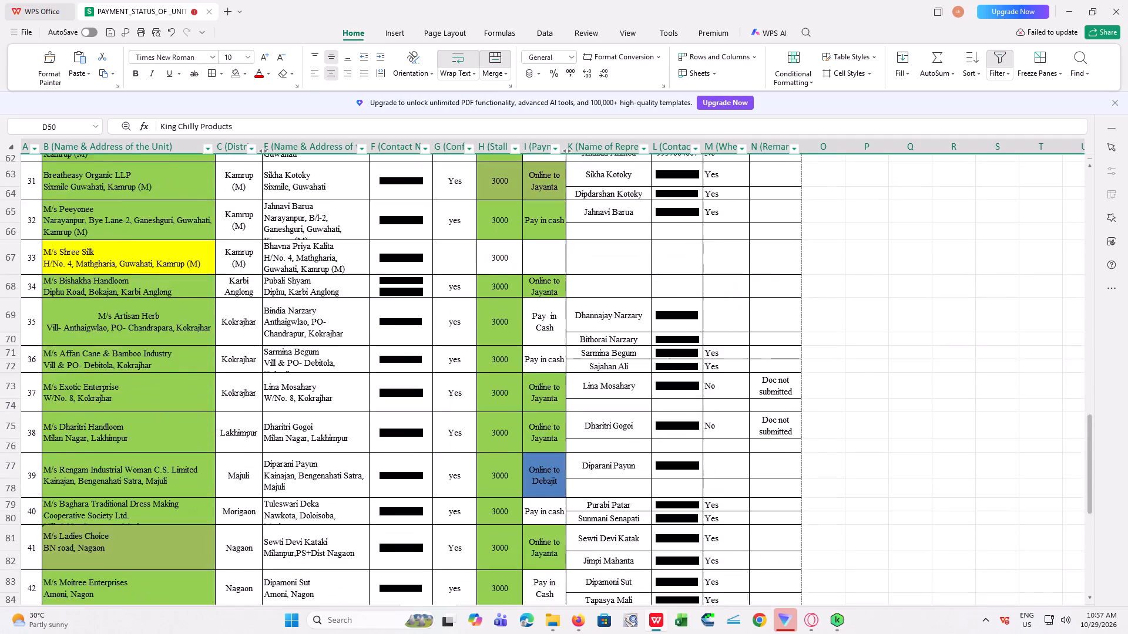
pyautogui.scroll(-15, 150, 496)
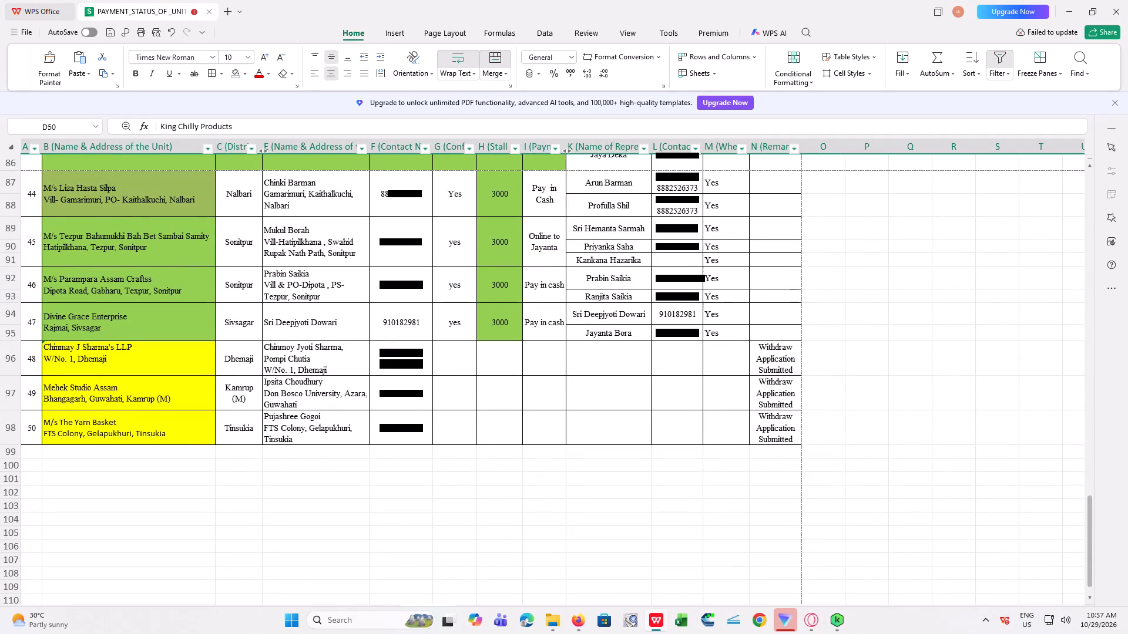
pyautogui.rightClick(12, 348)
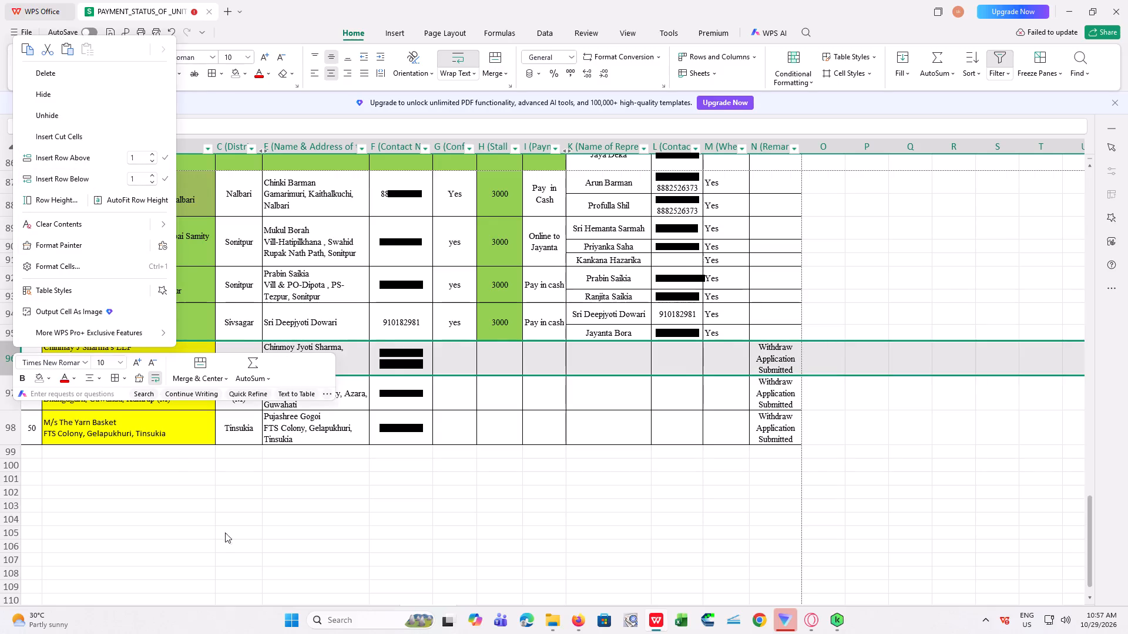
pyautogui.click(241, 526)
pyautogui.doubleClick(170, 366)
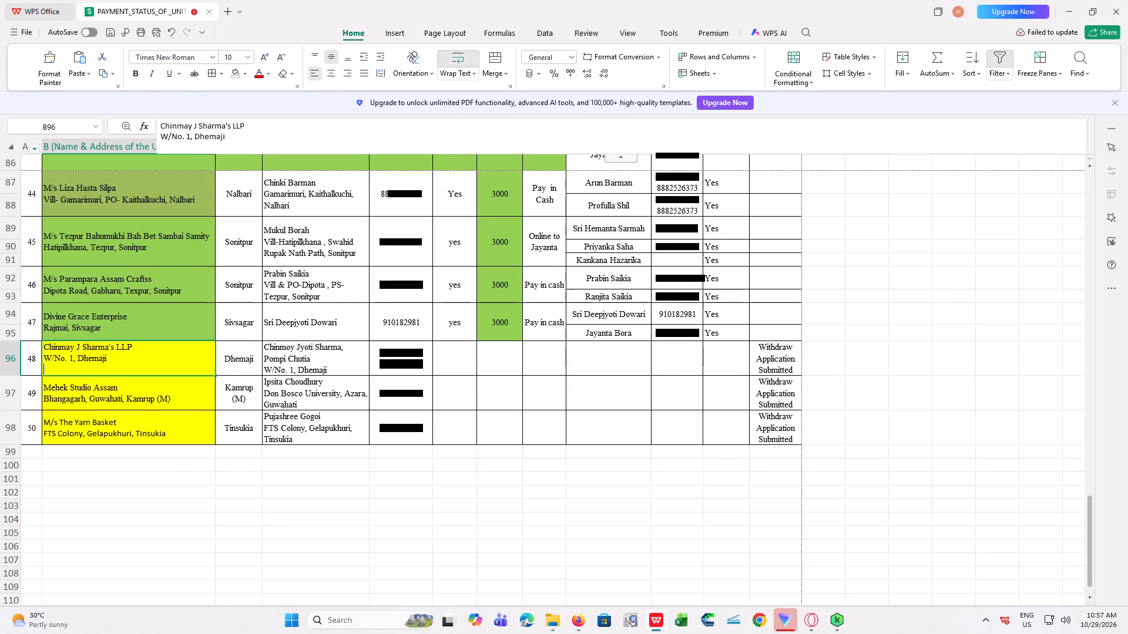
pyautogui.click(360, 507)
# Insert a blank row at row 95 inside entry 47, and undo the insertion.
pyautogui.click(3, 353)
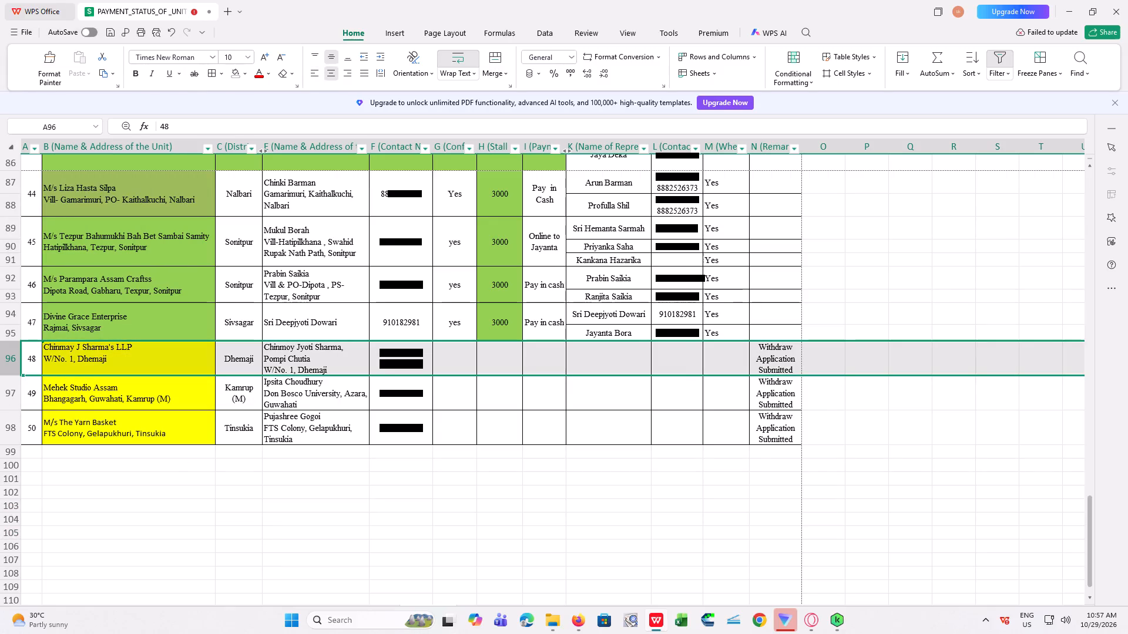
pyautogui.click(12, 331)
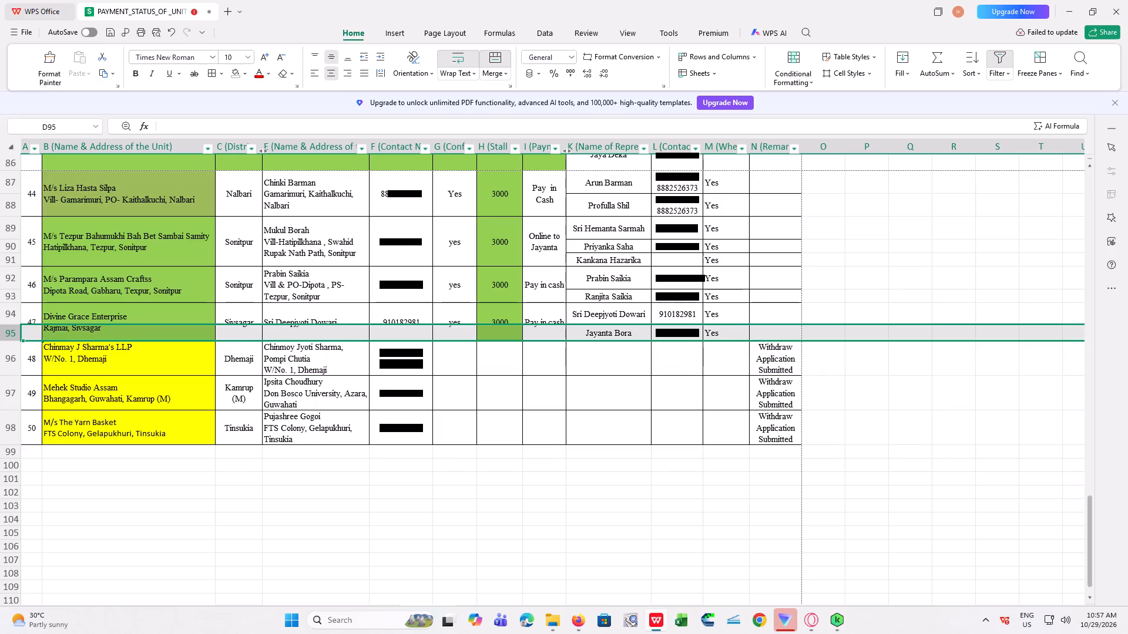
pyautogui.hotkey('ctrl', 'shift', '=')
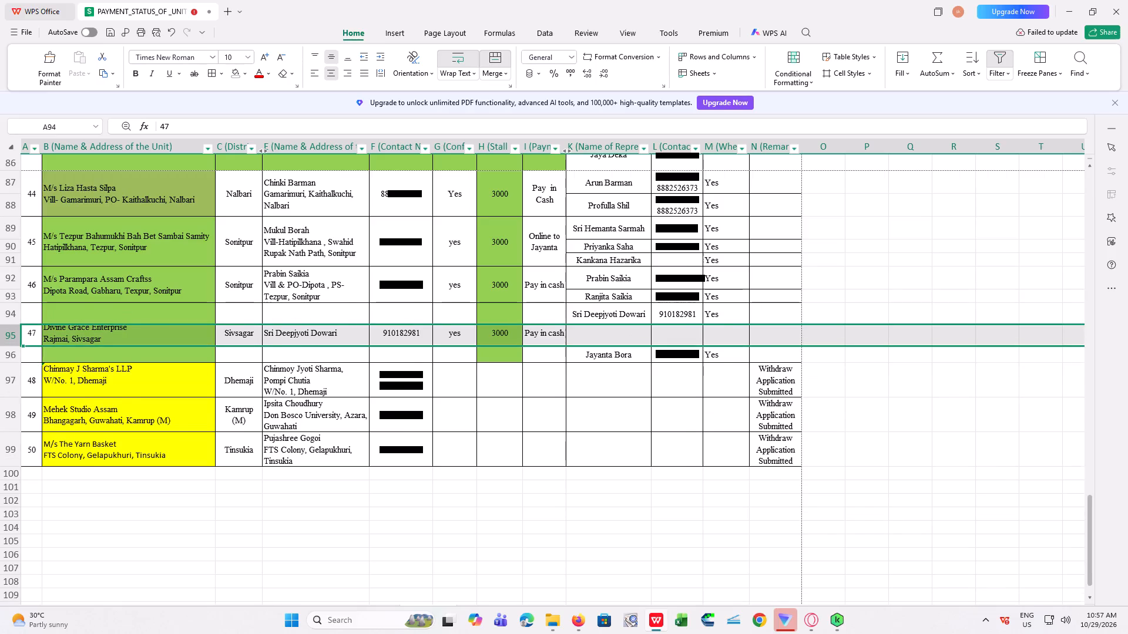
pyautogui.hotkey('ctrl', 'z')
# Insert five blank rows between entry 47 and the withdrawn entry 48.
pyautogui.click(14, 358)
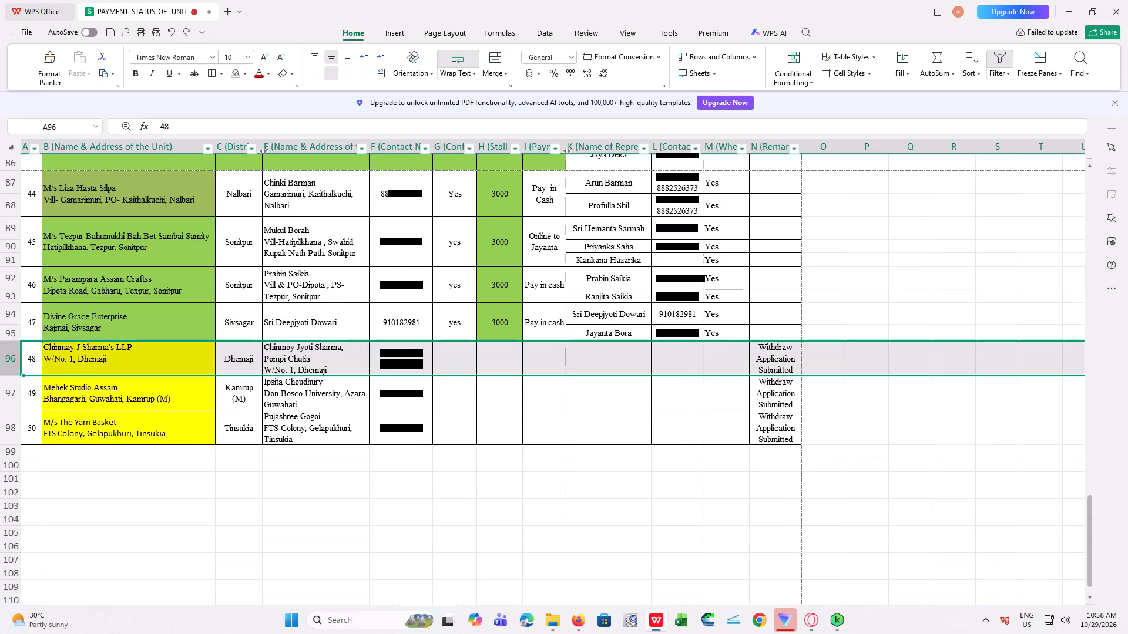
pyautogui.hotkey('ctrl', 'shift', '=')
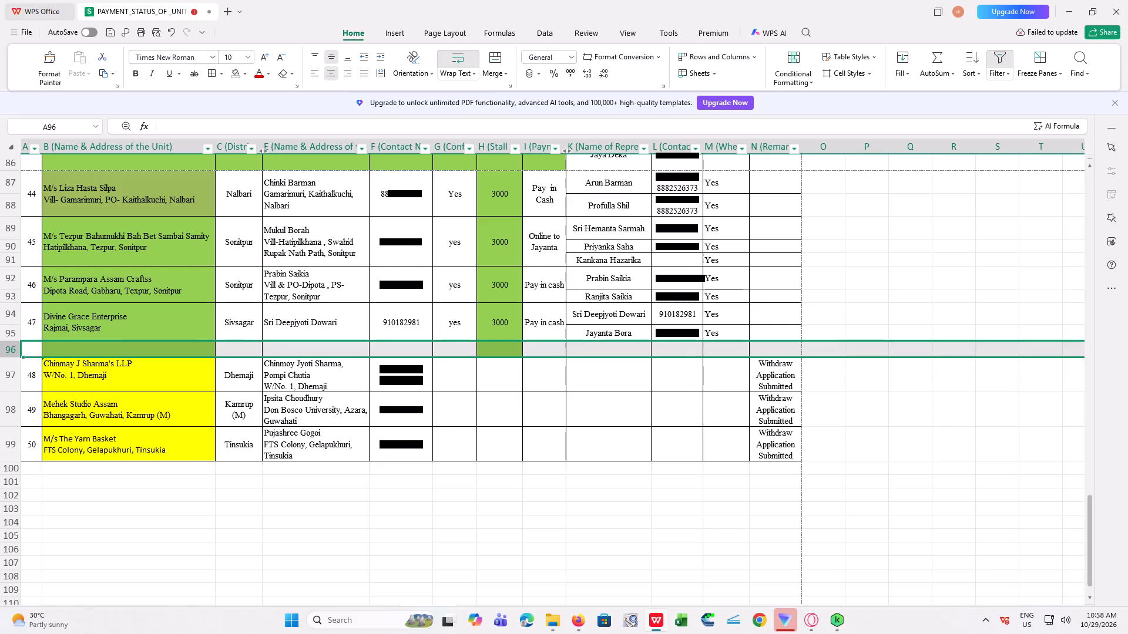
pyautogui.click(14, 353)
pyautogui.press('F4')
pyautogui.press('F4')
pyautogui.press('F4')
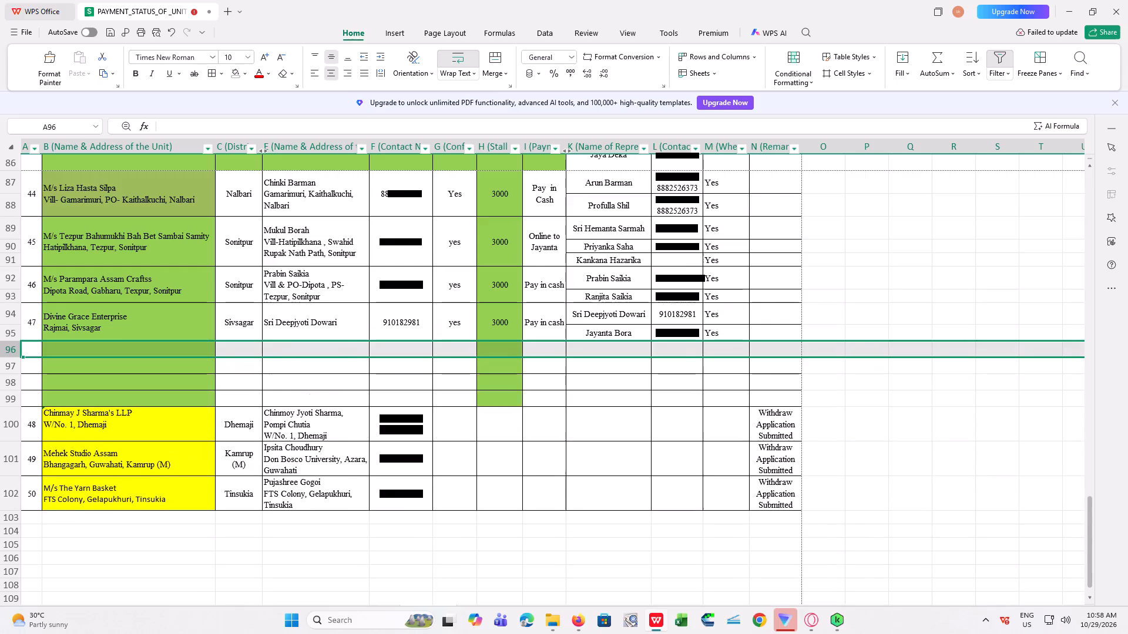
pyautogui.press('F4')
# Increase the heights of rows 80 and 79 in entry 40 until its full unit and contact addresses fit.
pyautogui.scroll(7, 4, 358)
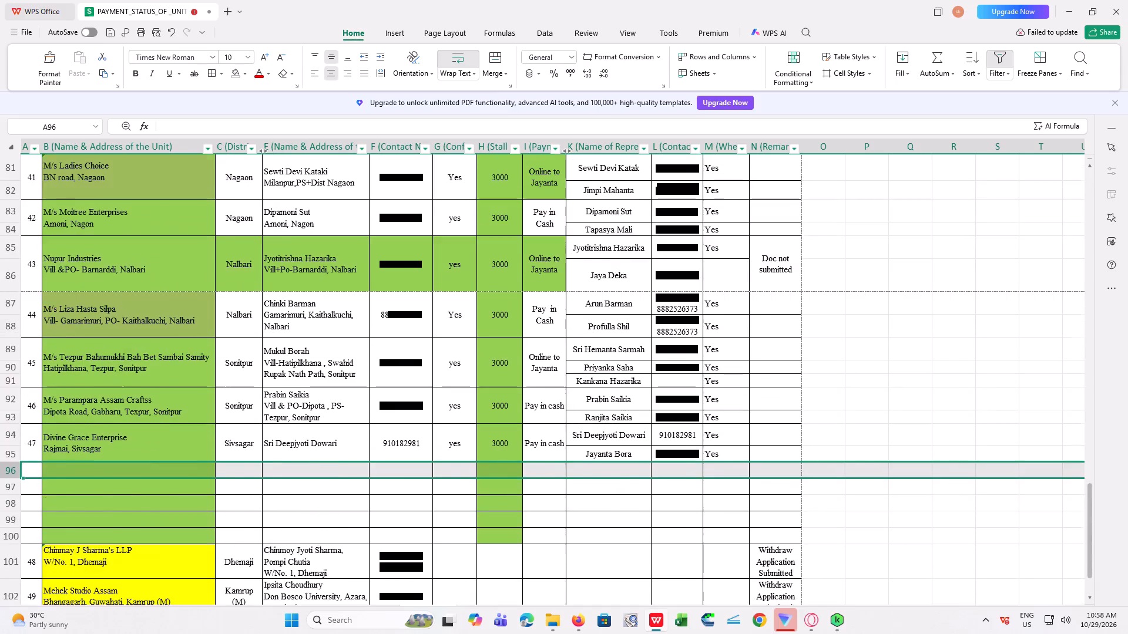
pyautogui.scroll(6, 7, 356)
pyautogui.click(112, 459)
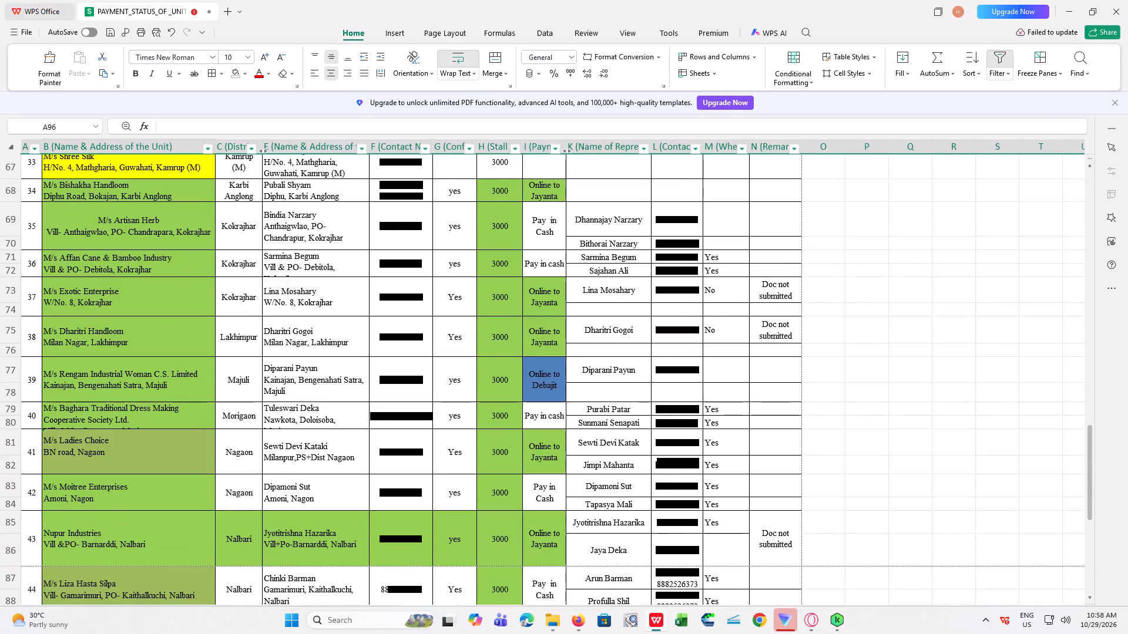
pyautogui.doubleClick(16, 431)
pyautogui.click(16, 431)
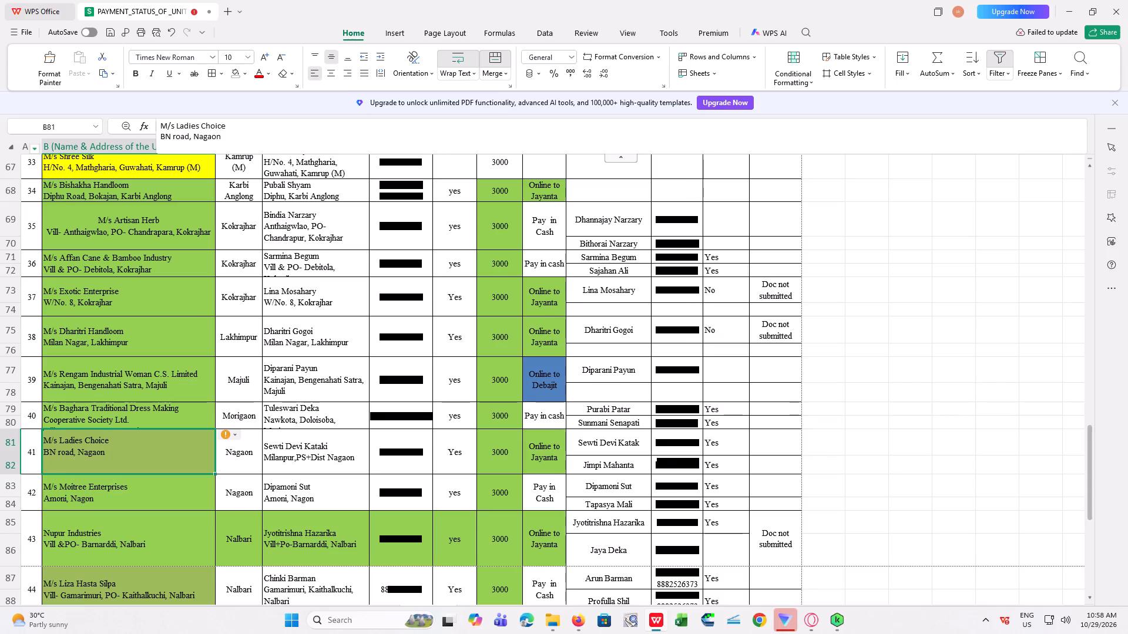
pyautogui.doubleClick(16, 434)
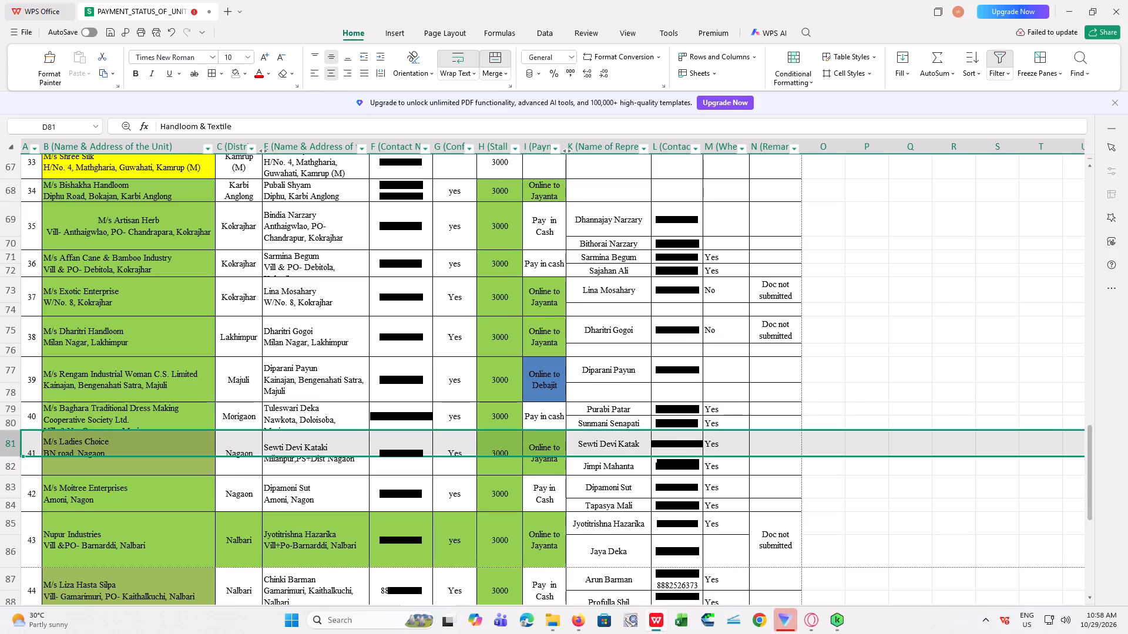
pyautogui.moveTo(19, 430); pyautogui.dragTo(19, 441)
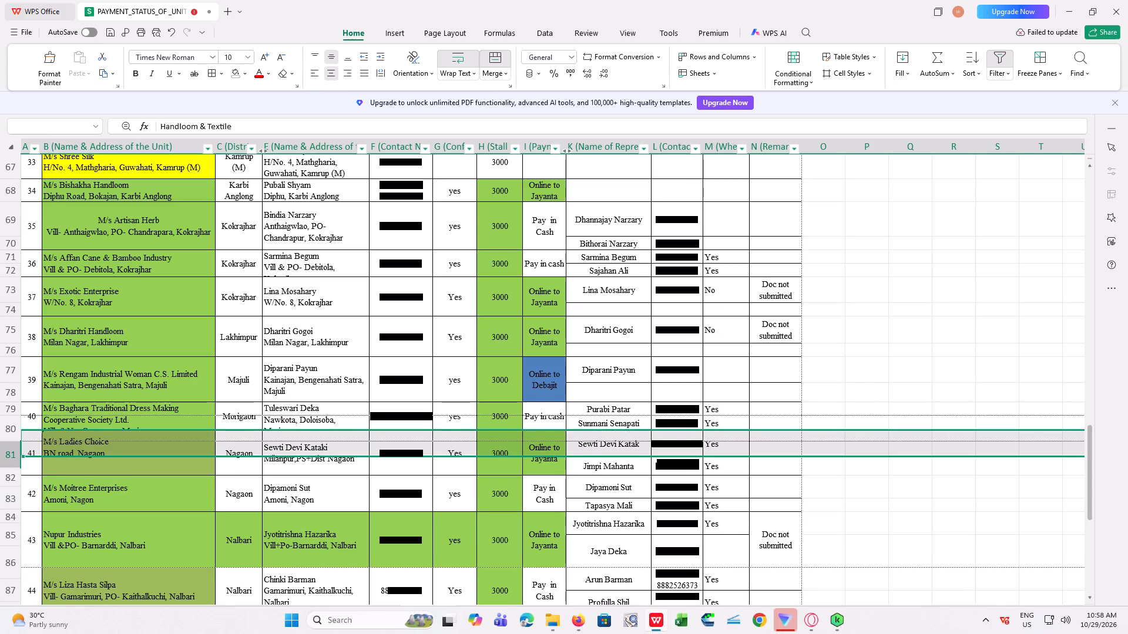
pyautogui.click(303, 456)
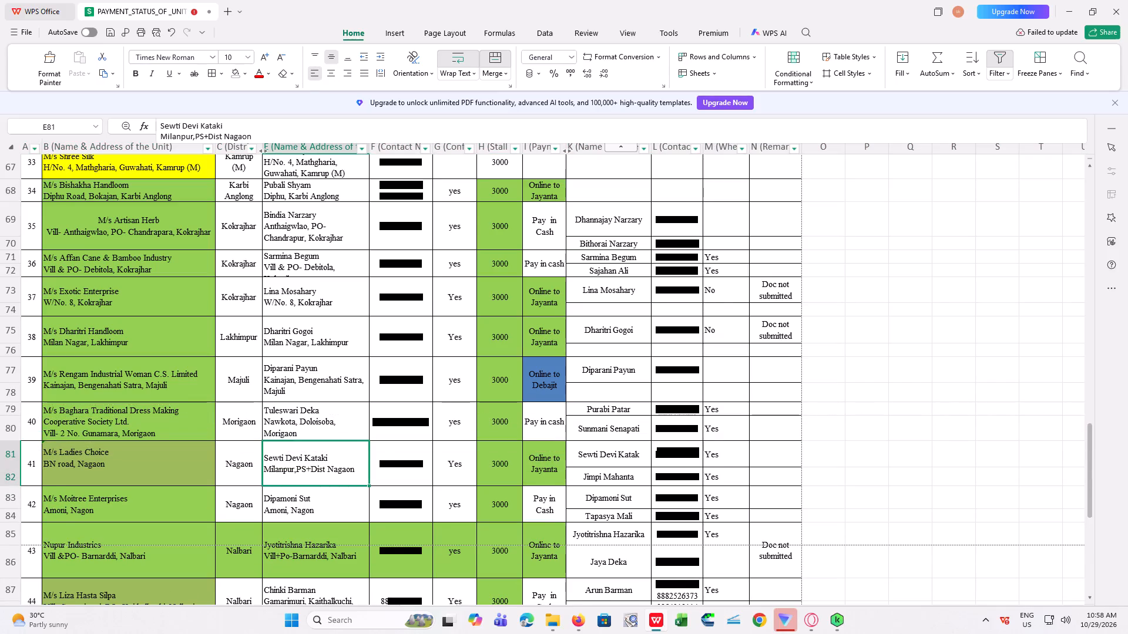
pyautogui.moveTo(16, 414); pyautogui.dragTo(18, 424)
# Left-align the whole "Name & Address of the Unit" column.
pyautogui.scroll(2, 179, 436)
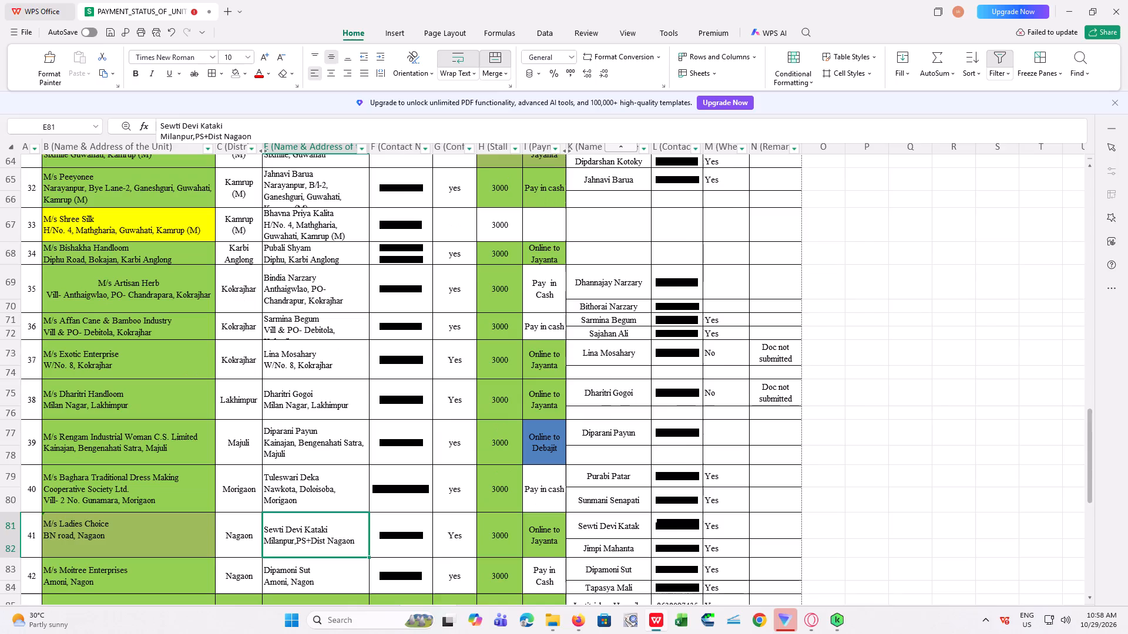
pyautogui.scroll(2, 42, 424)
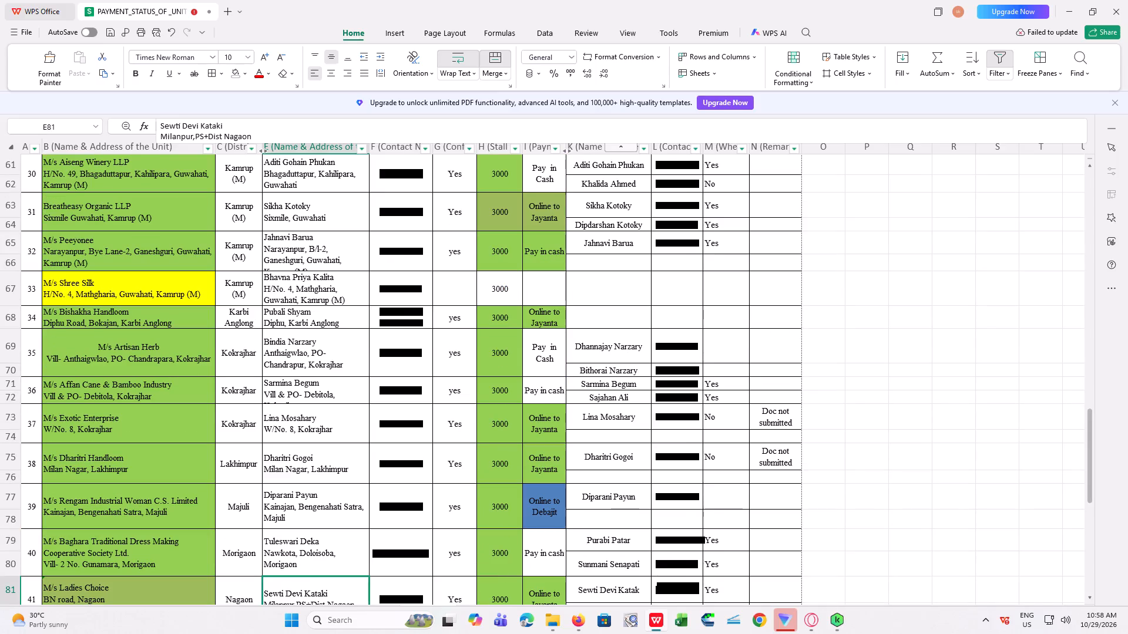
pyautogui.click(127, 152)
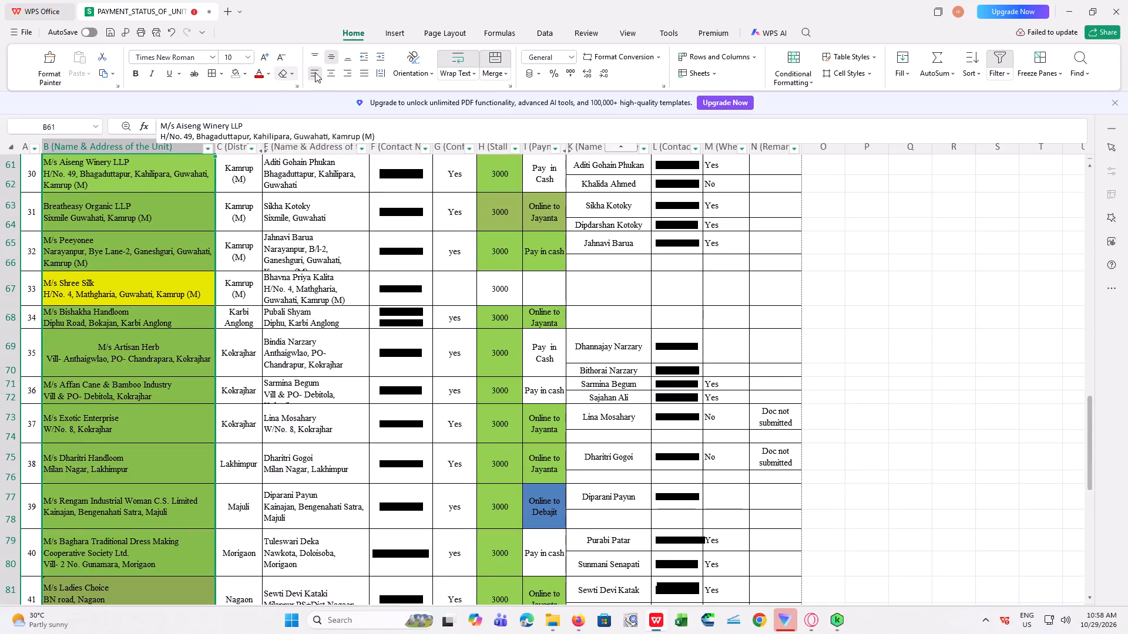
pyautogui.click(313, 72)
# Move entry 19, M/s MJI Perfumes (rows 40–41), to the blank rows starting at row 96, below entry 47.
pyautogui.scroll(3, 73, 392)
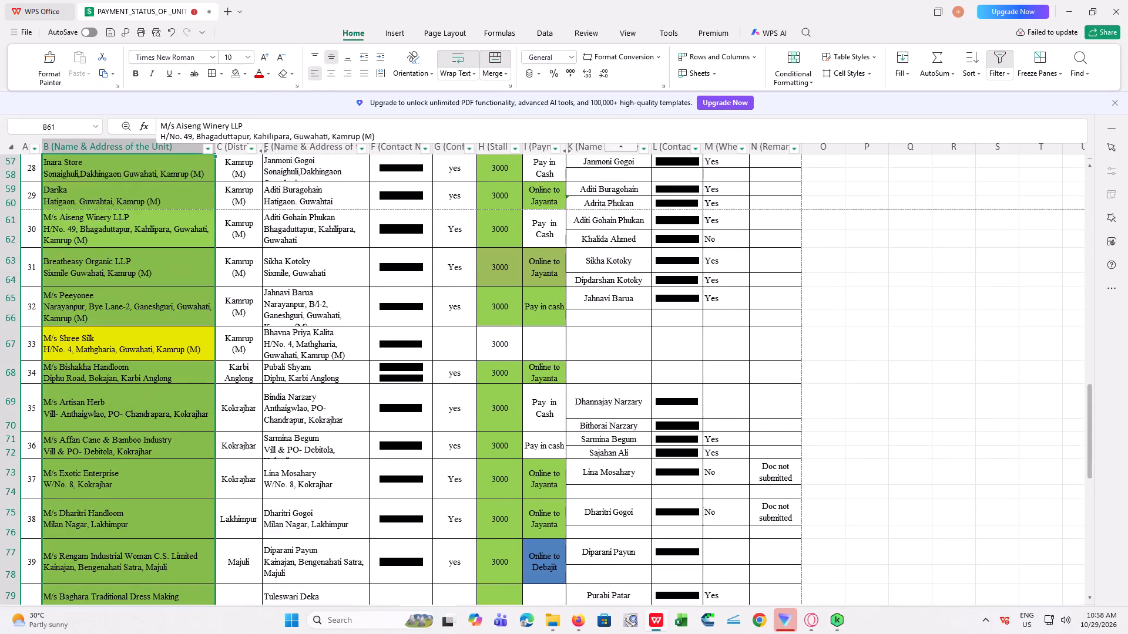
pyautogui.scroll(13, 79, 421)
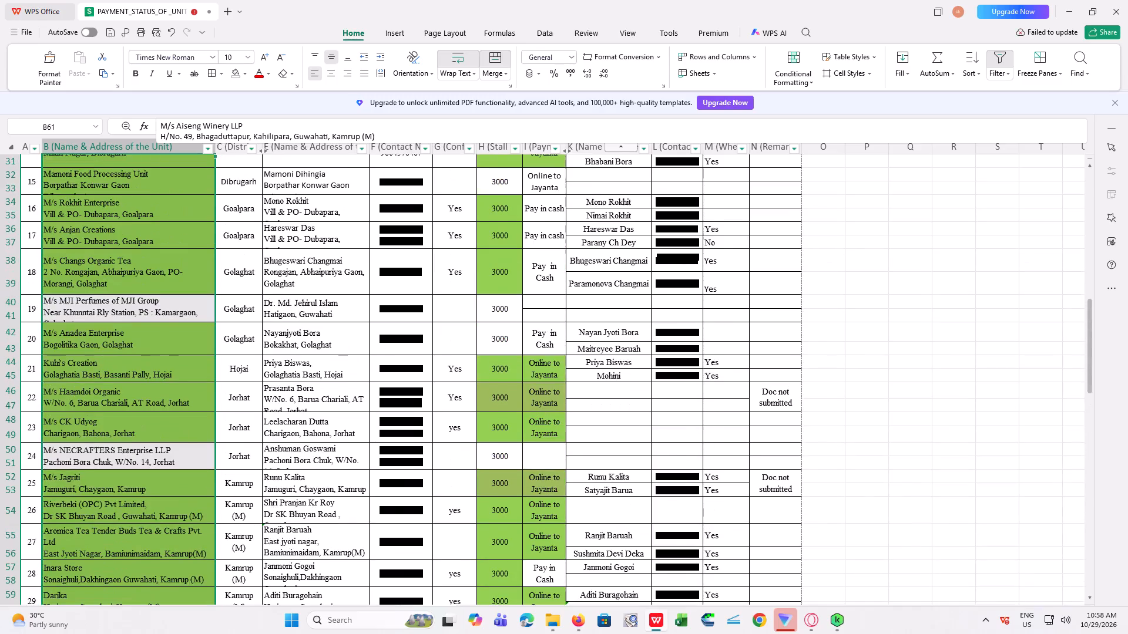
pyautogui.click(30, 313)
pyautogui.moveTo(4, 301); pyautogui.dragTo(4, 318)
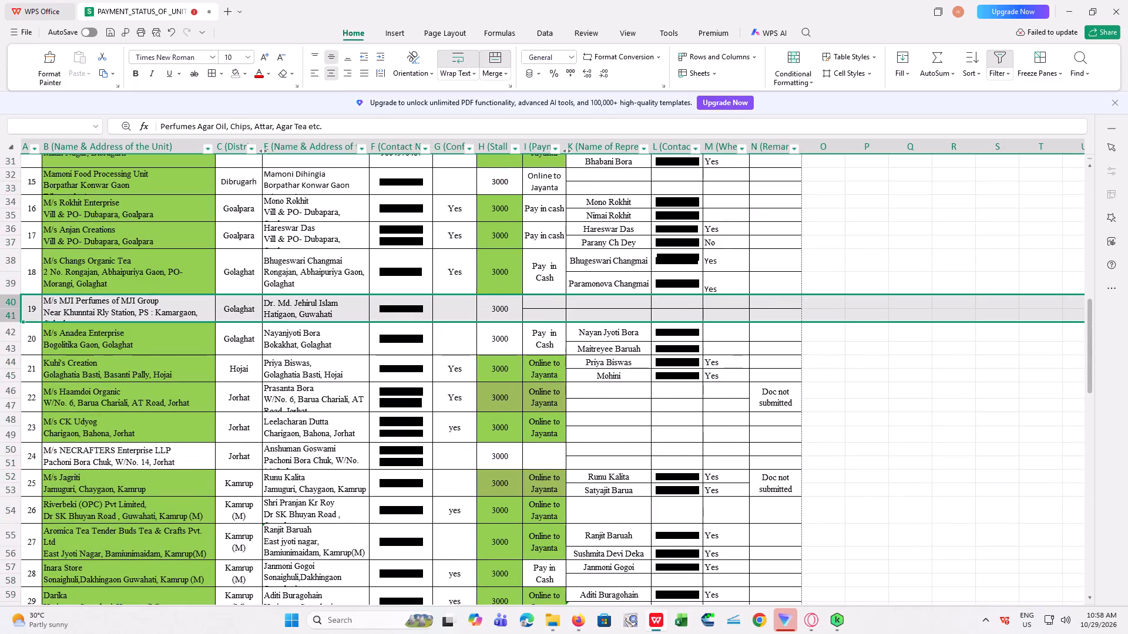
pyautogui.hotkey('ctrl', 'x')
pyautogui.scroll(-13, 160, 416)
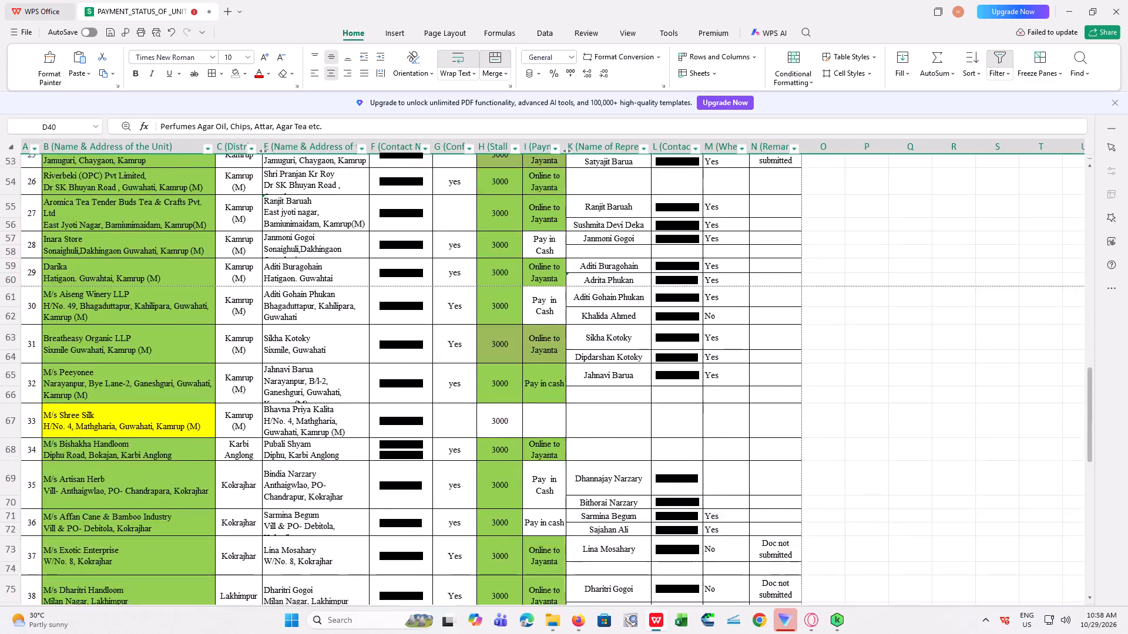
pyautogui.scroll(-17, 98, 468)
pyautogui.scroll(-1, 68, 520)
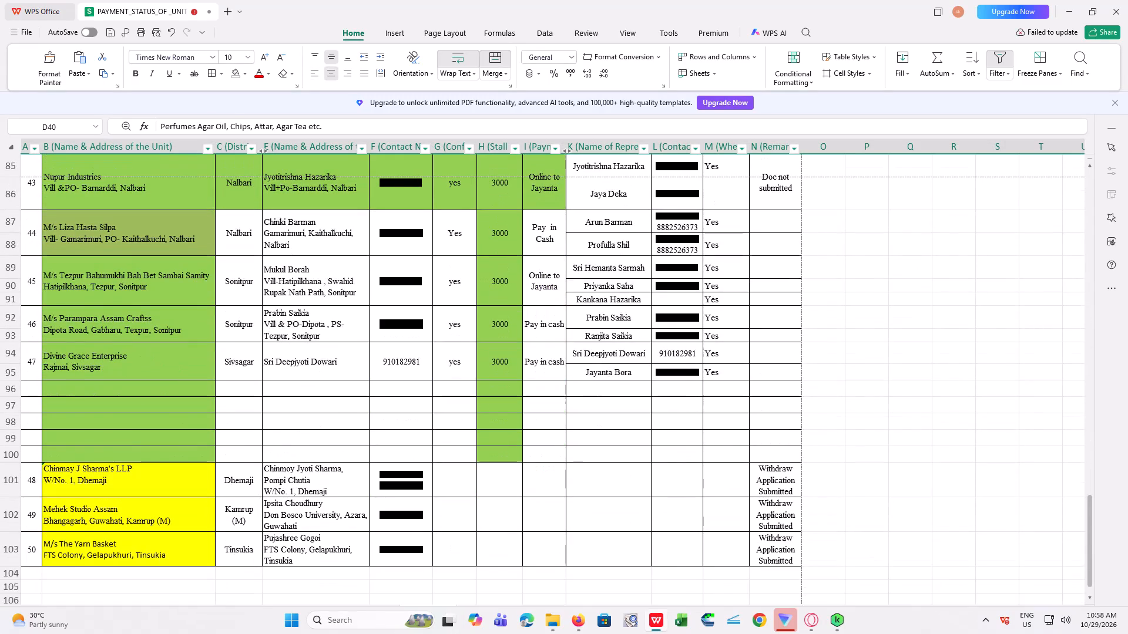
pyautogui.click(15, 392)
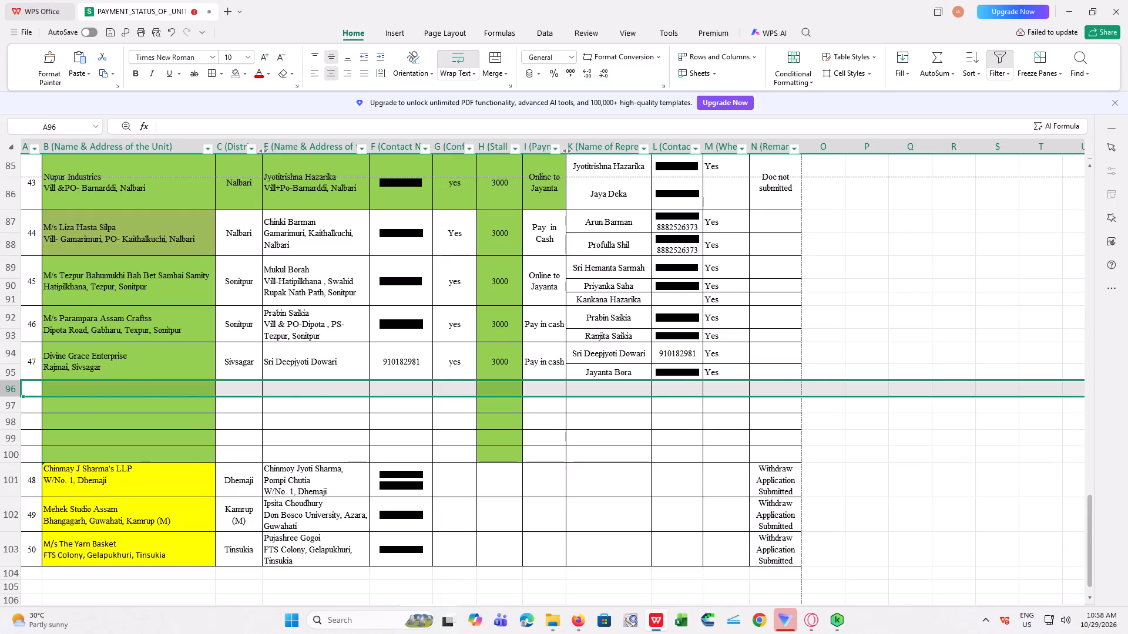
pyautogui.hotkey('ctrl', 'v')
# Move entry 24, M/s NECRAFTERS Enterprise LLP (rows 50–51), to the blank rows starting at row 98.
pyautogui.scroll(11, 71, 397)
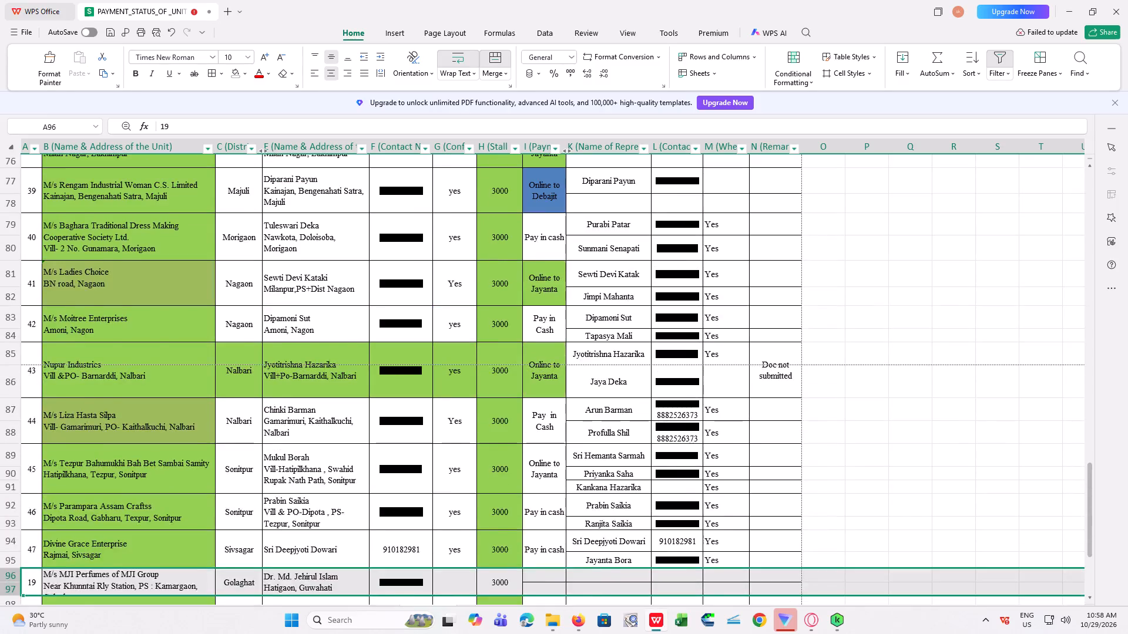
pyautogui.scroll(17, 89, 408)
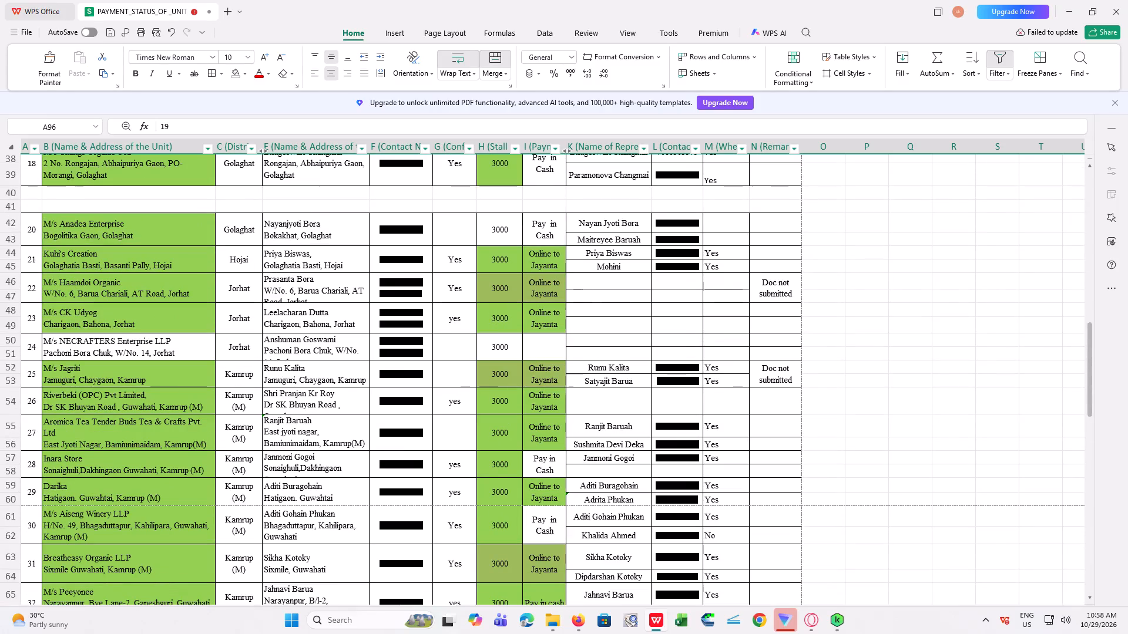
pyautogui.moveTo(13, 340); pyautogui.dragTo(11, 351)
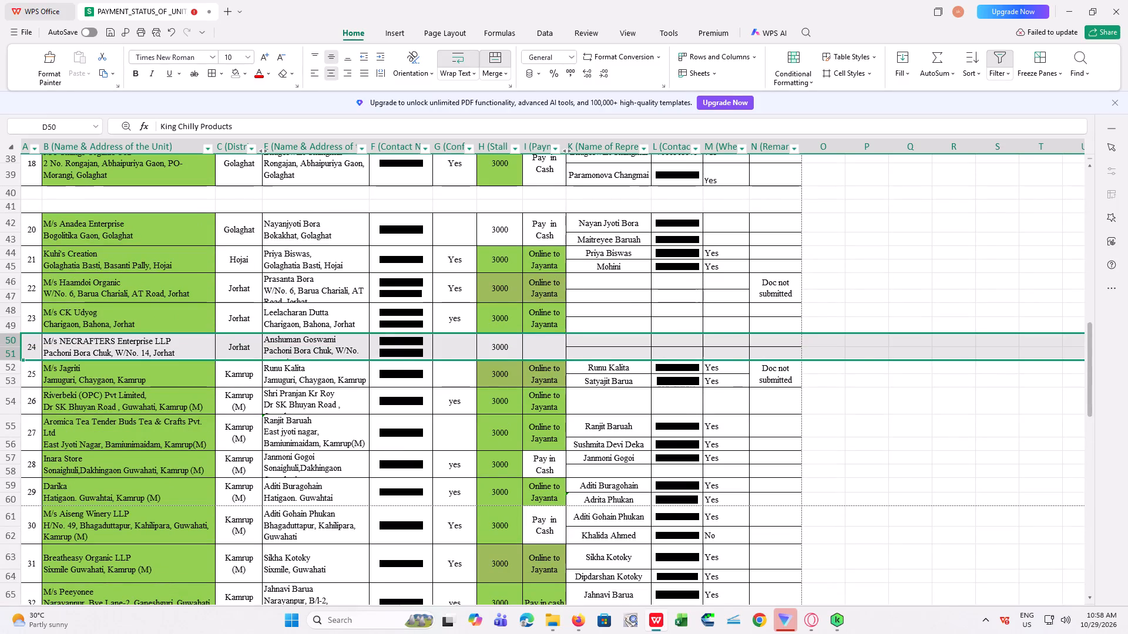
pyautogui.hotkey('ctrl', 'x')
pyautogui.scroll(-20, 108, 439)
pyautogui.scroll(-8, 108, 439)
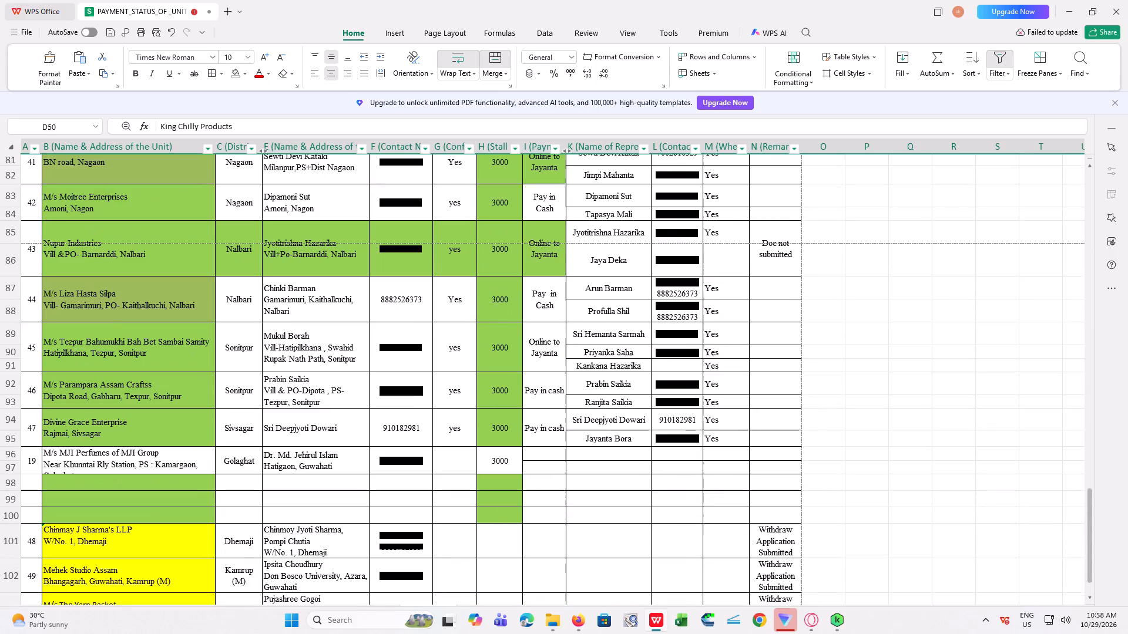
pyautogui.click(6, 481)
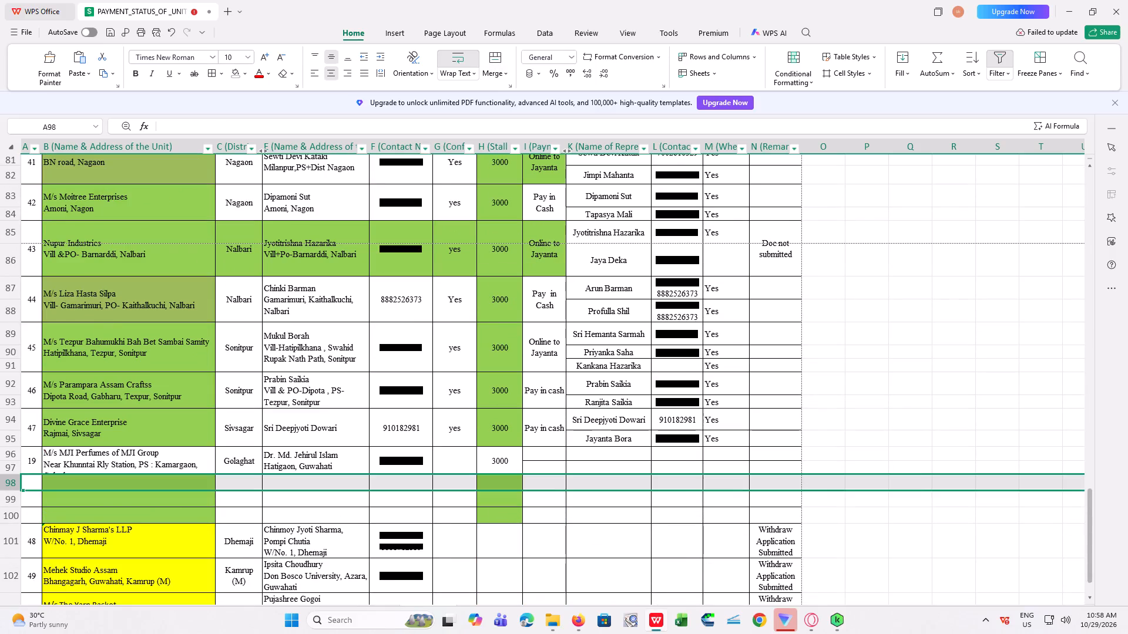
pyautogui.hotkey('ctrl', 'v')
# Increase the heights of row 97 in the moved entry 19 and row 99 in the moved entry 24 to fit their addresses.
pyautogui.click(124, 493)
pyautogui.scroll(2, 112, 492)
pyautogui.doubleClick(19, 538)
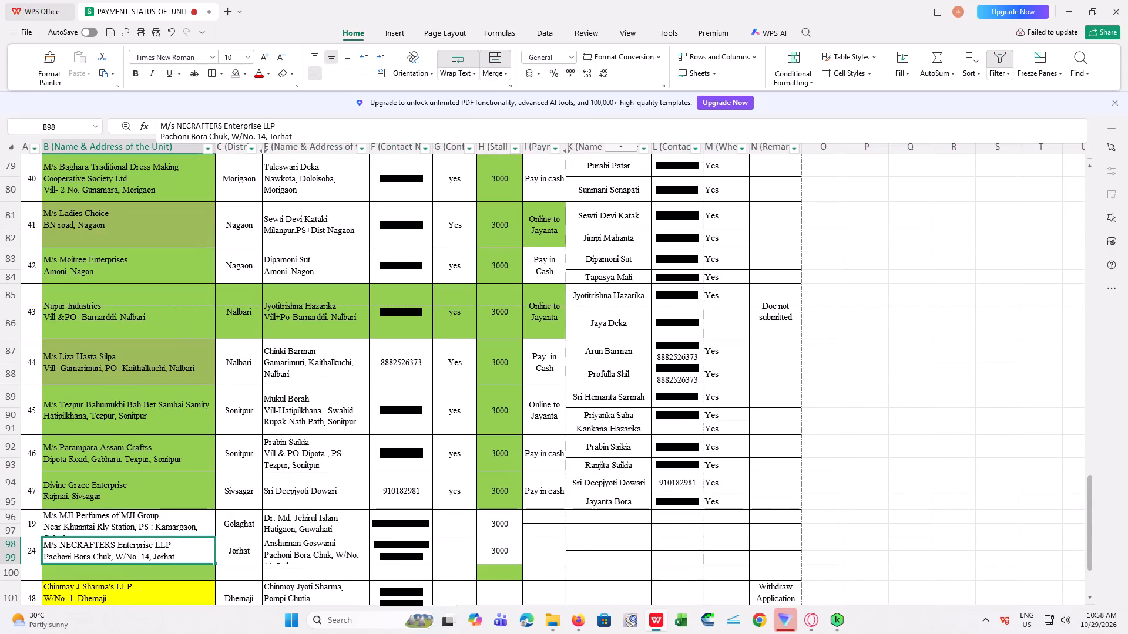
pyautogui.moveTo(19, 538); pyautogui.dragTo(19, 548)
pyautogui.tripleClick(18, 575)
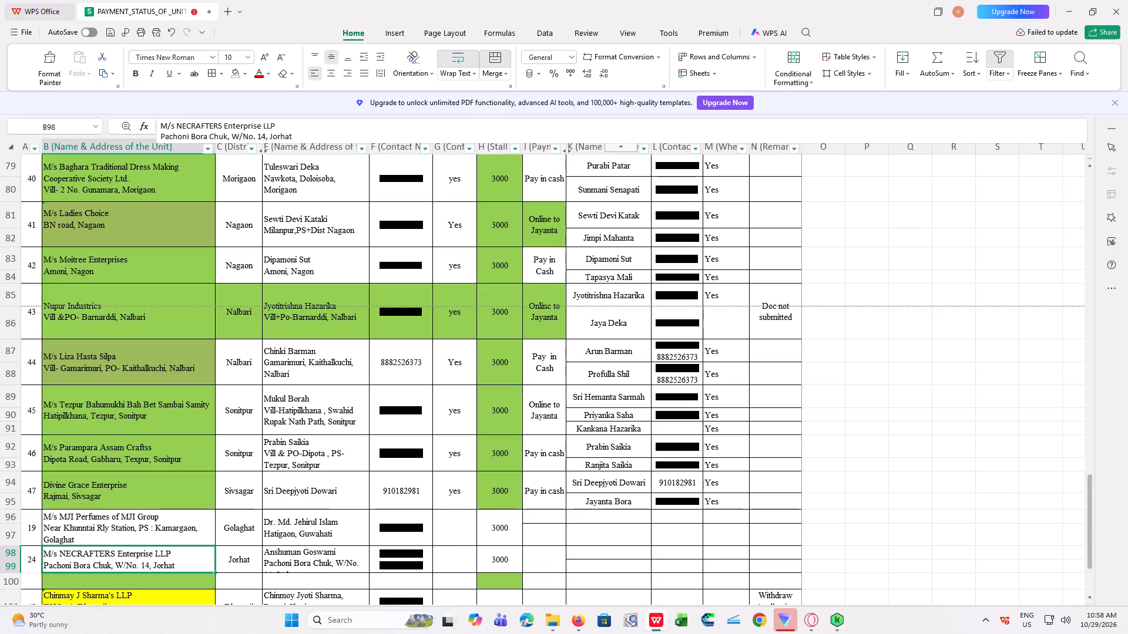
pyautogui.click(16, 574)
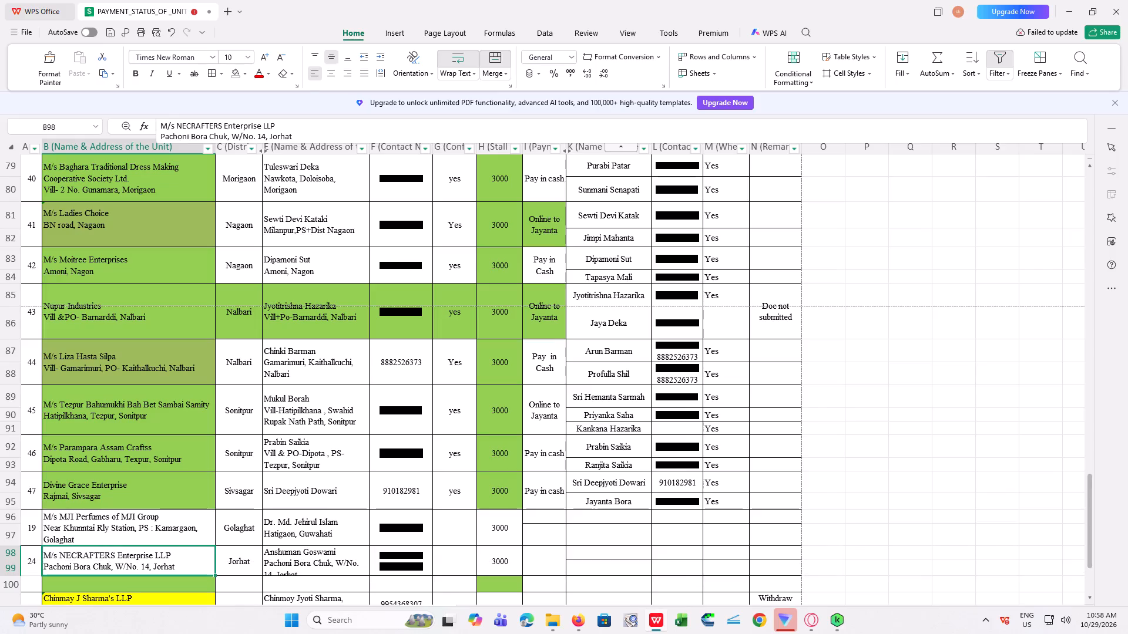
# Delete the leftover blank row 100 above the withdrawn entry 48.
pyautogui.click(11, 583)
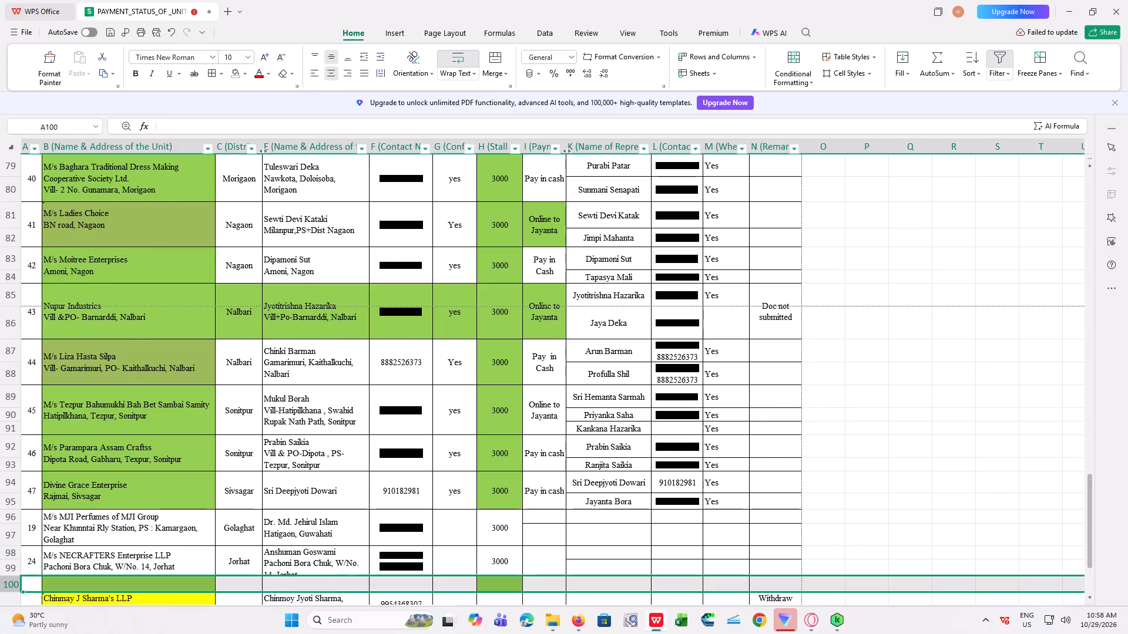
pyautogui.hotkey('ctrl', '-')
# Slightly increase the height of row 96 in the moved entry 19.
pyautogui.scroll(2, 141, 508)
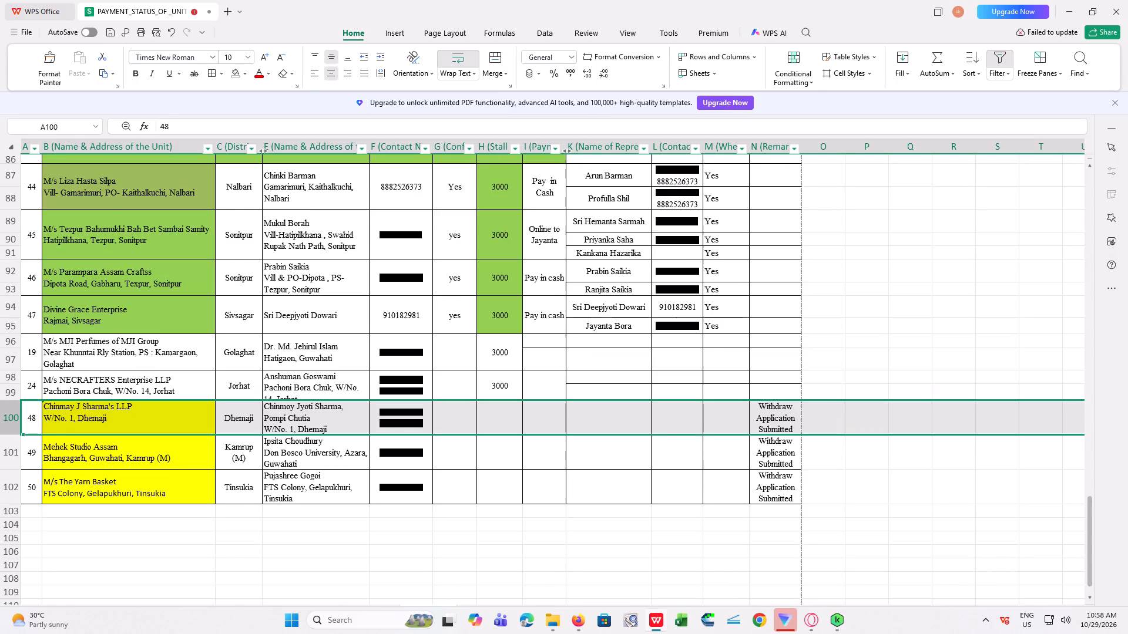
pyautogui.scroll(4, 199, 504)
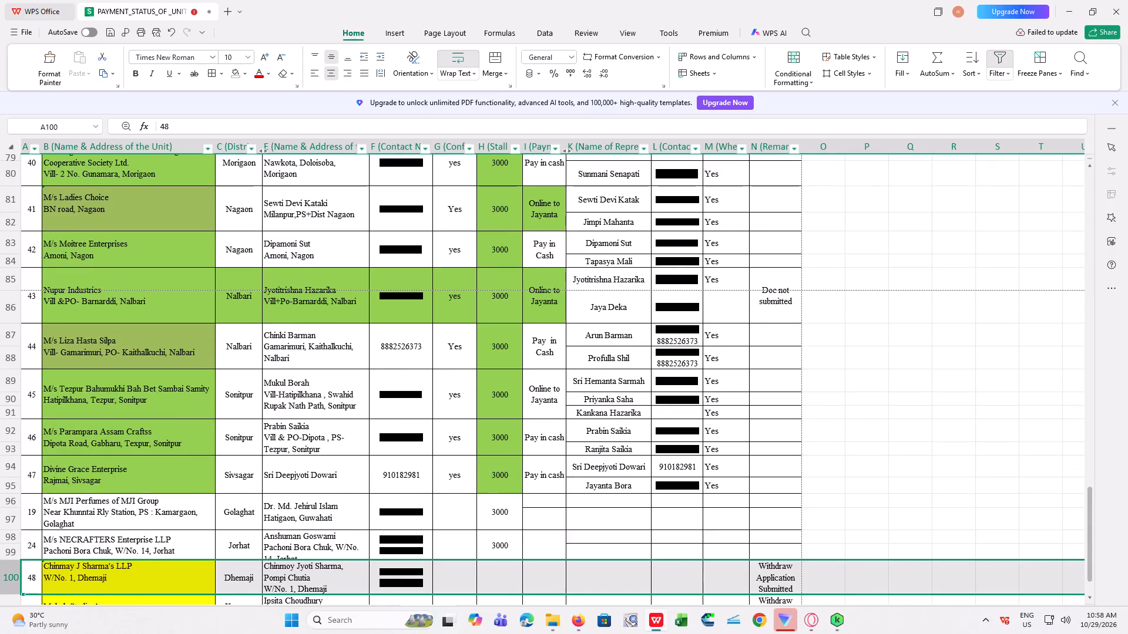
pyautogui.scroll(-1, 190, 522)
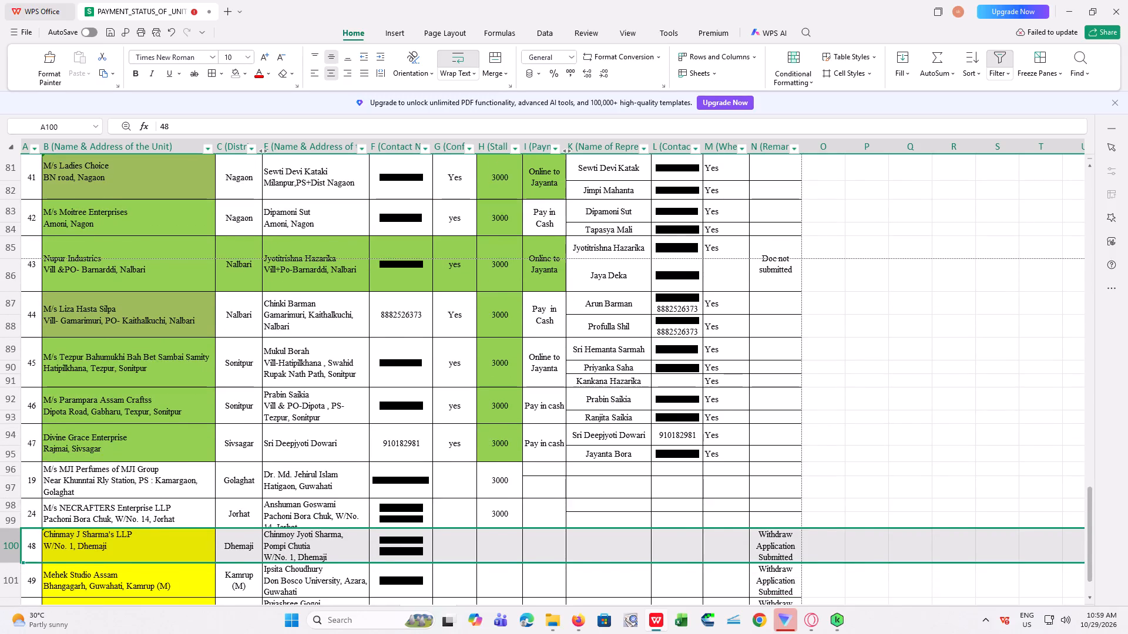
pyautogui.click(17, 477)
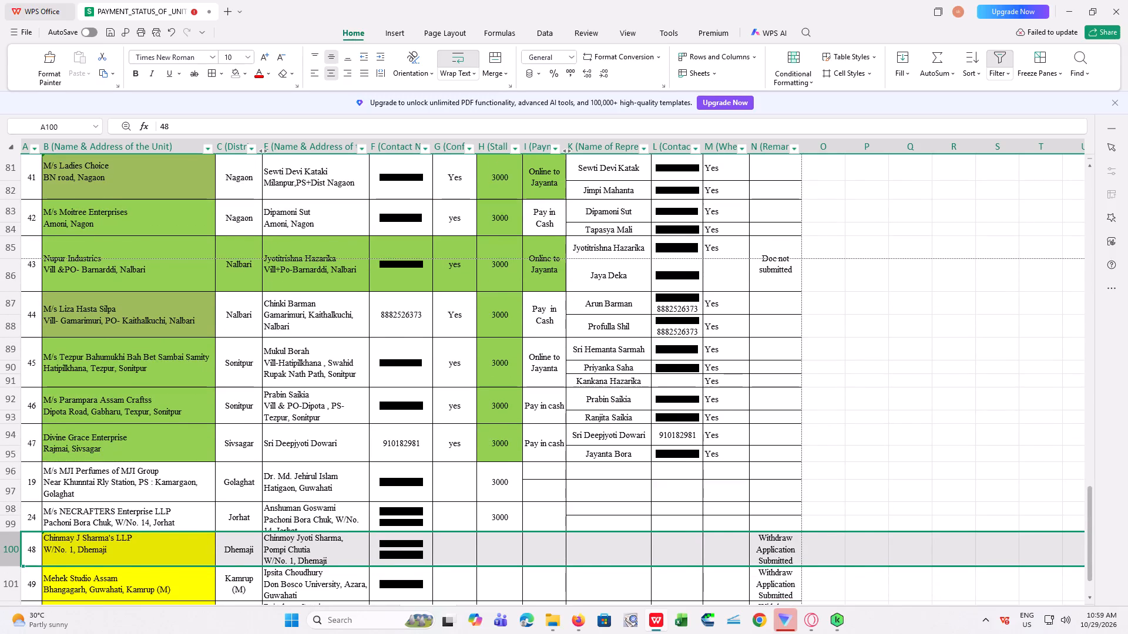
# Delete the emptied rows 50–51 after entry 23 and rows 40–41 after entry 18.
pyautogui.scroll(18, 149, 526)
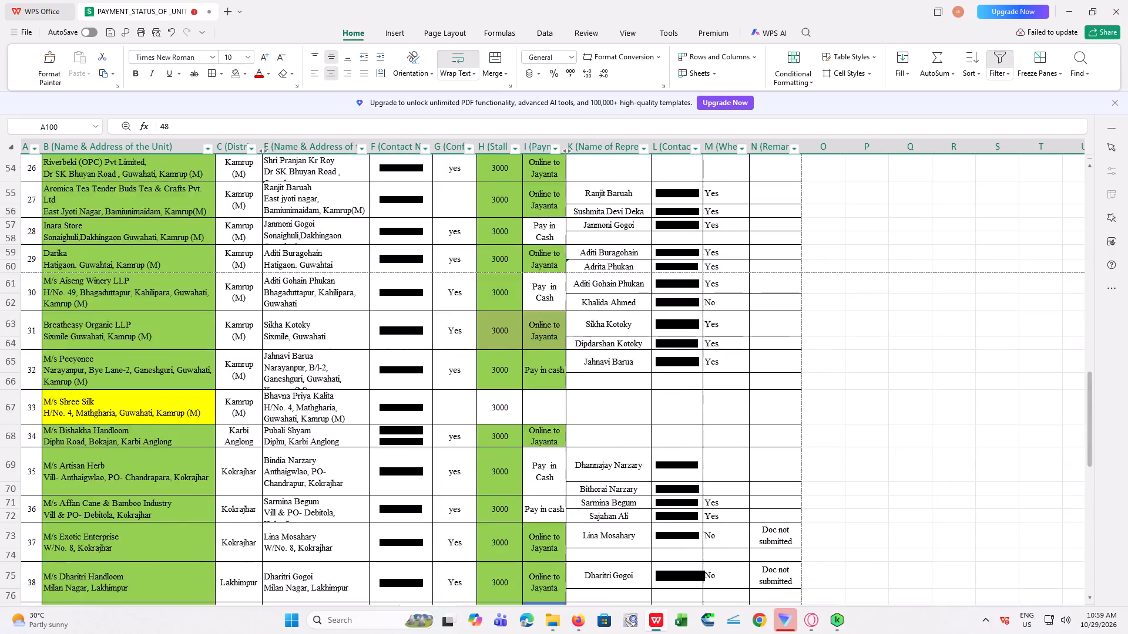
pyautogui.scroll(8, 150, 526)
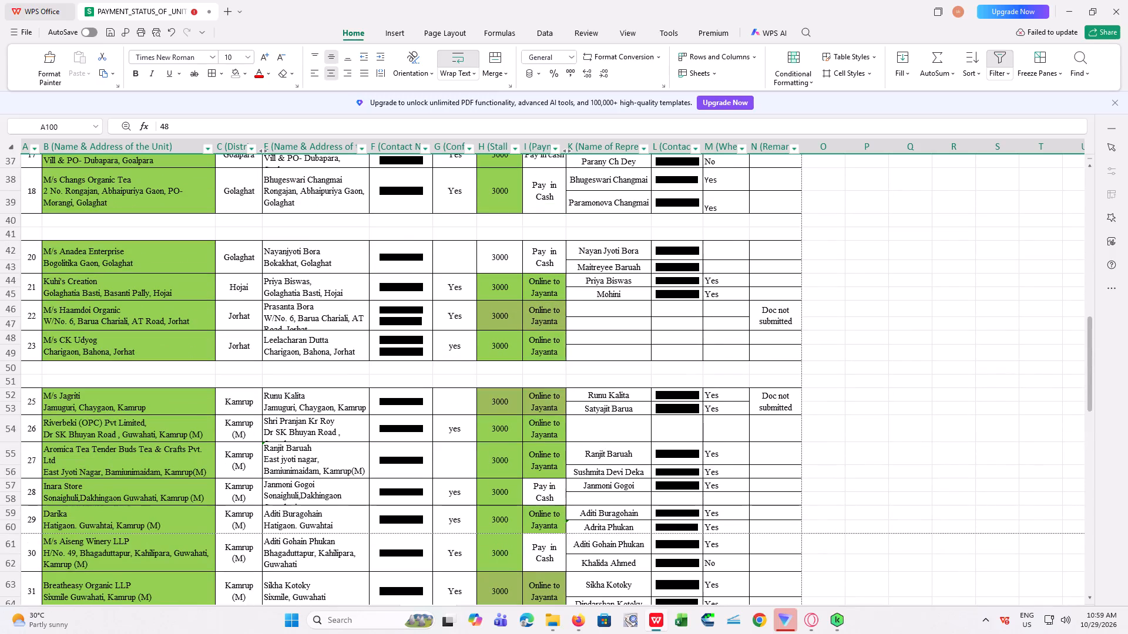
pyautogui.moveTo(11, 370); pyautogui.dragTo(6, 381)
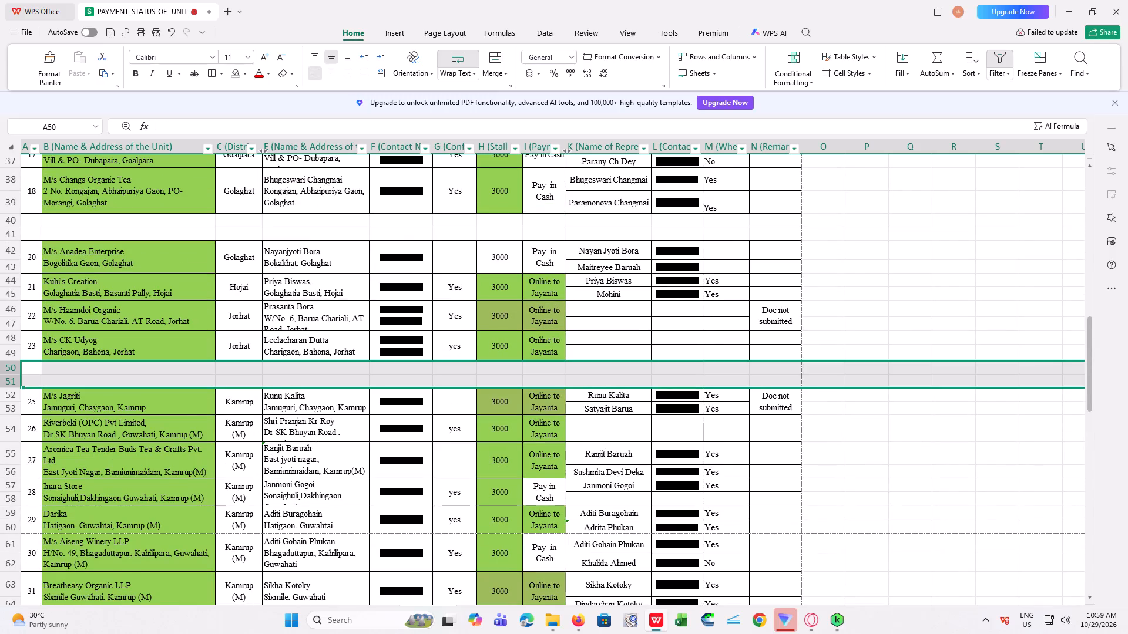
pyautogui.hotkey('ctrl', '-')
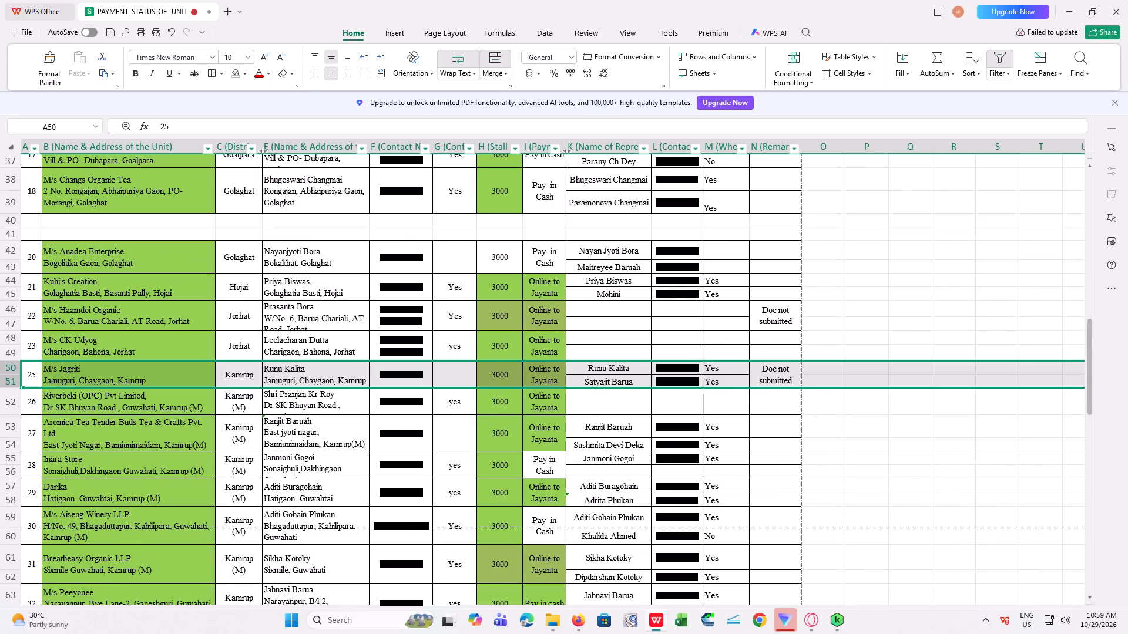
pyautogui.moveTo(18, 218); pyautogui.dragTo(15, 233)
pyautogui.hotkey('ctrl', '-')
# Open the print preview and examine the layout of all pages of the participation list.
pyautogui.scroll(14, 81, 270)
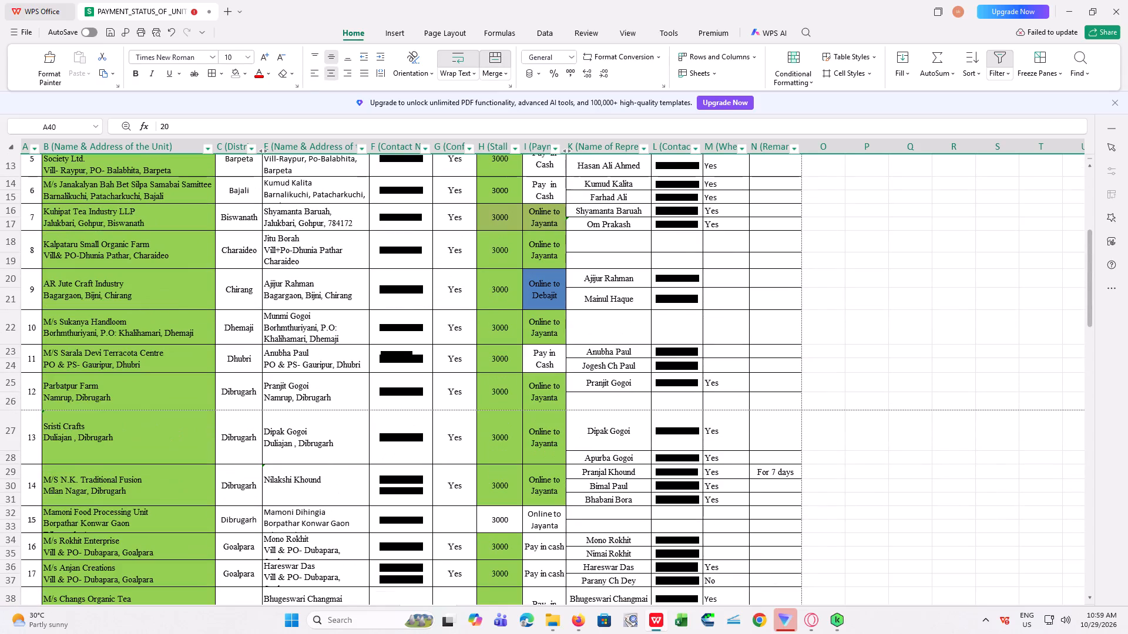
pyautogui.scroll(4, 194, 388)
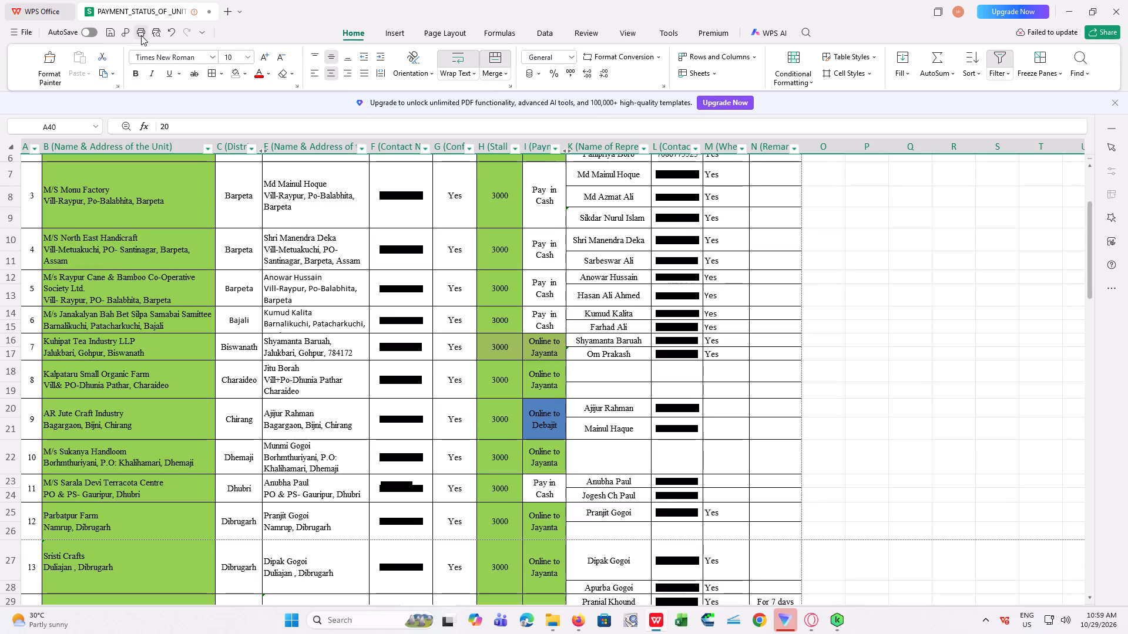
pyautogui.click(439, 38)
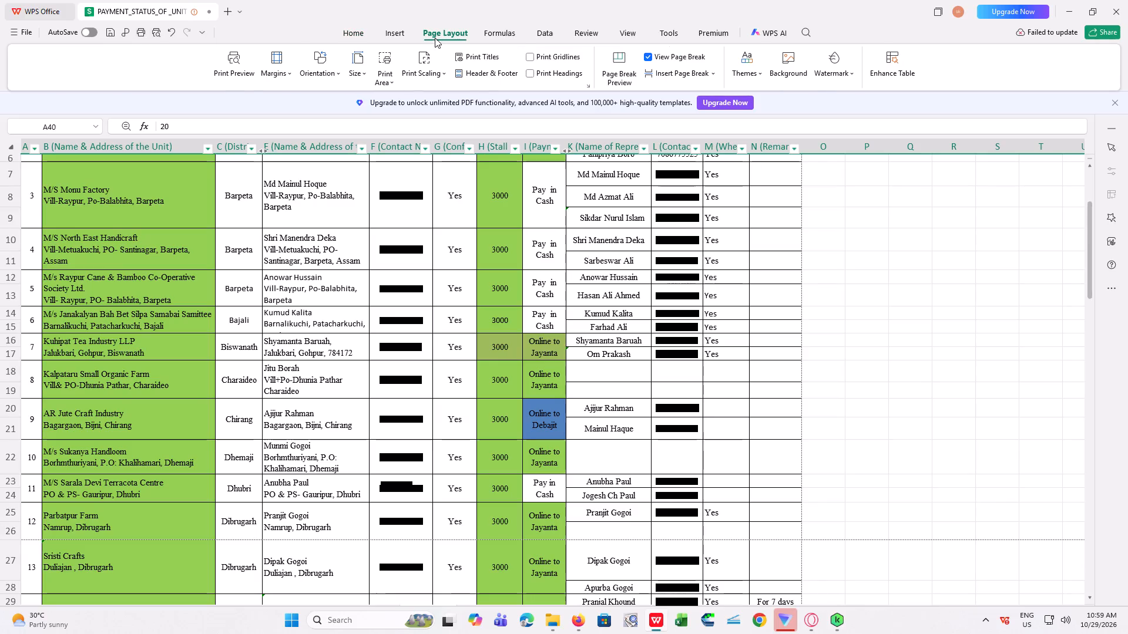
pyautogui.click(233, 62)
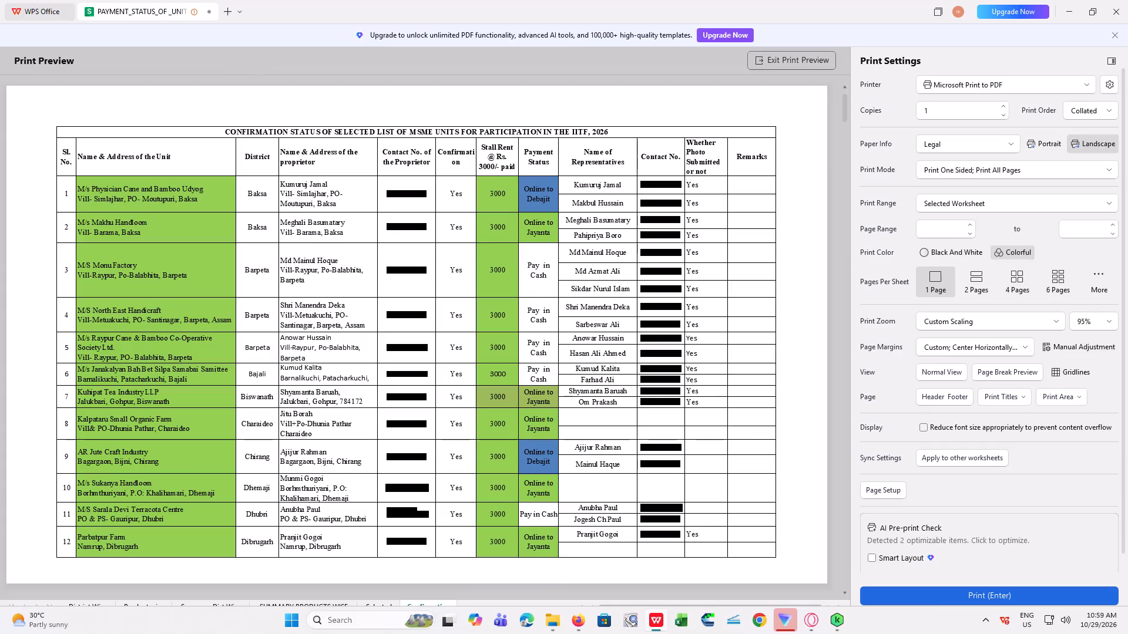
pyautogui.scroll(-3, 777, 502)
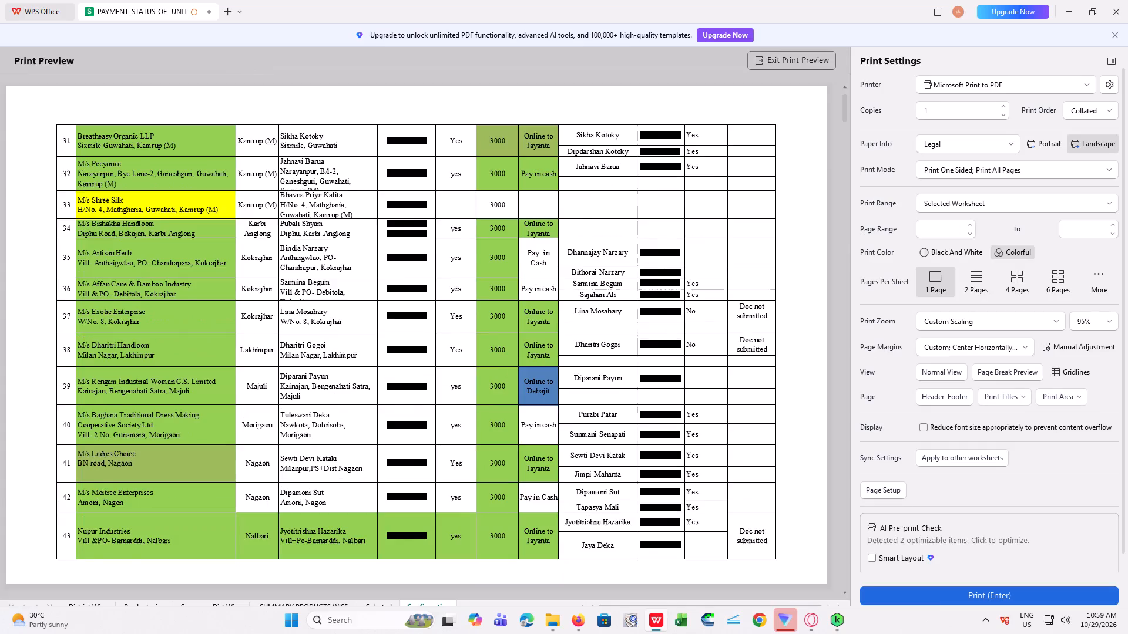
pyautogui.scroll(2, 751, 497)
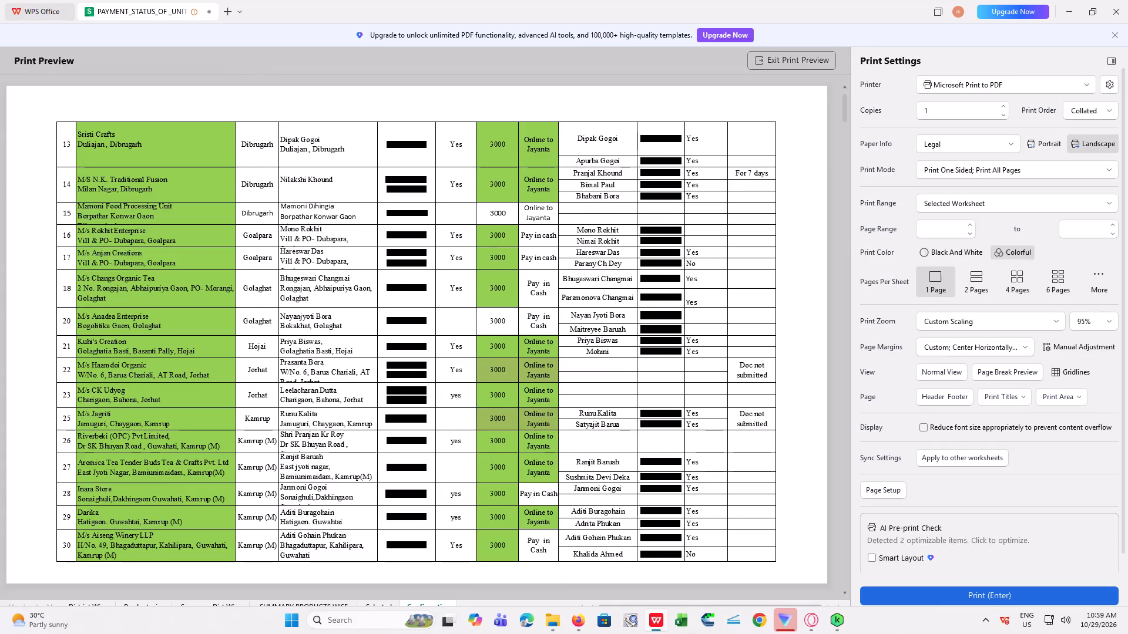
pyautogui.scroll(-1, 750, 497)
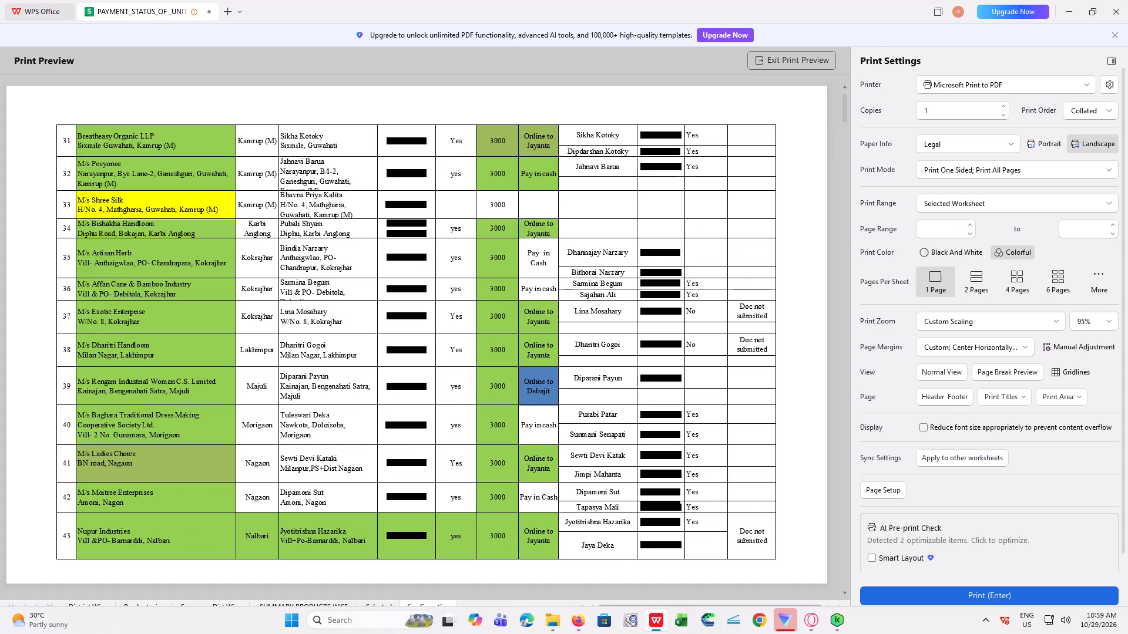
pyautogui.scroll(-2, 750, 497)
pyautogui.scroll(1, 750, 497)
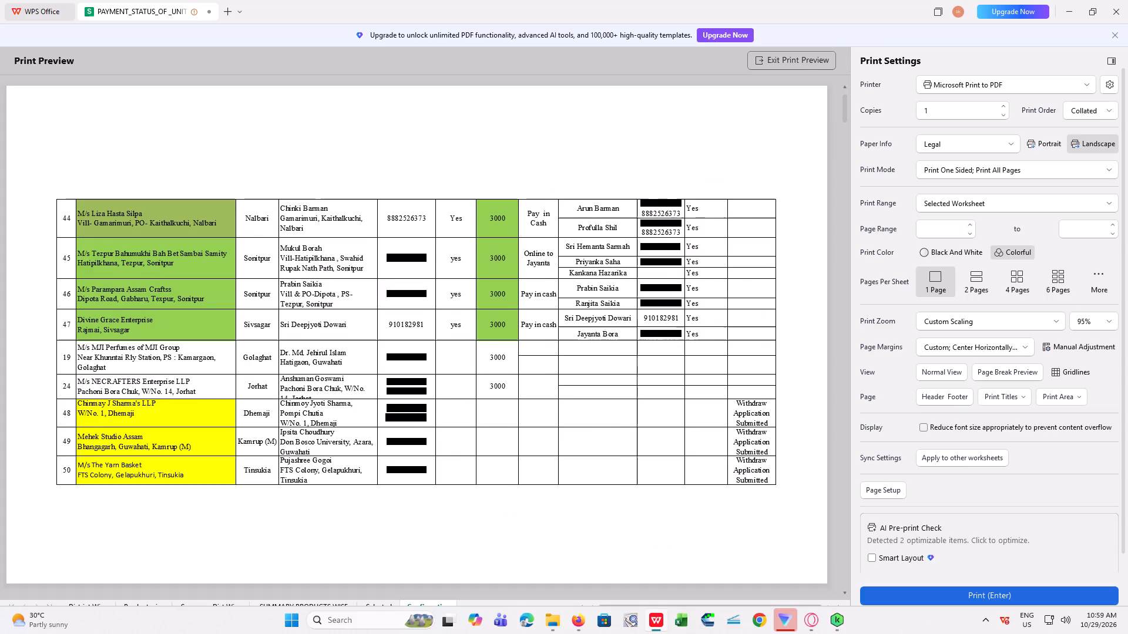
pyautogui.scroll(4, 750, 497)
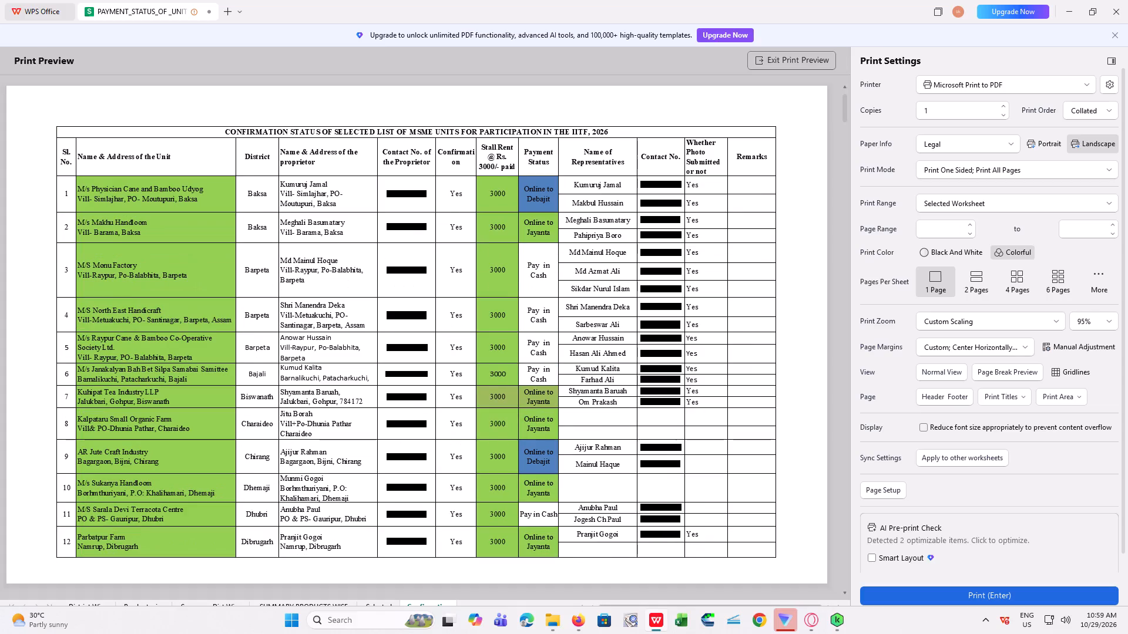
pyautogui.scroll(-1, 750, 497)
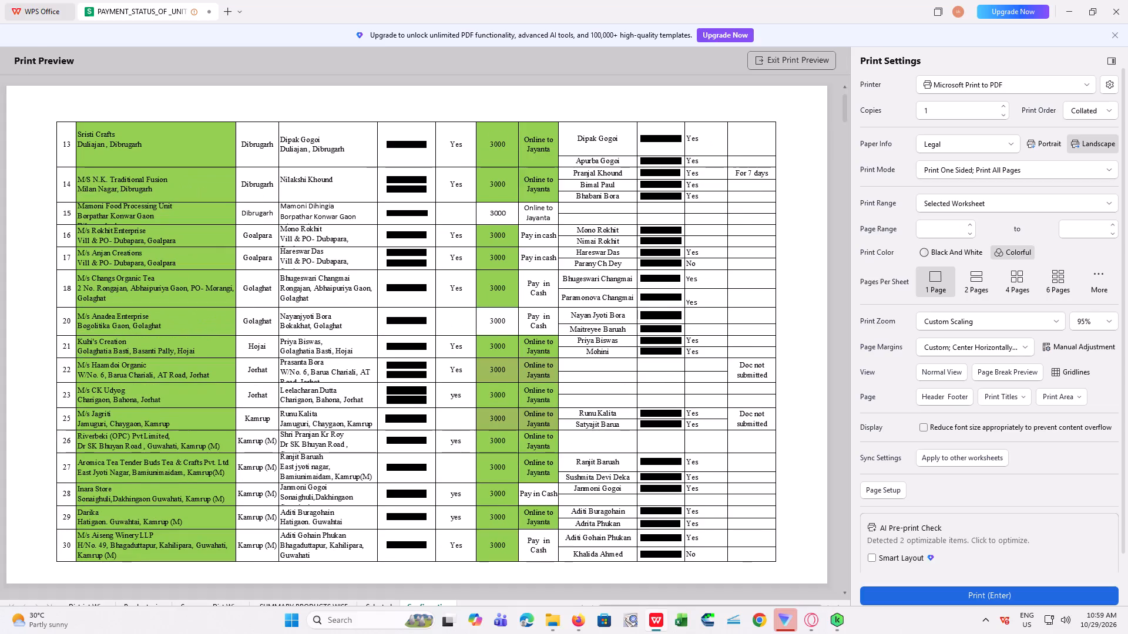
pyautogui.scroll(-3, 750, 497)
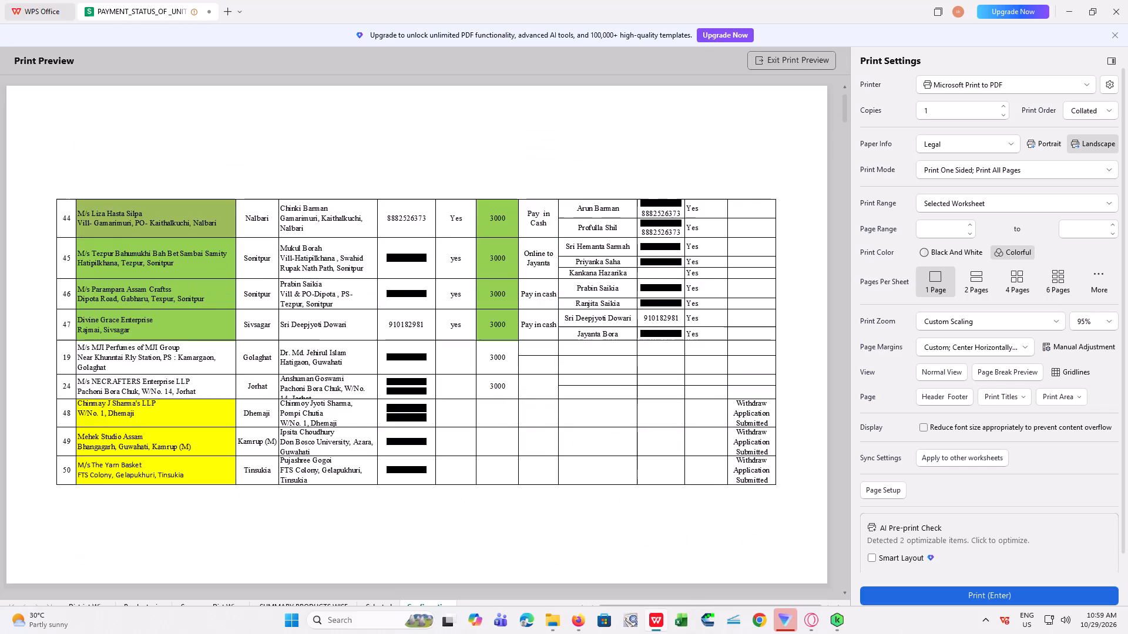
pyautogui.scroll(6, 749, 497)
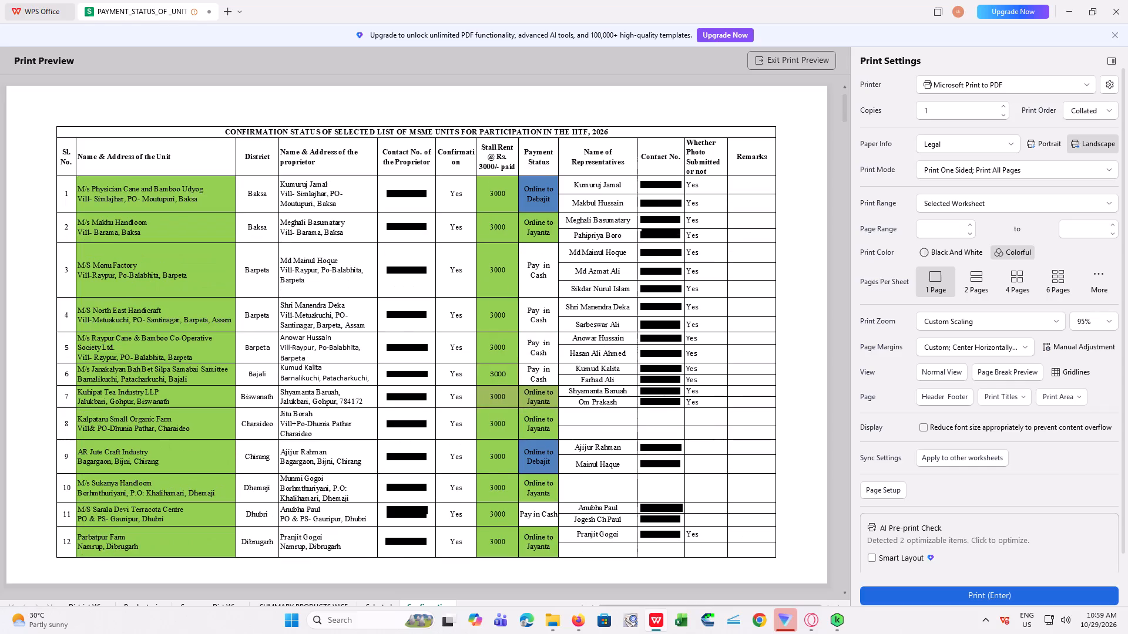
# Leave the print preview and auto-fit the row heights of the entire participation table.
pyautogui.scroll(2, 748, 497)
pyautogui.click(791, 62)
pyautogui.scroll(9, 142, 322)
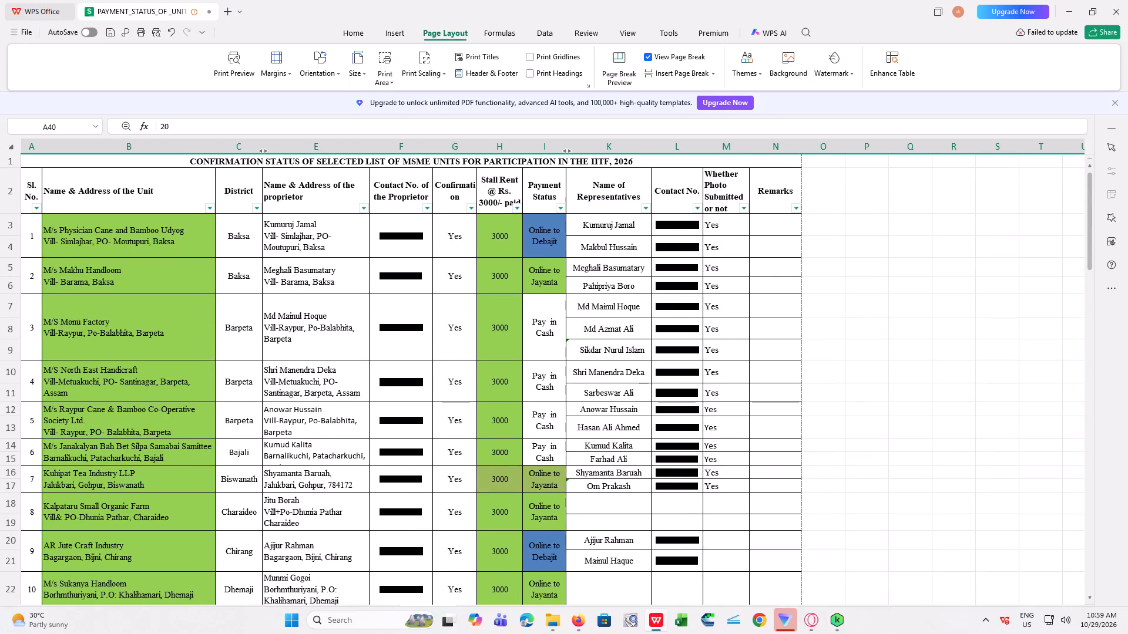
pyautogui.click(31, 157)
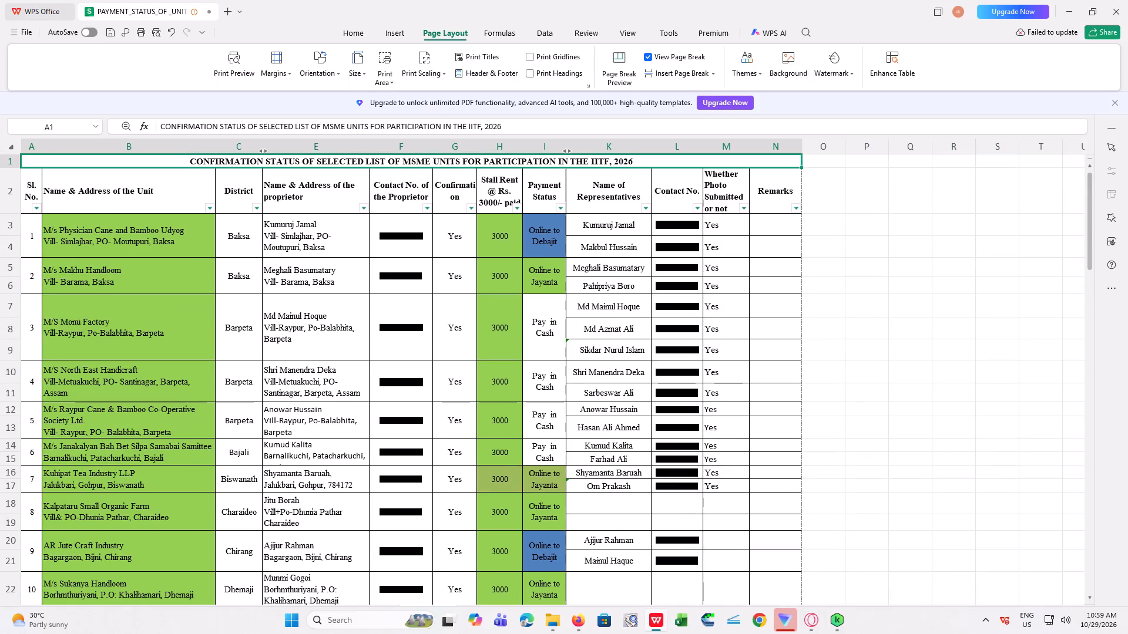
pyautogui.hotkey('ctrl', 'a')
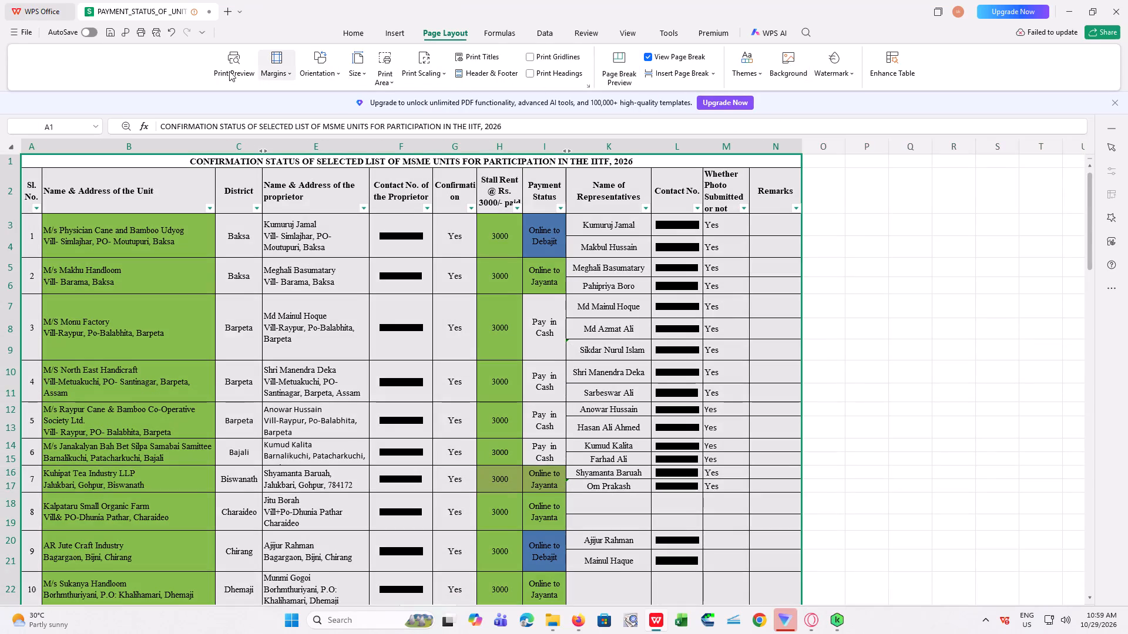
pyautogui.click(357, 32)
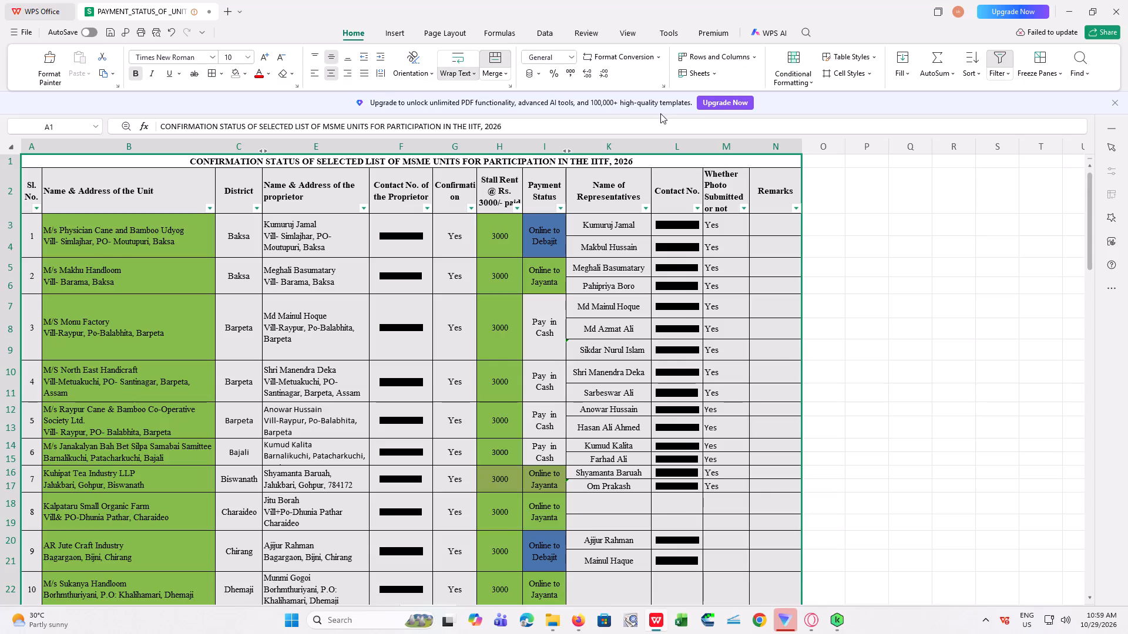
pyautogui.click(752, 56)
pyautogui.click(738, 106)
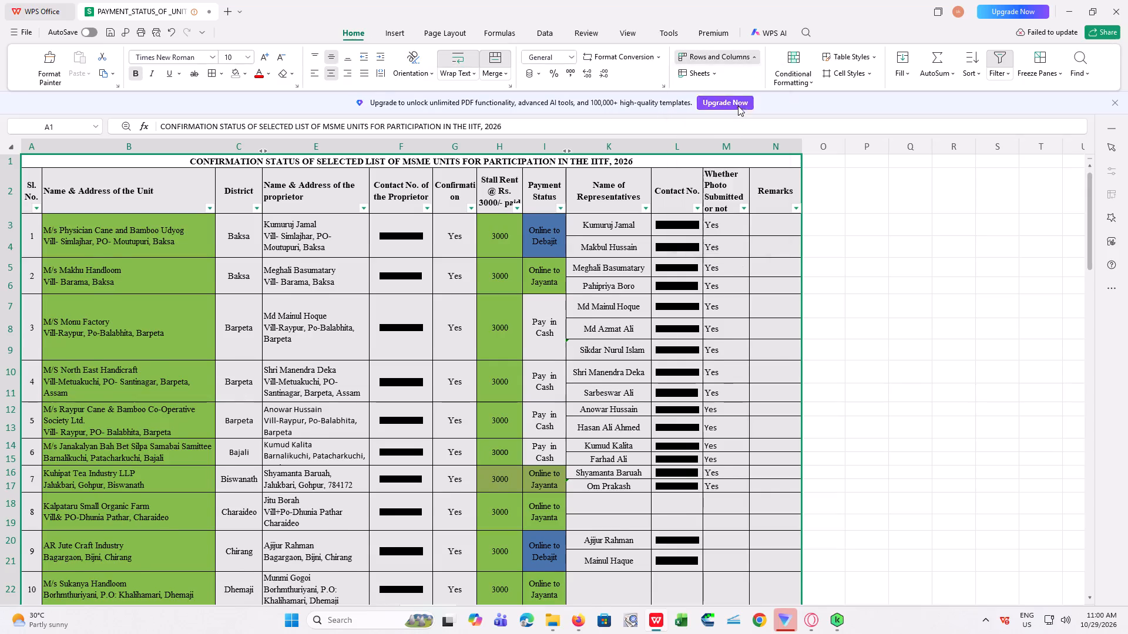
pyautogui.scroll(-5, 464, 372)
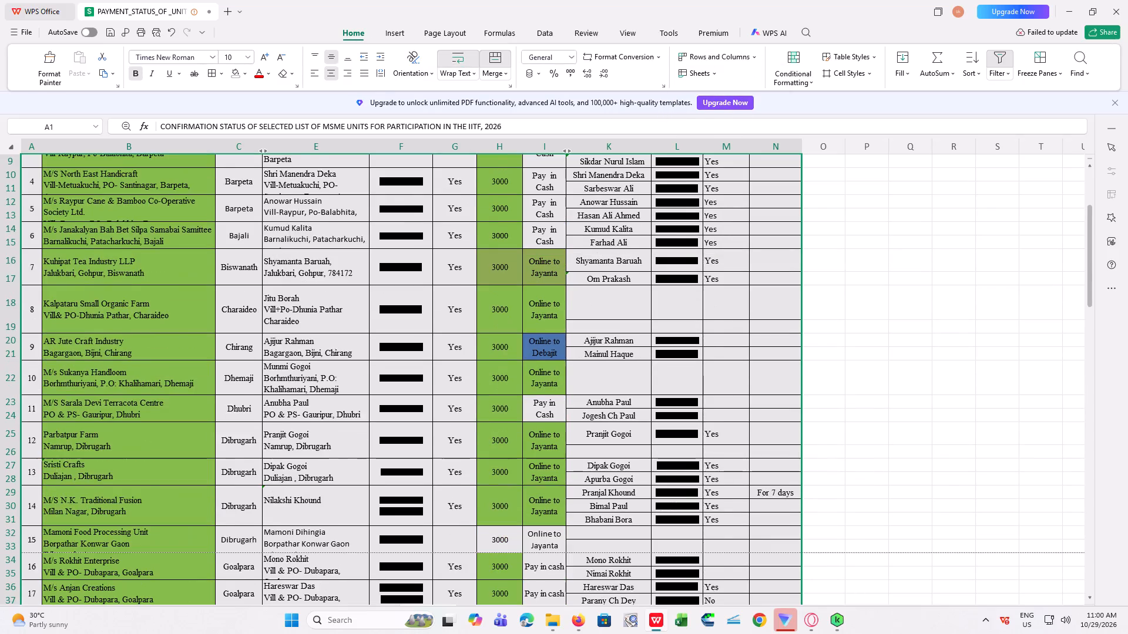
pyautogui.scroll(7, 449, 393)
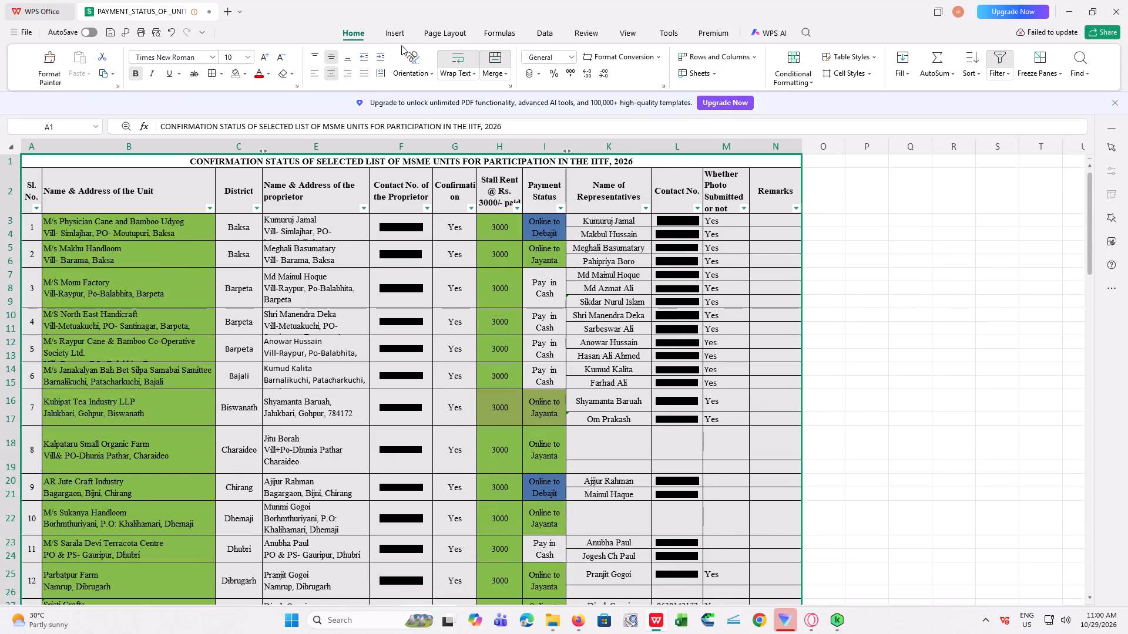
# Open the print preview and examine how the refitted rows lay out across the pages.
pyautogui.click(444, 32)
pyautogui.click(234, 63)
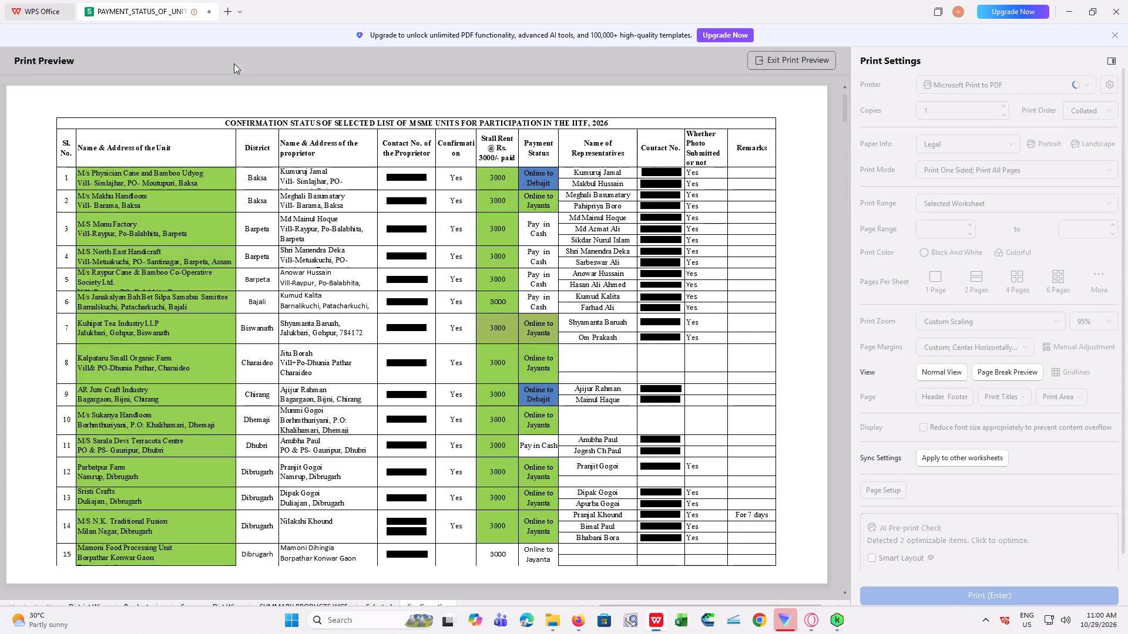
pyautogui.scroll(-3, 394, 321)
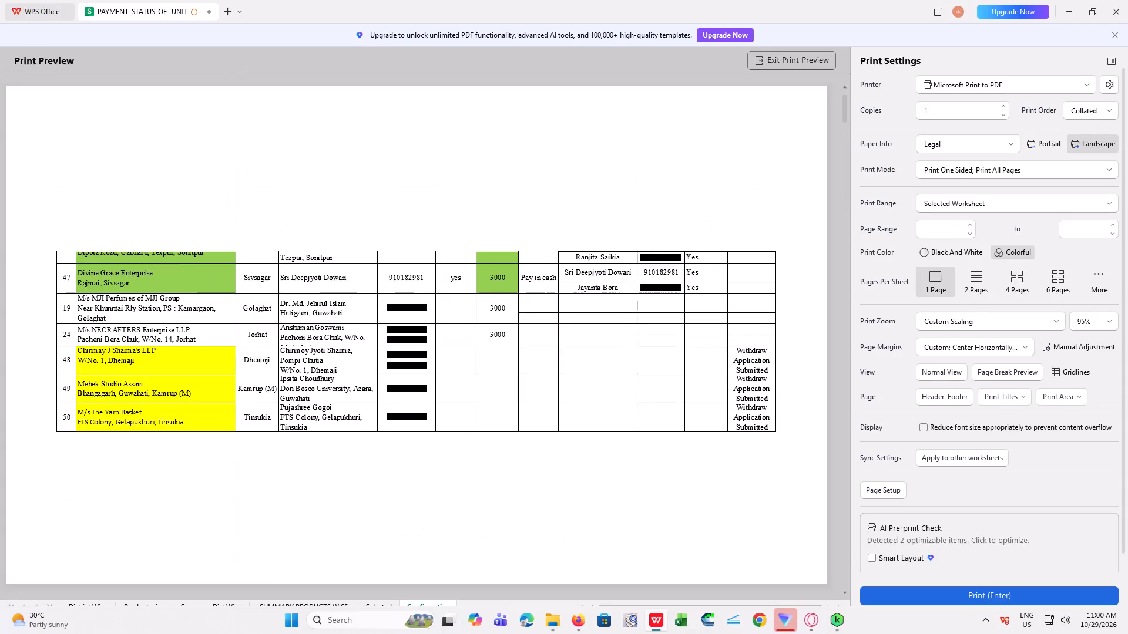
pyautogui.scroll(-3, 392, 327)
pyautogui.scroll(10, 392, 327)
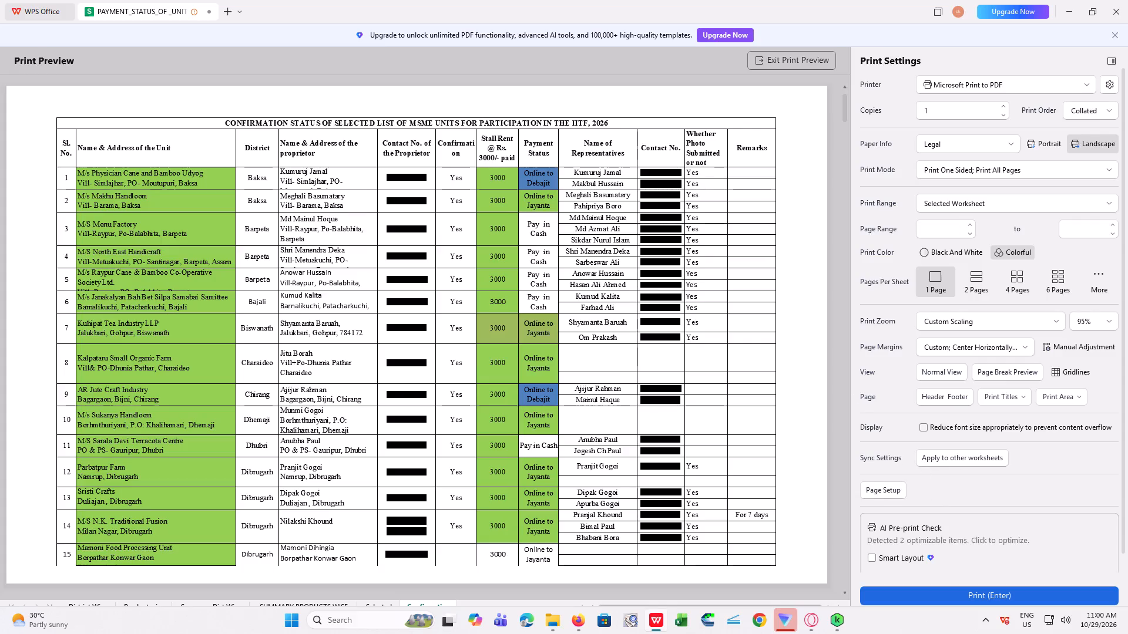
pyautogui.click(781, 56)
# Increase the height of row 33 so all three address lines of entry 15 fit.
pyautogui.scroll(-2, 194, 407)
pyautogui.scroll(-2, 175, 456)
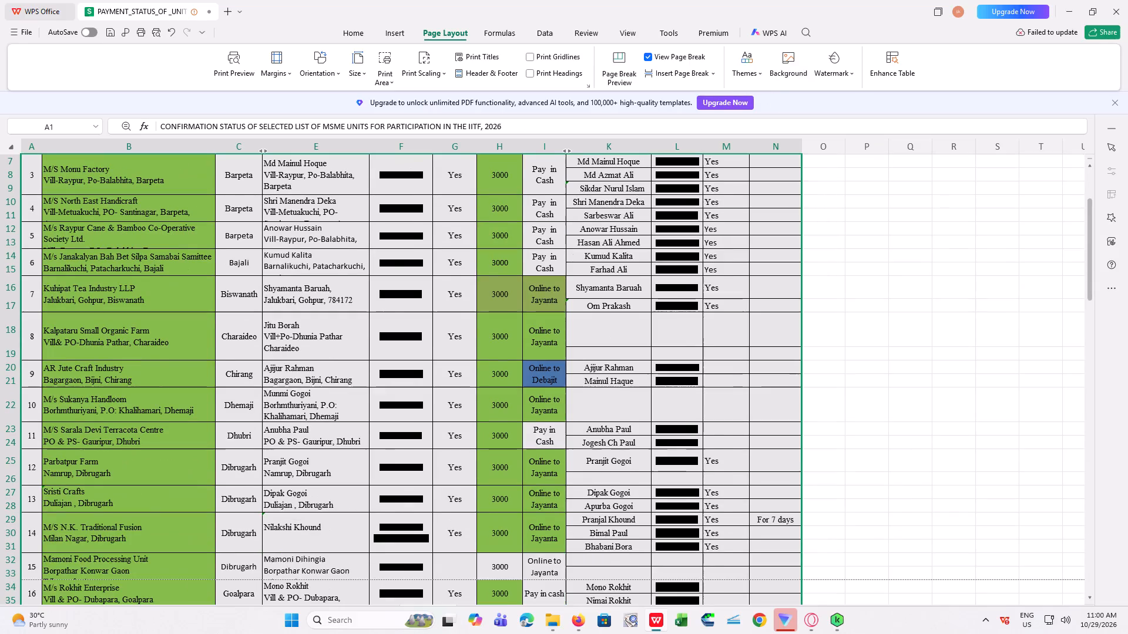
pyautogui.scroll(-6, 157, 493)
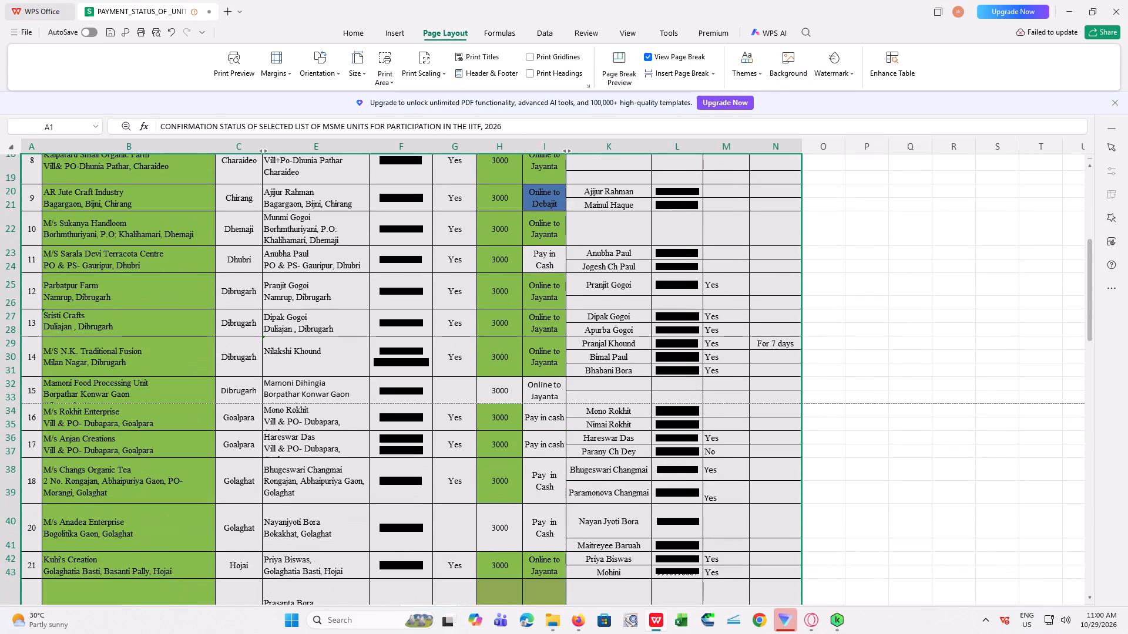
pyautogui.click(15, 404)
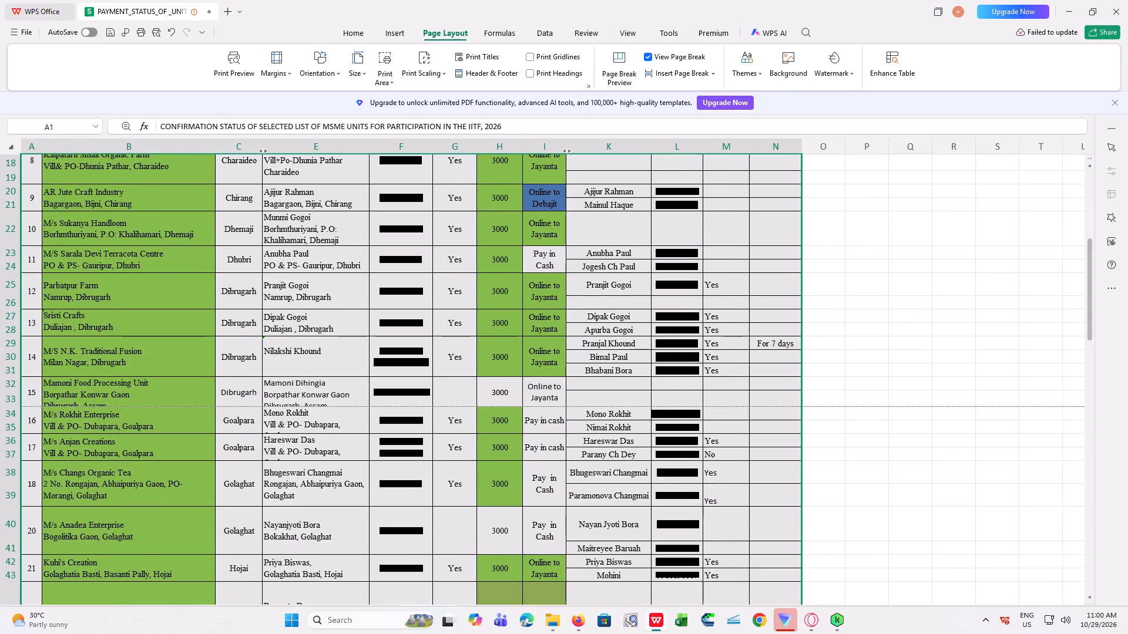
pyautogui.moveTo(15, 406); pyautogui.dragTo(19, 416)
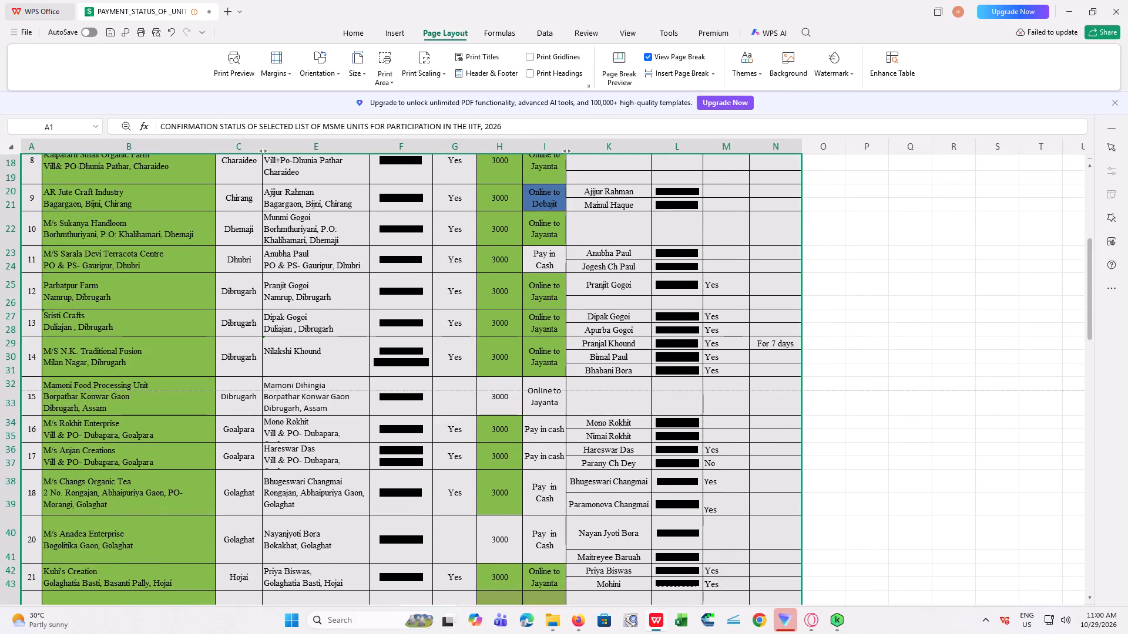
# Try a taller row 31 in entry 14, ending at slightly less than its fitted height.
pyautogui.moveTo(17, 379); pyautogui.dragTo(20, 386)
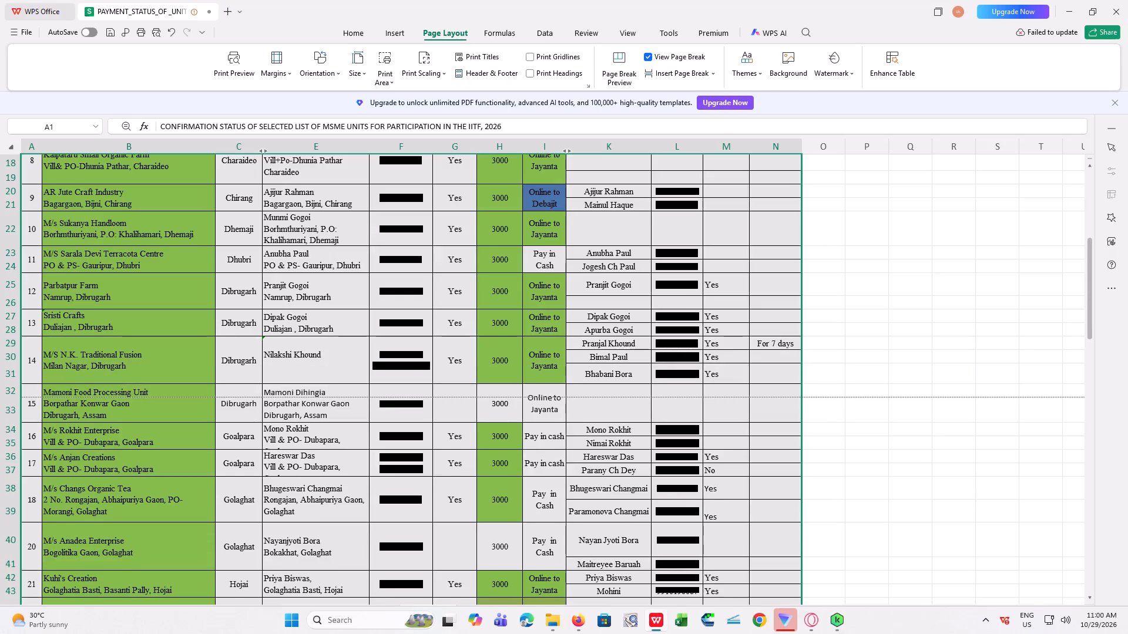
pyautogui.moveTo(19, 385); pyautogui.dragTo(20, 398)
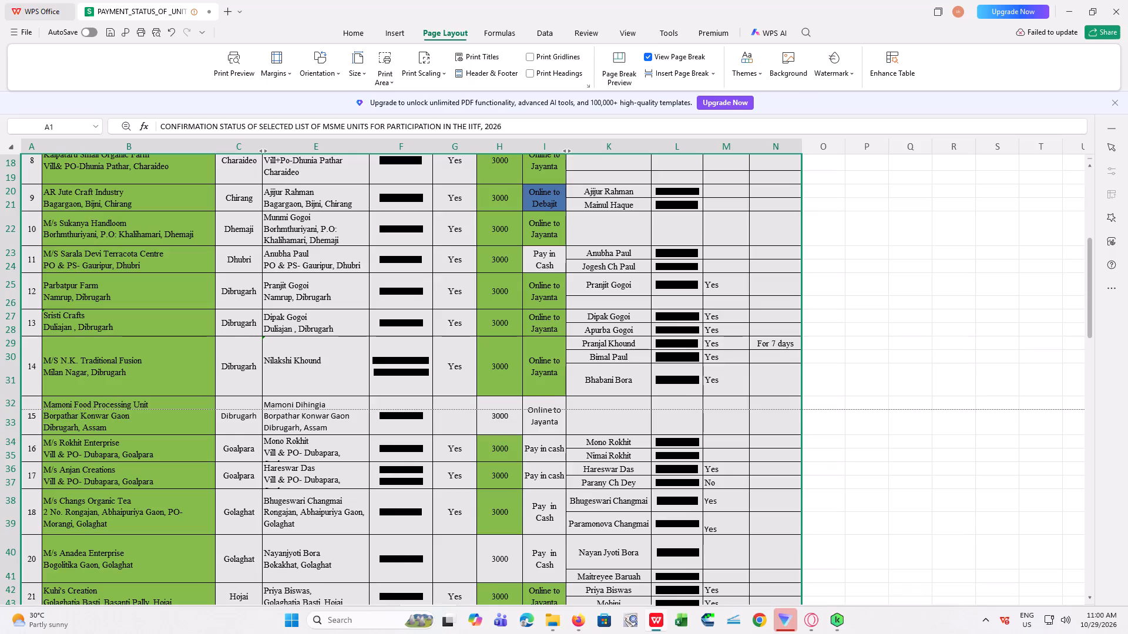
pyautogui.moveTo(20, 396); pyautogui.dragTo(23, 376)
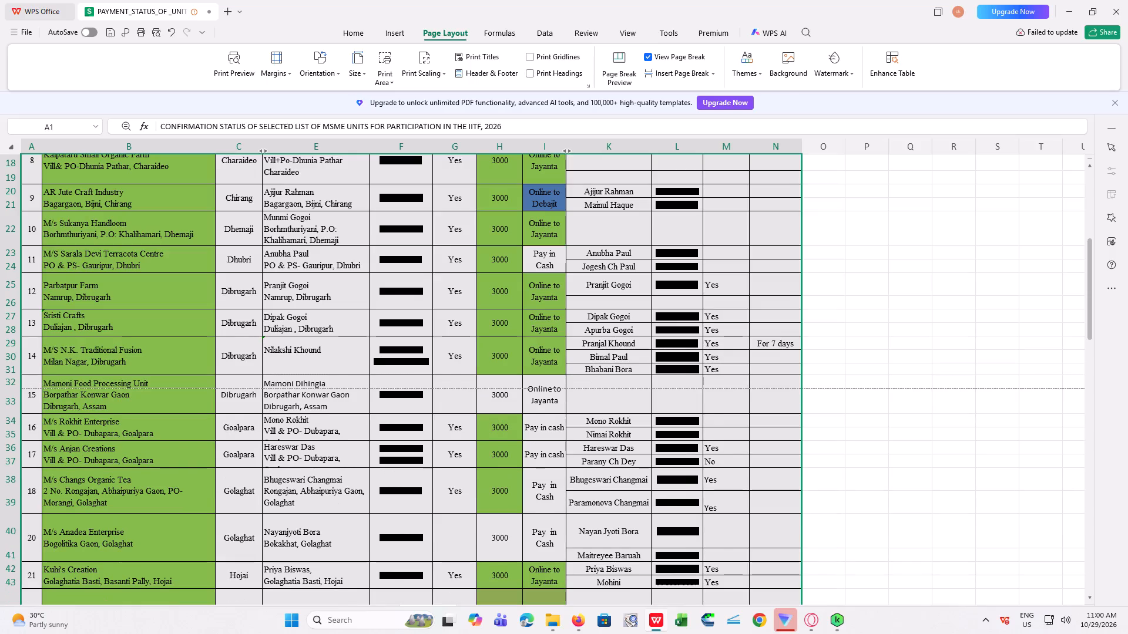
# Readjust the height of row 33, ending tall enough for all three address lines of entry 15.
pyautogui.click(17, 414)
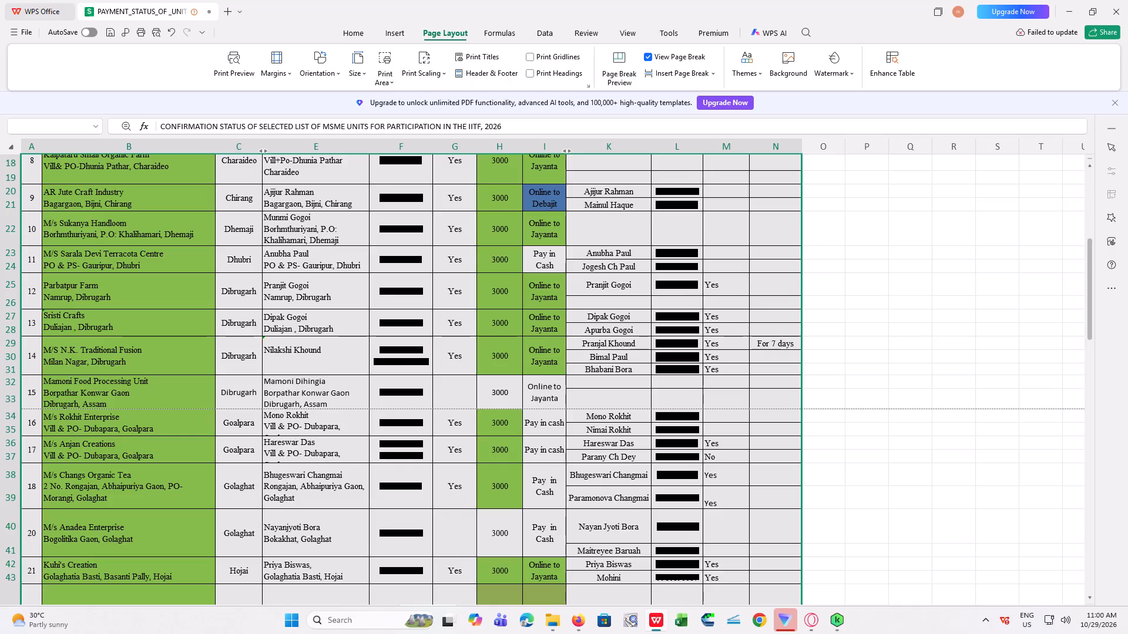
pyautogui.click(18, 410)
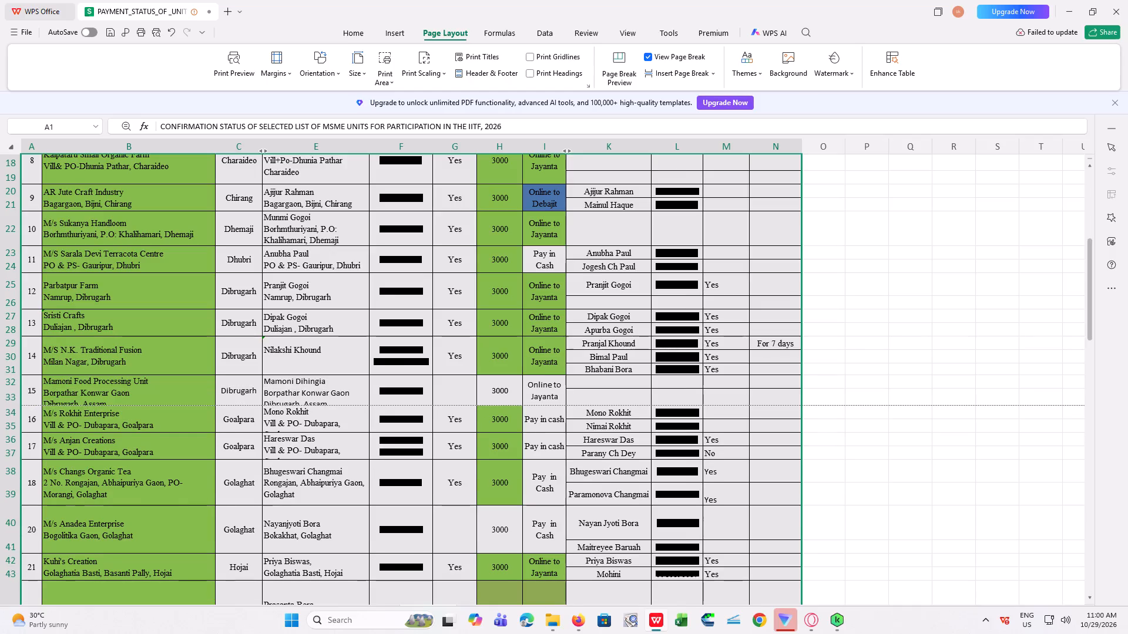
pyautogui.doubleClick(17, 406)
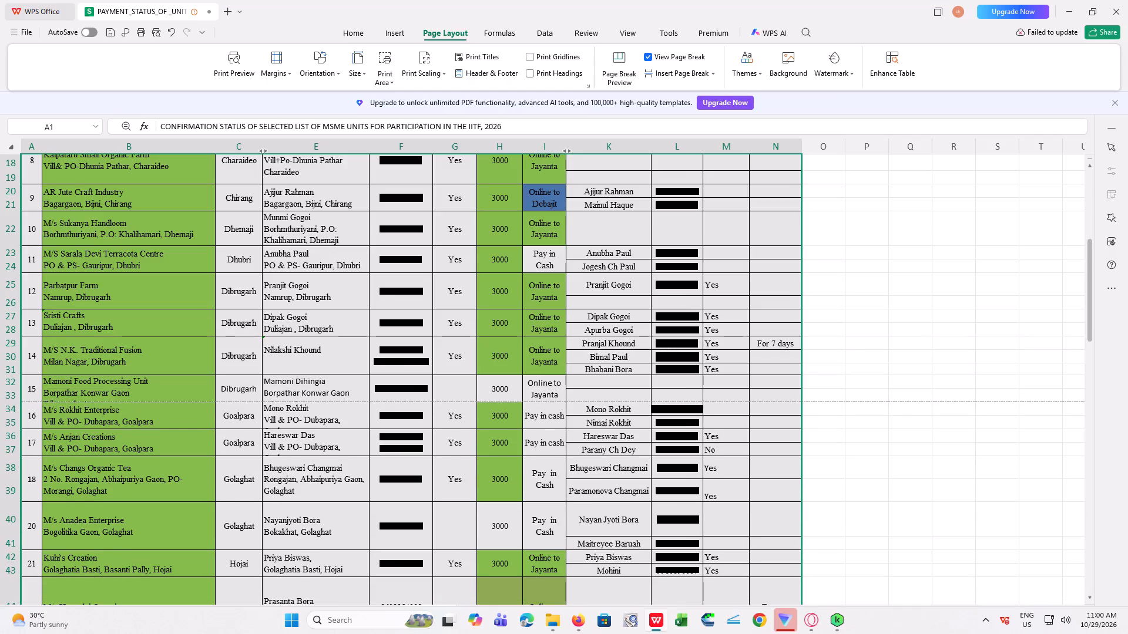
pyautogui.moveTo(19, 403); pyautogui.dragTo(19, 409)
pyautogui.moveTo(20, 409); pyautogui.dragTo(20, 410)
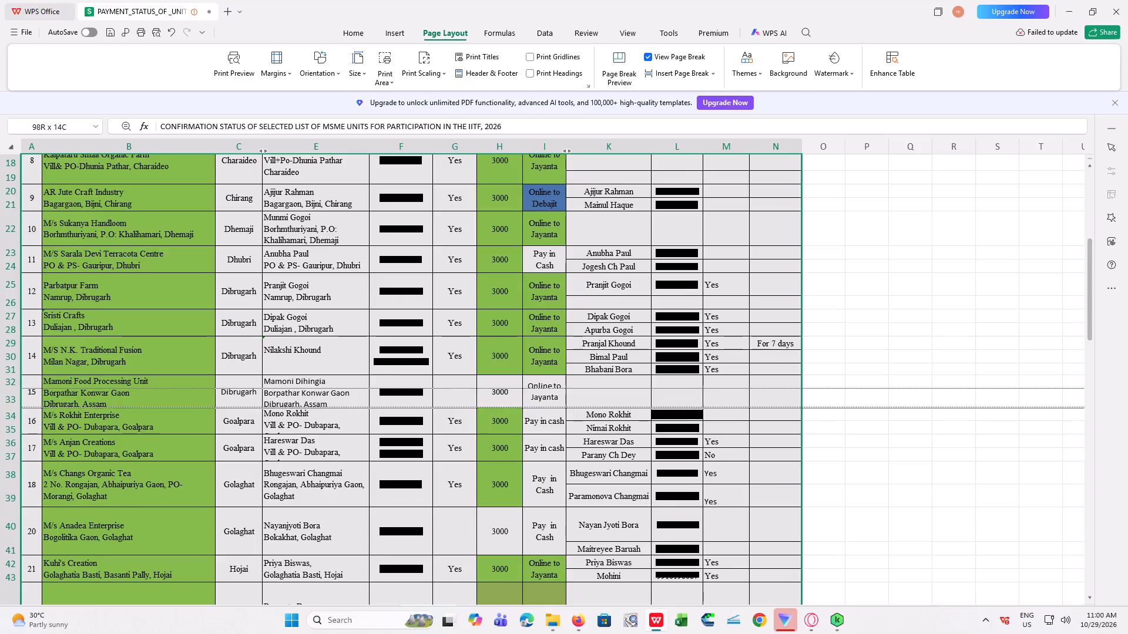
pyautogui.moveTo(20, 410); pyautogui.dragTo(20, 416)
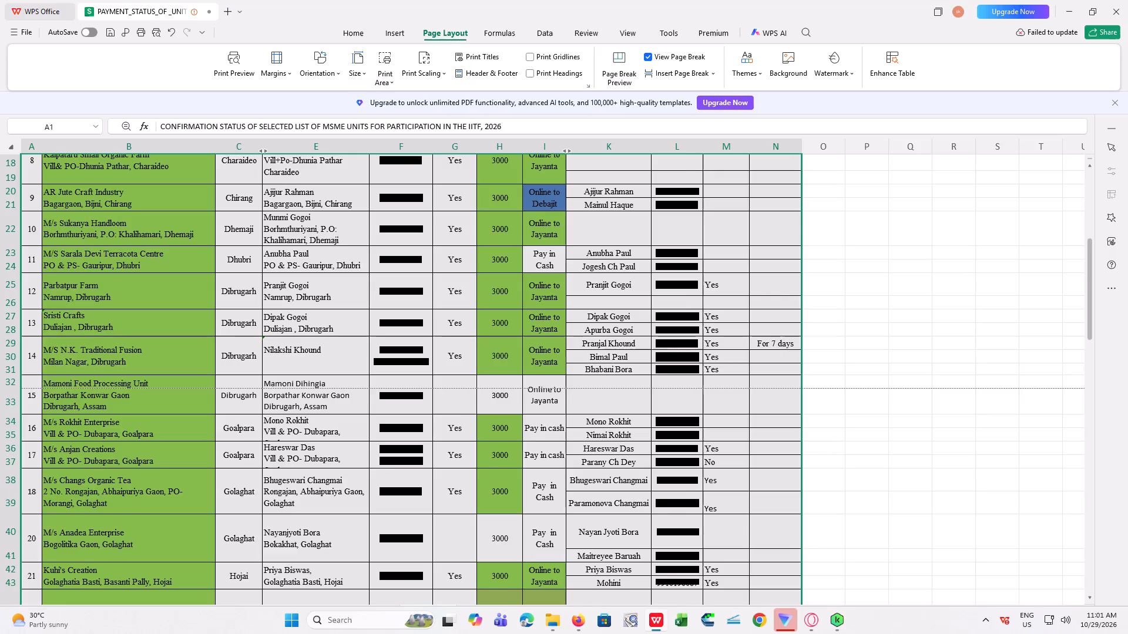
# Readjust the height of row 31 in entry 14, ending slightly shorter than the rows above it.
pyautogui.moveTo(14, 376); pyautogui.dragTo(15, 382)
pyautogui.moveTo(20, 380); pyautogui.dragTo(19, 373)
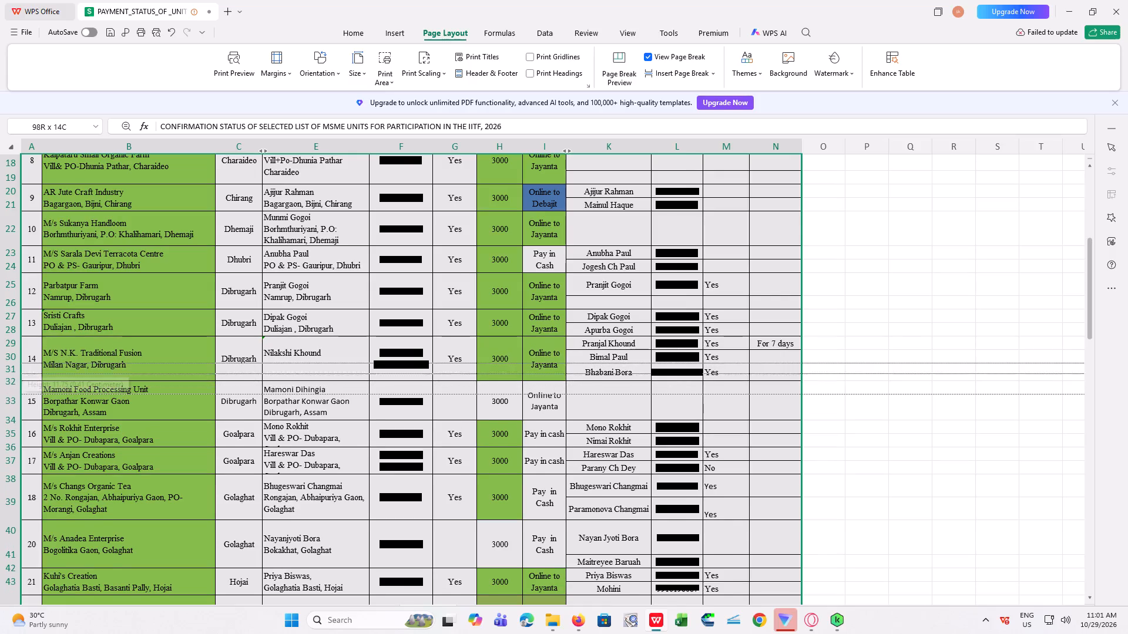
pyautogui.moveTo(19, 373); pyautogui.dragTo(20, 371)
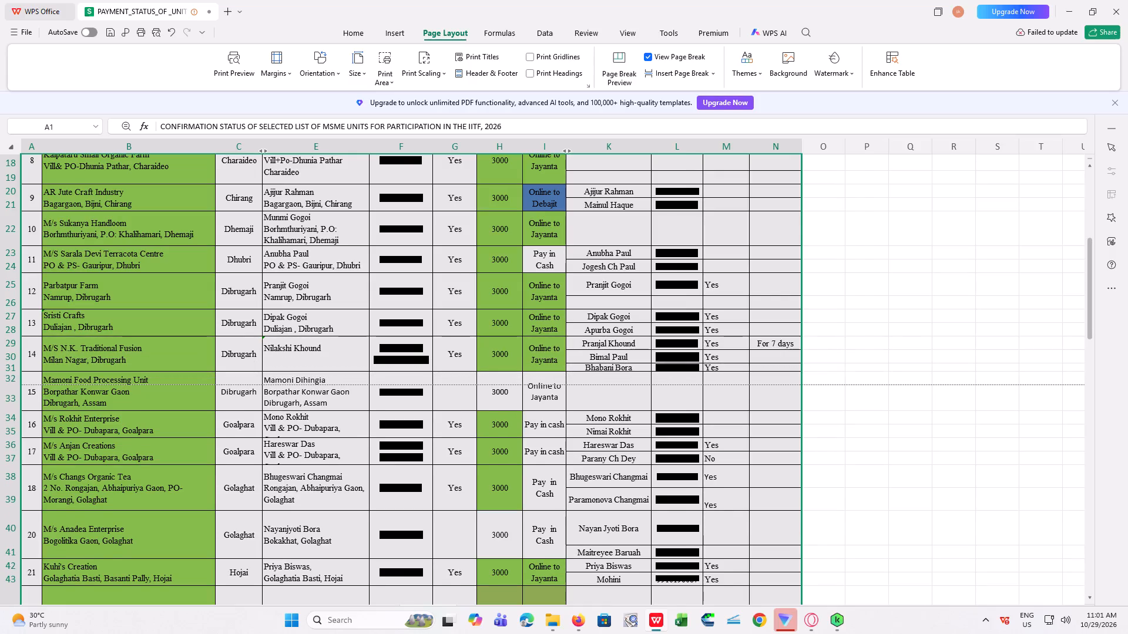
# Reduce the height of row 33 in entry 15 to its auto-fitted size.
pyautogui.moveTo(15, 411); pyautogui.dragTo(16, 405)
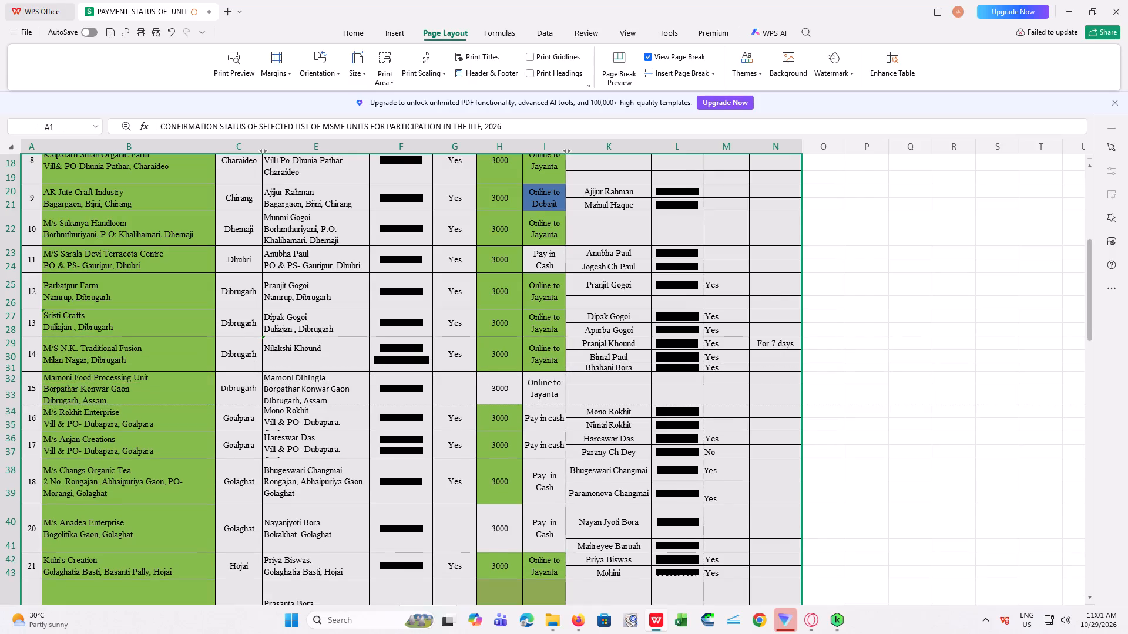
pyautogui.click(133, 394)
pyautogui.click(130, 397)
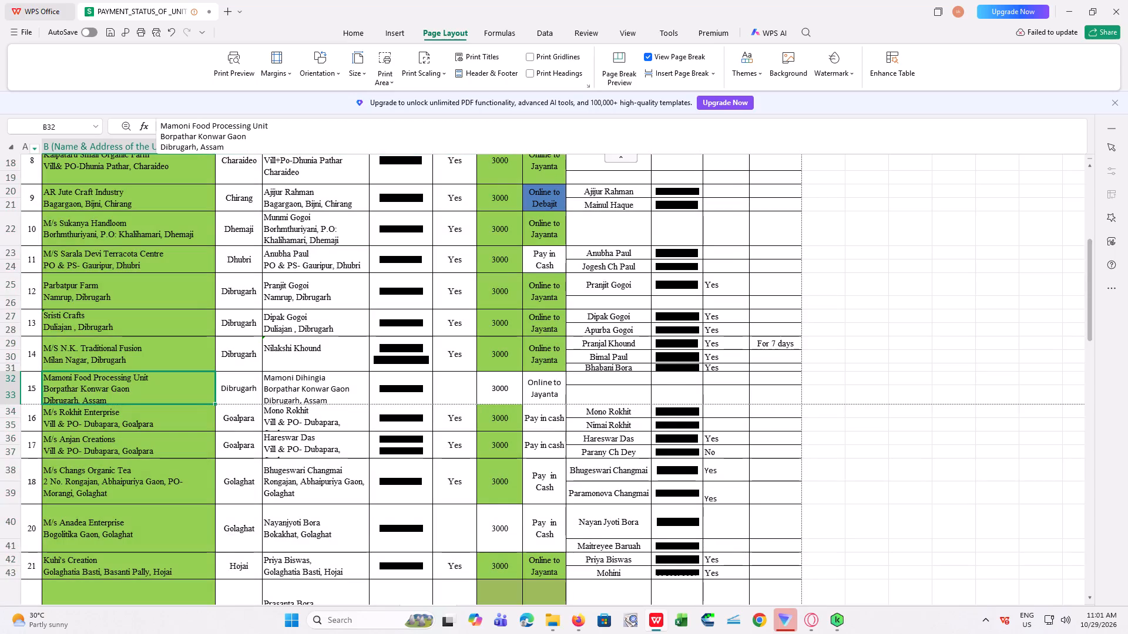
pyautogui.doubleClick(16, 407)
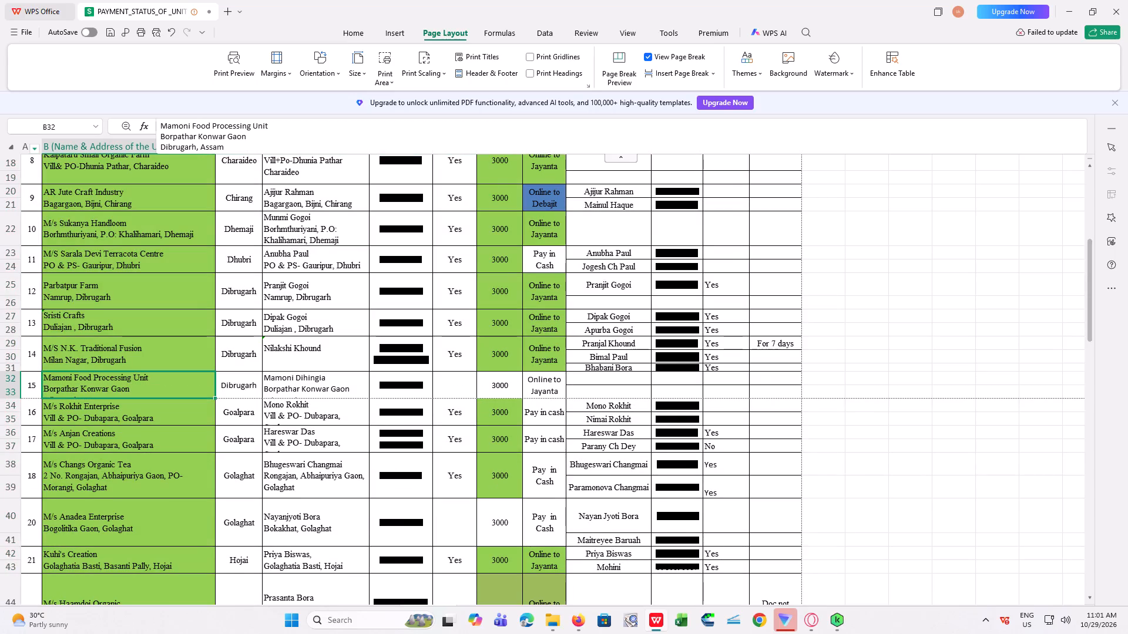
# In entry 15's unit address, join the district and state line onto the line above, separated by a comma and a space.
pyautogui.click(128, 394)
pyautogui.tripleClick(114, 394)
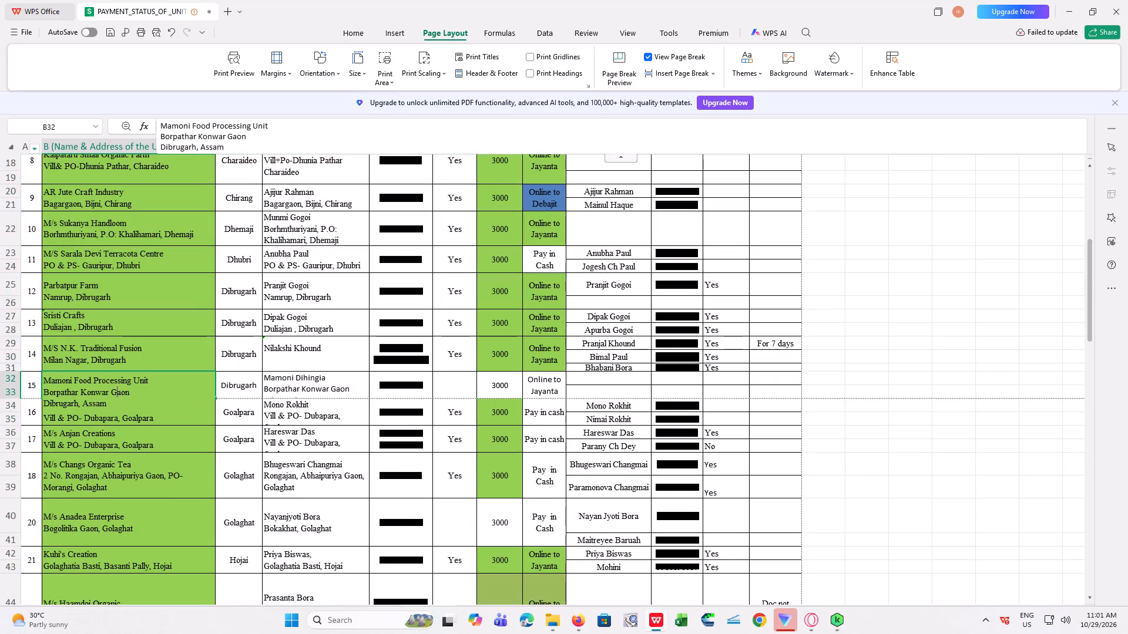
pyautogui.click(42, 406)
pyautogui.press('BackSpace')
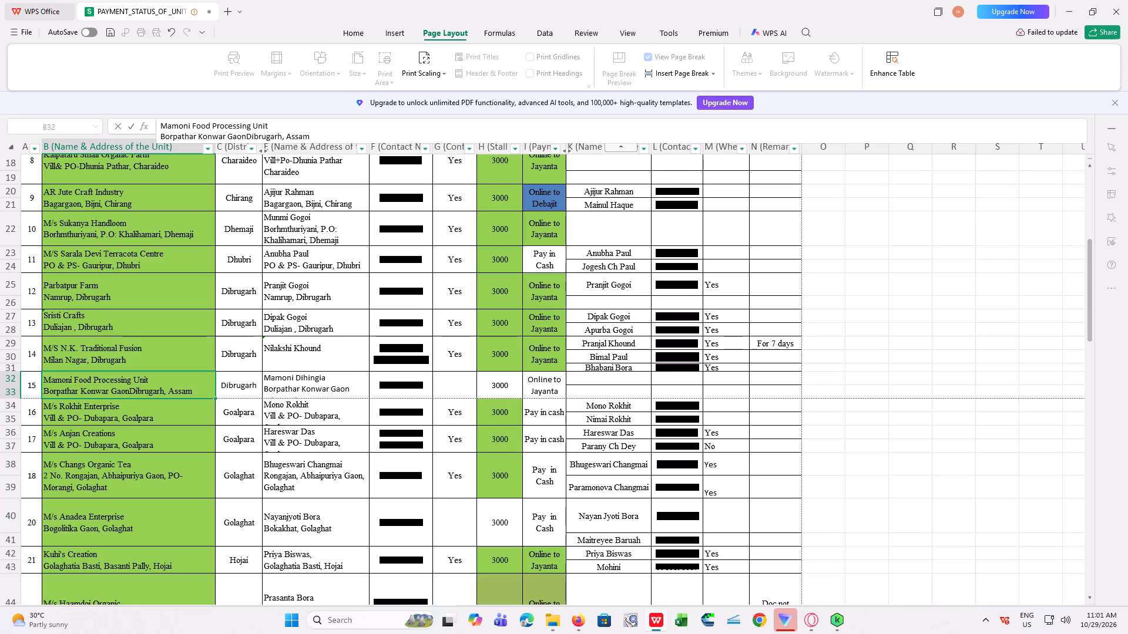
pyautogui.write(',')
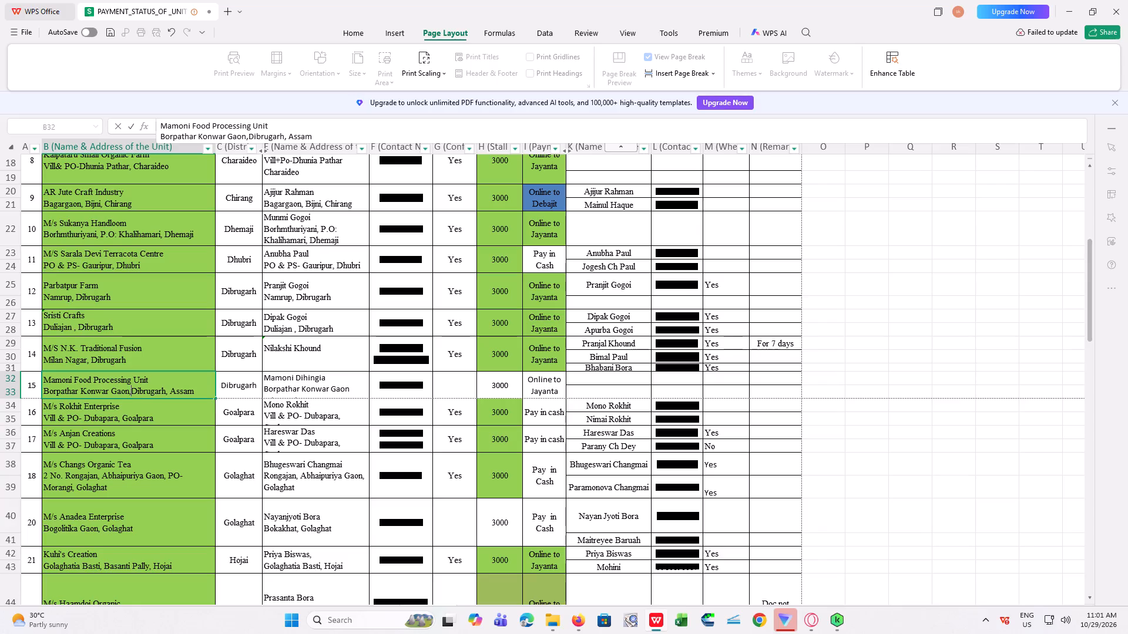
pyautogui.press('space')
pyautogui.click(231, 429)
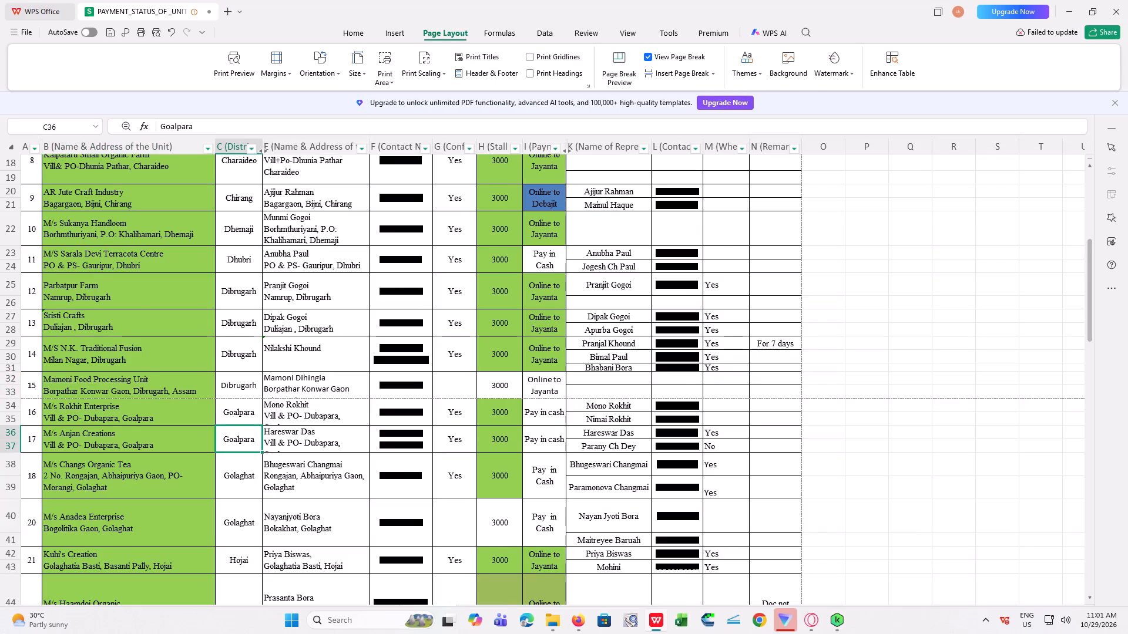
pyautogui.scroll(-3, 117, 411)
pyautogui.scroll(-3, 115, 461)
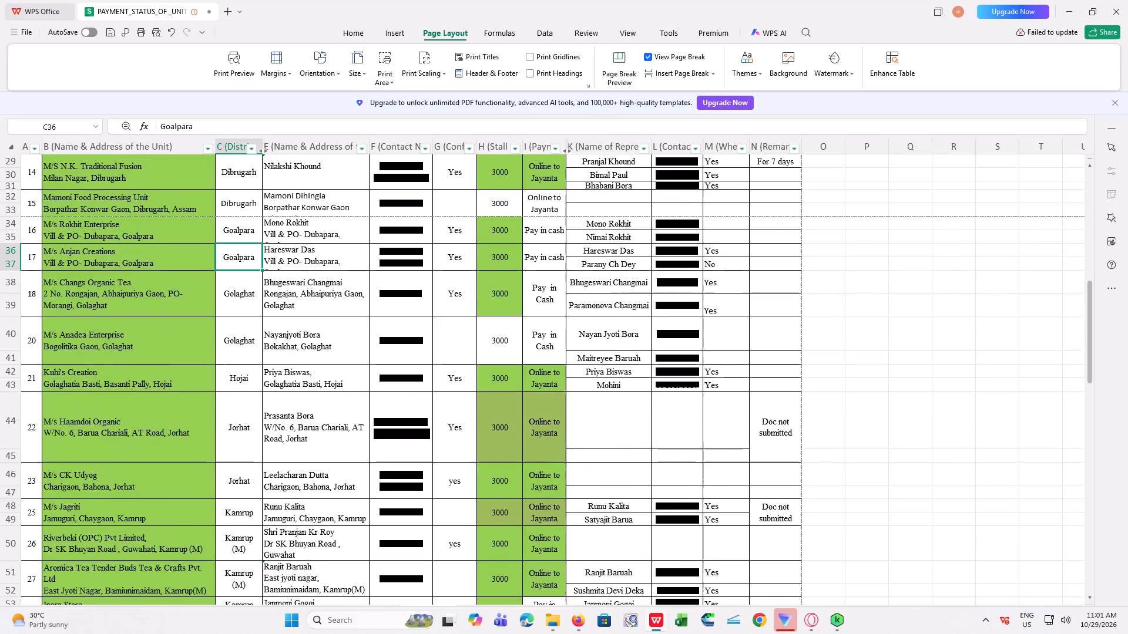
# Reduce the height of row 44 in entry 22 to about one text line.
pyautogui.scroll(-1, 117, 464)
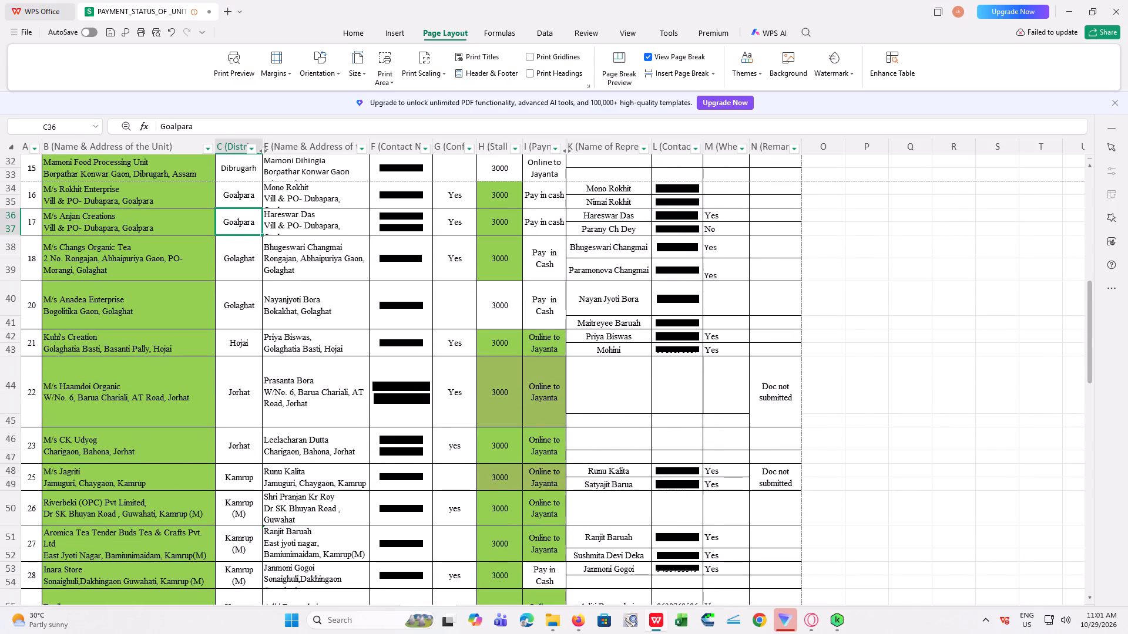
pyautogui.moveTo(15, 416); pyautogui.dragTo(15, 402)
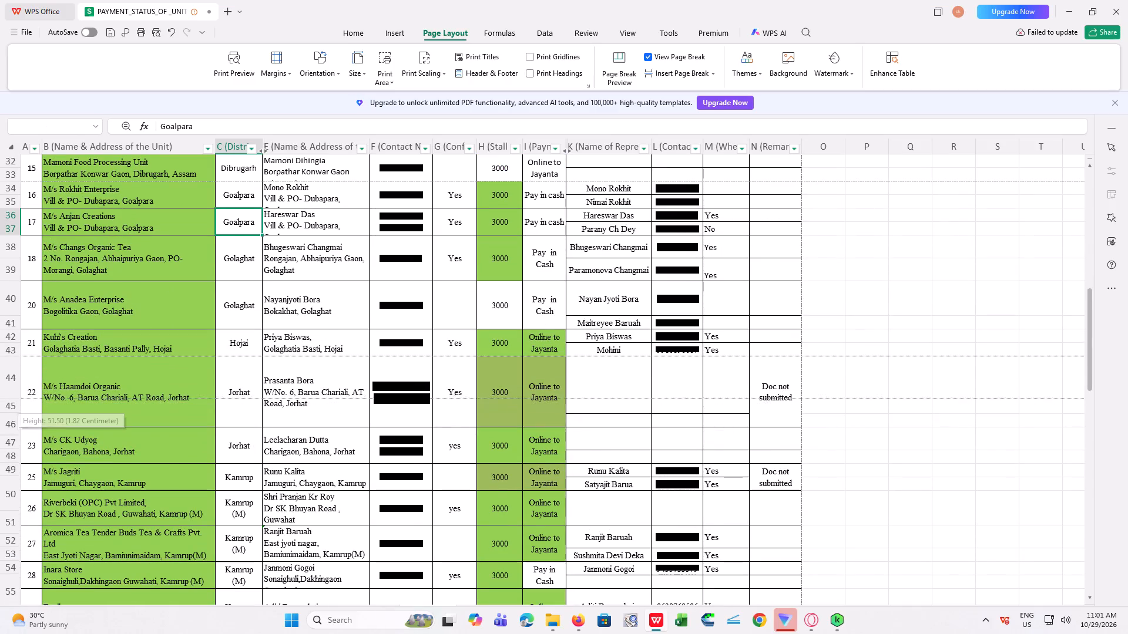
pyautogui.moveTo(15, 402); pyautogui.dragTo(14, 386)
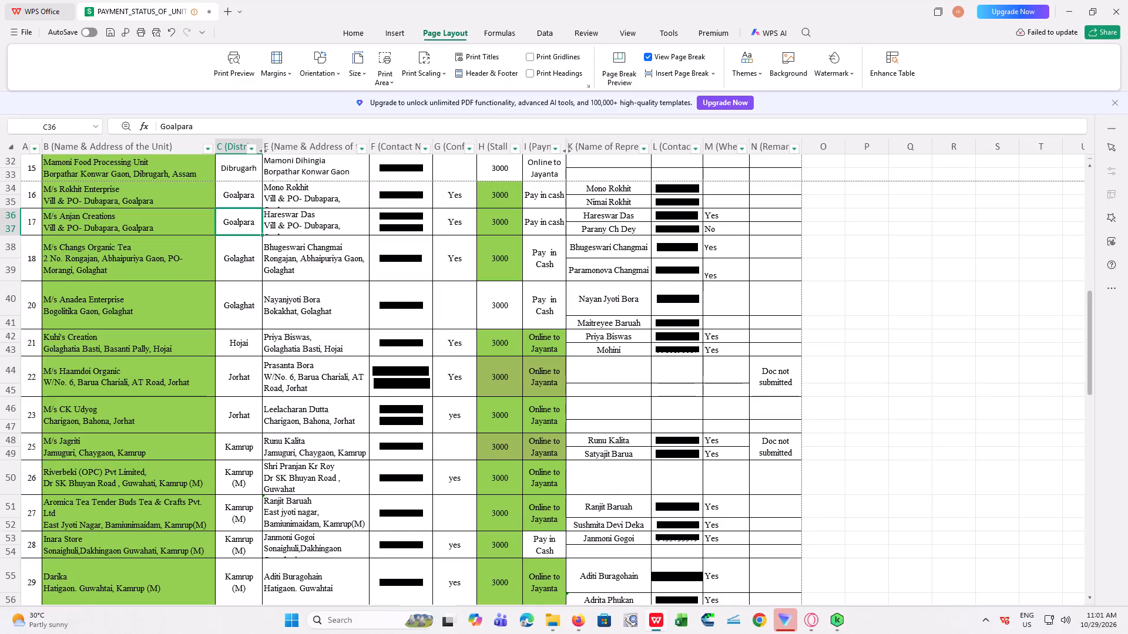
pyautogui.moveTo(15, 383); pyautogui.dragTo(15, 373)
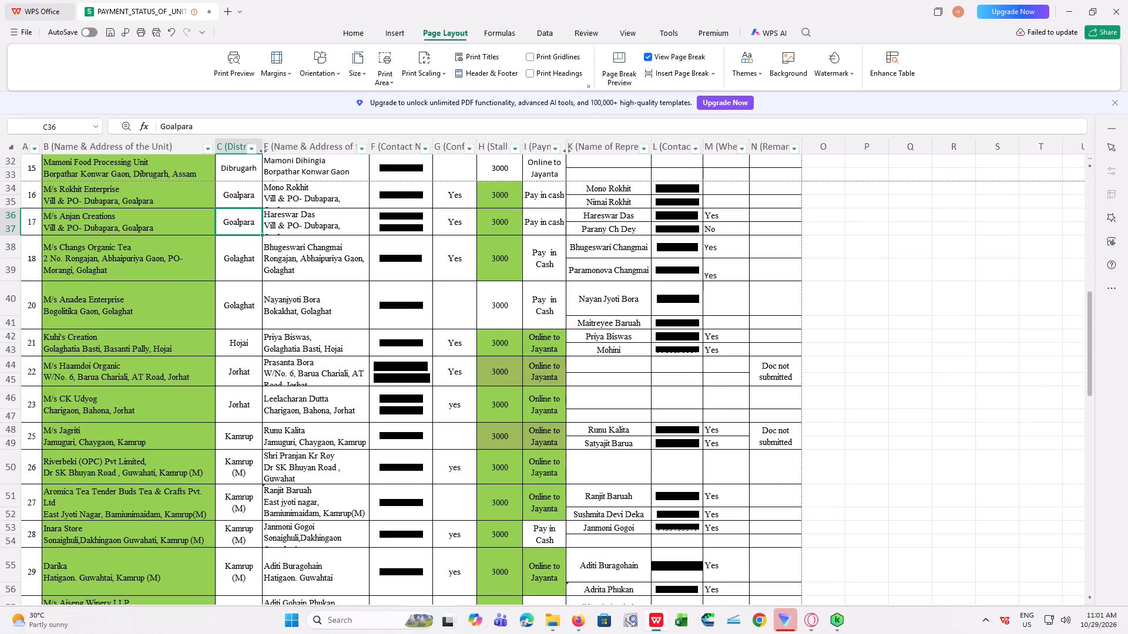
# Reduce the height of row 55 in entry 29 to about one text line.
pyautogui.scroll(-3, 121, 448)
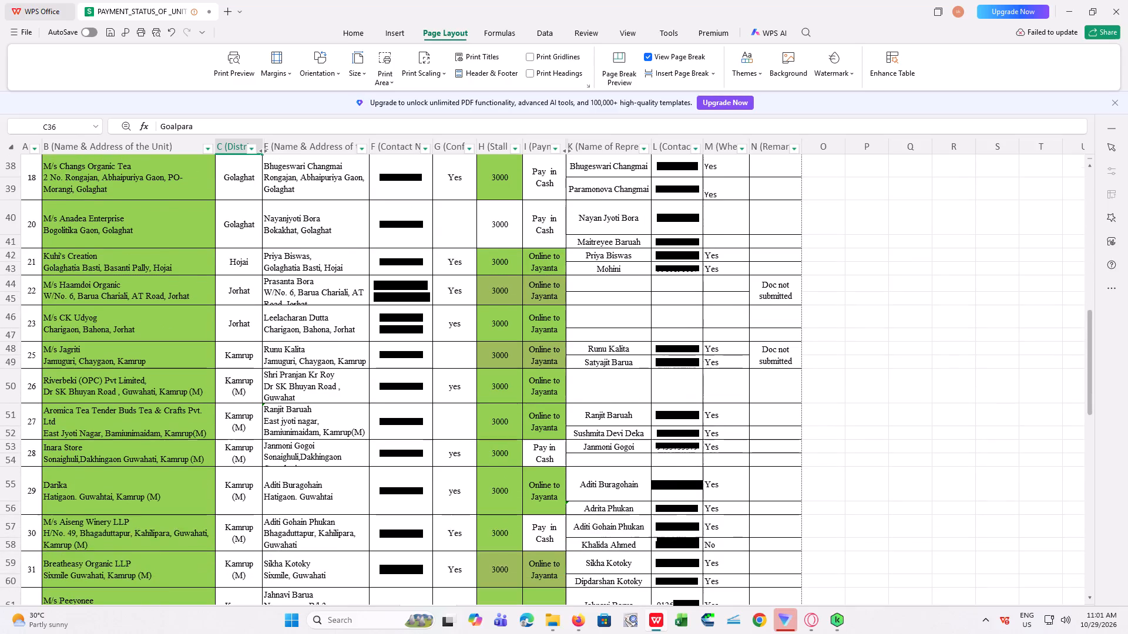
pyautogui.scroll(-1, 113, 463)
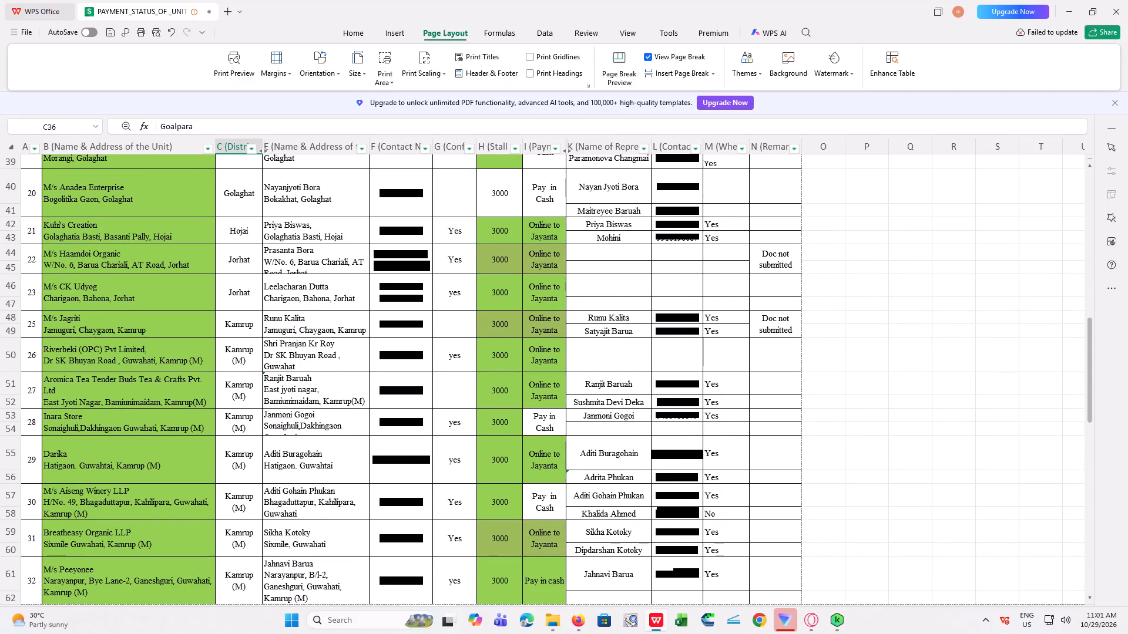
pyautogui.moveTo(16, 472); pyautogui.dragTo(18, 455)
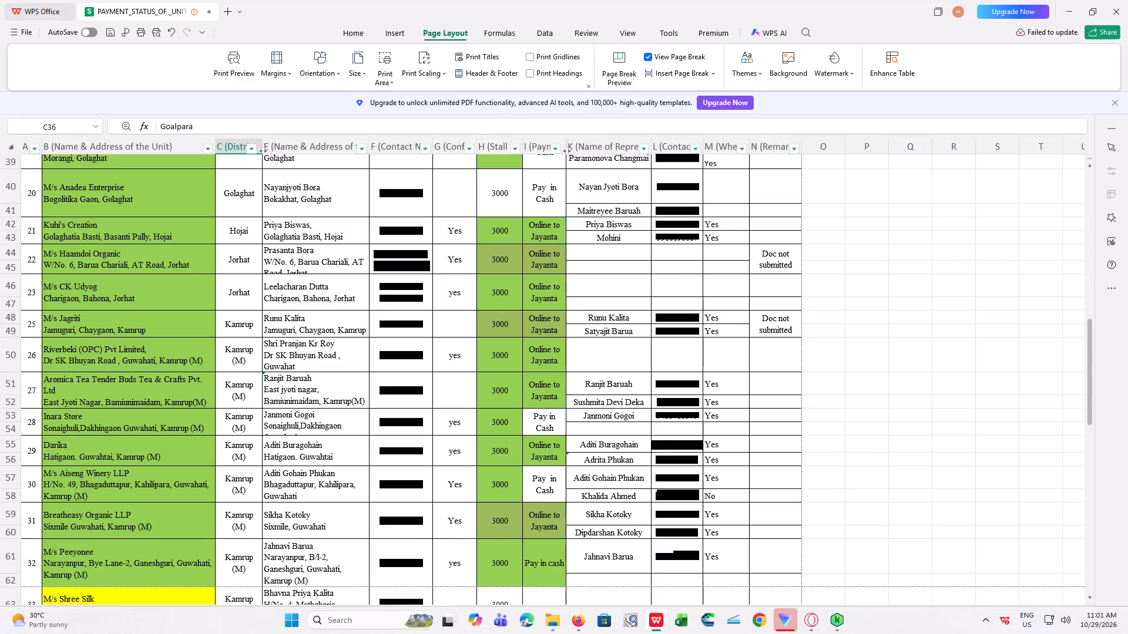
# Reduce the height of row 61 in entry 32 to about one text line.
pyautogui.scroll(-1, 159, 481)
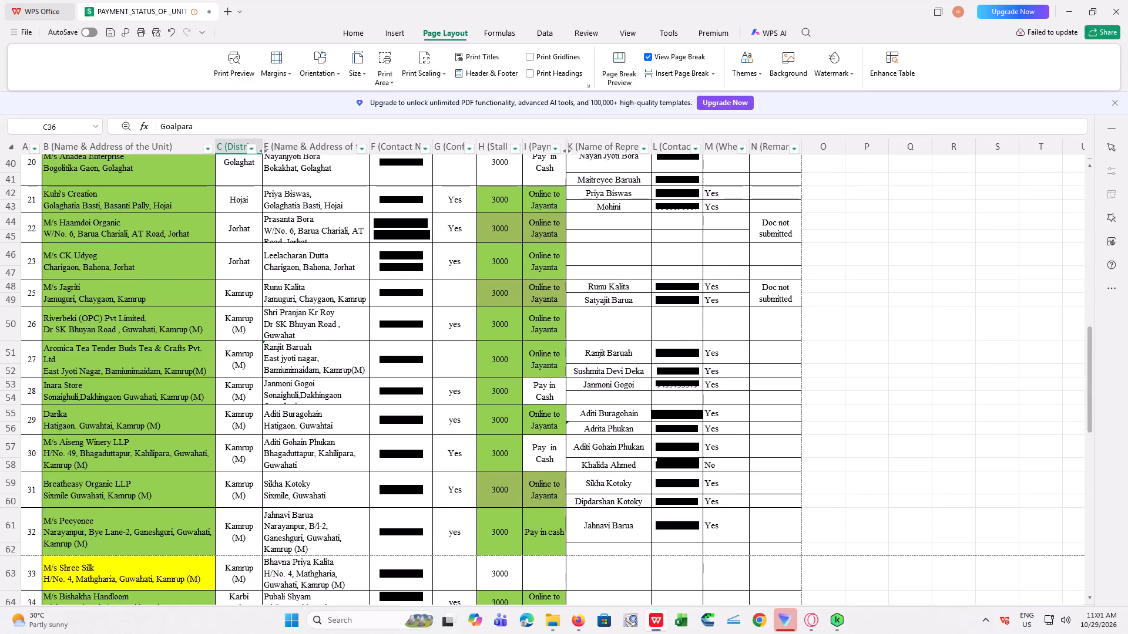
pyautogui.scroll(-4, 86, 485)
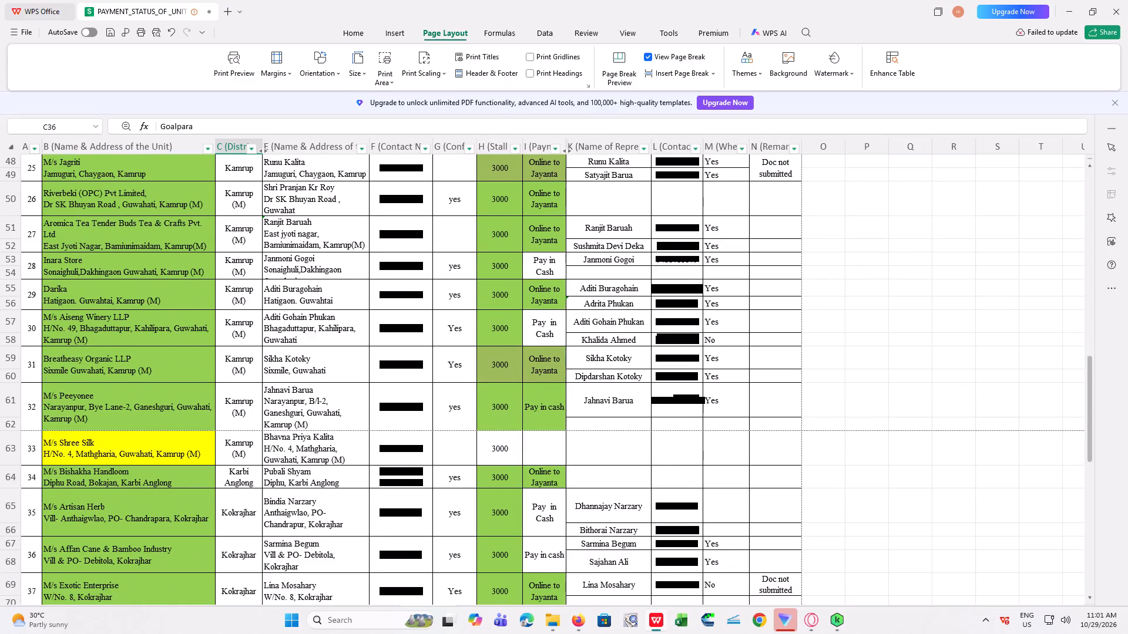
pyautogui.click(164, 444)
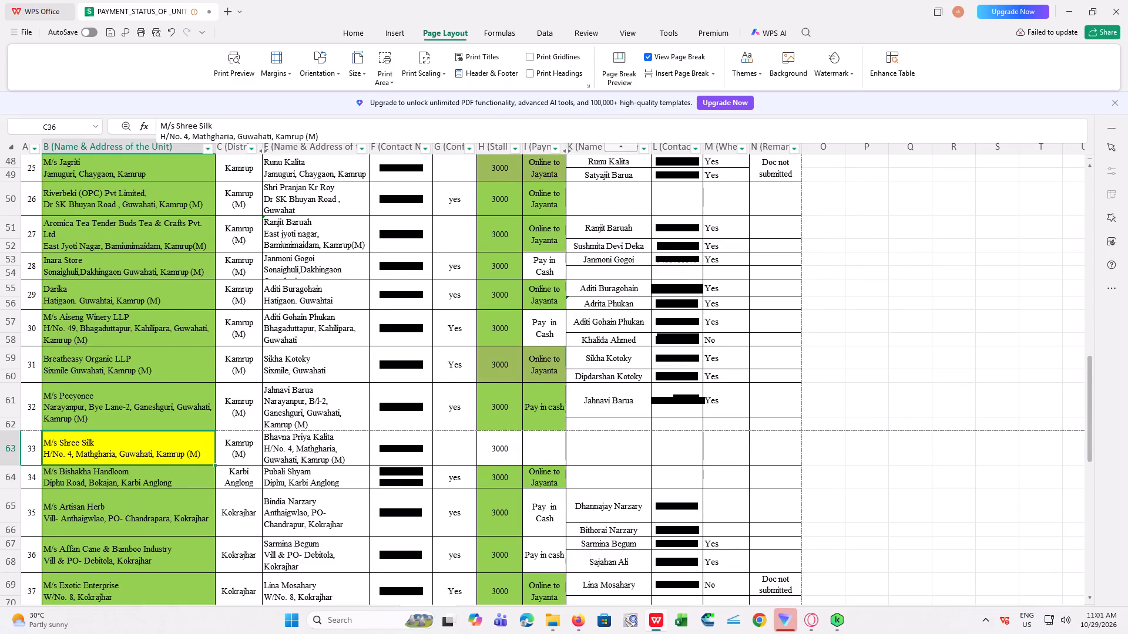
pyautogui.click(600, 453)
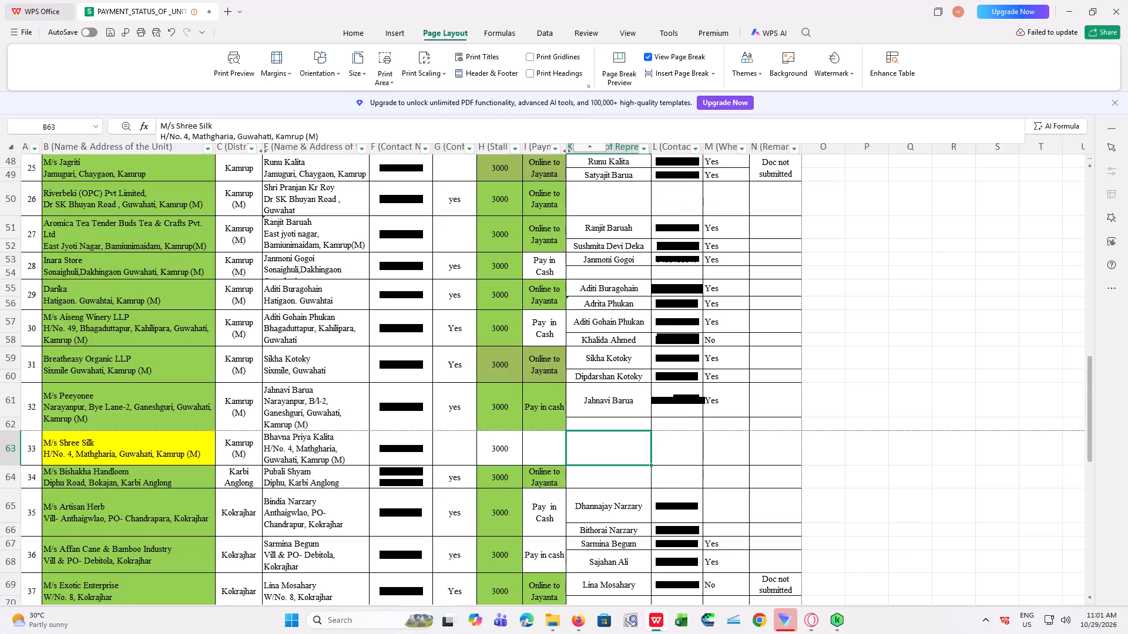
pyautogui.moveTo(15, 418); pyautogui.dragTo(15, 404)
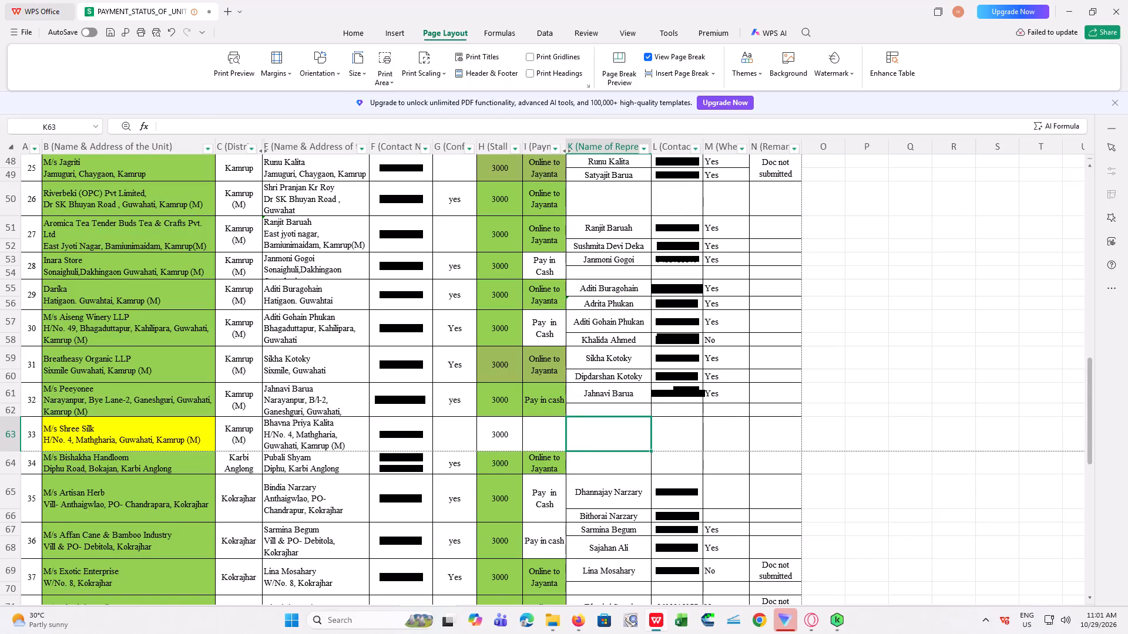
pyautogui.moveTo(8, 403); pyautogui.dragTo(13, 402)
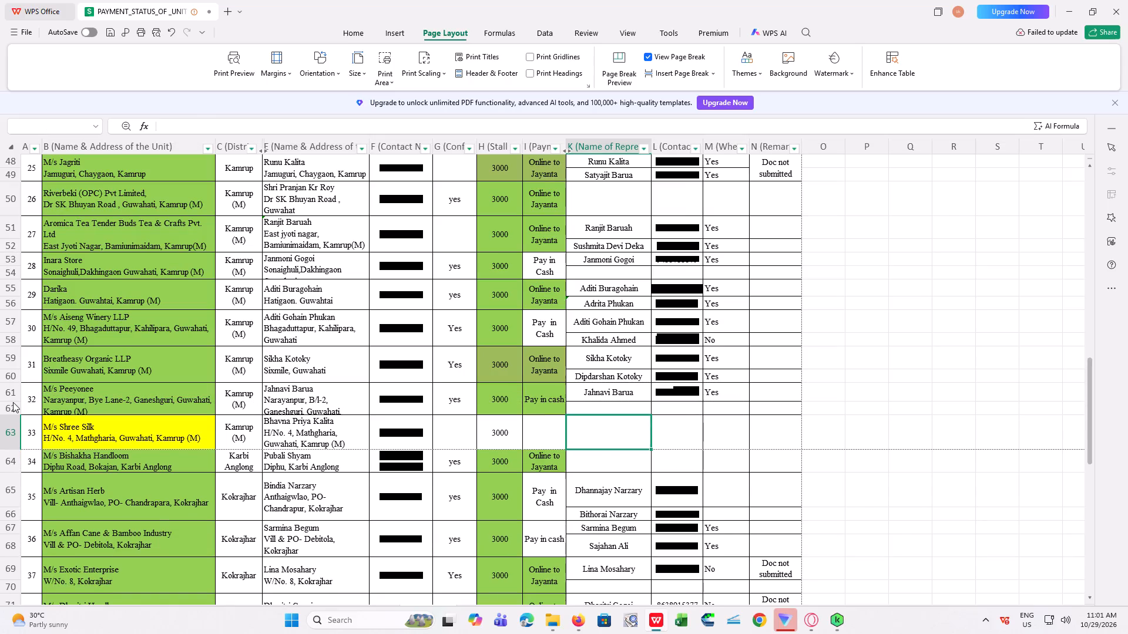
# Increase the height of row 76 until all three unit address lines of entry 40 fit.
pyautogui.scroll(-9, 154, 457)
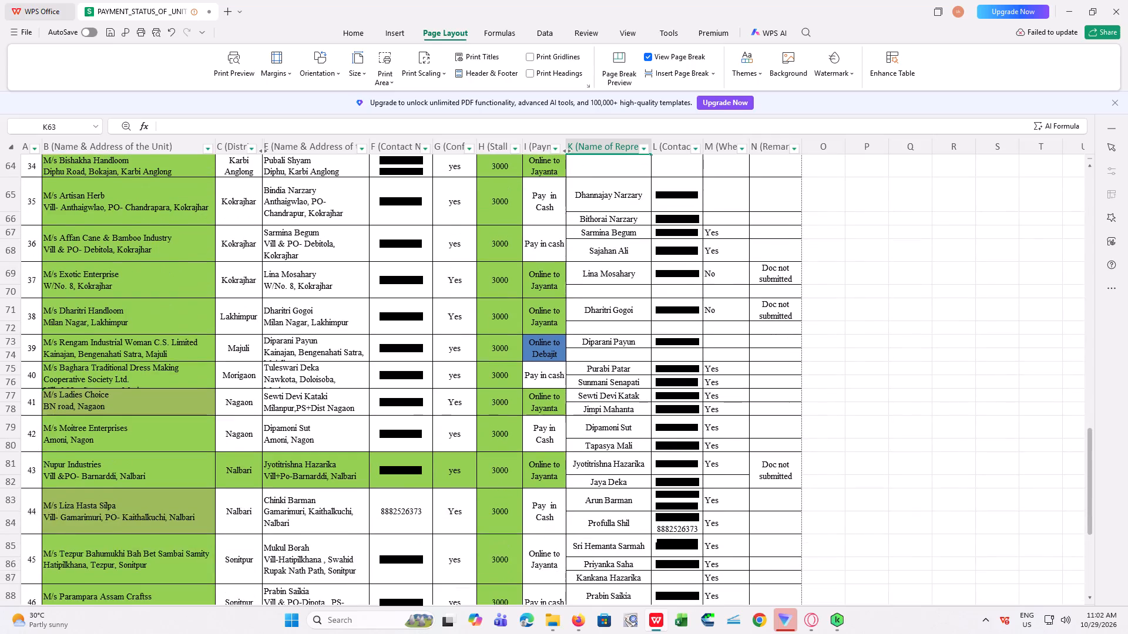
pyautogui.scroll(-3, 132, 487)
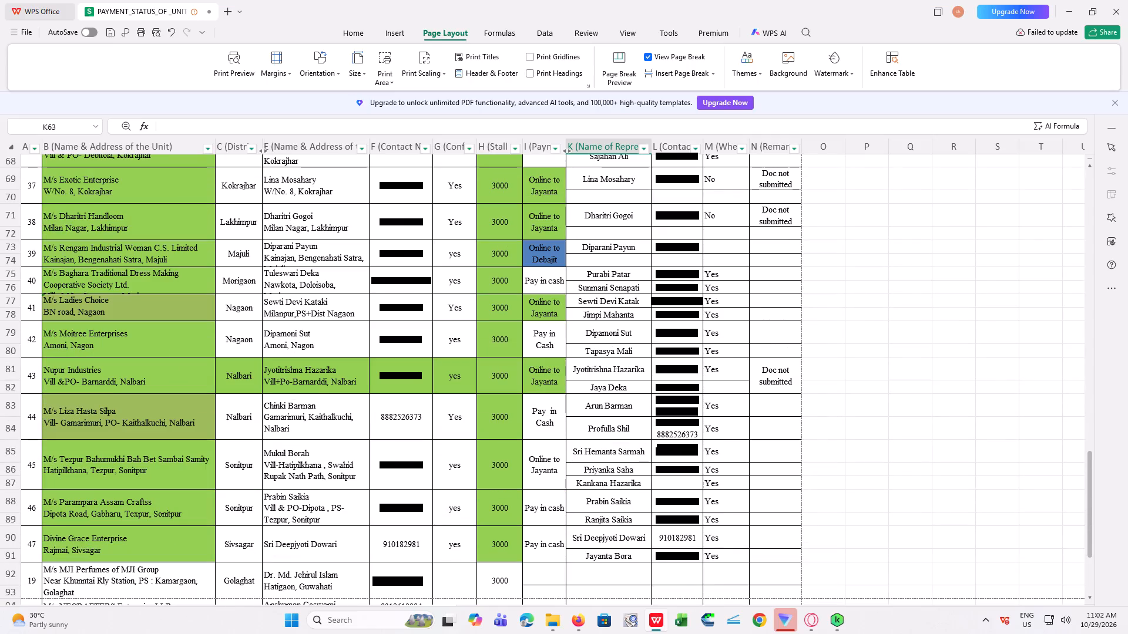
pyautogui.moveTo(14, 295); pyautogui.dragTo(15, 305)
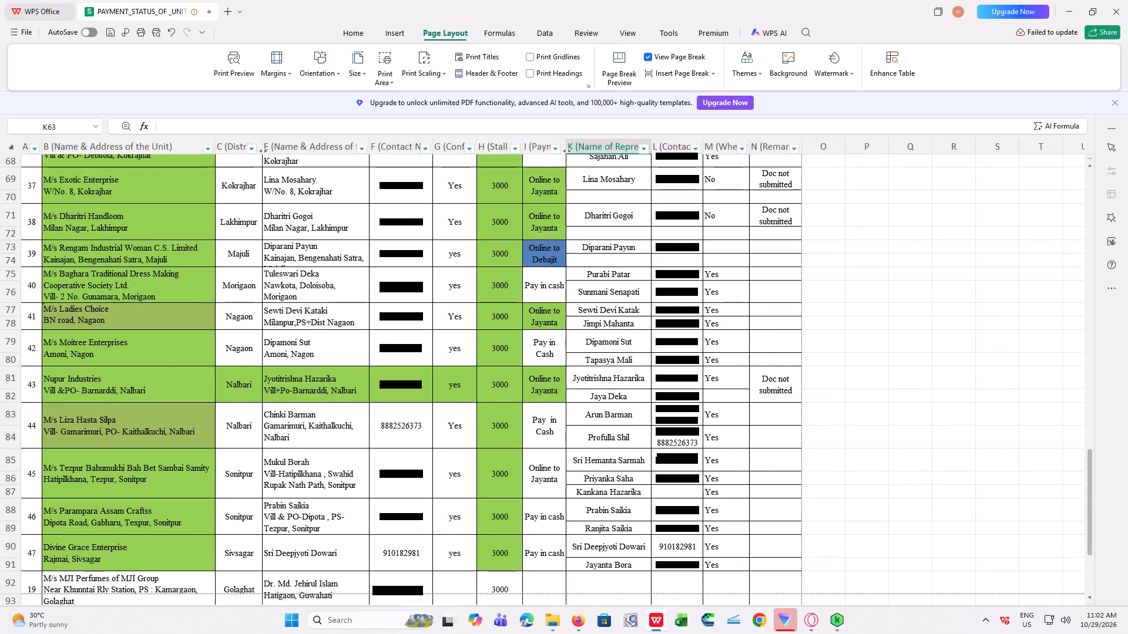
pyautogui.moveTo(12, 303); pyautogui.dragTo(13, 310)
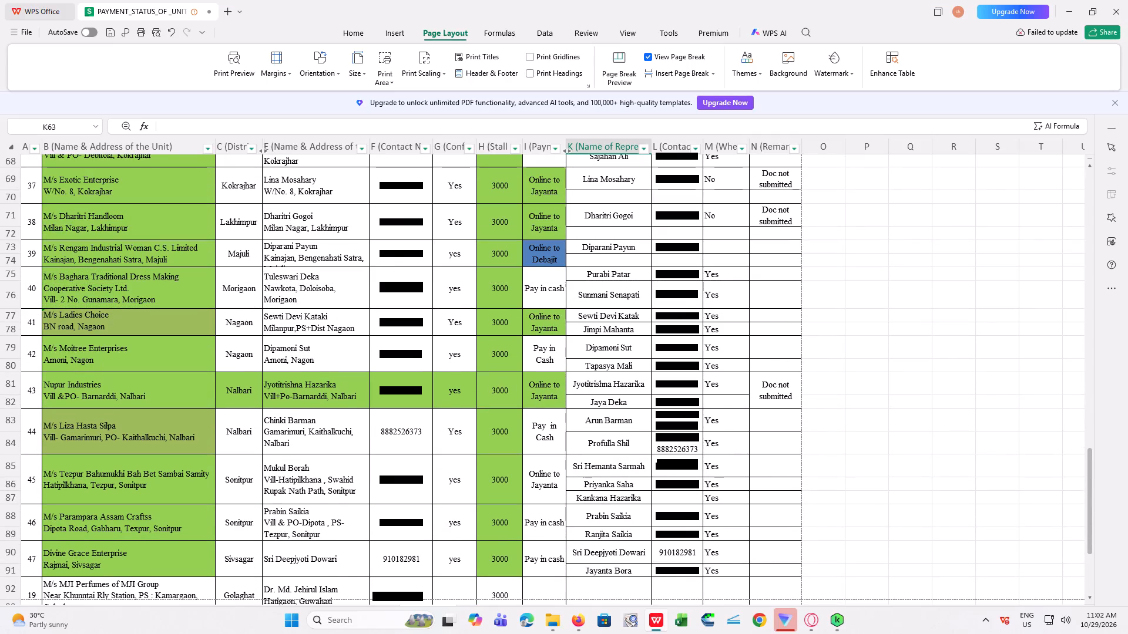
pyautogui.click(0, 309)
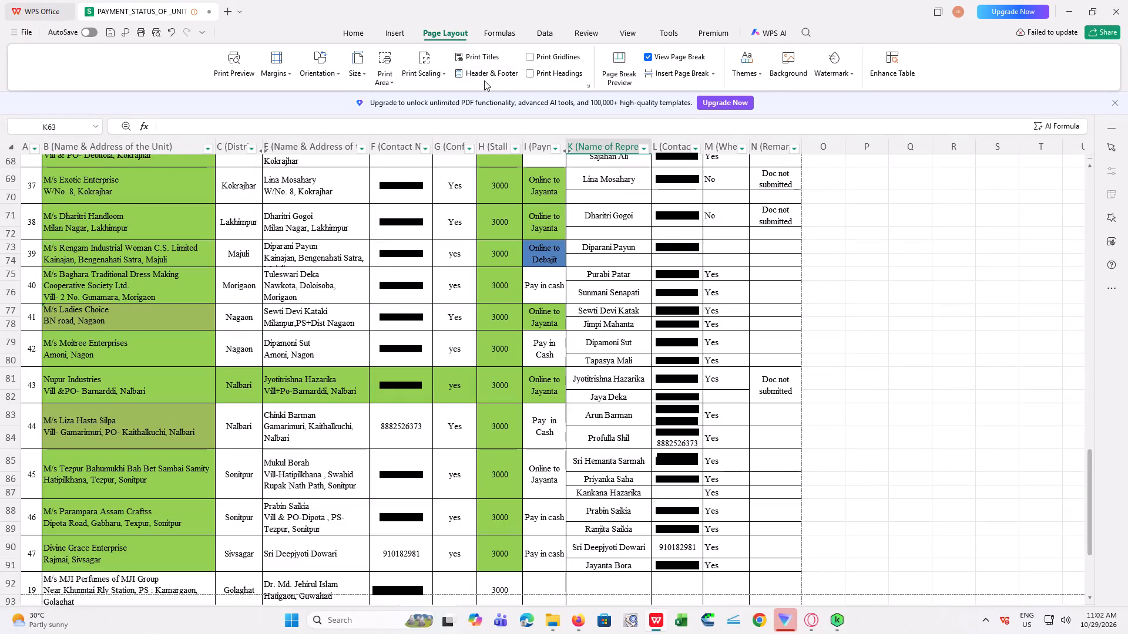
# Preview the printout to check how the entries are divided over the first two pages, and return to the sheet.
pyautogui.click(237, 56)
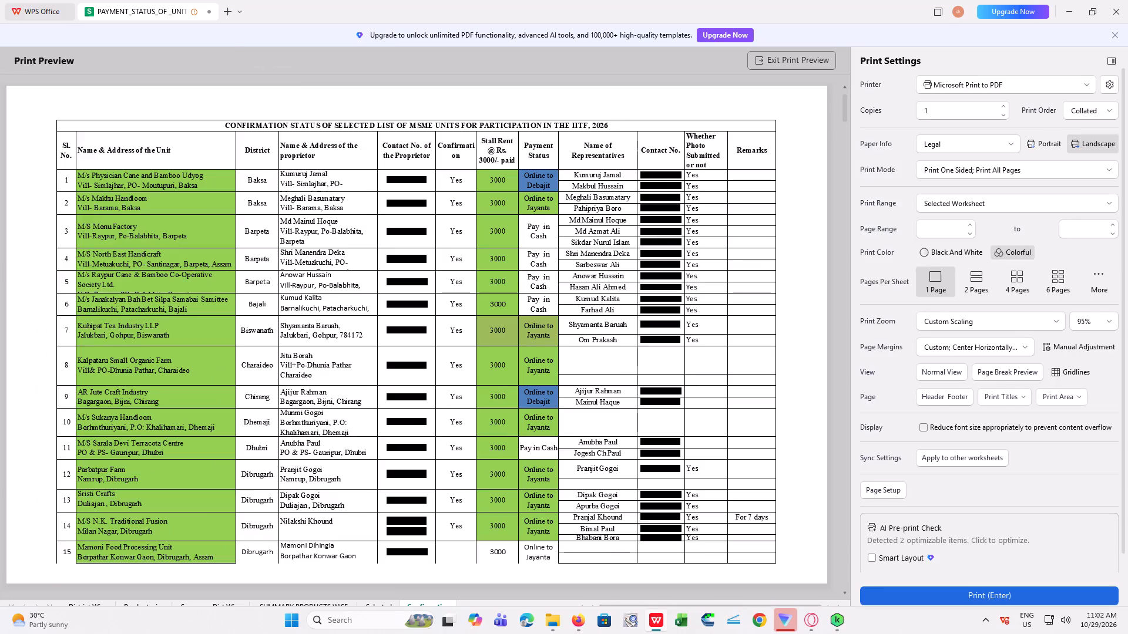
pyautogui.scroll(-3, 603, 367)
pyautogui.scroll(2, 603, 369)
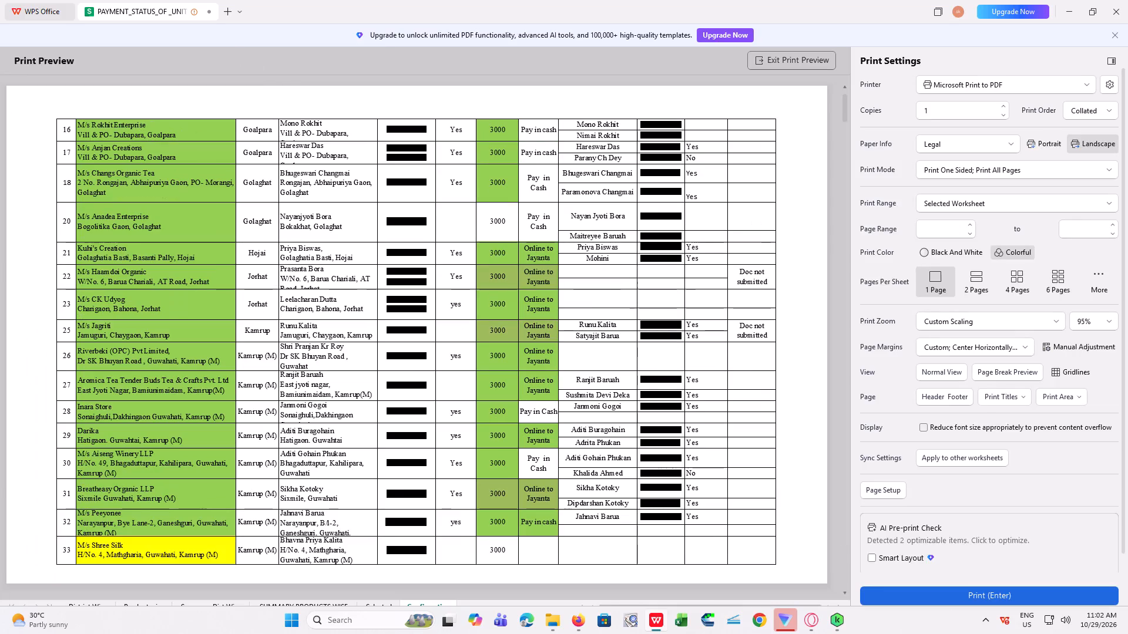
pyautogui.click(787, 62)
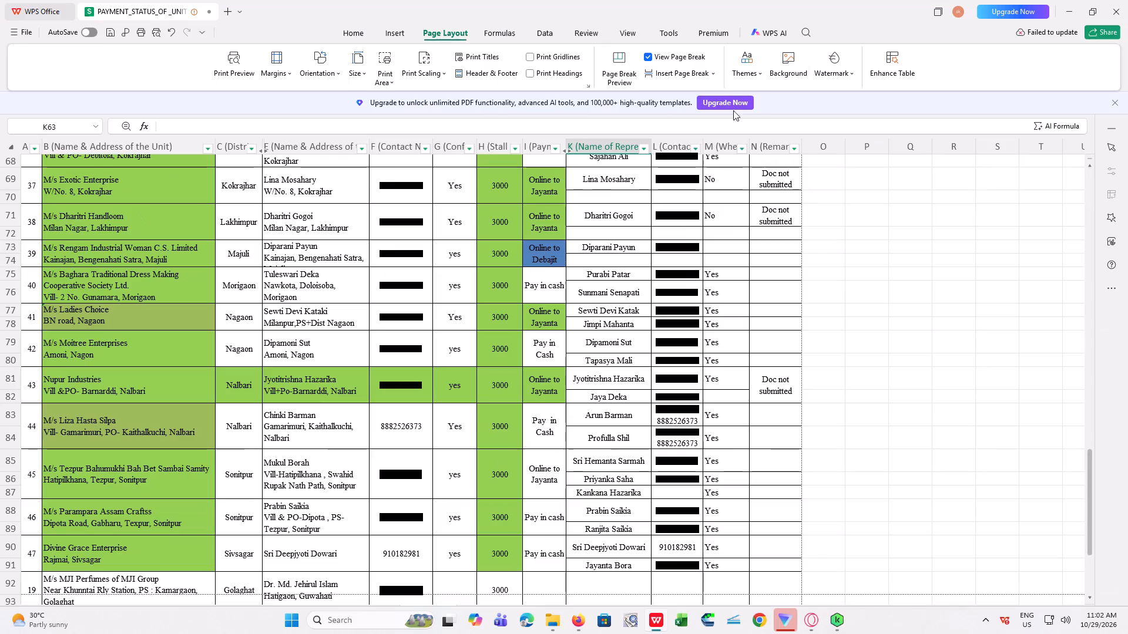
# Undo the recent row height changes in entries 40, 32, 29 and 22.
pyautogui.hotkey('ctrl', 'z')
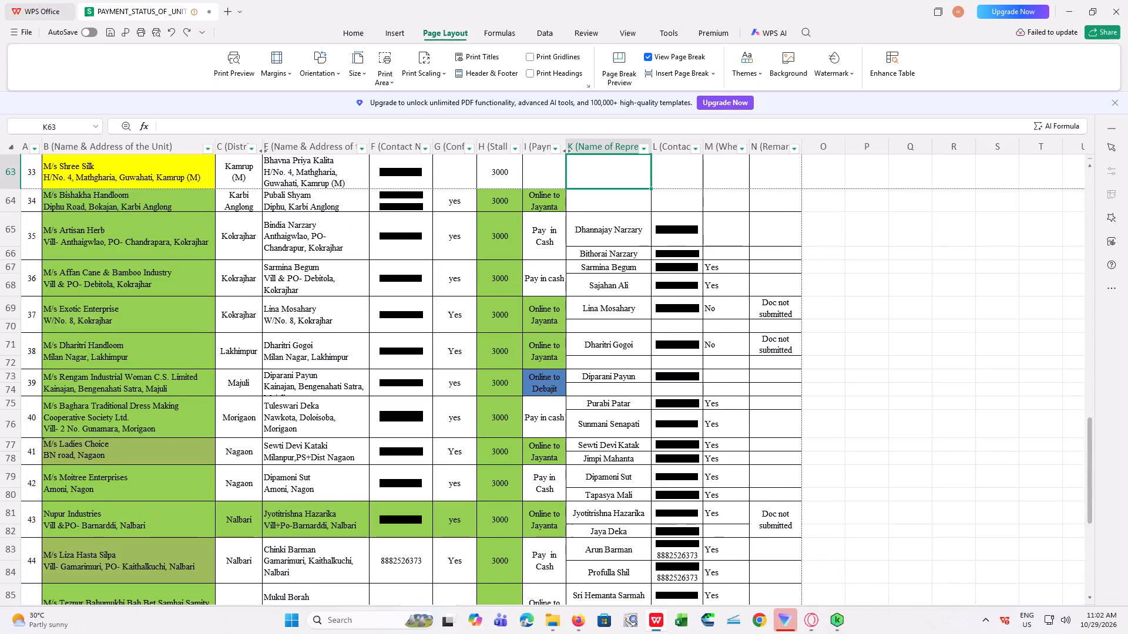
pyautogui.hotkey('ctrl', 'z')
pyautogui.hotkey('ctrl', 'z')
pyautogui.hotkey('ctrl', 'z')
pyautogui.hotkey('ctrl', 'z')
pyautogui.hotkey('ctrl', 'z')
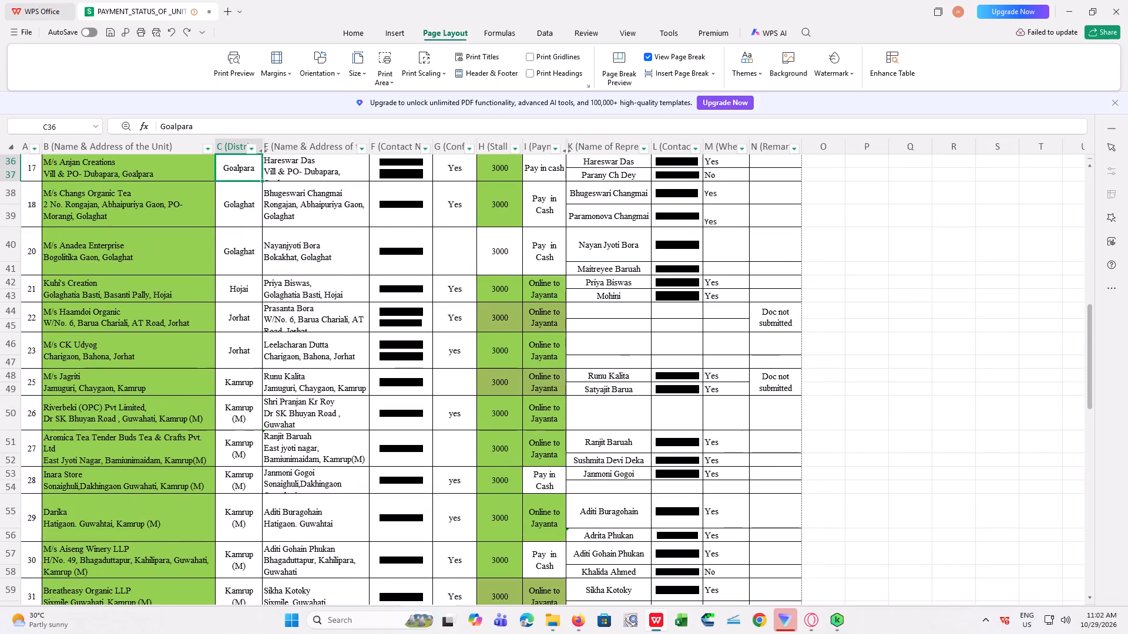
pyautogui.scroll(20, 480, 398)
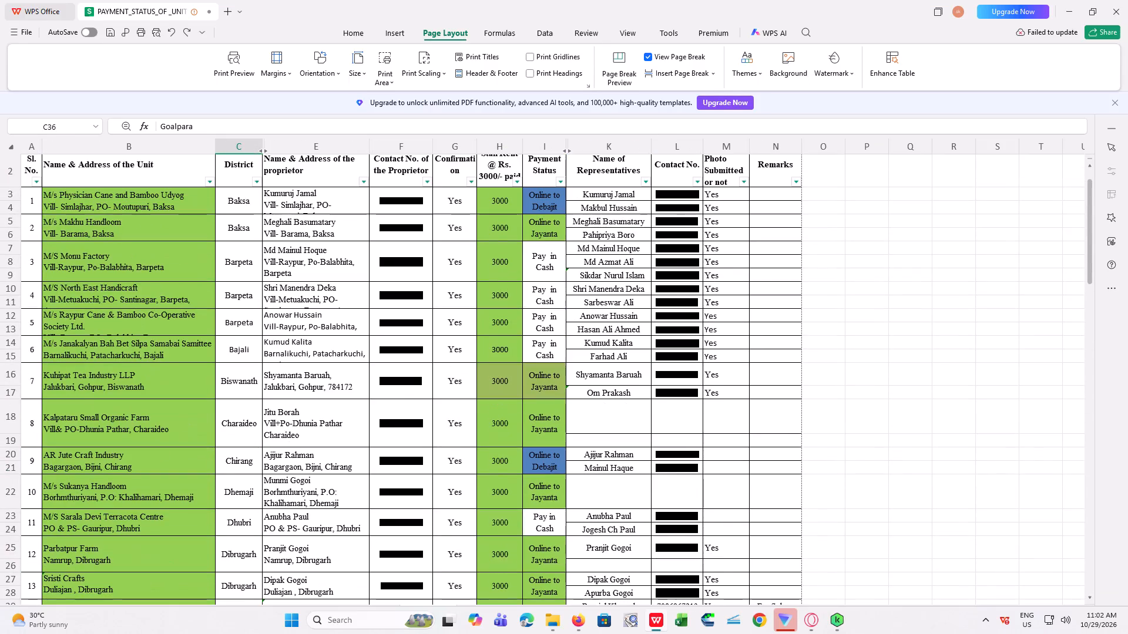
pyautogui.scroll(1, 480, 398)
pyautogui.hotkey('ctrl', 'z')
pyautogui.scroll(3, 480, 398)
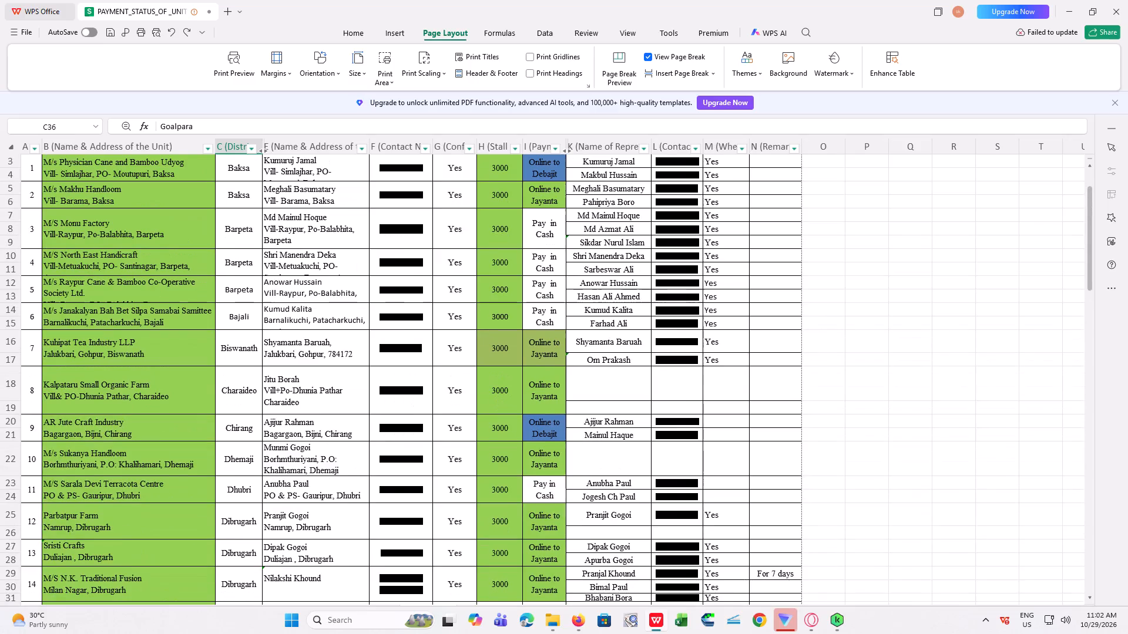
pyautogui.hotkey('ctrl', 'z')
# Keep undoing through entry 15's joined unit address and the reduced height of row 33, back to the whole-table selection.
pyautogui.hotkey('ctrl', 'z')
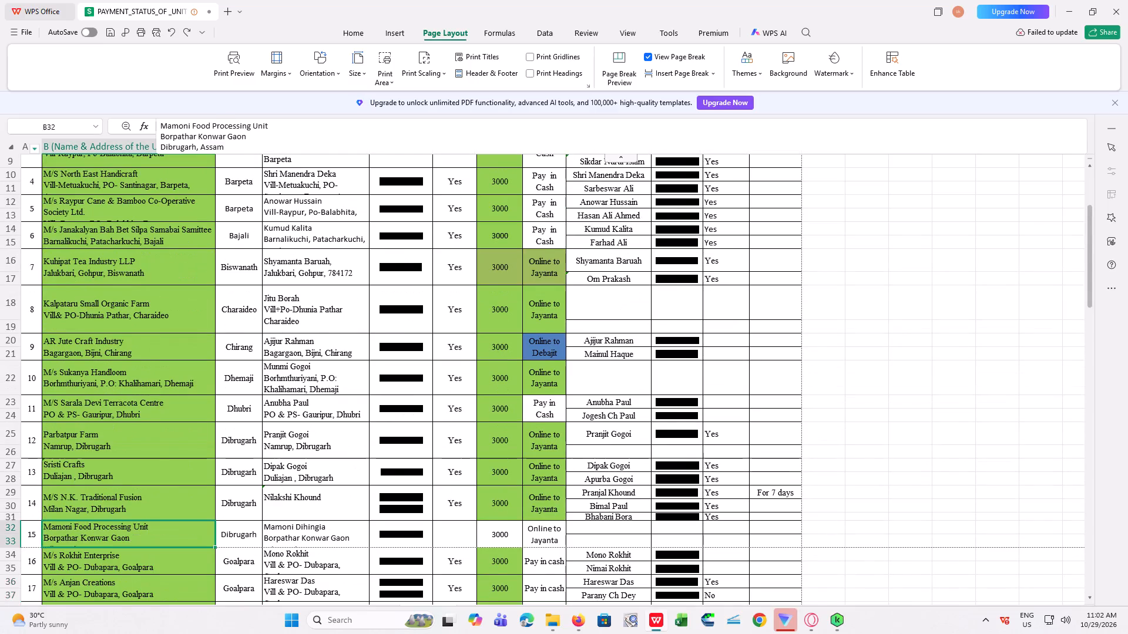
pyautogui.hotkey('ctrl', 'z')
pyautogui.hotkey('ctrl', 'z')
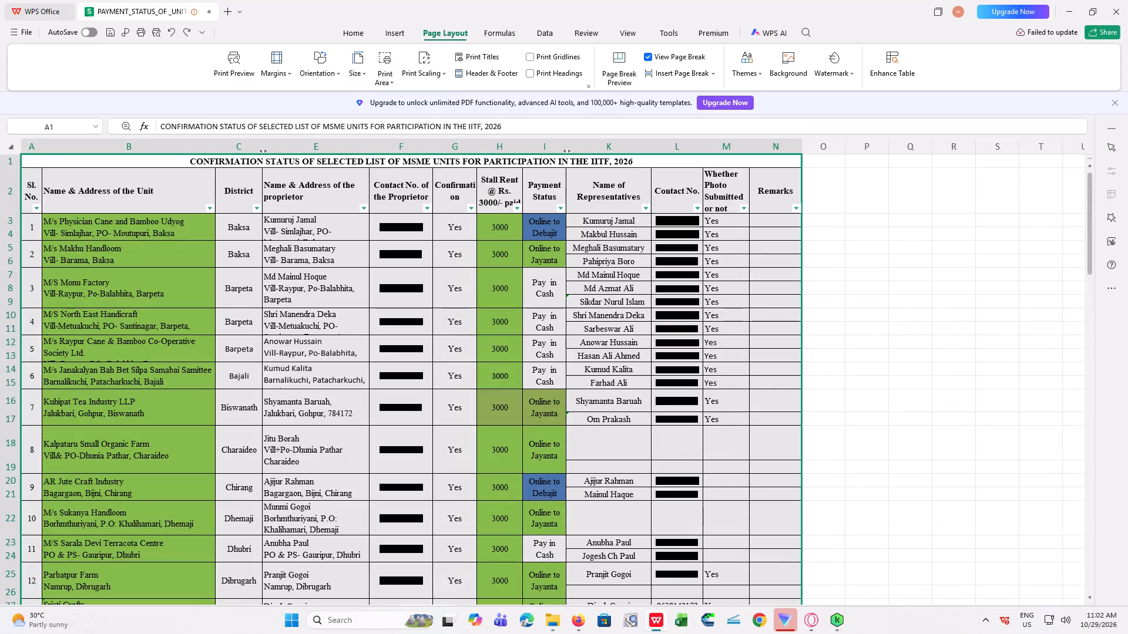
pyautogui.scroll(-4, 381, 397)
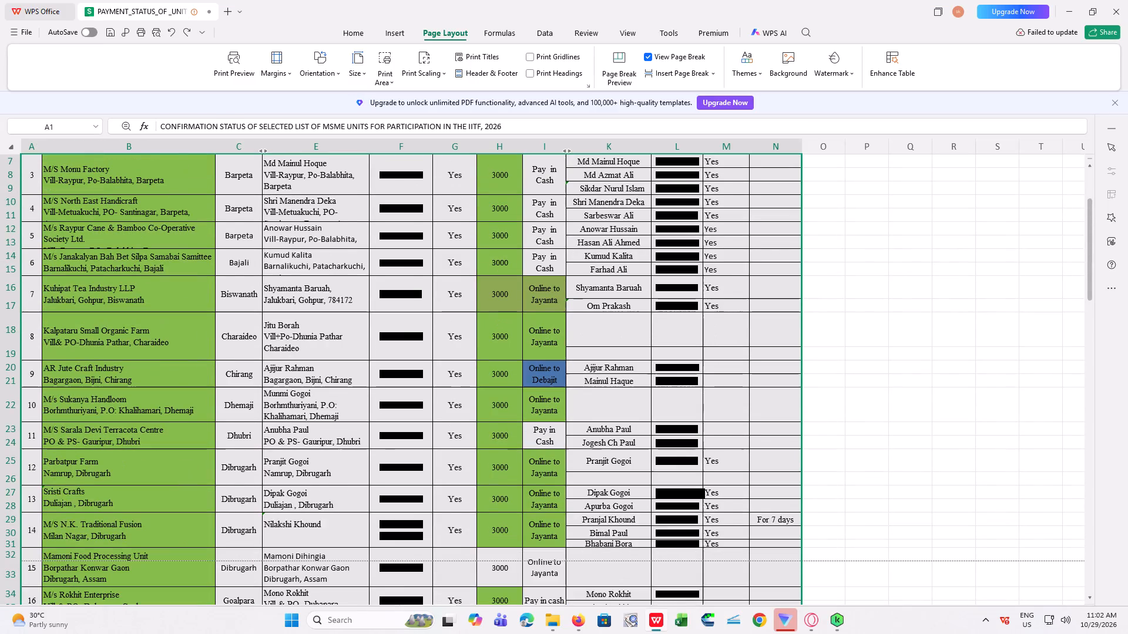
pyautogui.hotkey('ctrl', 'z')
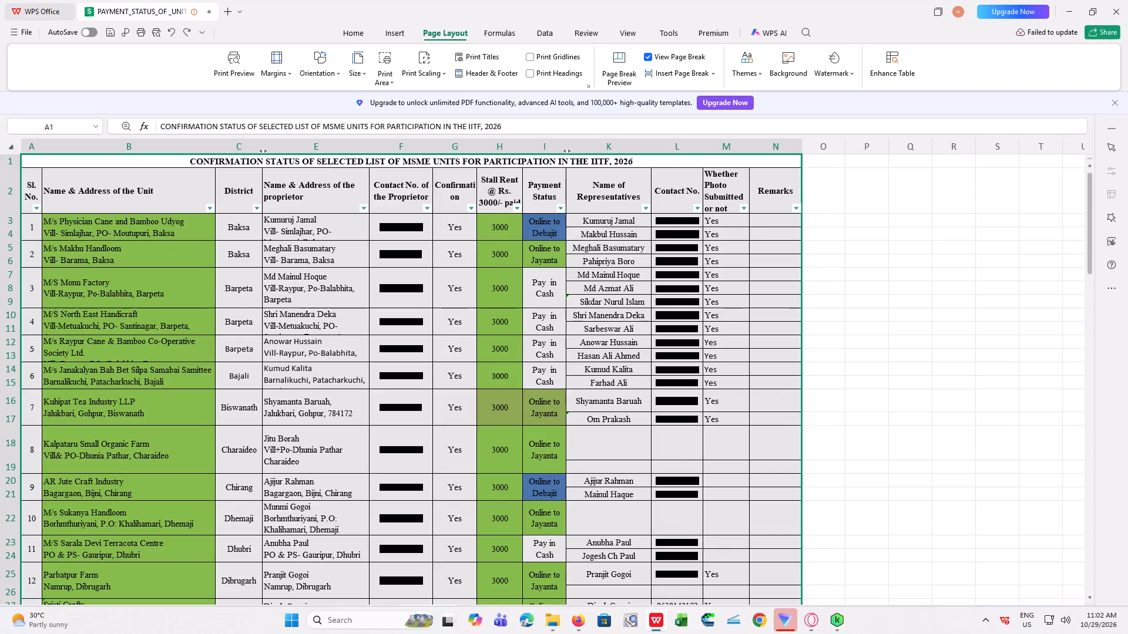
pyautogui.hotkey('ctrl', 'z')
pyautogui.hotkey('ctrl', 'z')
pyautogui.hotkey('ctrl', 'z')
pyautogui.keyDown('ctrl'); pyautogui.click(402, 339); pyautogui.keyUp('ctrl')
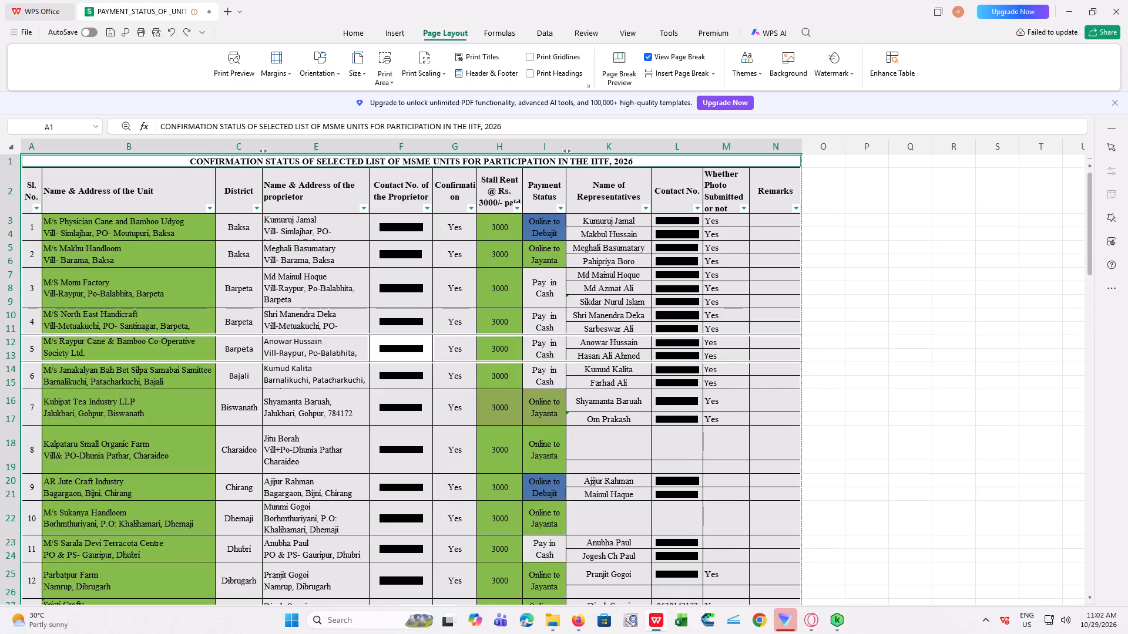
pyautogui.click(576, 376)
pyautogui.hotkey('ctrl', 'z')
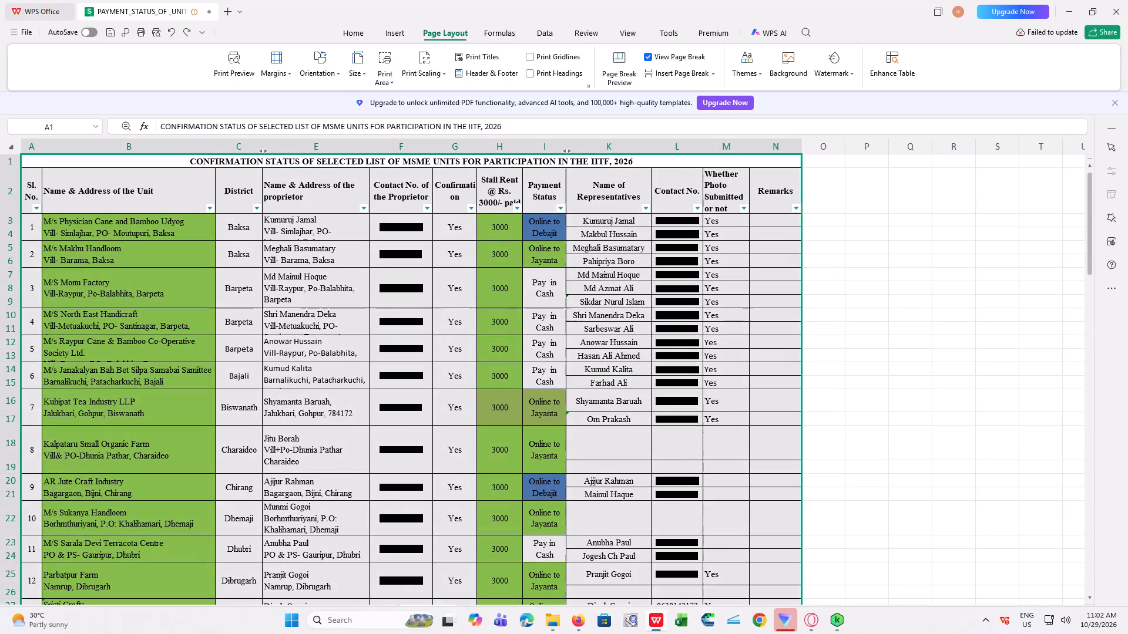
pyautogui.hotkey('ctrl', 'z')
pyautogui.hotkey('ctrl', 'z')
# Increase the height of row 13 in entry 5 until all three lines of the unit address fit with some spare room.
pyautogui.click(70, 364)
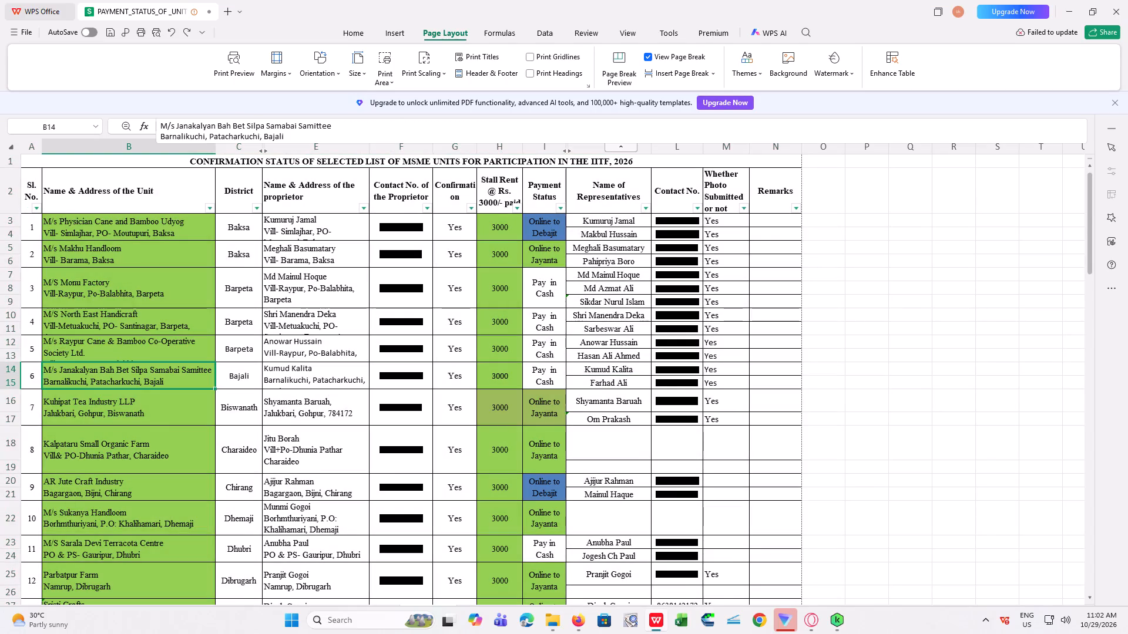
pyautogui.moveTo(13, 362); pyautogui.dragTo(13, 369)
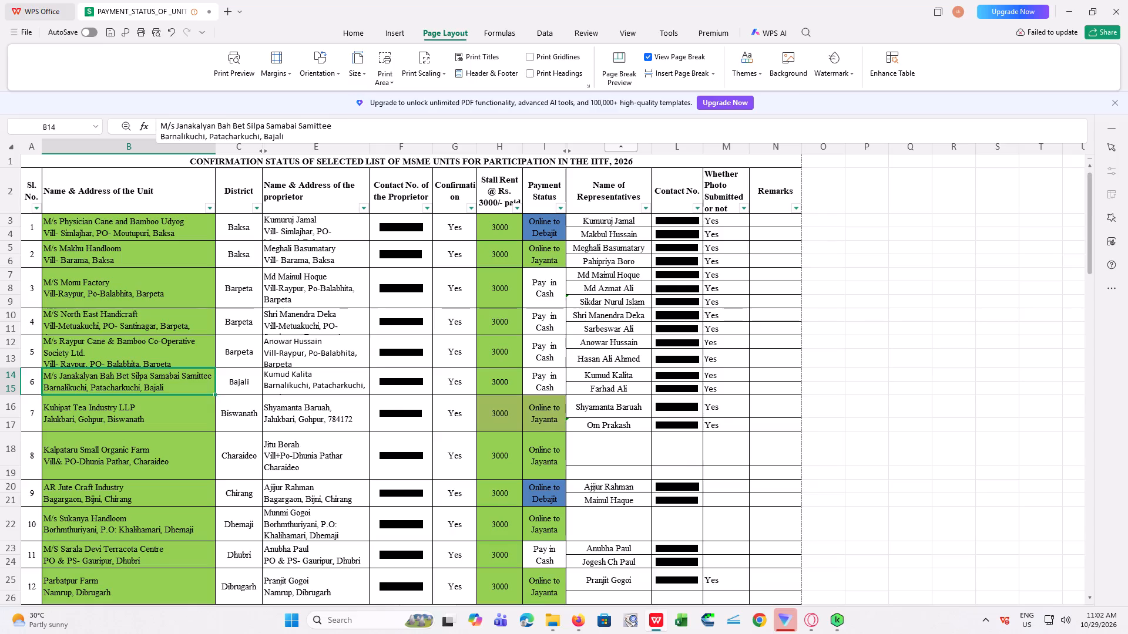
pyautogui.click(45, 365)
pyautogui.doubleClick(44, 362)
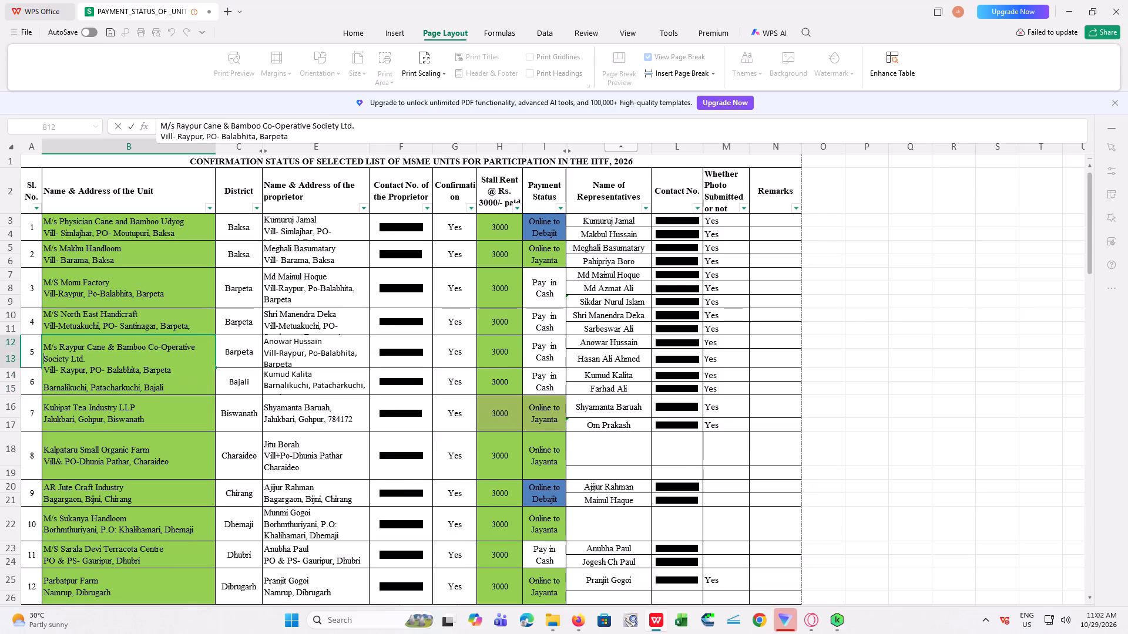
pyautogui.doubleClick(18, 369)
pyautogui.moveTo(15, 363); pyautogui.dragTo(19, 373)
pyautogui.moveTo(18, 373); pyautogui.dragTo(19, 383)
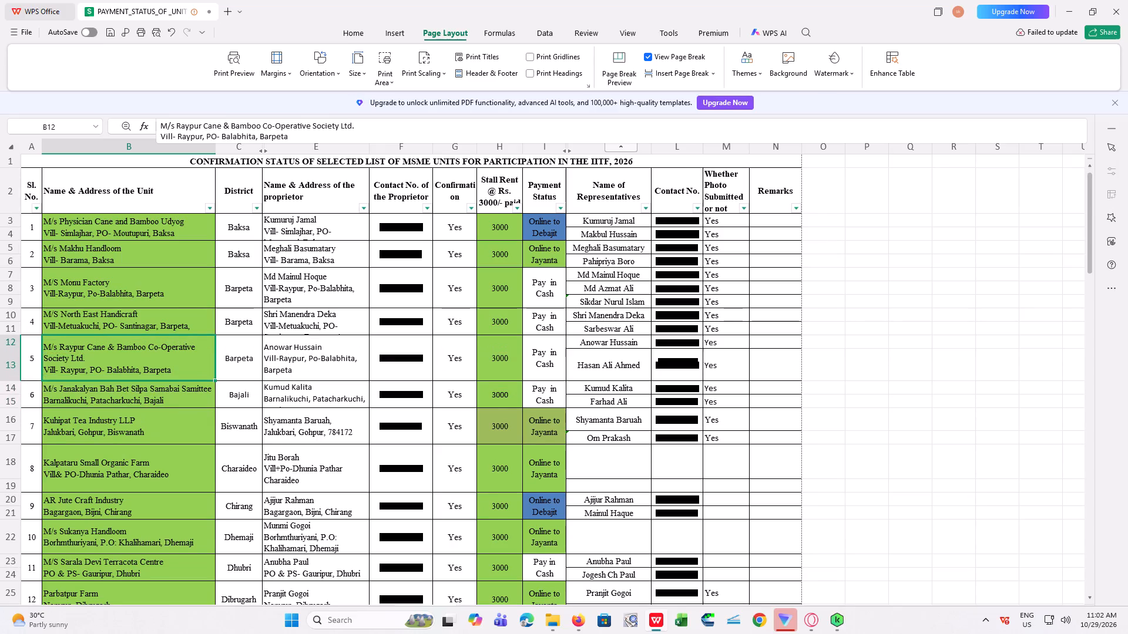
pyautogui.click(199, 360)
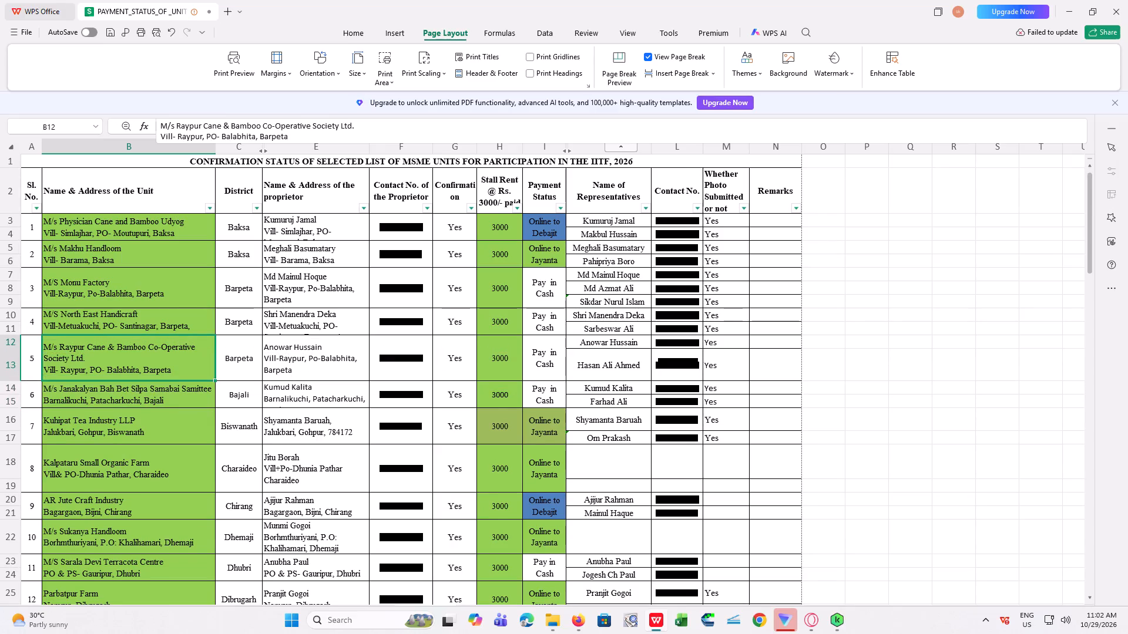
pyautogui.click(42, 369)
pyautogui.doubleClick(46, 370)
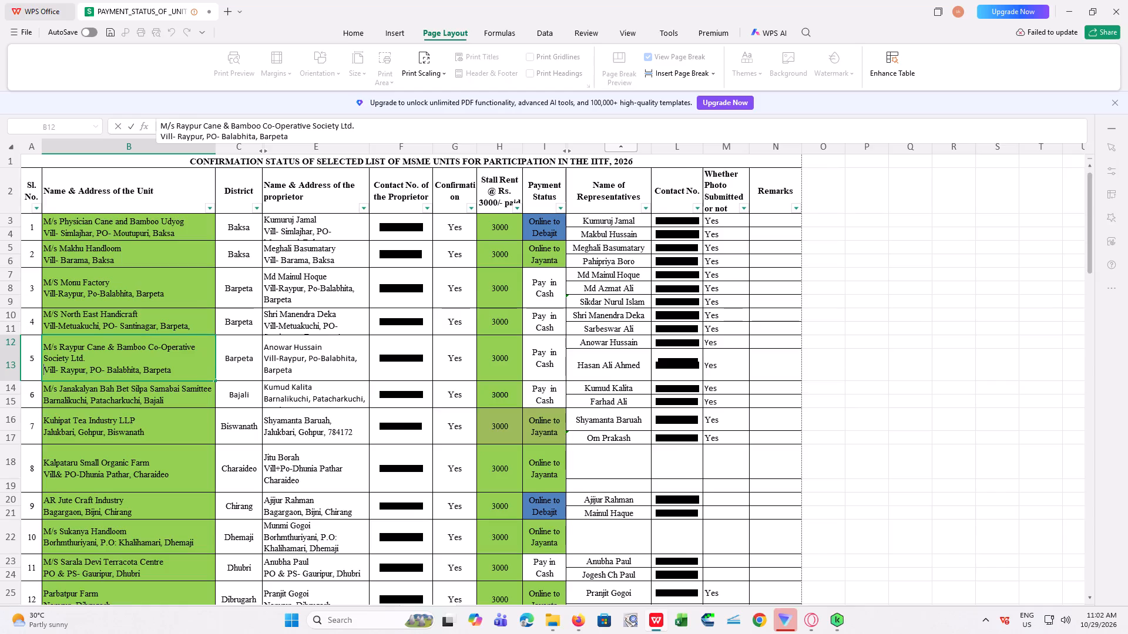
pyautogui.press('BackSpace')
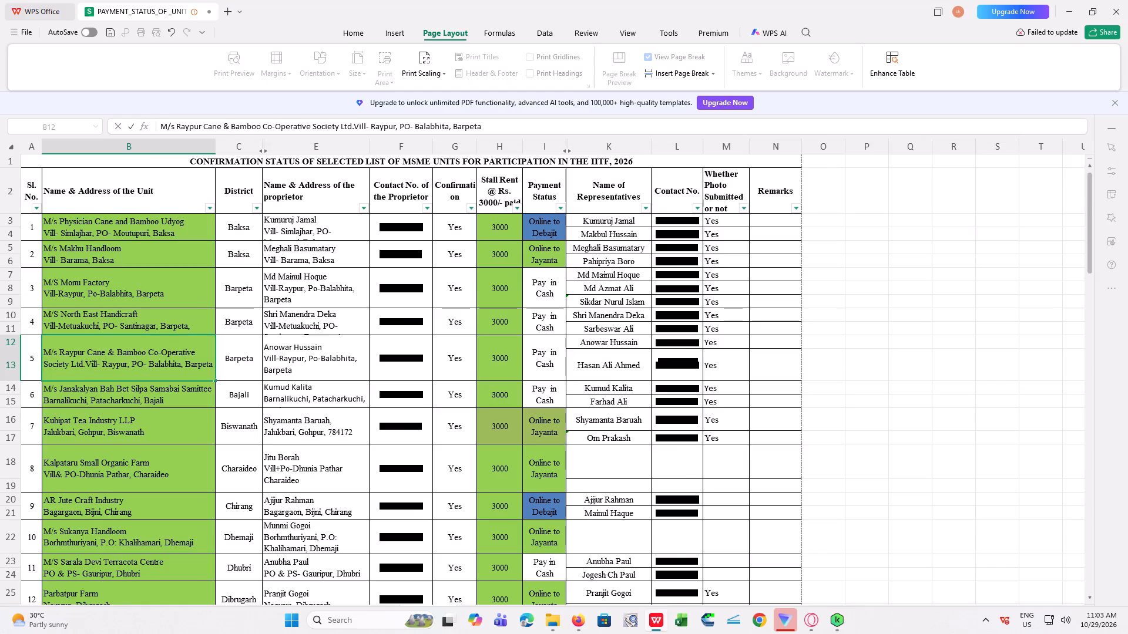
pyautogui.click(166, 406)
pyautogui.click(118, 444)
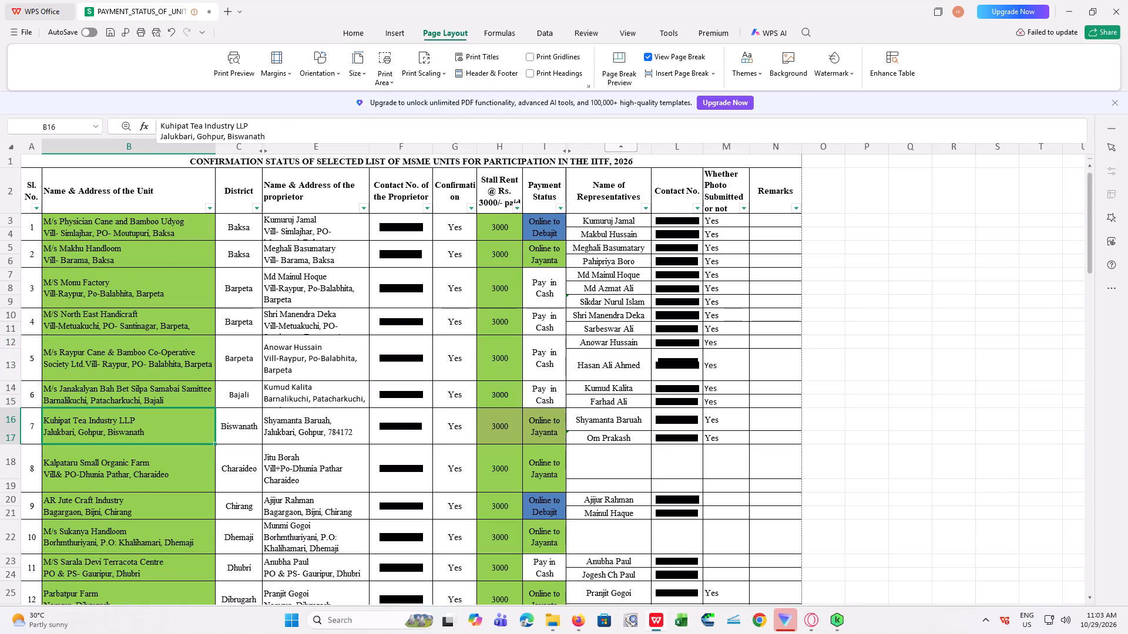
# Reduce the height of row 13 and slightly increase row 12 so entry 5's three-line proprietor address still fits.
pyautogui.moveTo(16, 380); pyautogui.dragTo(16, 371)
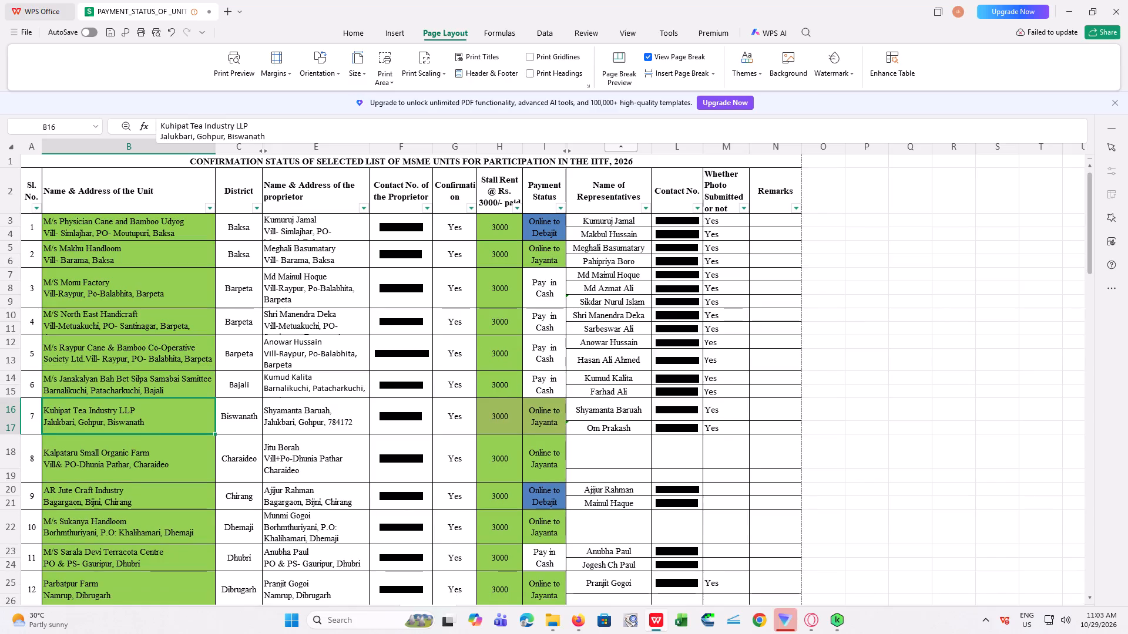
pyautogui.moveTo(17, 349); pyautogui.dragTo(17, 356)
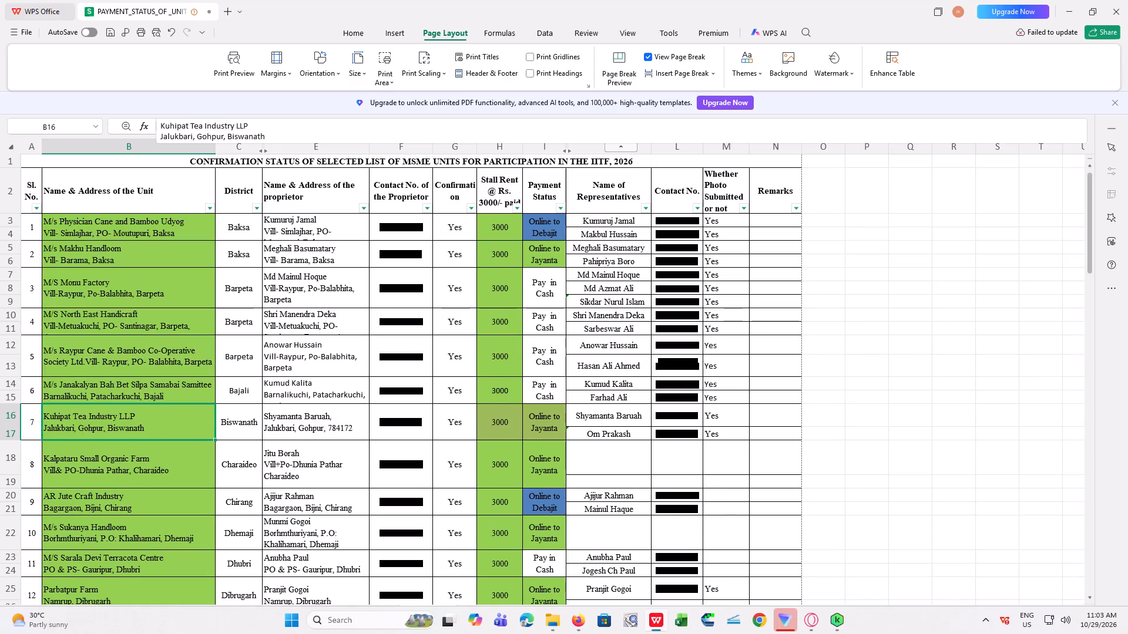
# Preview the printout to check entry 5's layout and how the entries divide between pages, and return to the sheet.
pyautogui.scroll(-2, 249, 423)
pyautogui.scroll(5, 413, 406)
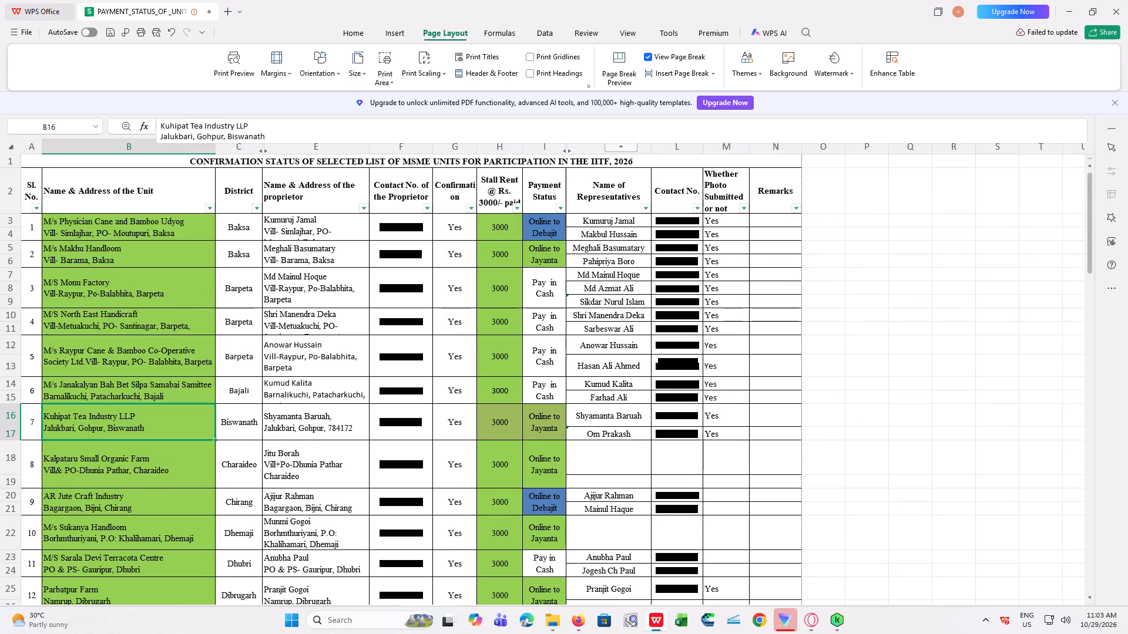
pyautogui.click(231, 59)
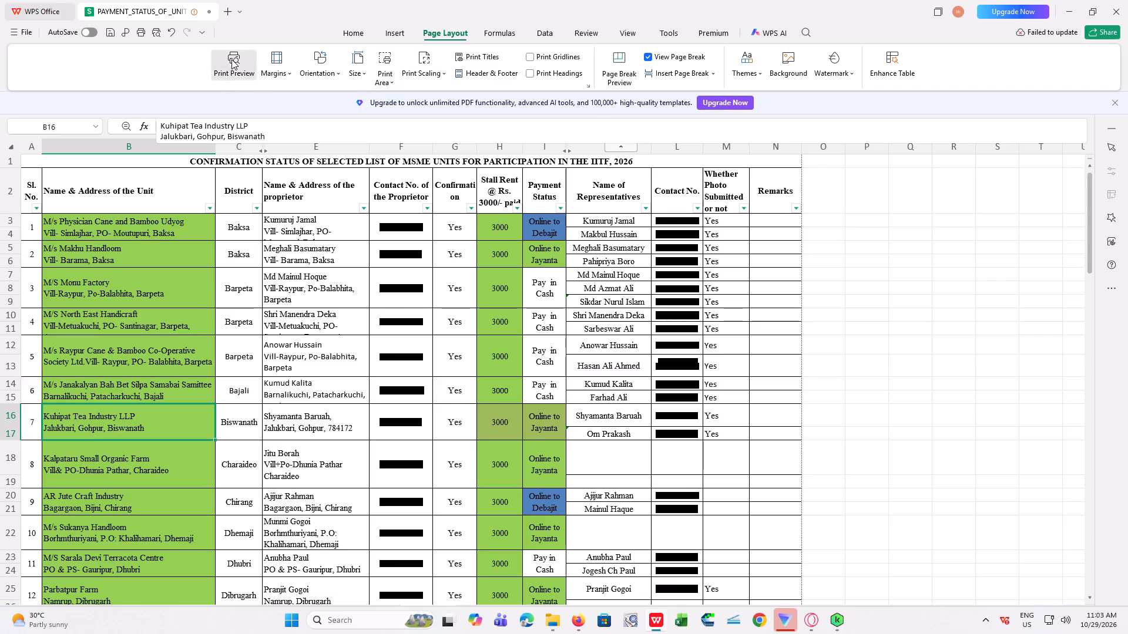
pyautogui.scroll(-4, 335, 342)
pyautogui.scroll(2, 330, 352)
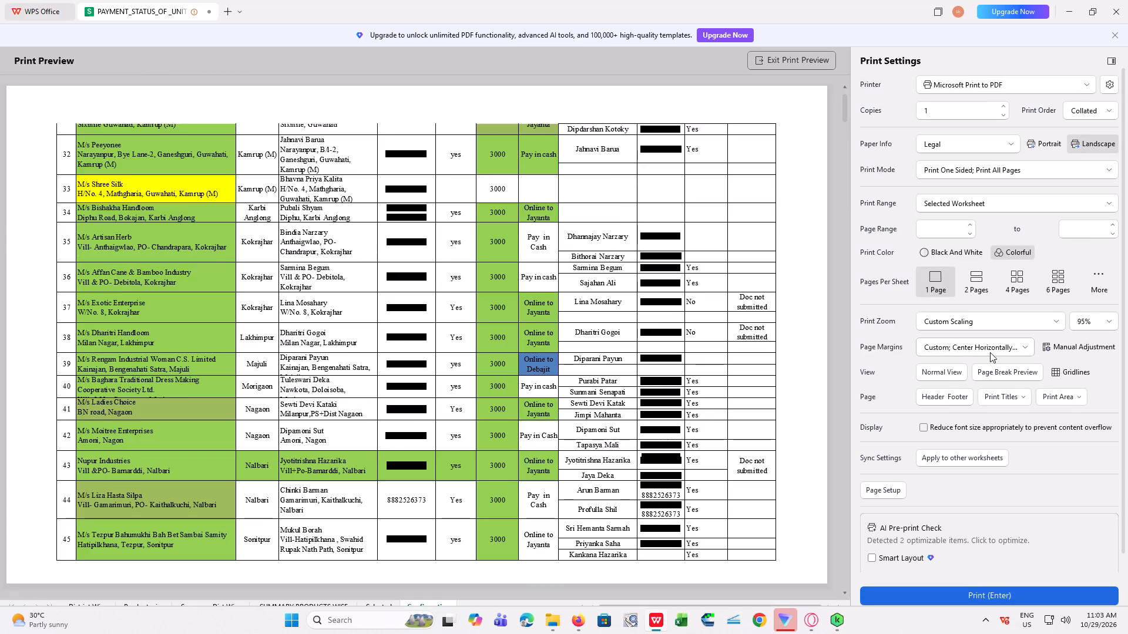
pyautogui.scroll(2, 324, 332)
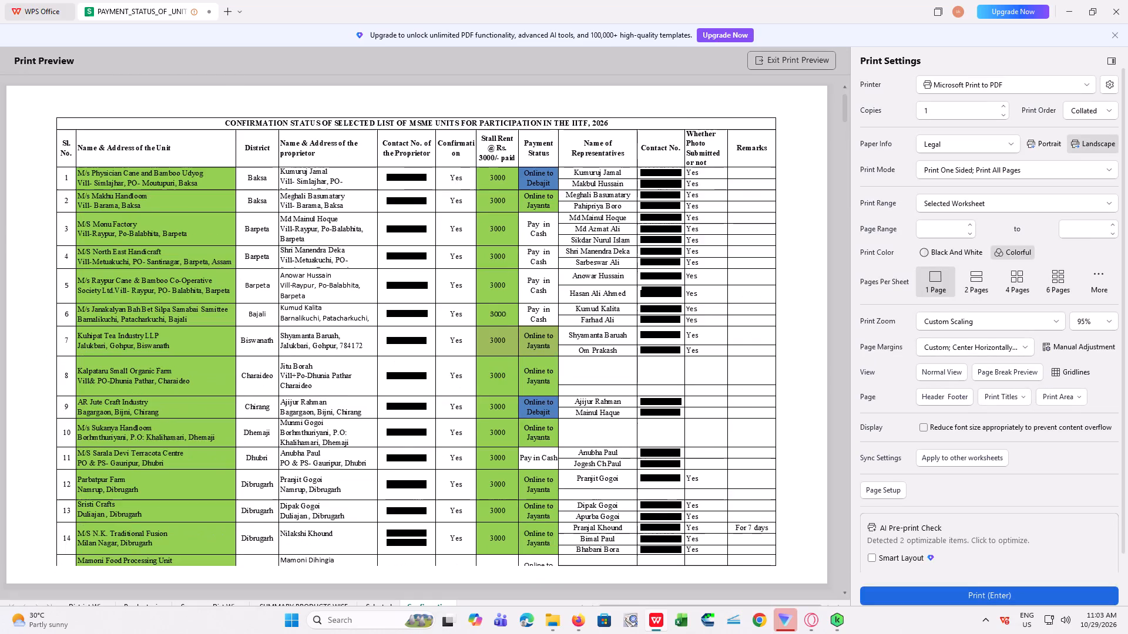
pyautogui.click(800, 65)
# Adjust the height of row 31 in entry 14 until it is slightly taller and the page break falls below that row.
pyautogui.scroll(-3, 150, 359)
pyautogui.scroll(2, 179, 402)
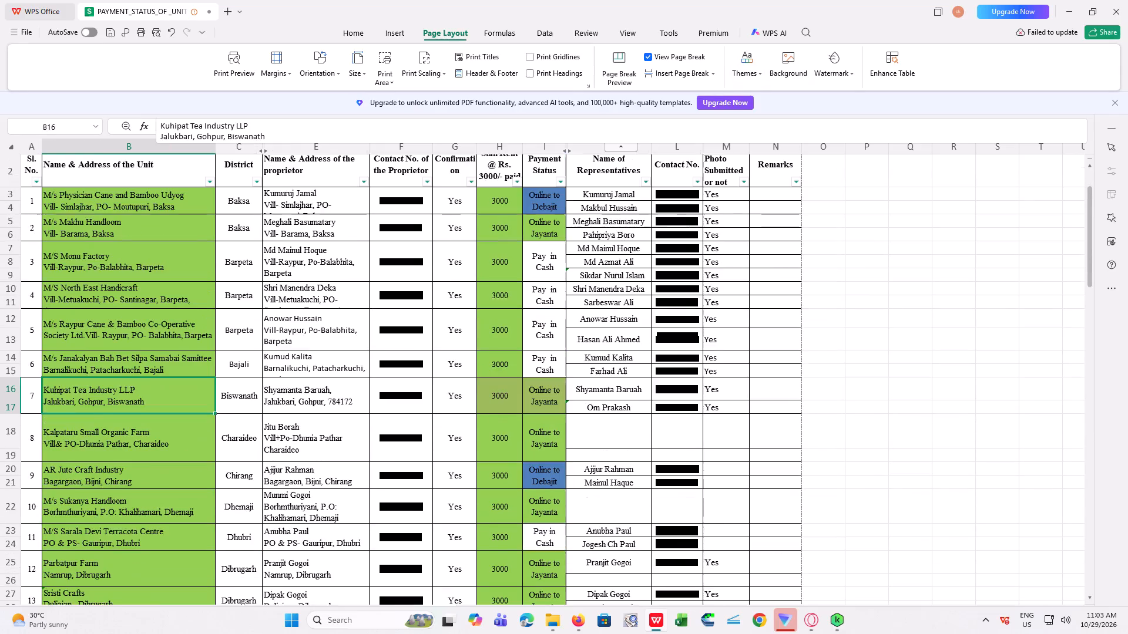
pyautogui.scroll(3, 192, 399)
pyautogui.scroll(-2, 203, 384)
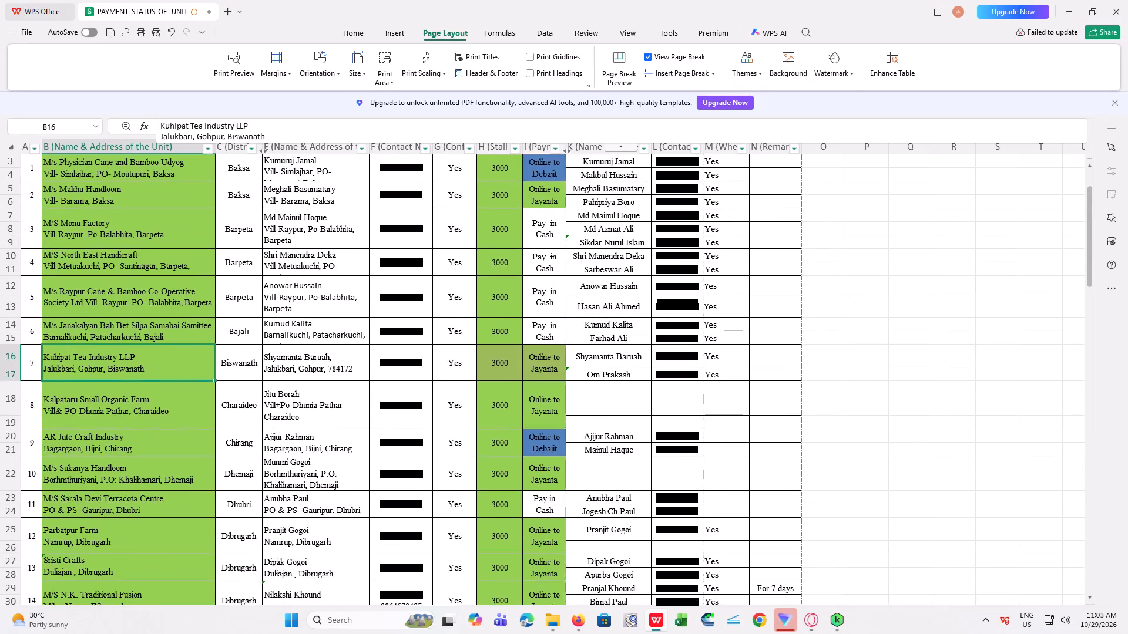
pyautogui.scroll(-8, 207, 395)
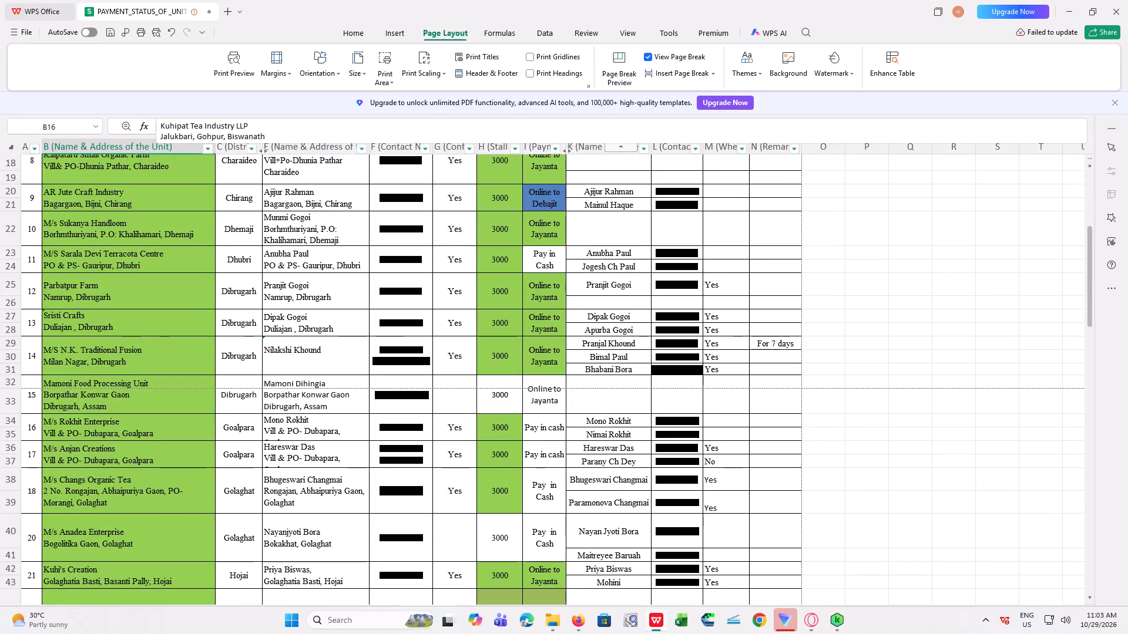
pyautogui.moveTo(15, 374); pyautogui.dragTo(17, 385)
pyautogui.click(15, 385)
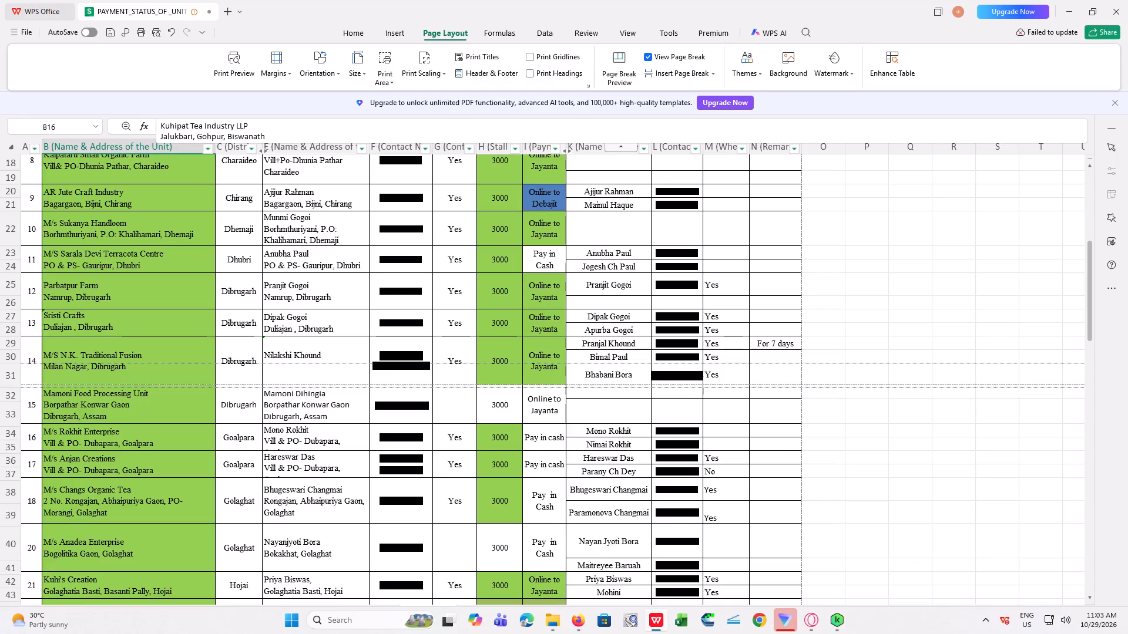
pyautogui.moveTo(15, 389); pyautogui.dragTo(16, 385)
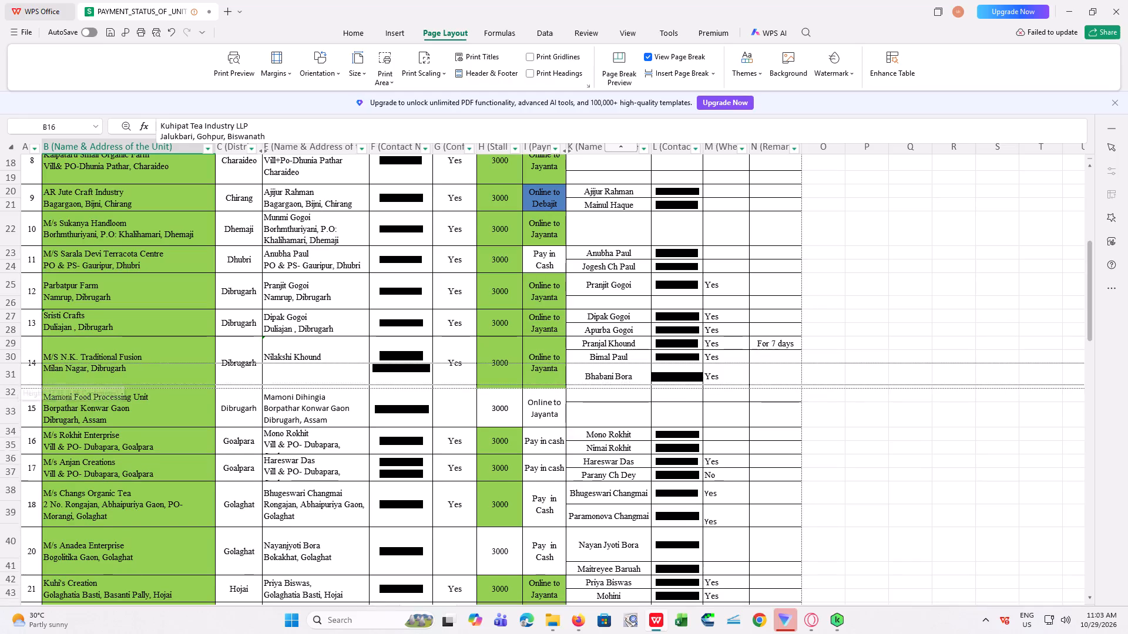
pyautogui.moveTo(16, 385); pyautogui.dragTo(17, 382)
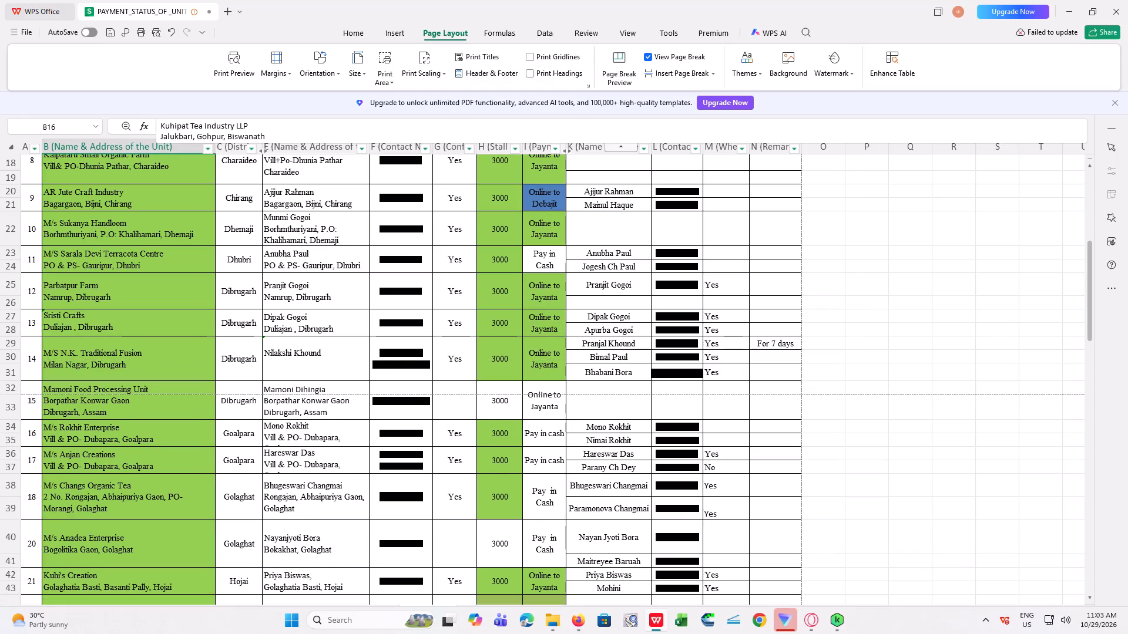
# Increase the height of row 32 in entry 15 so the page break falls between entries 14 and 15, with some spare room.
pyautogui.click(19, 392)
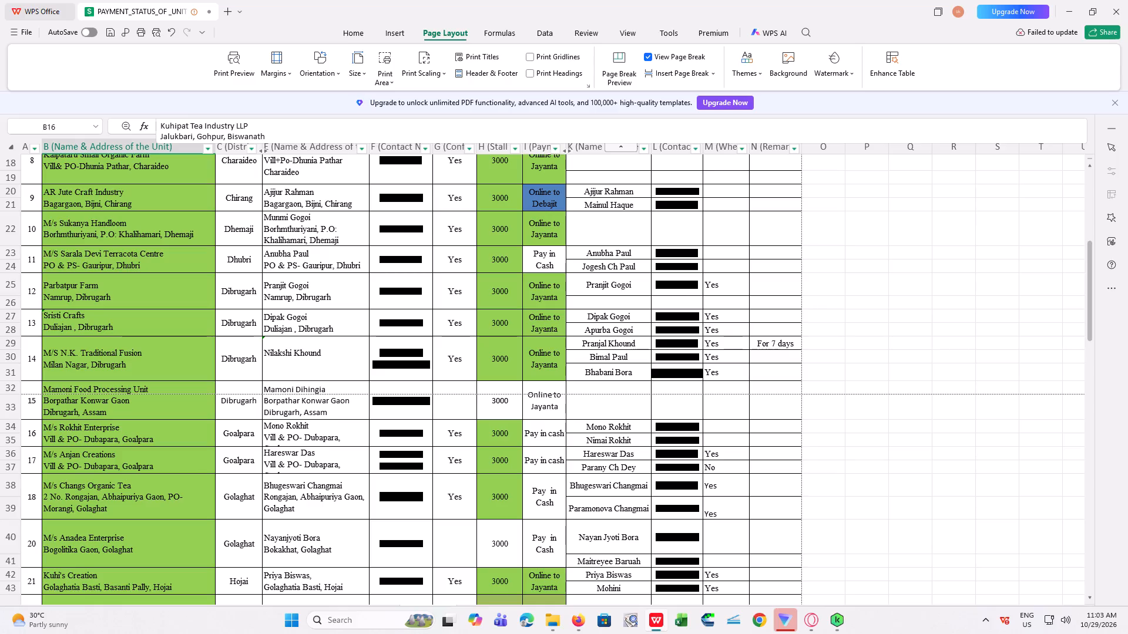
pyautogui.moveTo(16, 394); pyautogui.dragTo(16, 403)
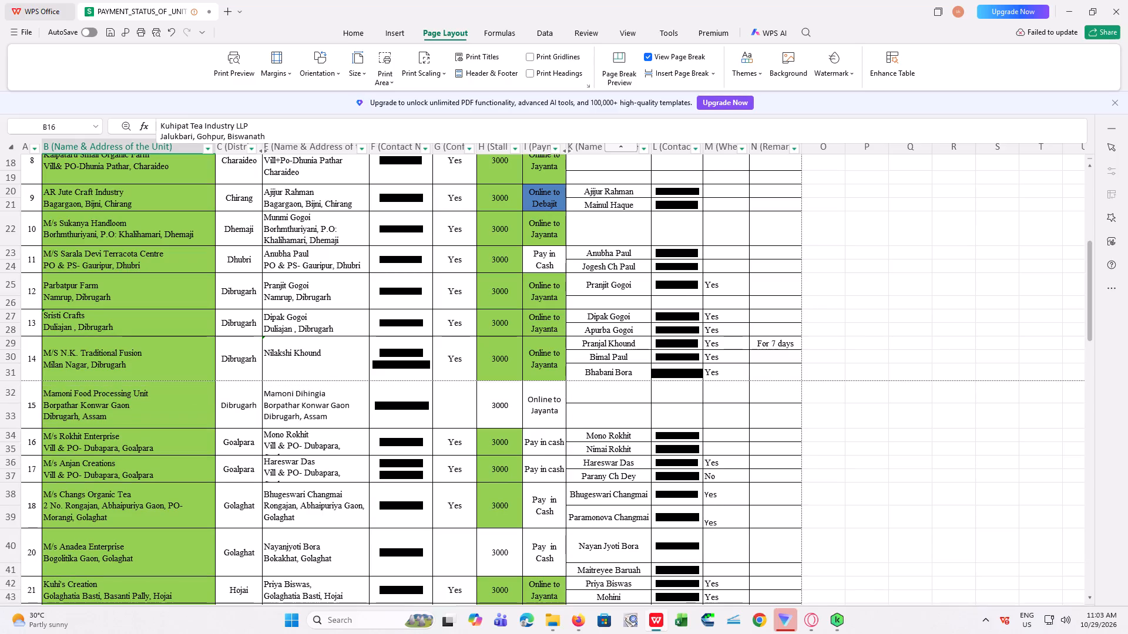
pyautogui.moveTo(12, 404); pyautogui.dragTo(15, 409)
# Look through the entries after 15 to check their row heights and where the next page break falls.
pyautogui.scroll(-3, 155, 468)
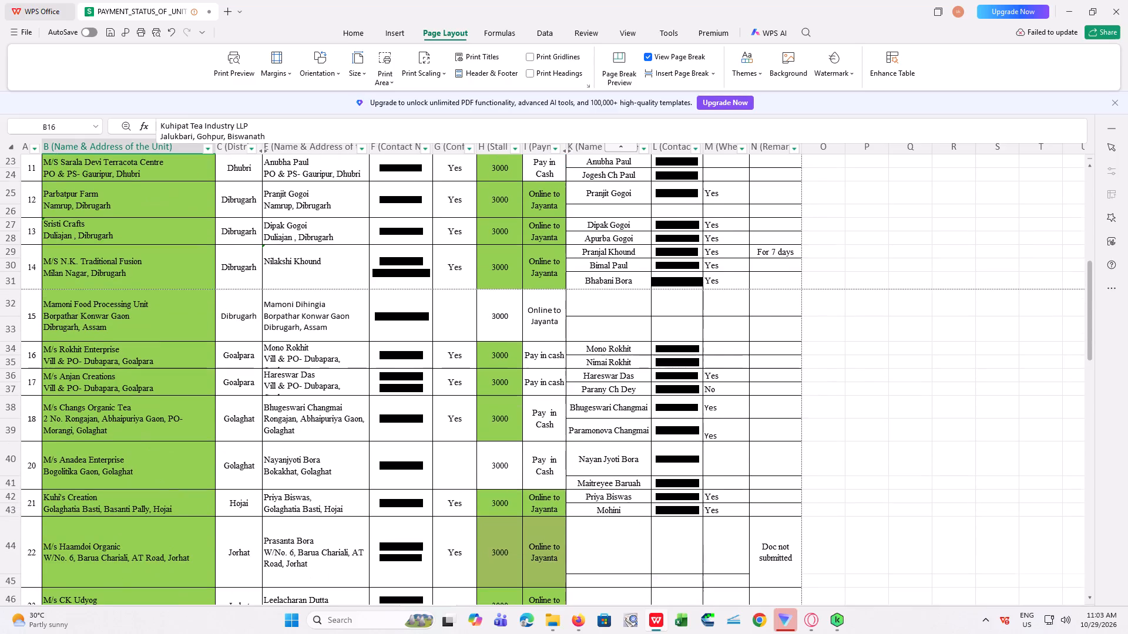
pyautogui.scroll(-5, 184, 437)
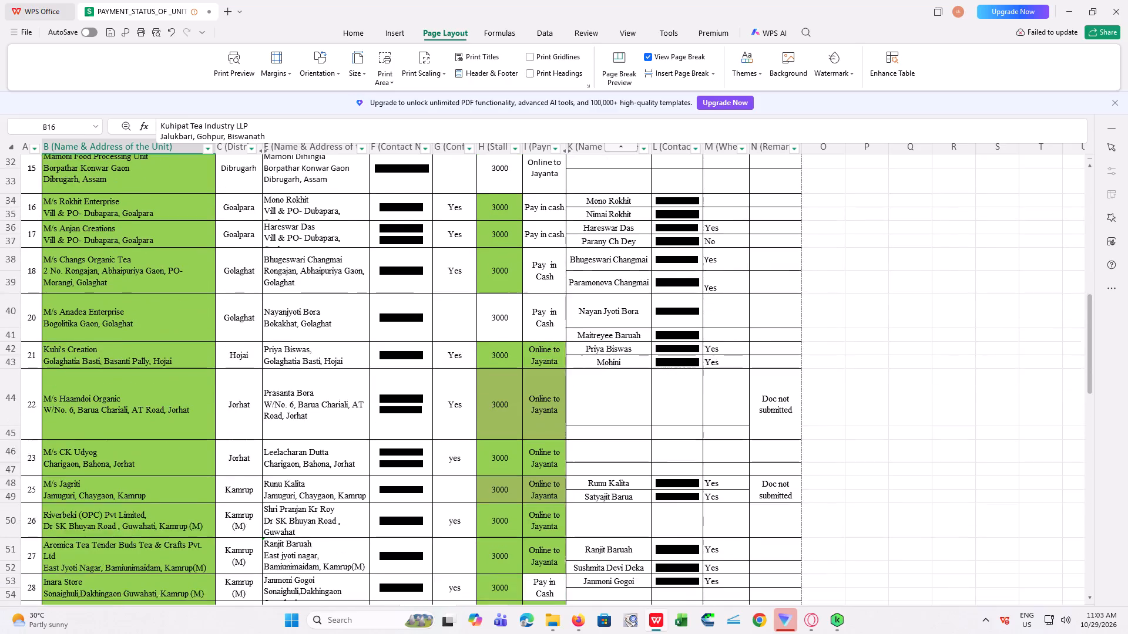
pyautogui.scroll(-9, 167, 462)
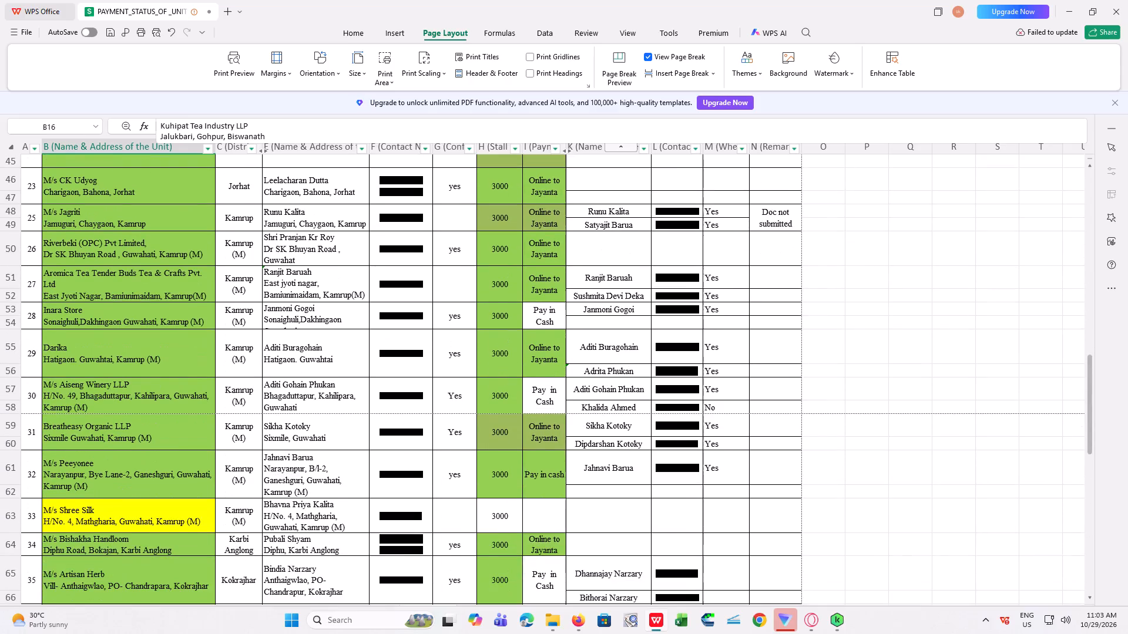
pyautogui.scroll(-3, 166, 463)
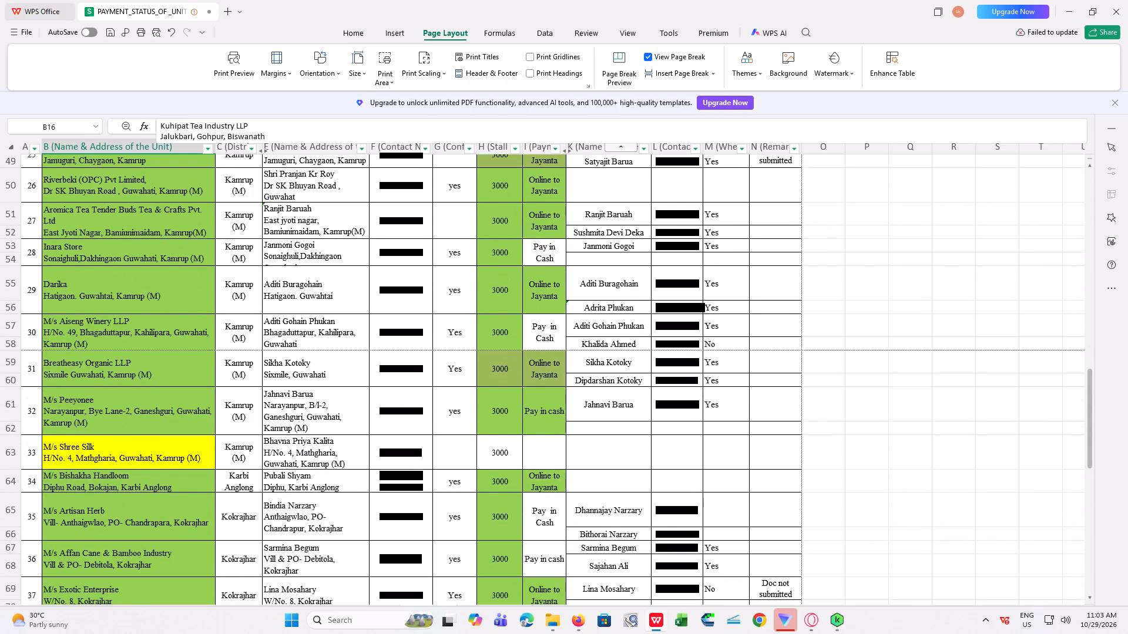